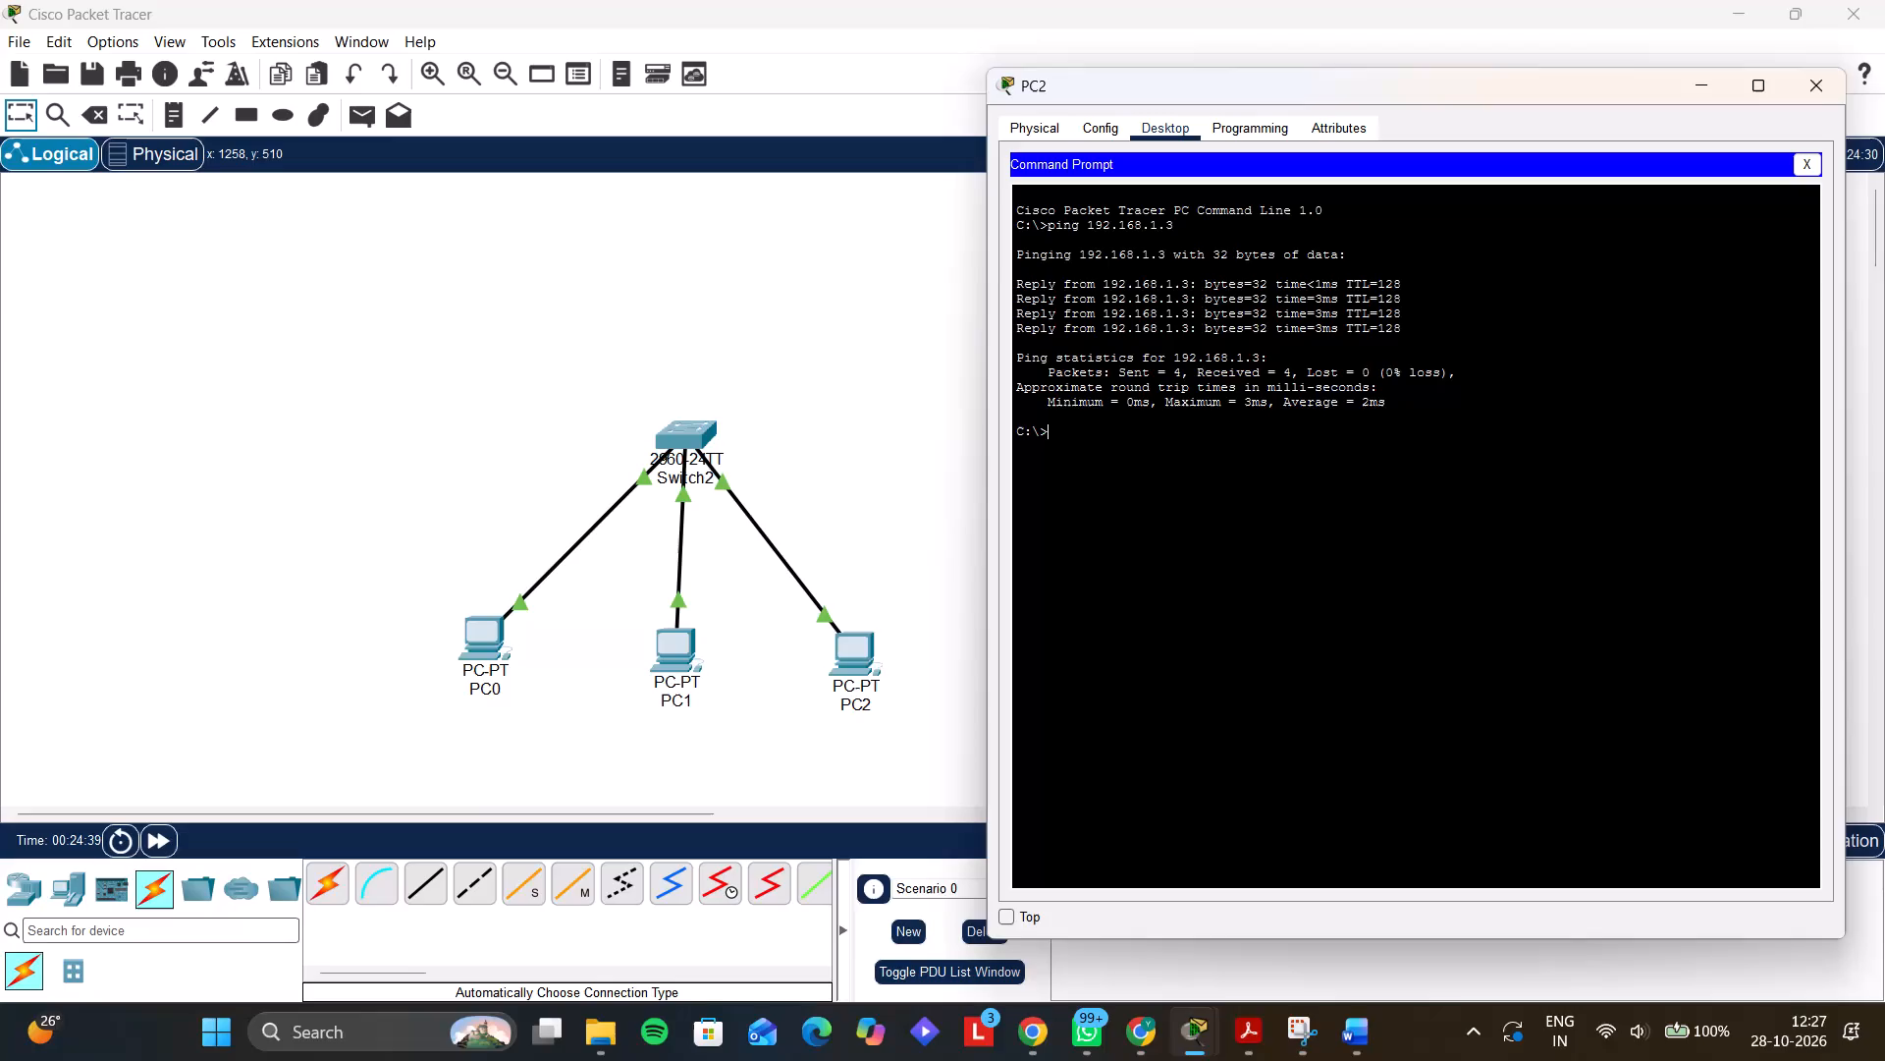
Switch to the blank Word document.
{"action": "left_click", "coordinate": [1379, 1052]}
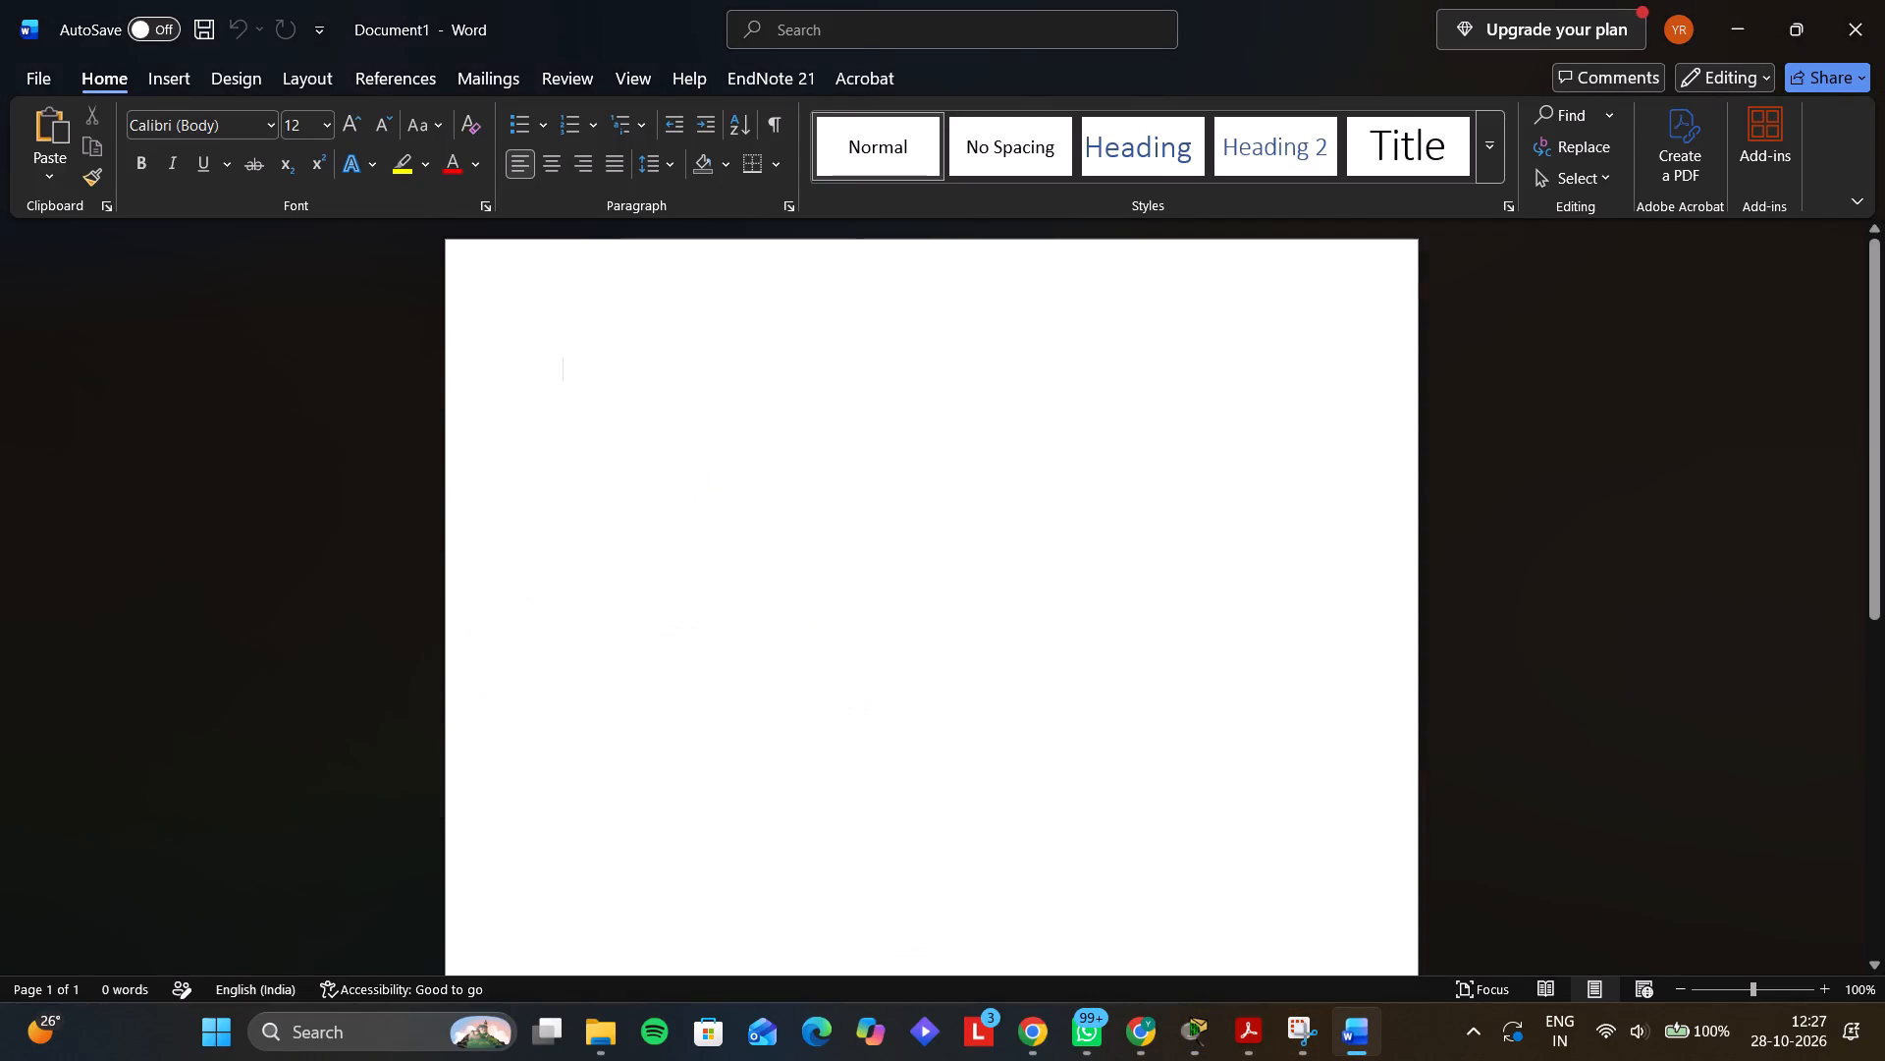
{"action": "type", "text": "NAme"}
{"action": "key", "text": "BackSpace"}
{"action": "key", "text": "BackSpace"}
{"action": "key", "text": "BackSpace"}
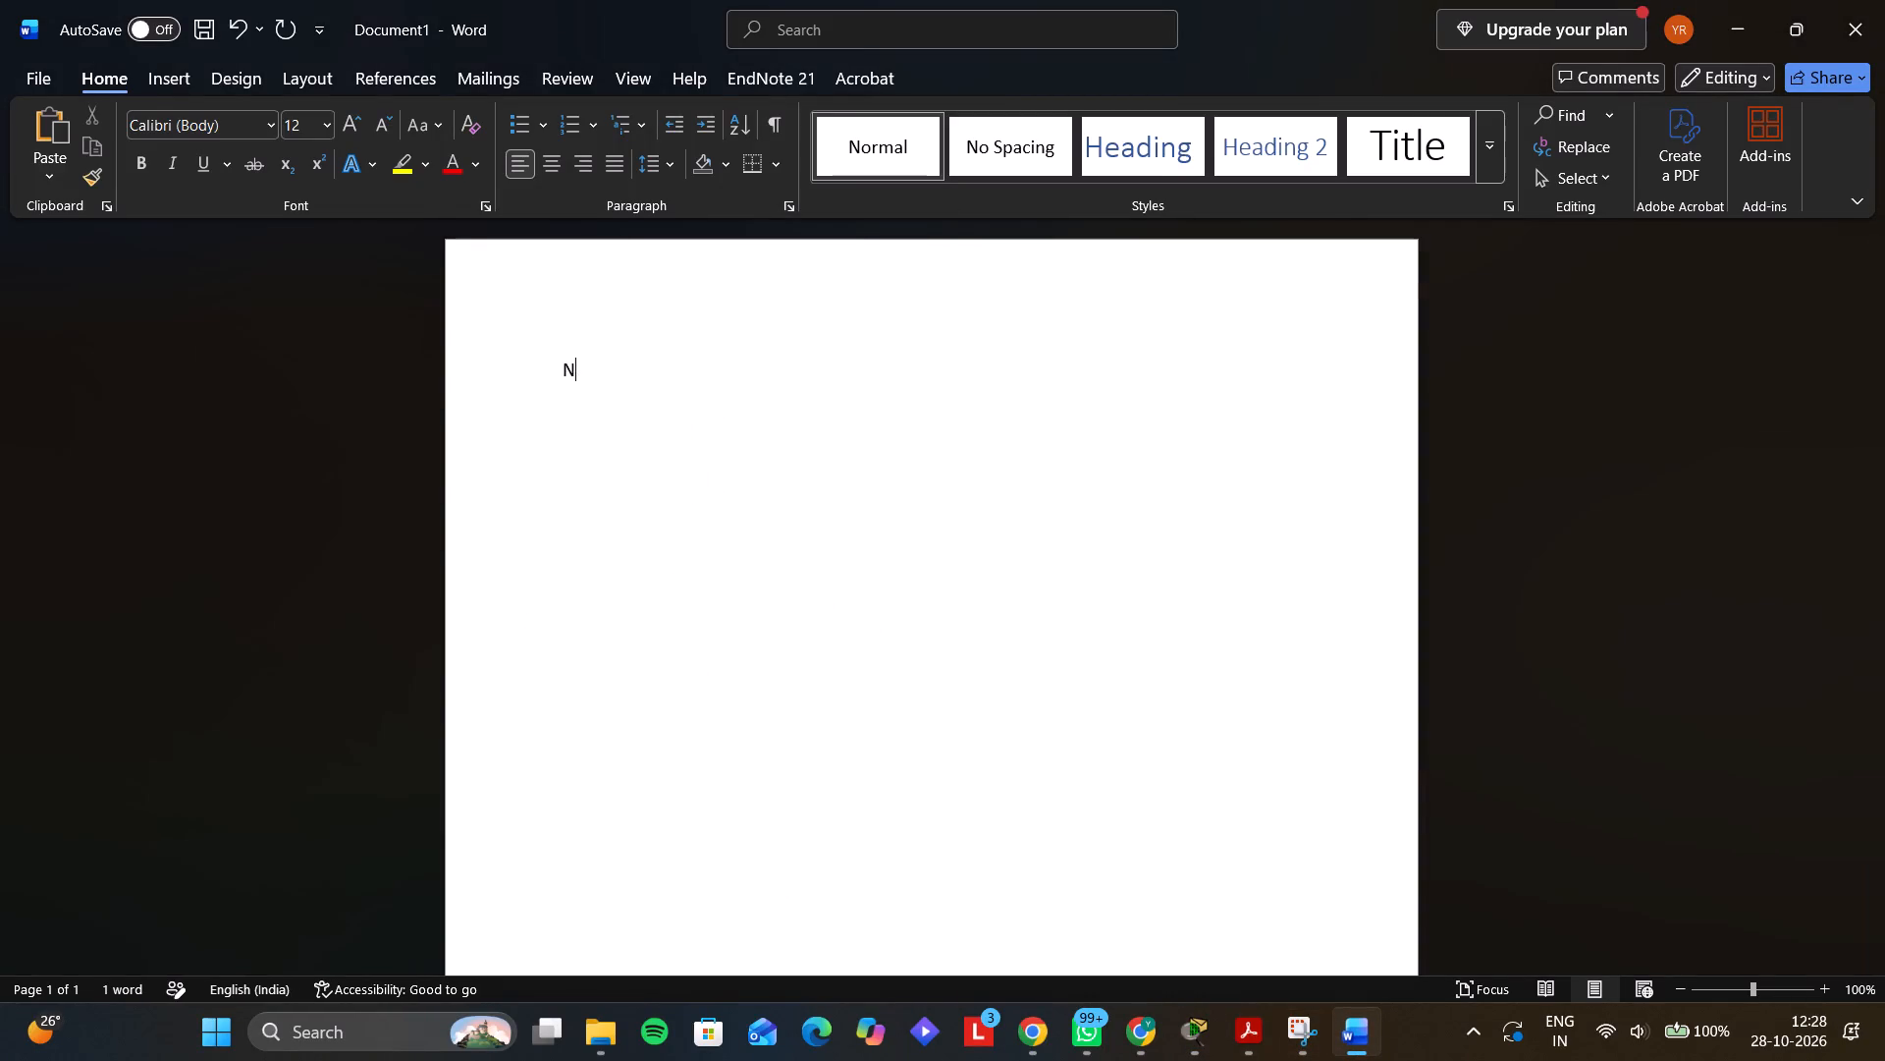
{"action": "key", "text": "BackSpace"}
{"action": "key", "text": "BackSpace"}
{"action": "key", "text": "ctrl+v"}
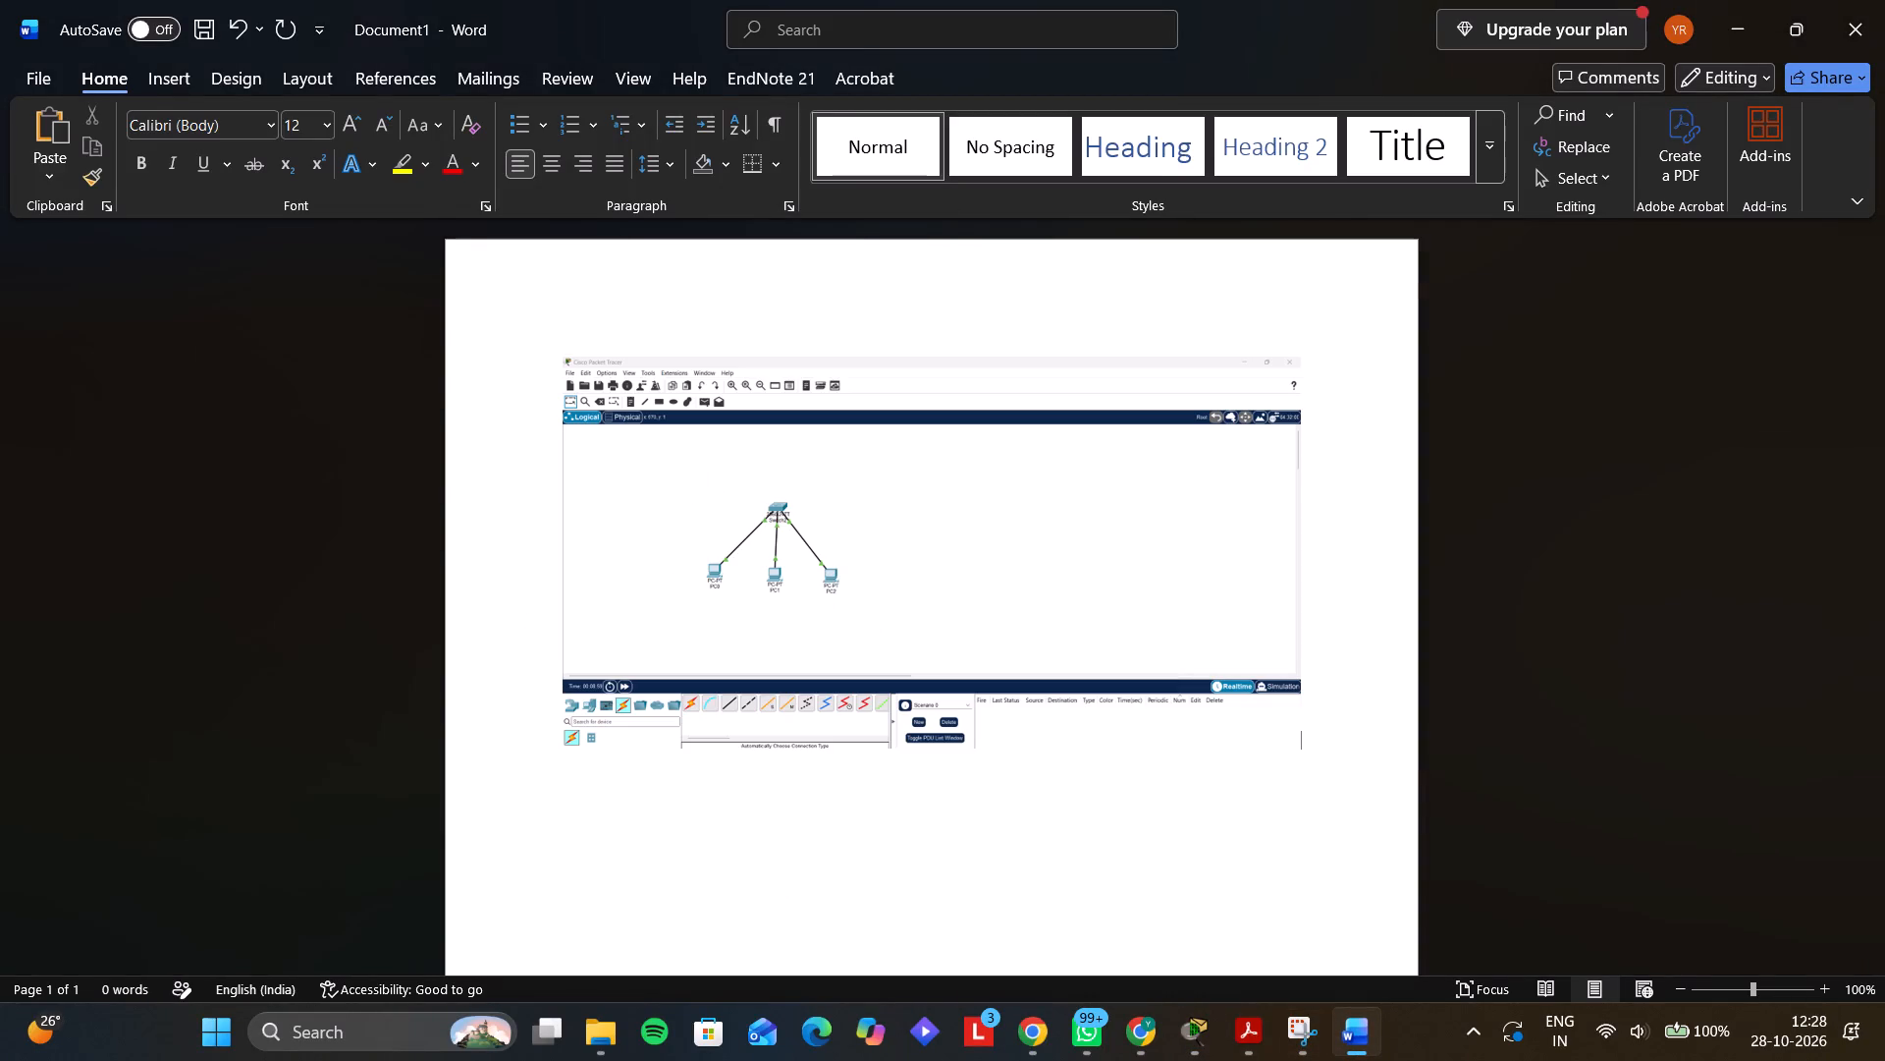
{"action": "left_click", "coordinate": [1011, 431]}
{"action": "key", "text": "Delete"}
Enter the student's name and PRN in bold on two separate labelled lines at the top of the document.
{"action": "key", "text": "ctrl+b"}
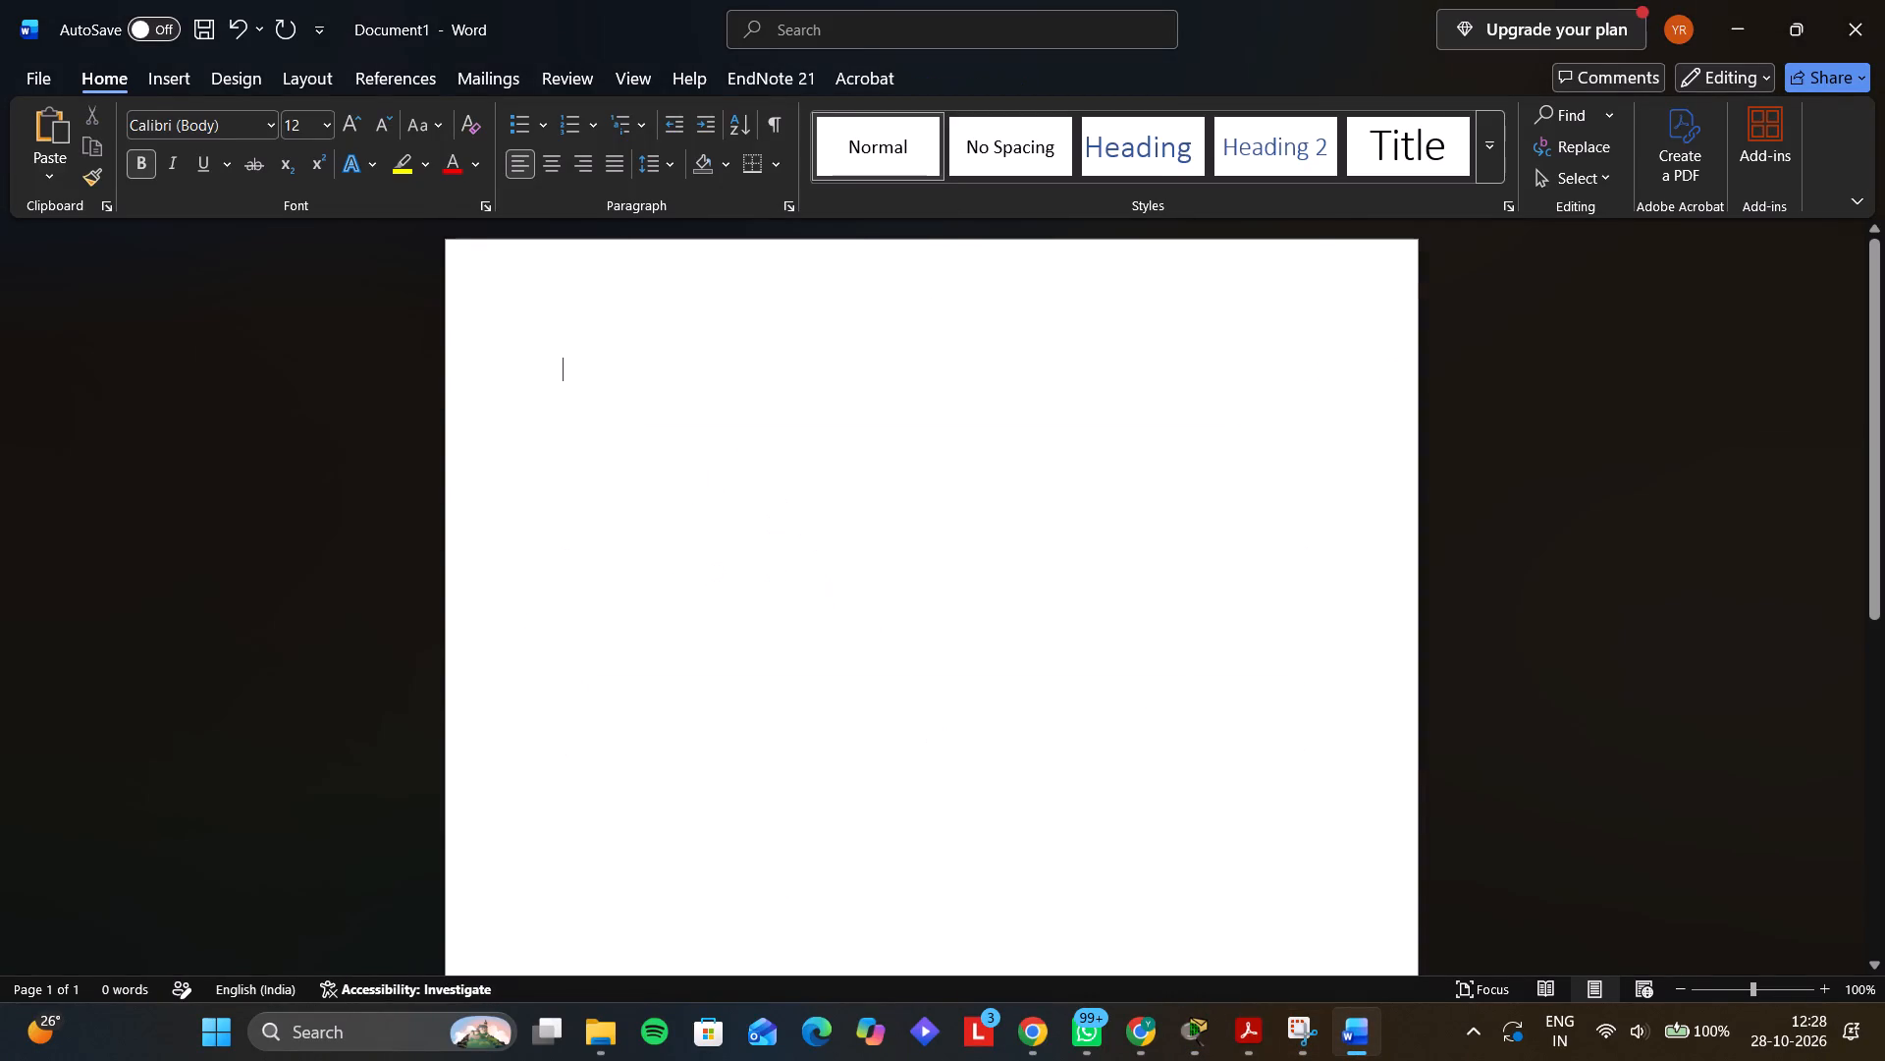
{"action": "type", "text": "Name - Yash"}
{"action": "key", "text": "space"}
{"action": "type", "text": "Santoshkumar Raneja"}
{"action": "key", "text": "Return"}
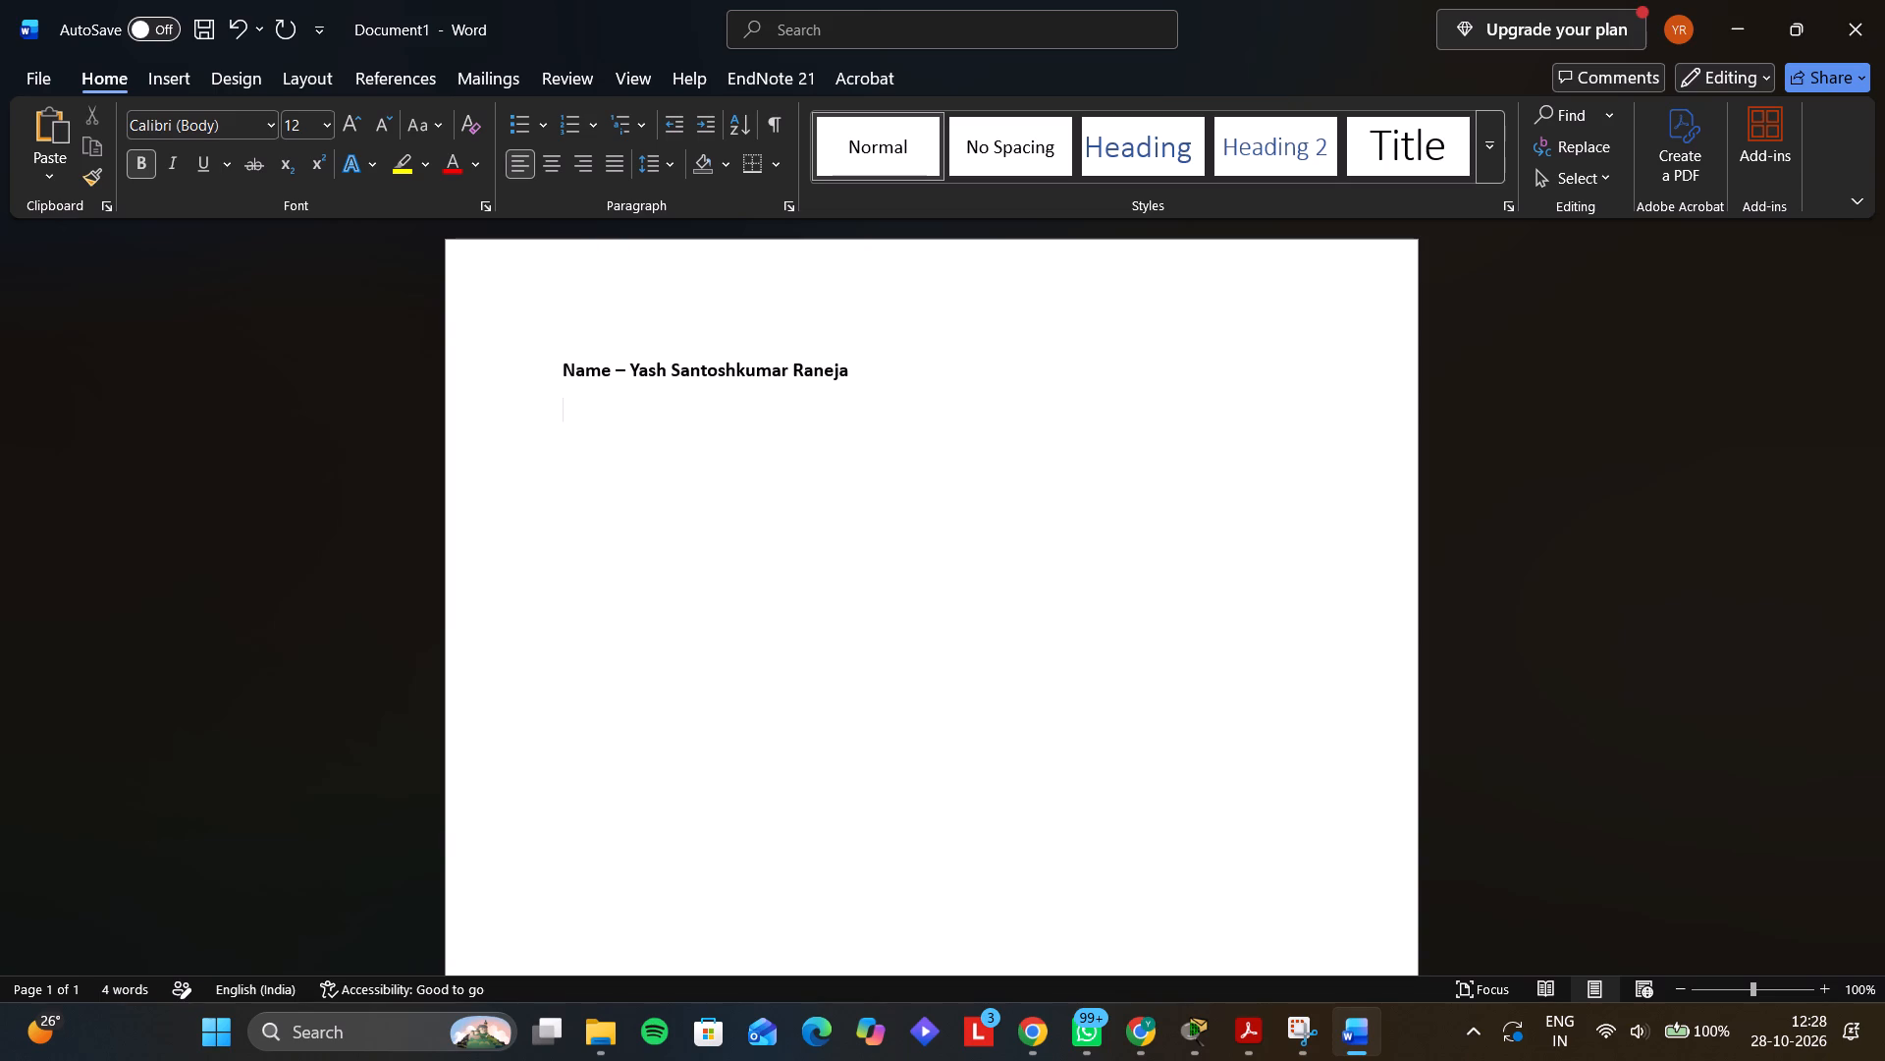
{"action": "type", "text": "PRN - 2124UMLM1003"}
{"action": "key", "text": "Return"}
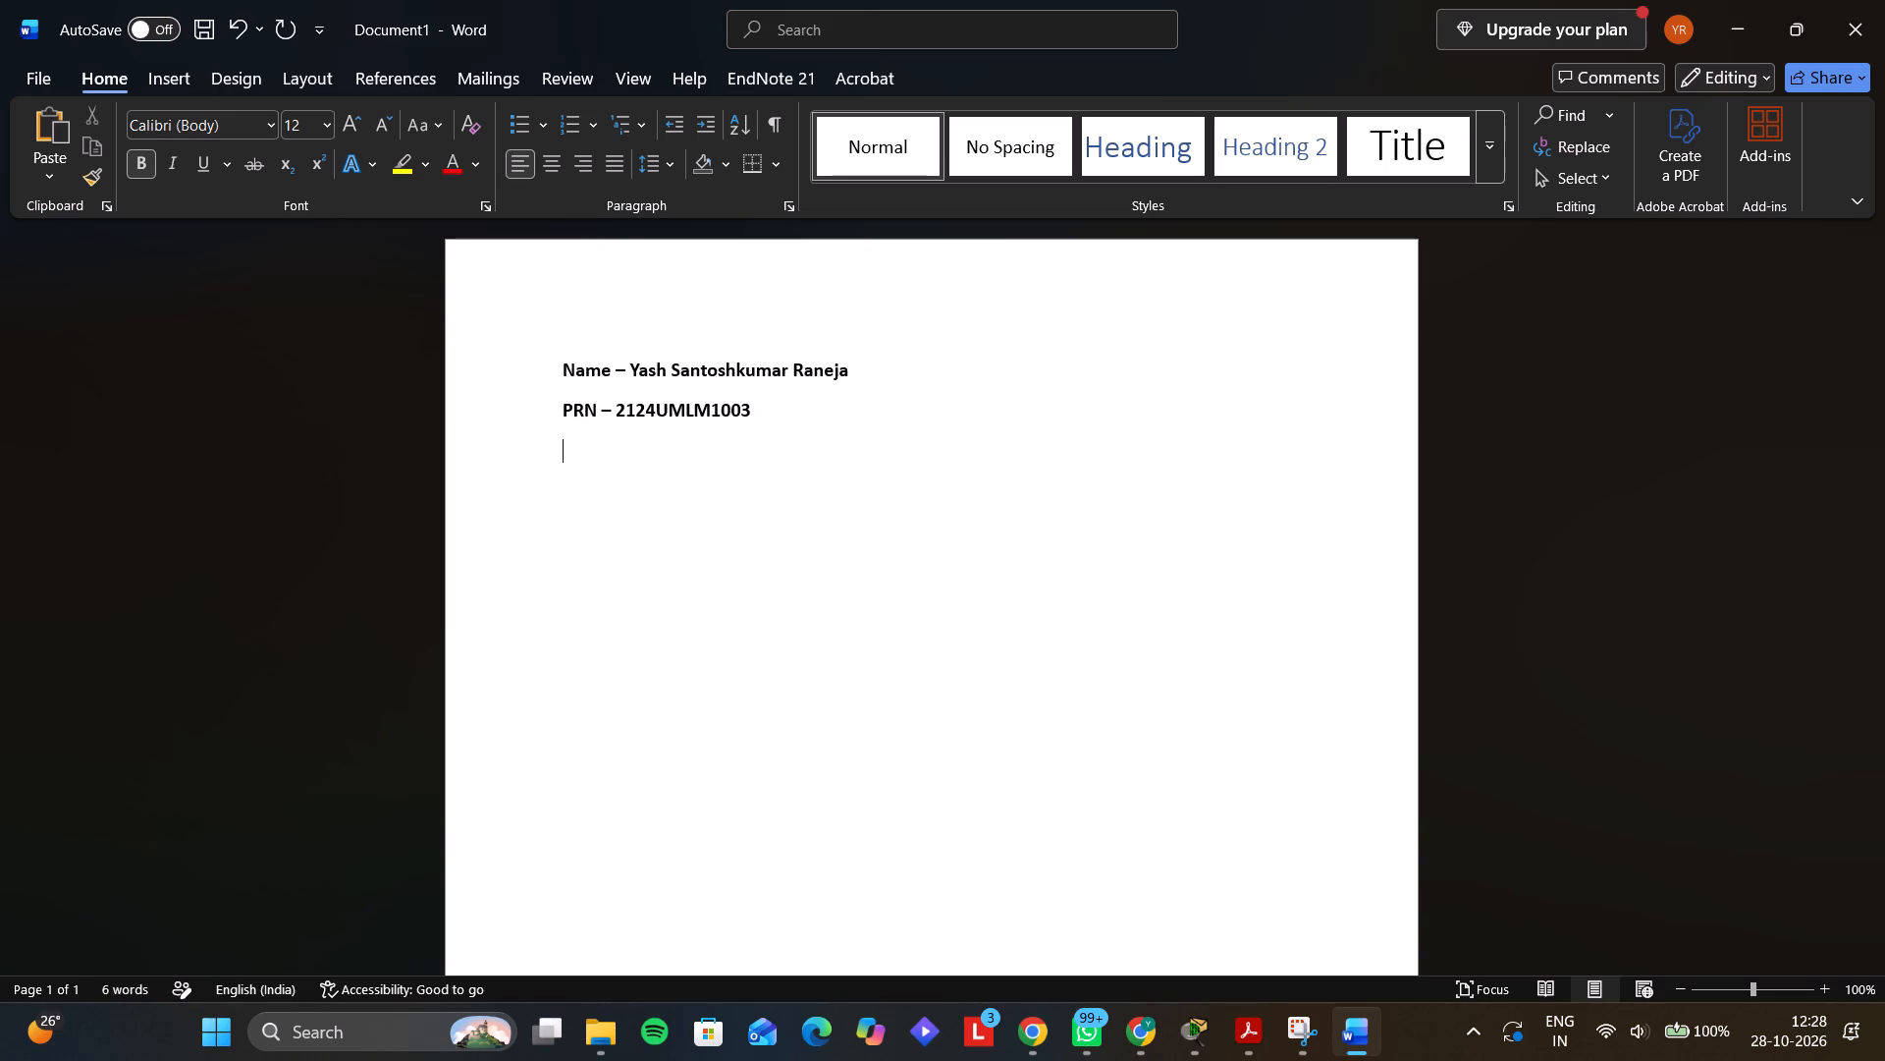
Add the bold line "Batch – 3rd Year AIML Sem 5" below the PRN line.
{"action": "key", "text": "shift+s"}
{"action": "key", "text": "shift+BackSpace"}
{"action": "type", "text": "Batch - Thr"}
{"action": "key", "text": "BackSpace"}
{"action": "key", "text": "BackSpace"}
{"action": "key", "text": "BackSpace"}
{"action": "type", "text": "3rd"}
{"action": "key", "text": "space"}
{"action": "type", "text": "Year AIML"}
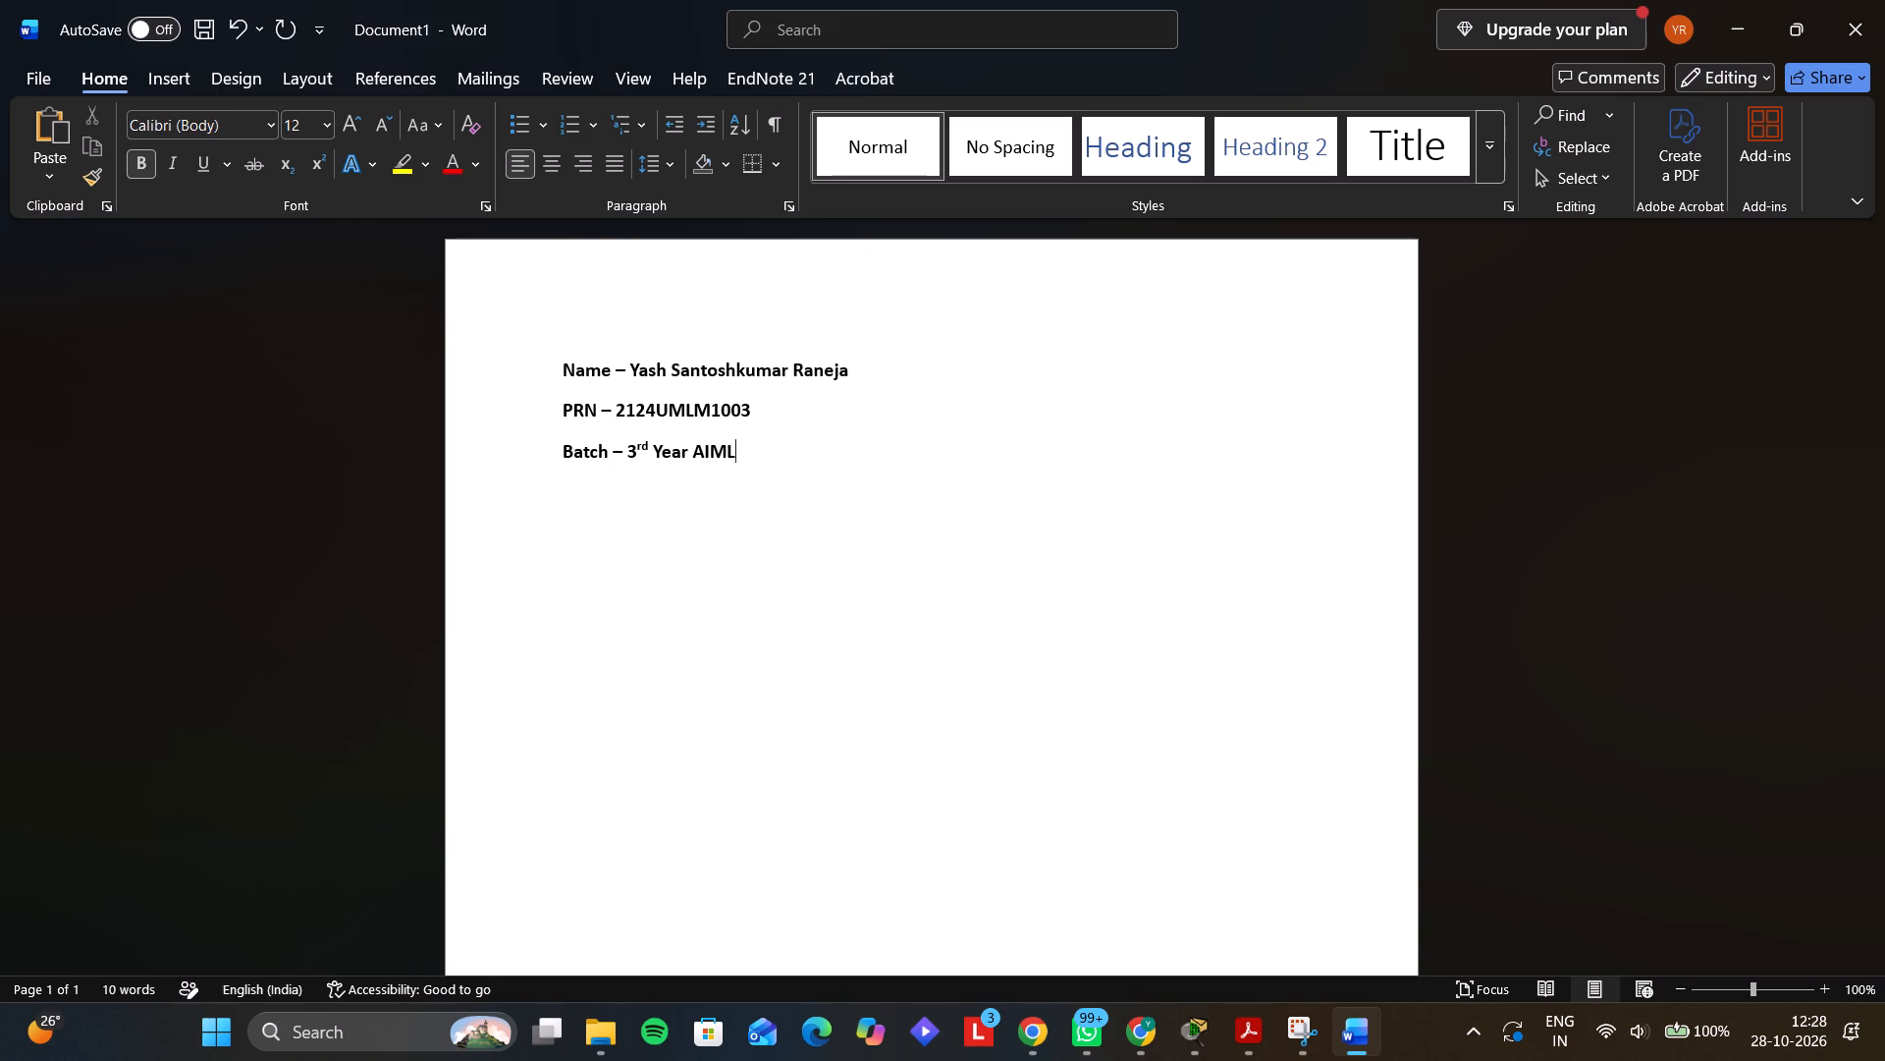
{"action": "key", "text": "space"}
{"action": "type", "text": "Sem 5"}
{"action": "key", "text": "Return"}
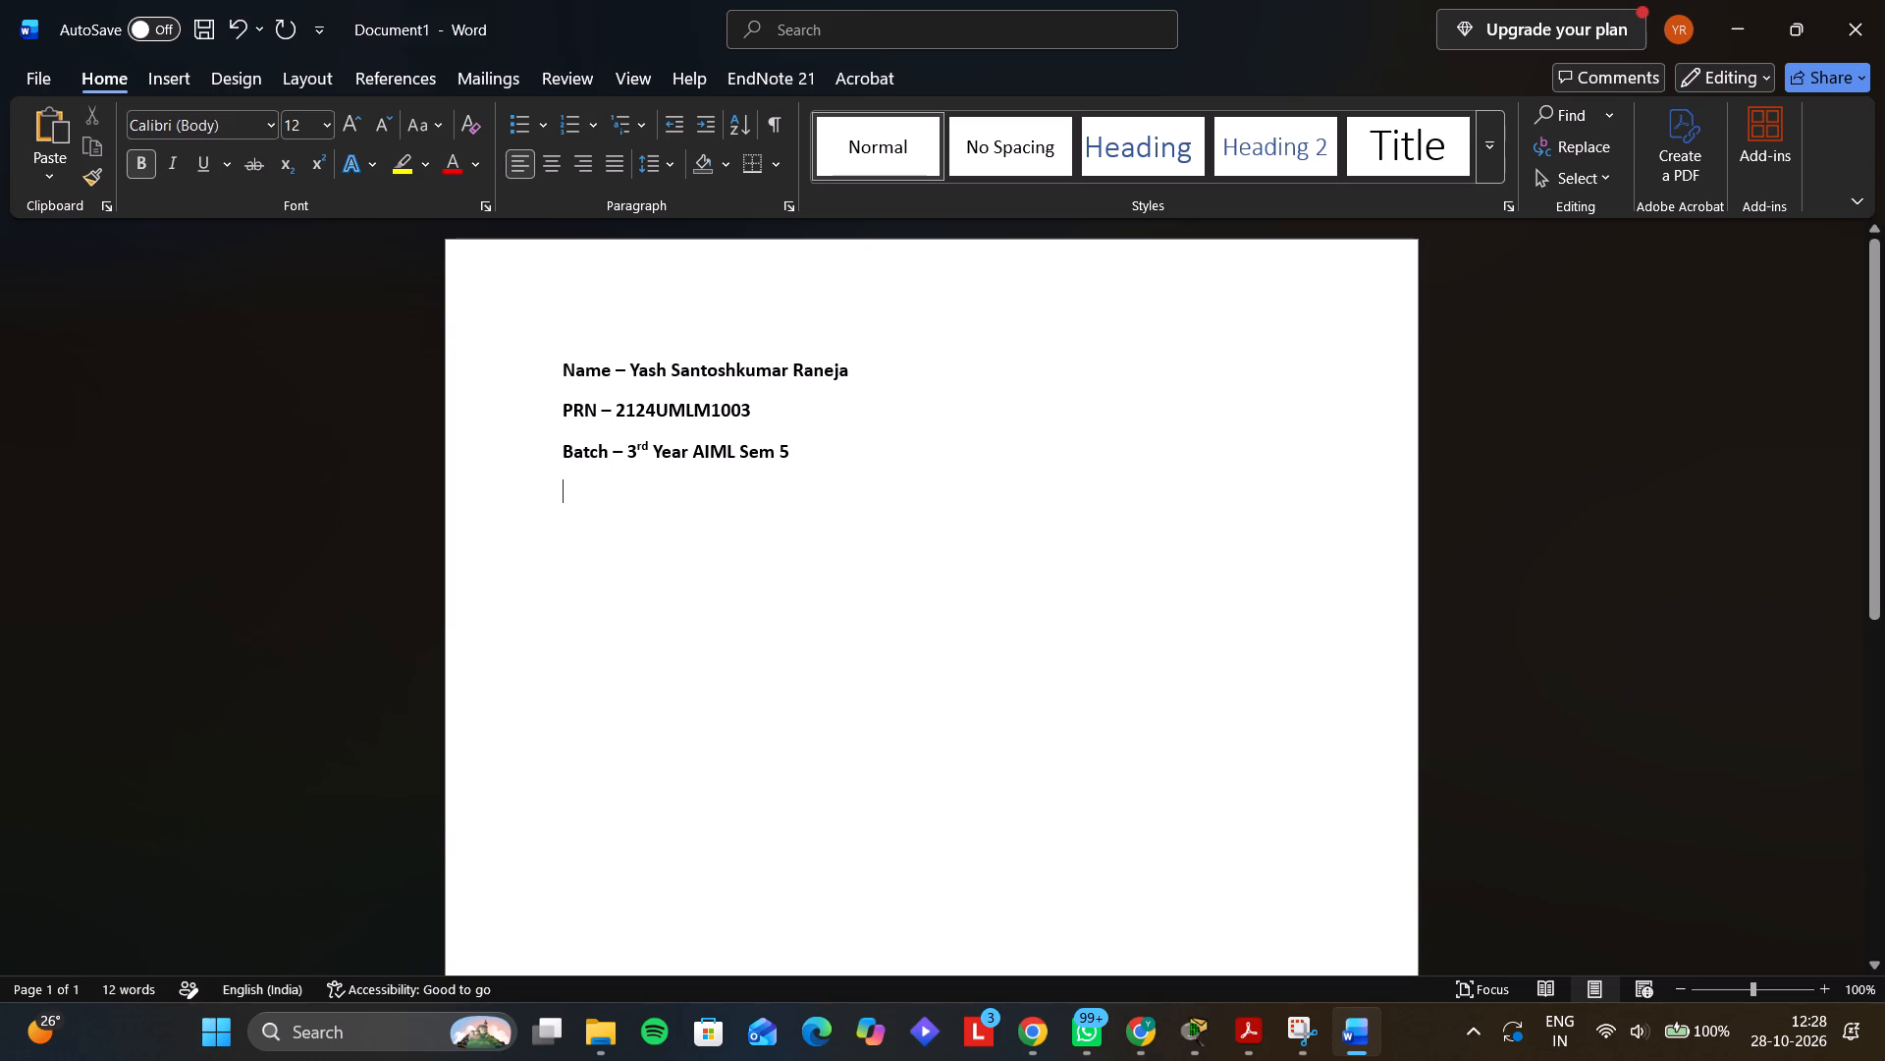
Change the class in the Batch line to AIML-A.
{"action": "left_click", "coordinate": [735, 455]}
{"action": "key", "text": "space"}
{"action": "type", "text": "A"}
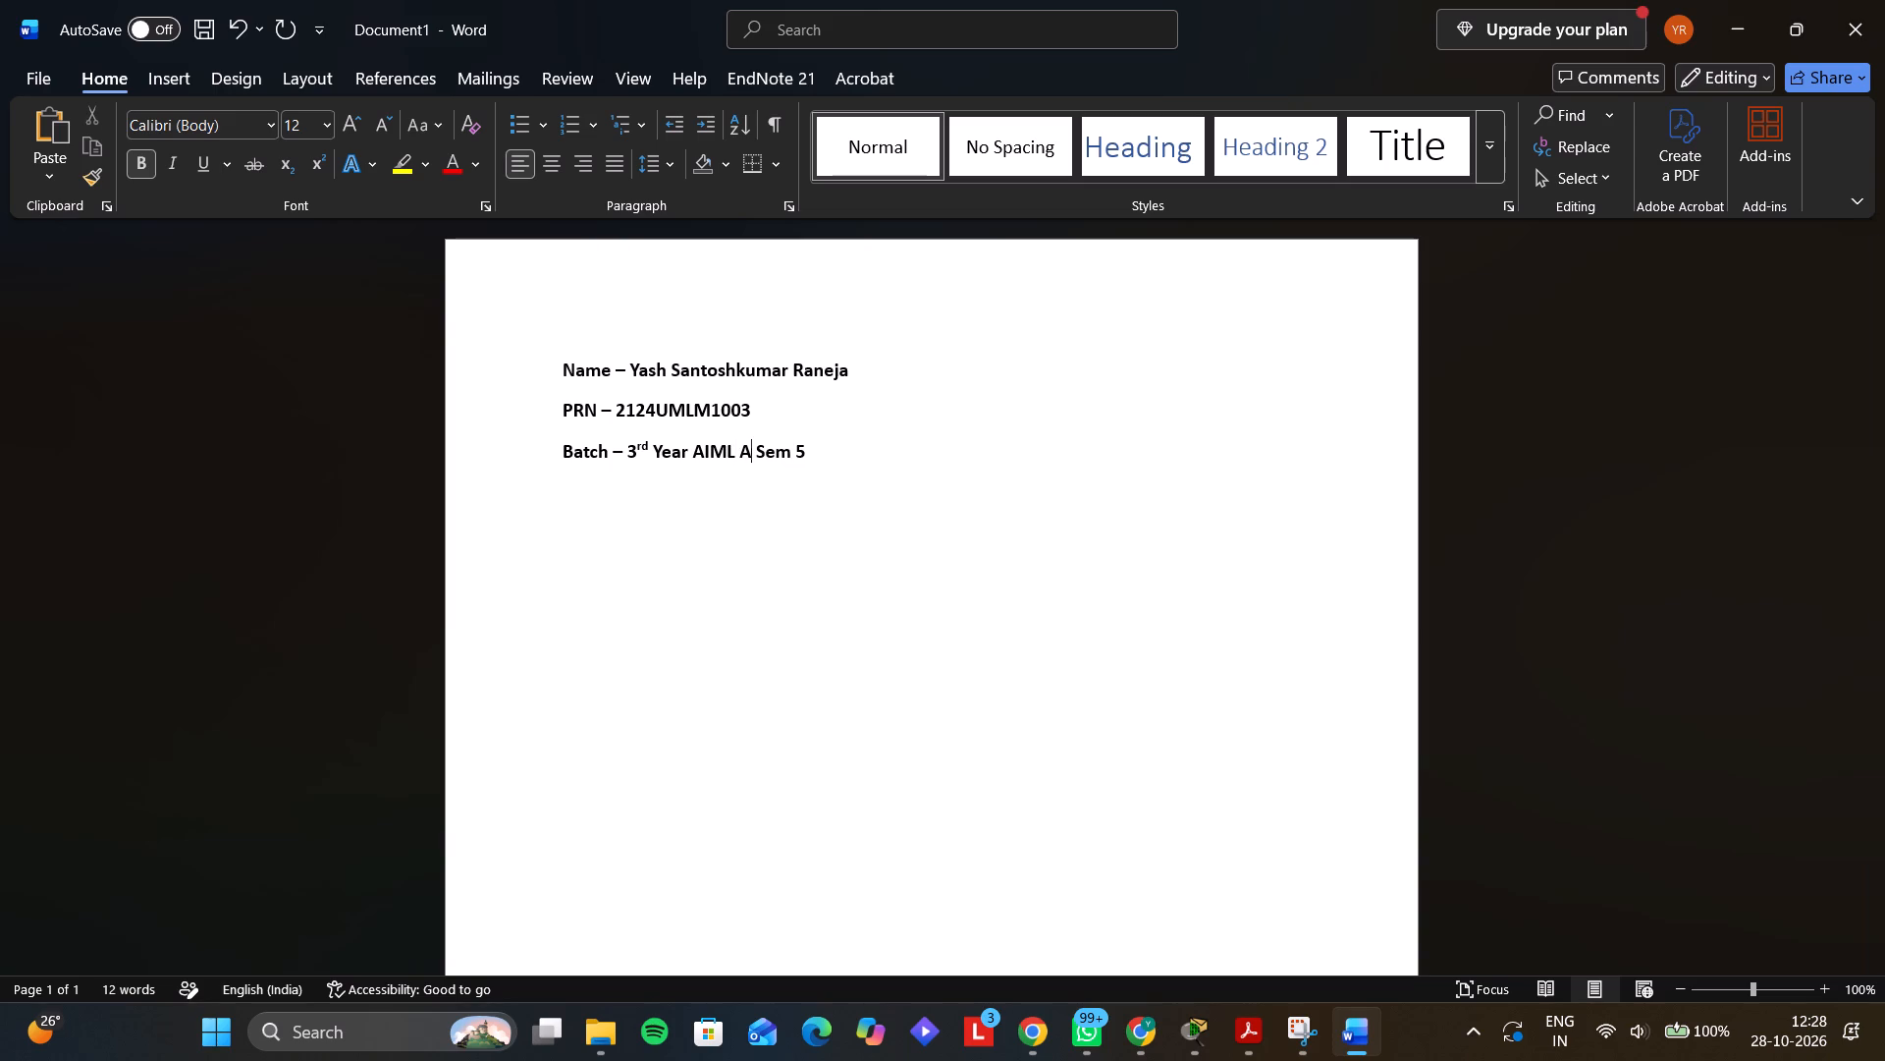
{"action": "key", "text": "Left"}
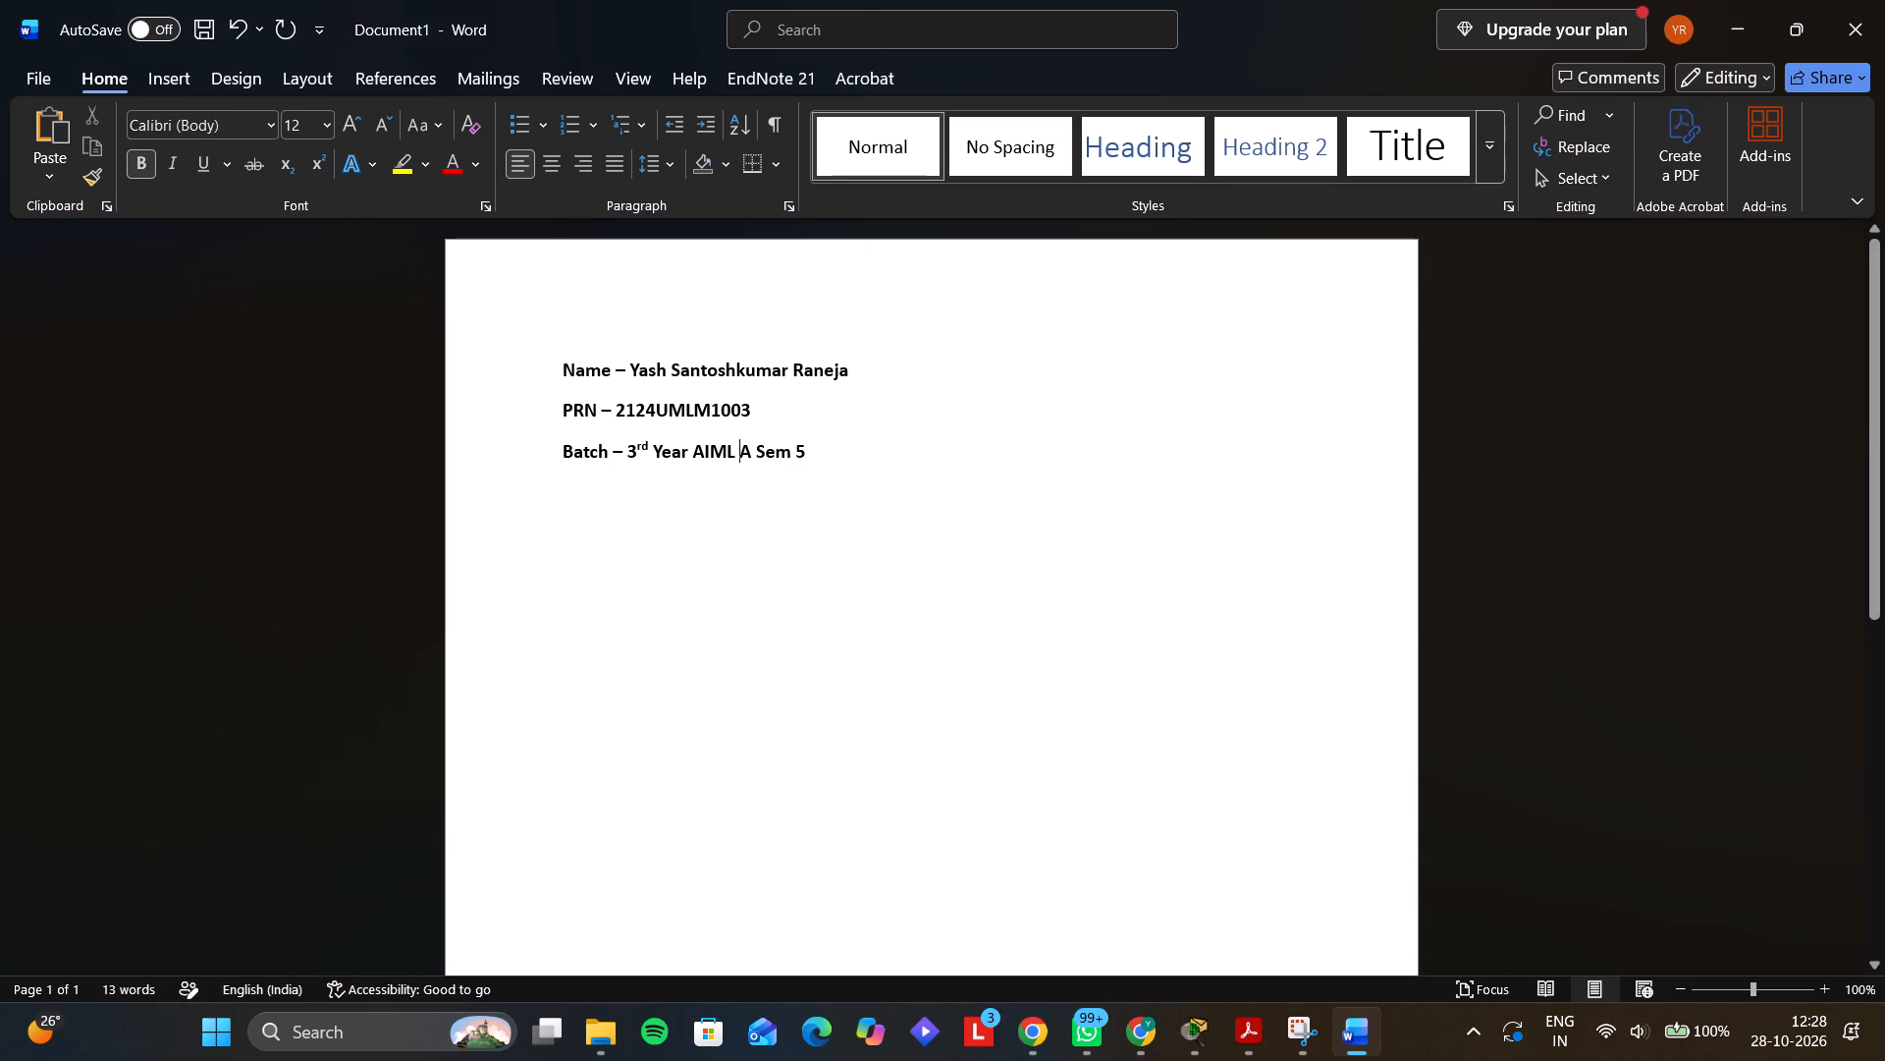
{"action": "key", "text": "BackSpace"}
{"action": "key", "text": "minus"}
Add the bold line "SET – 4" directly below the Batch line.
{"action": "left_click", "coordinate": [896, 468]}
{"action": "key", "text": "Return"}
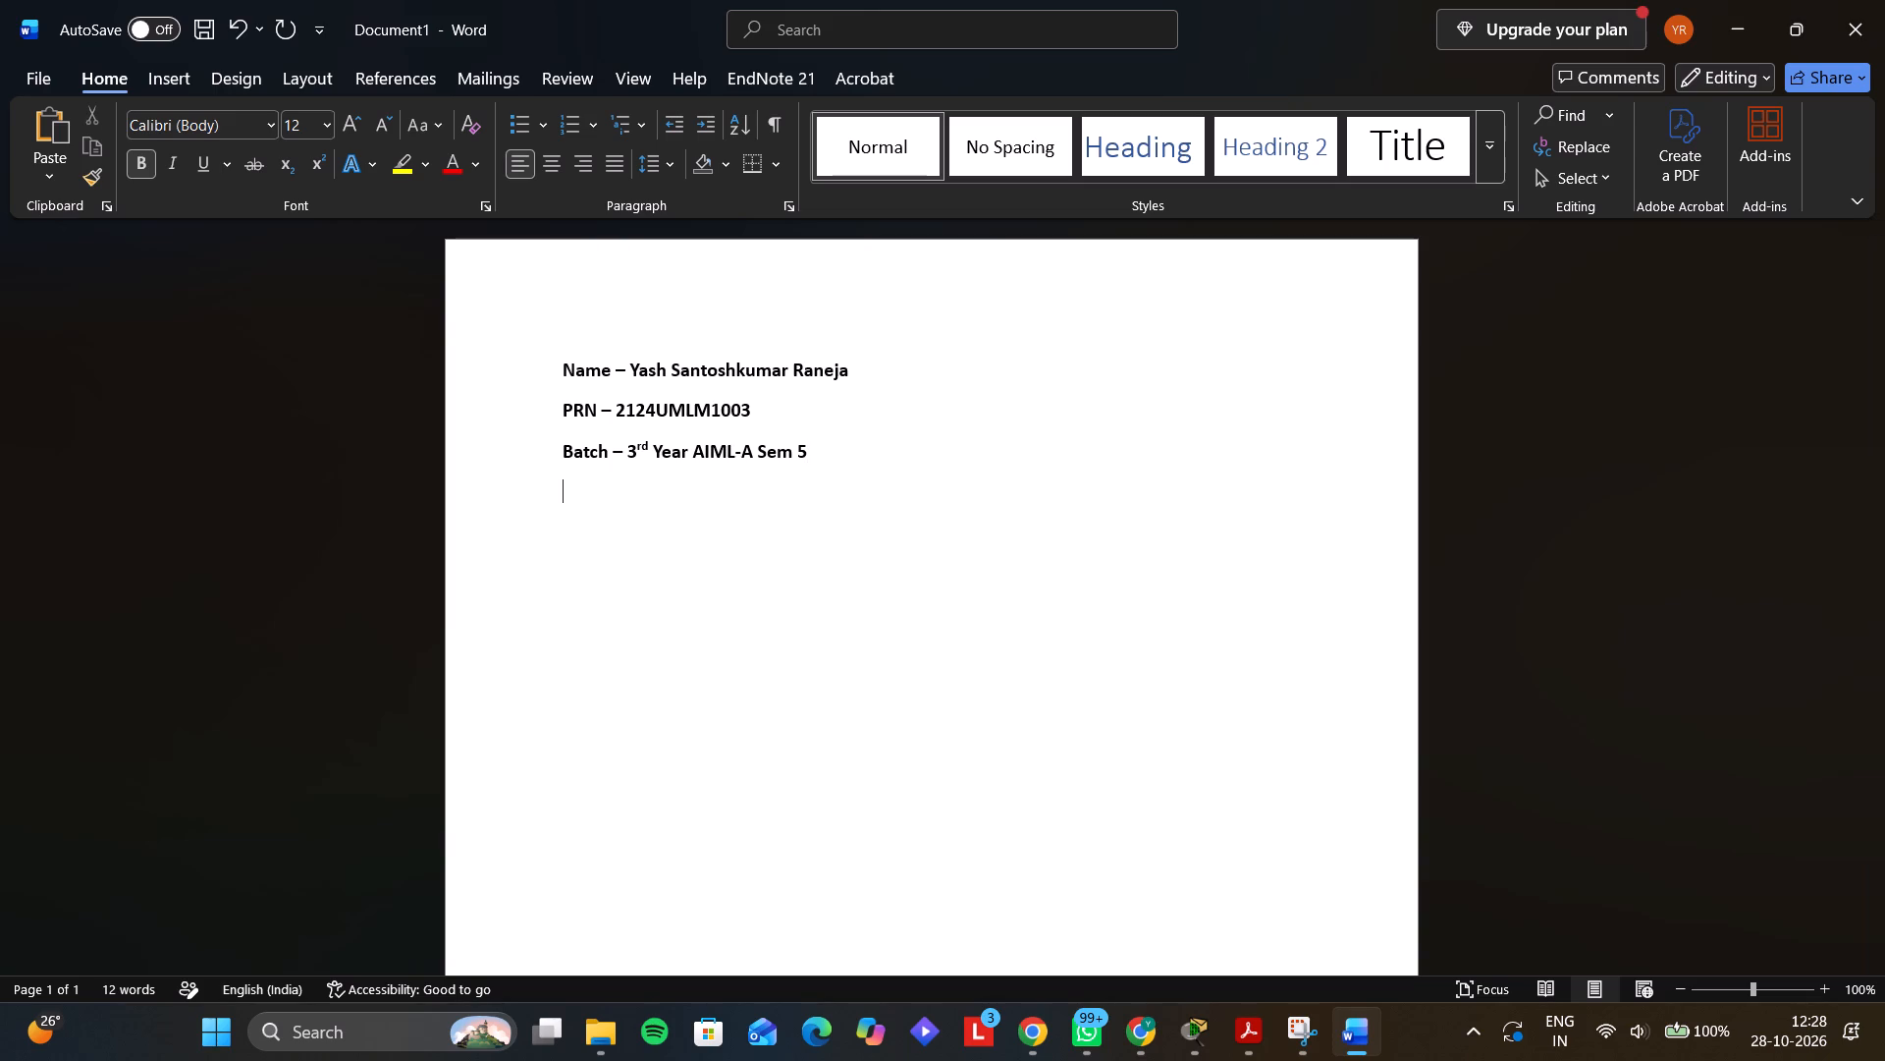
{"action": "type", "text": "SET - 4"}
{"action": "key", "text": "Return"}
Add the lines "Q1." and "Outputs -" in regular, non-bold text below the SET line.
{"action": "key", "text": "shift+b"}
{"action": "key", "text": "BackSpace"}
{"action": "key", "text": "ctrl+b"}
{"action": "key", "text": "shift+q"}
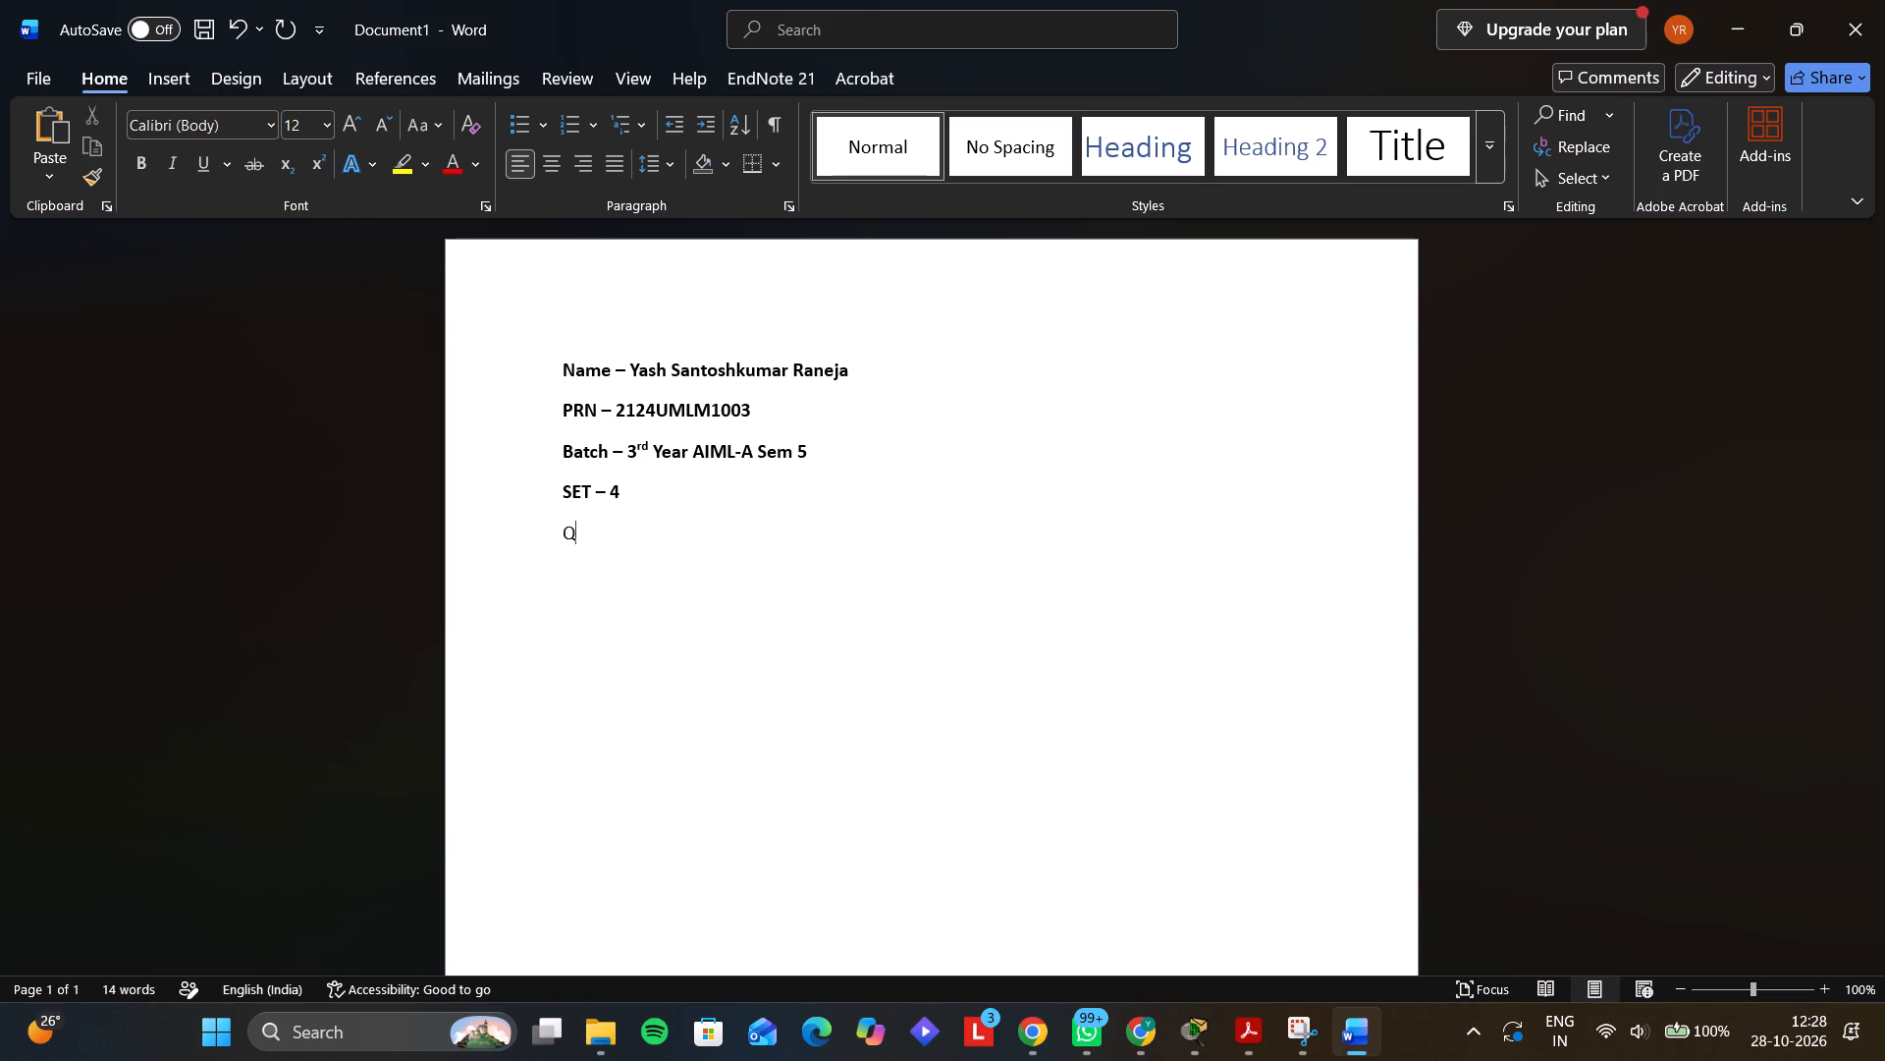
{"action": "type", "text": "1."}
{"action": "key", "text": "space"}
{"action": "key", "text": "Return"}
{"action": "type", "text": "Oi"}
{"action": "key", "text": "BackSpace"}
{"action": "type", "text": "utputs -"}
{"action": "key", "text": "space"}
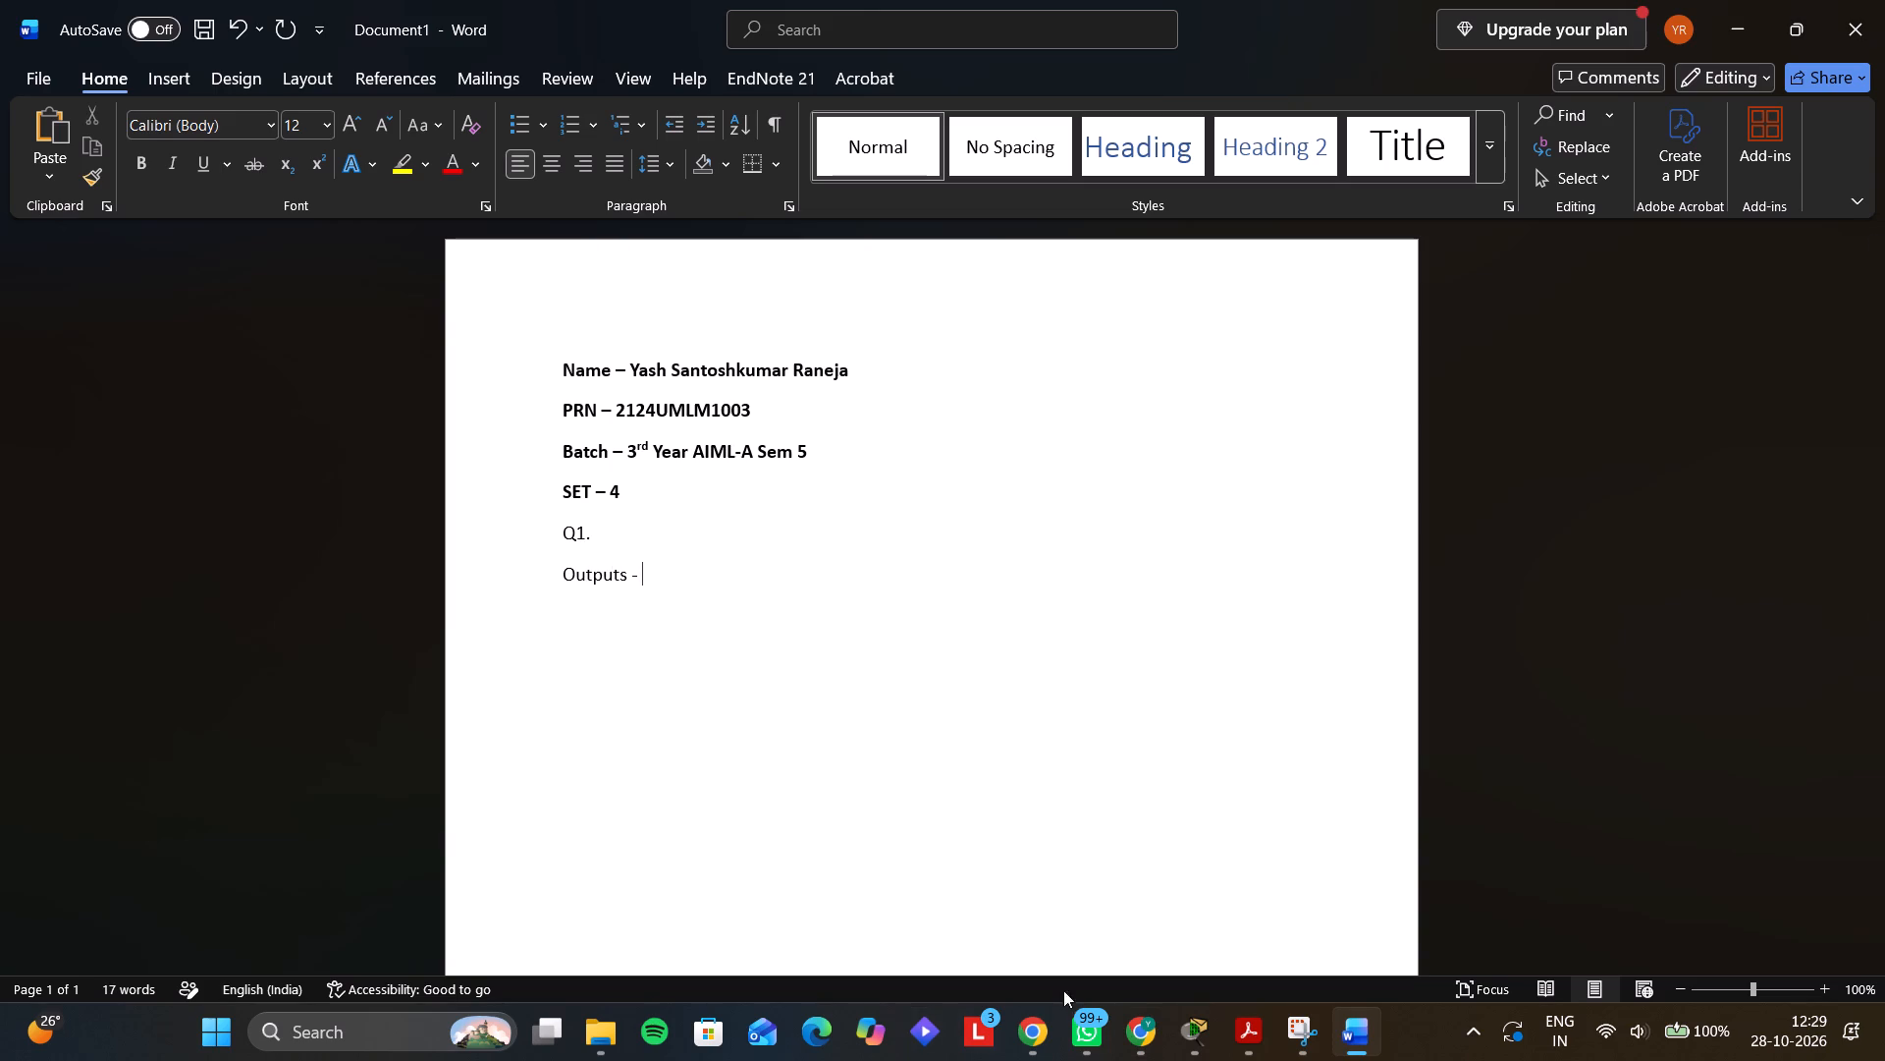
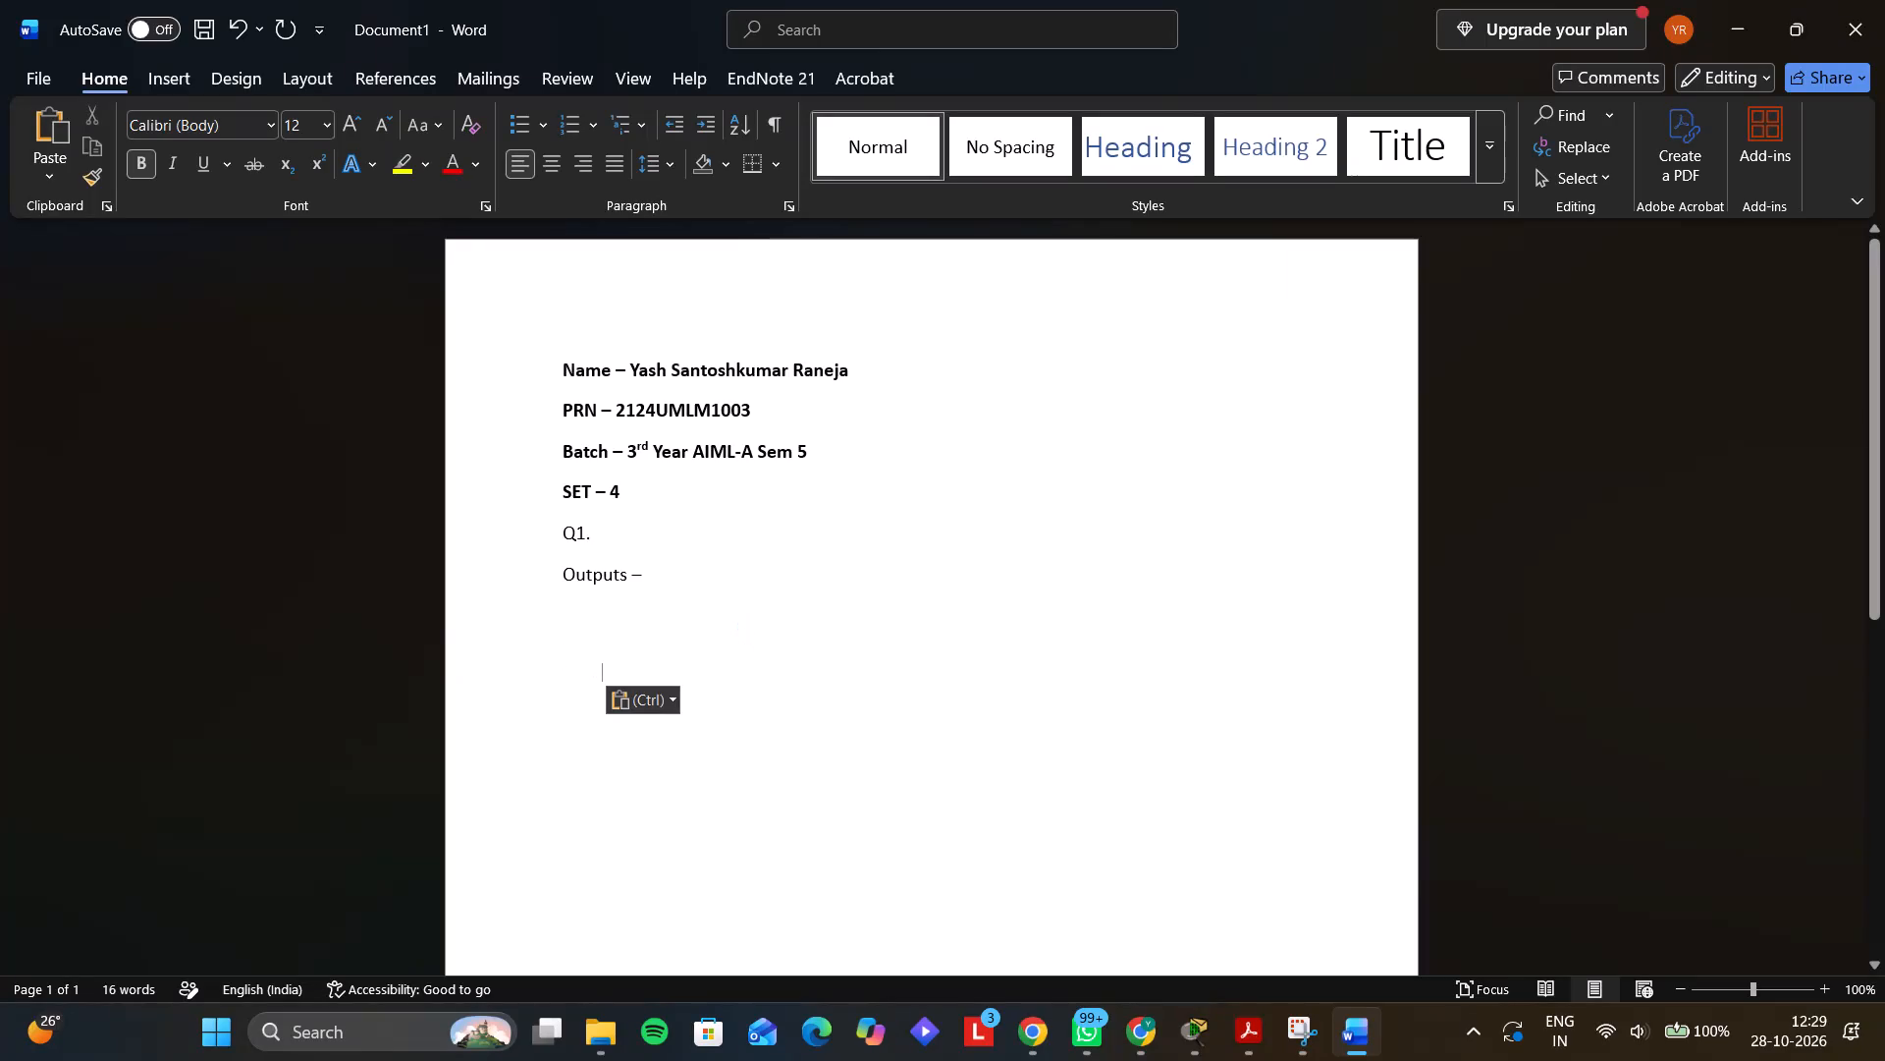
Delete the blank pasted object and the empty line beneath the "Outputs –" line.
{"action": "scroll", "coordinate": [893, 690], "scroll_direction": "down", "scroll_amount": 1}
{"action": "key", "text": "BackSpace"}
{"action": "key", "text": "BackSpace"}
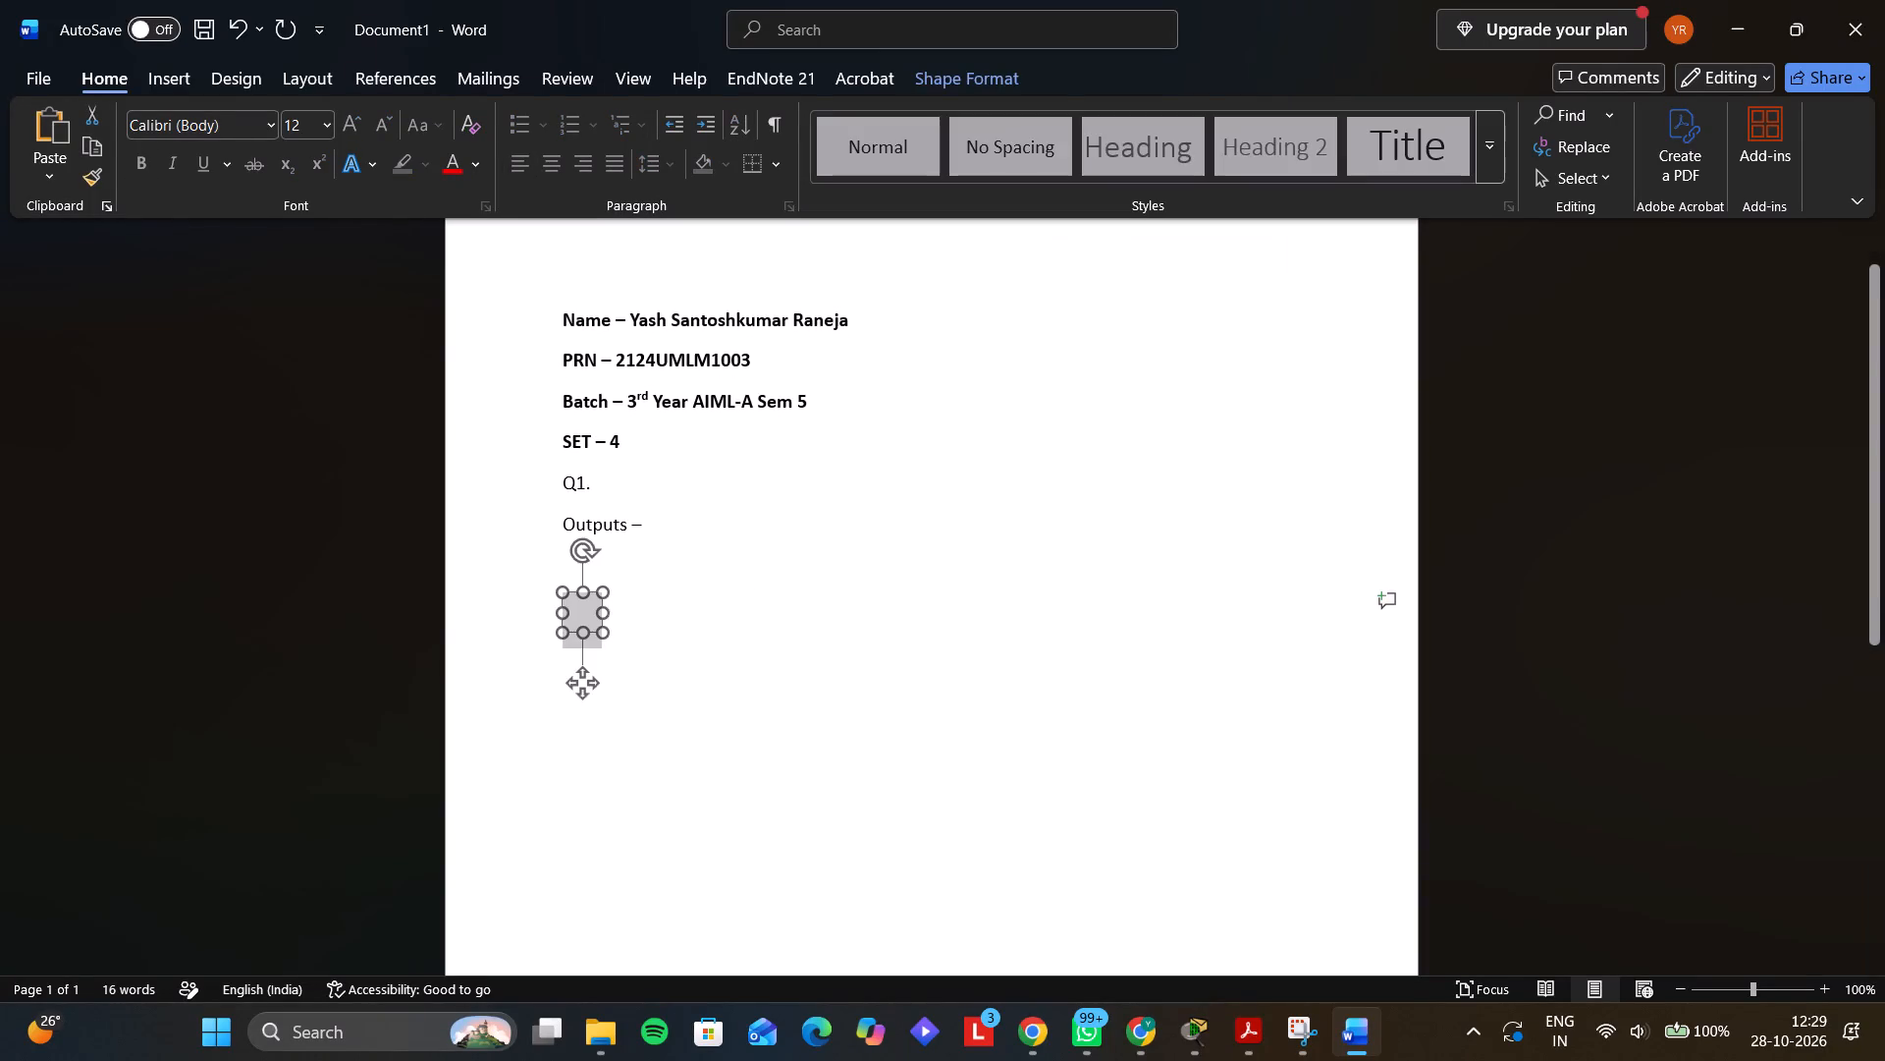
{"action": "key", "text": "BackSpace"}
{"action": "key", "text": "BackSpace"}
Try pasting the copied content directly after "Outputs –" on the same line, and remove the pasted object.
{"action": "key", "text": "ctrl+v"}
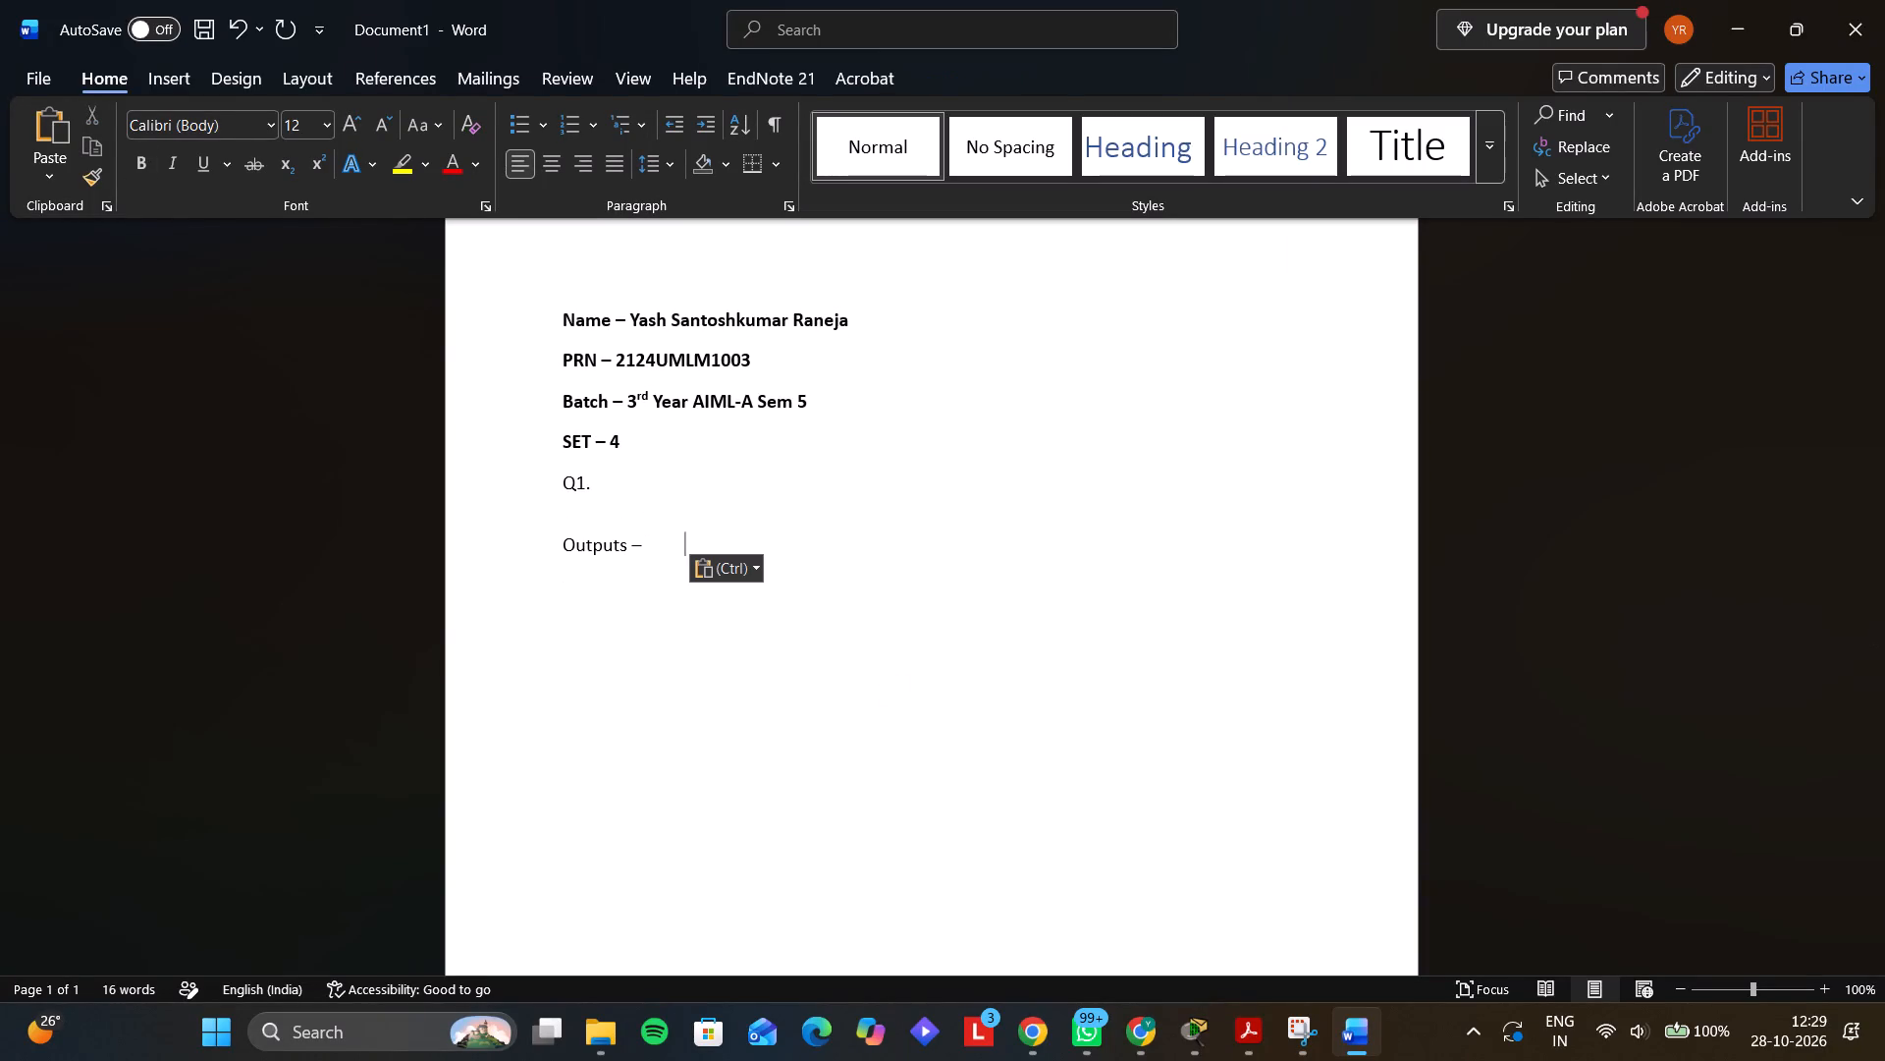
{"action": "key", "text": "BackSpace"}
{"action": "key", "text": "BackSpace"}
Start a new line below the "Outputs –" line.
{"action": "key", "text": "Return"}
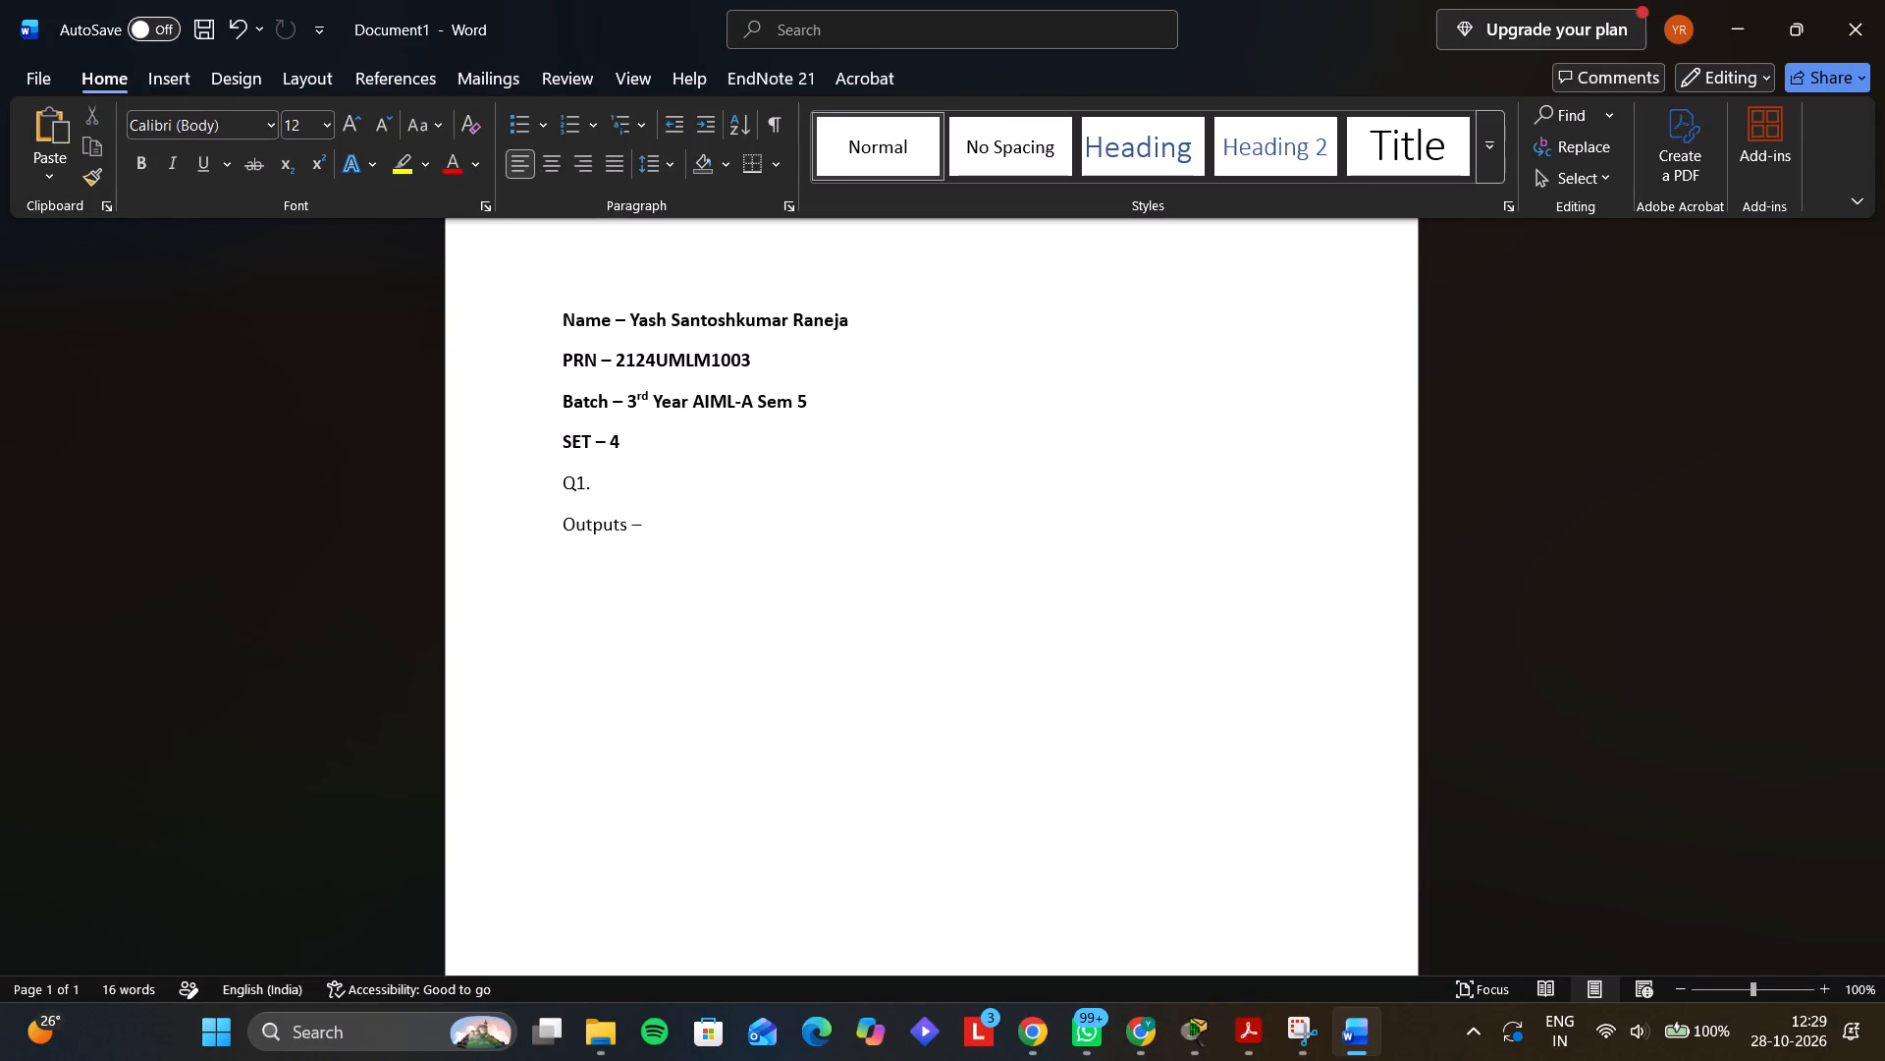
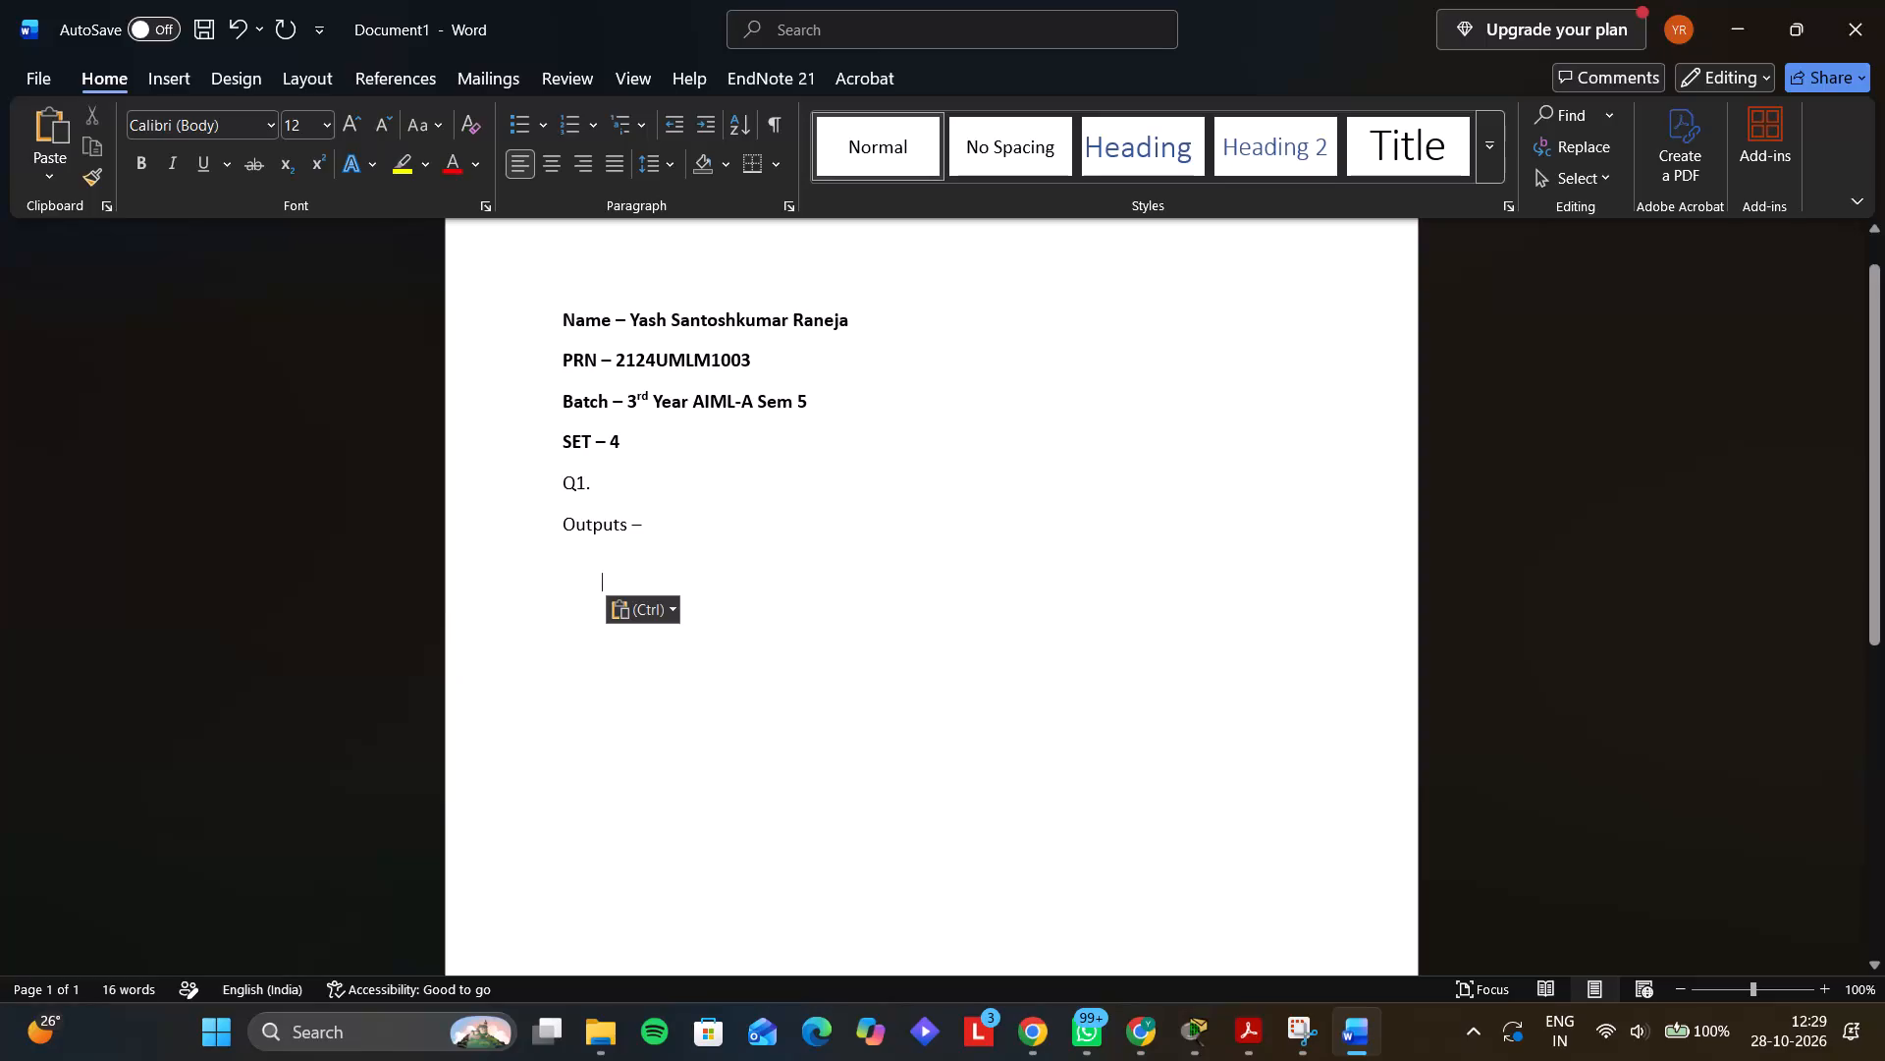
Delete the blank pasted object beneath the "Outputs –" line.
{"action": "key", "text": "BackSpace"}
{"action": "key", "text": "BackSpace"}
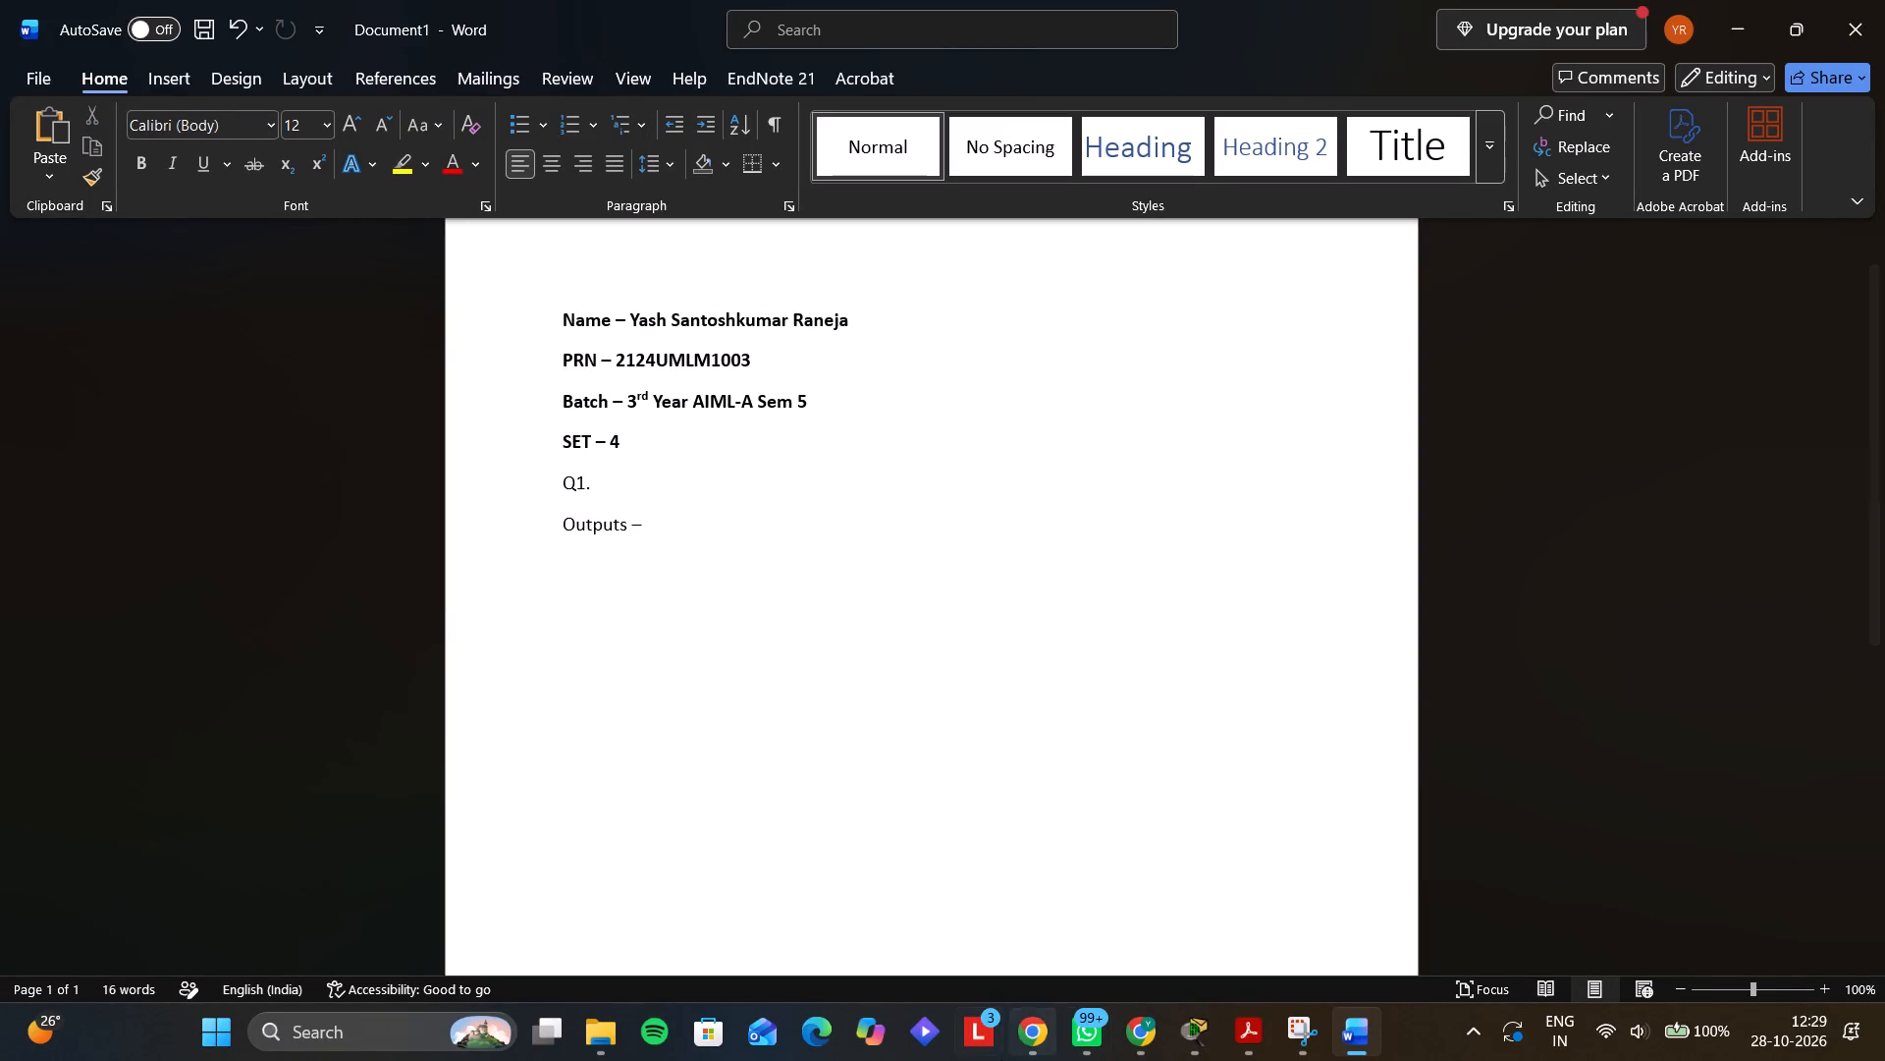
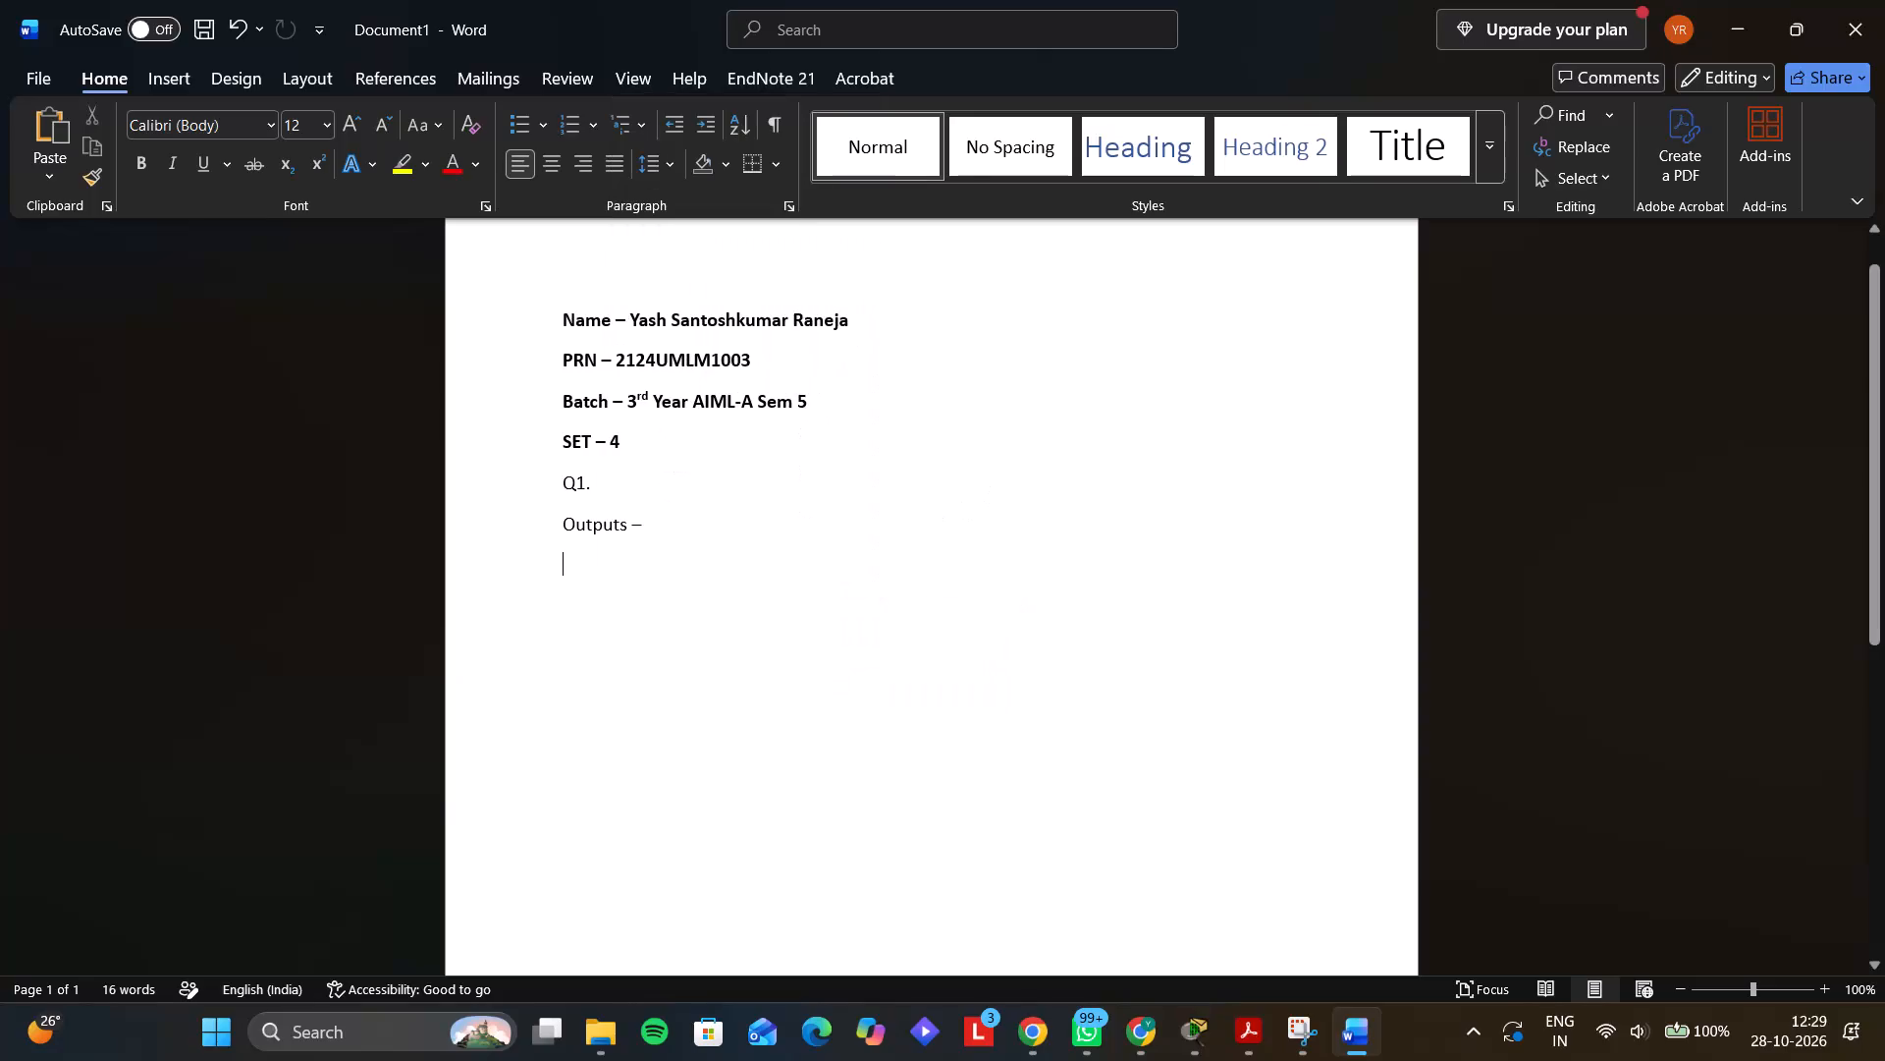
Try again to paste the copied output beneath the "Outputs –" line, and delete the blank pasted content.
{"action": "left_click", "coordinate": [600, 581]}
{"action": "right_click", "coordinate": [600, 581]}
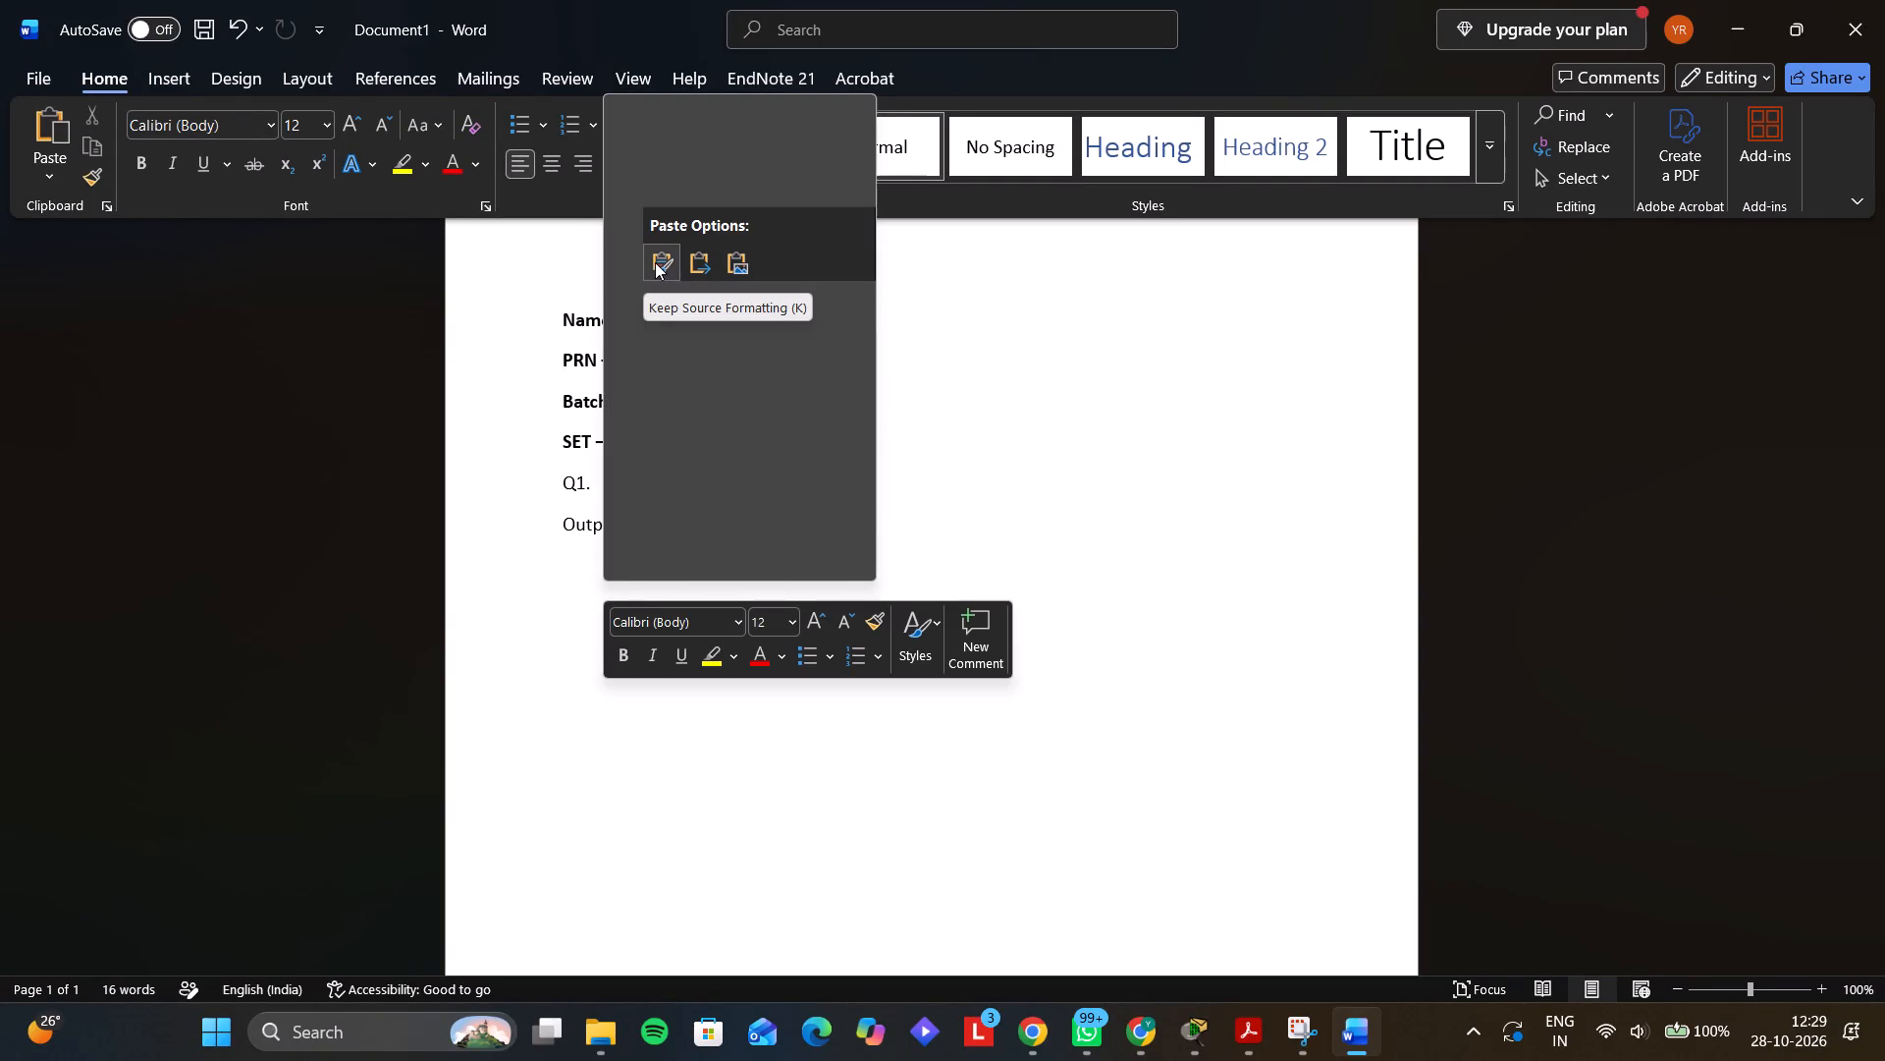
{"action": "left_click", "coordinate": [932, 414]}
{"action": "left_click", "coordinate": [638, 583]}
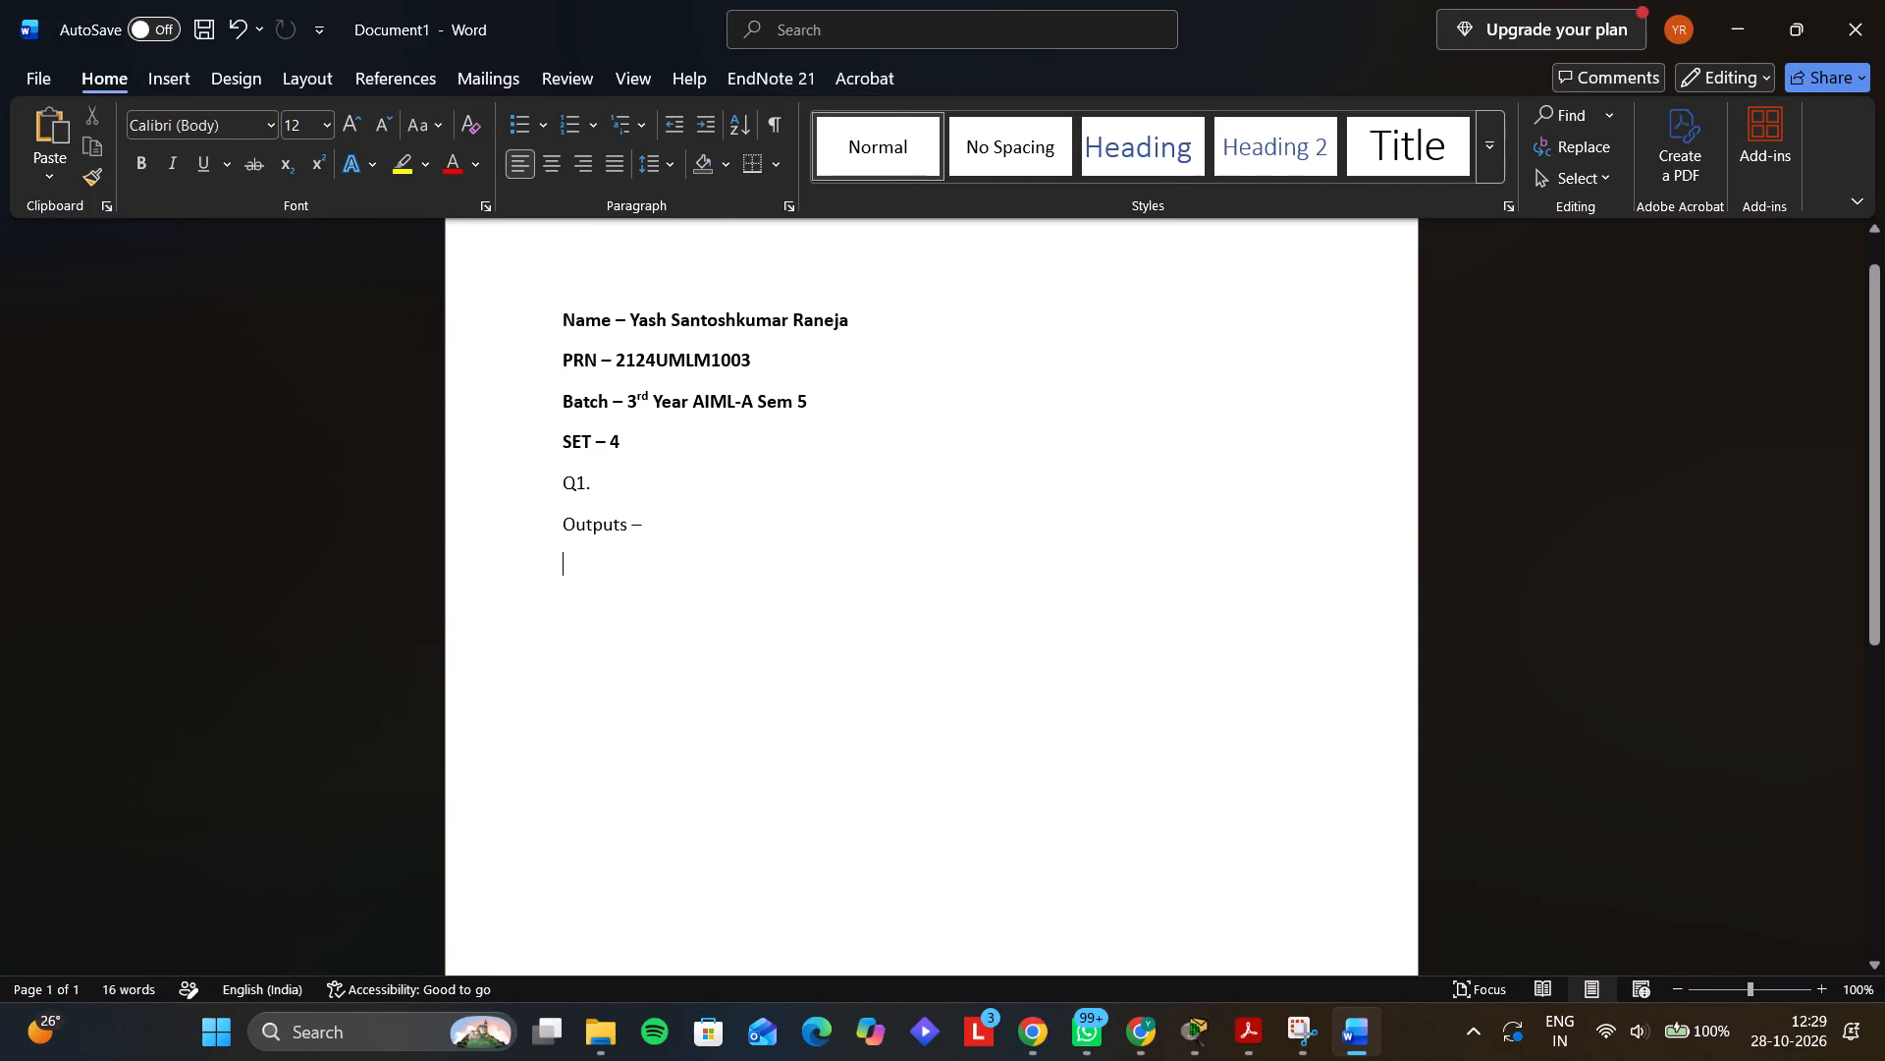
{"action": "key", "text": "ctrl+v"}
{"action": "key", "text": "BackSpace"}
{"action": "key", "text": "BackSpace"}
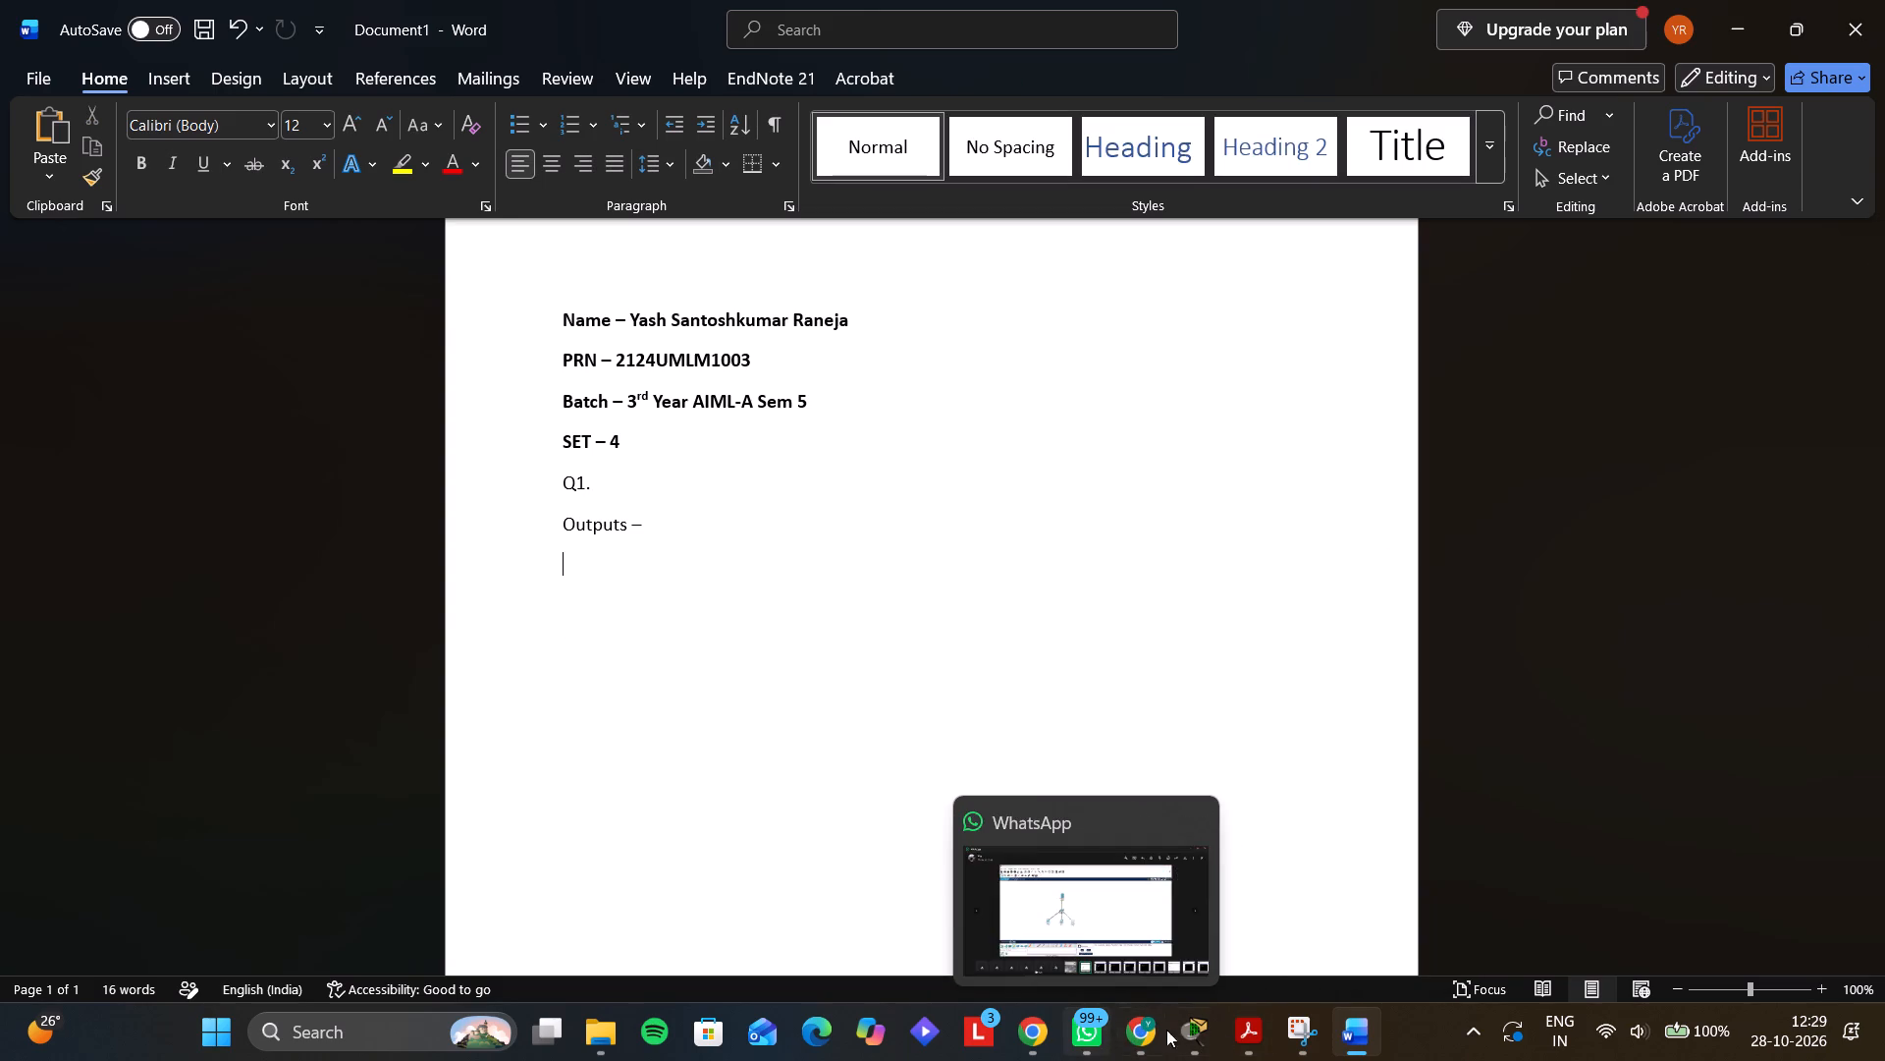
Look at the captured Packet Tracer network topology in Snipping Tool, and return to the Word document.
{"action": "left_click", "coordinate": [1287, 1035]}
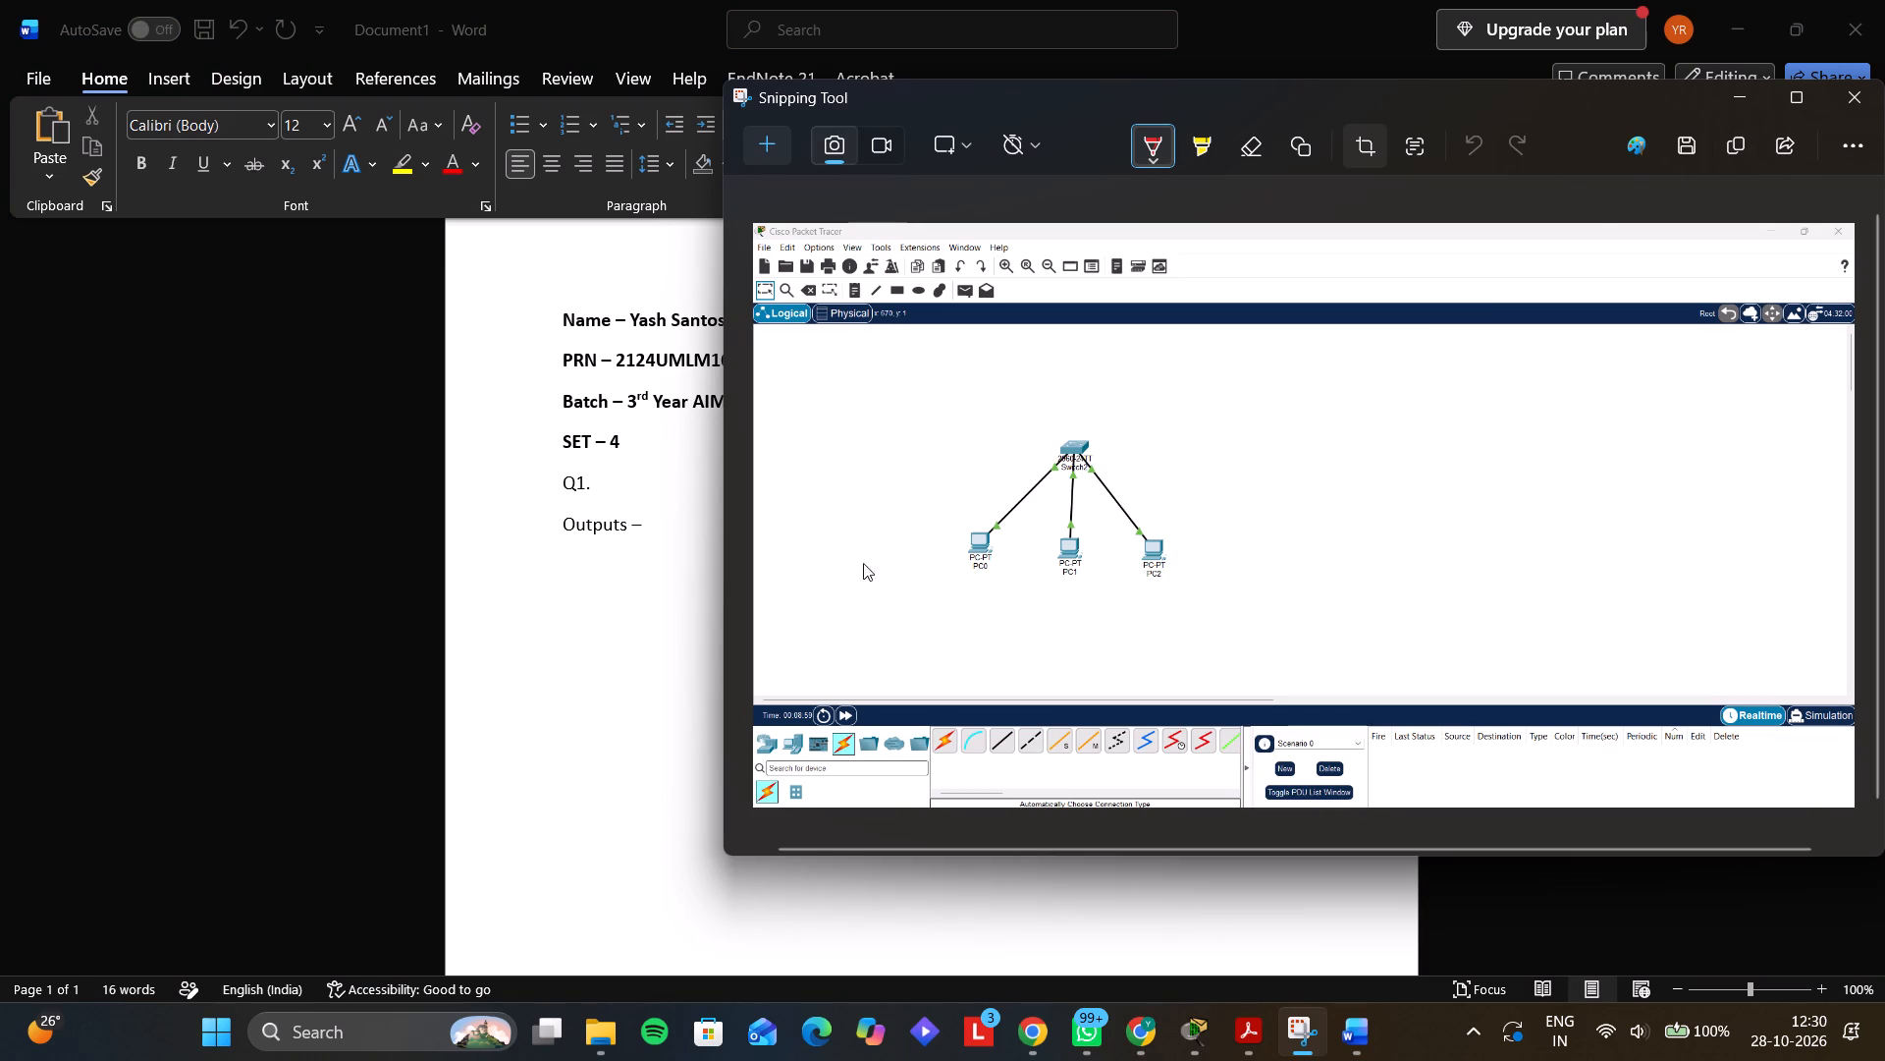
{"action": "left_click", "coordinate": [578, 679]}
Switch to Chrome to consult the Cisco practical guidance chat in ChatGPT.
{"action": "left_click", "coordinate": [1057, 1040]}
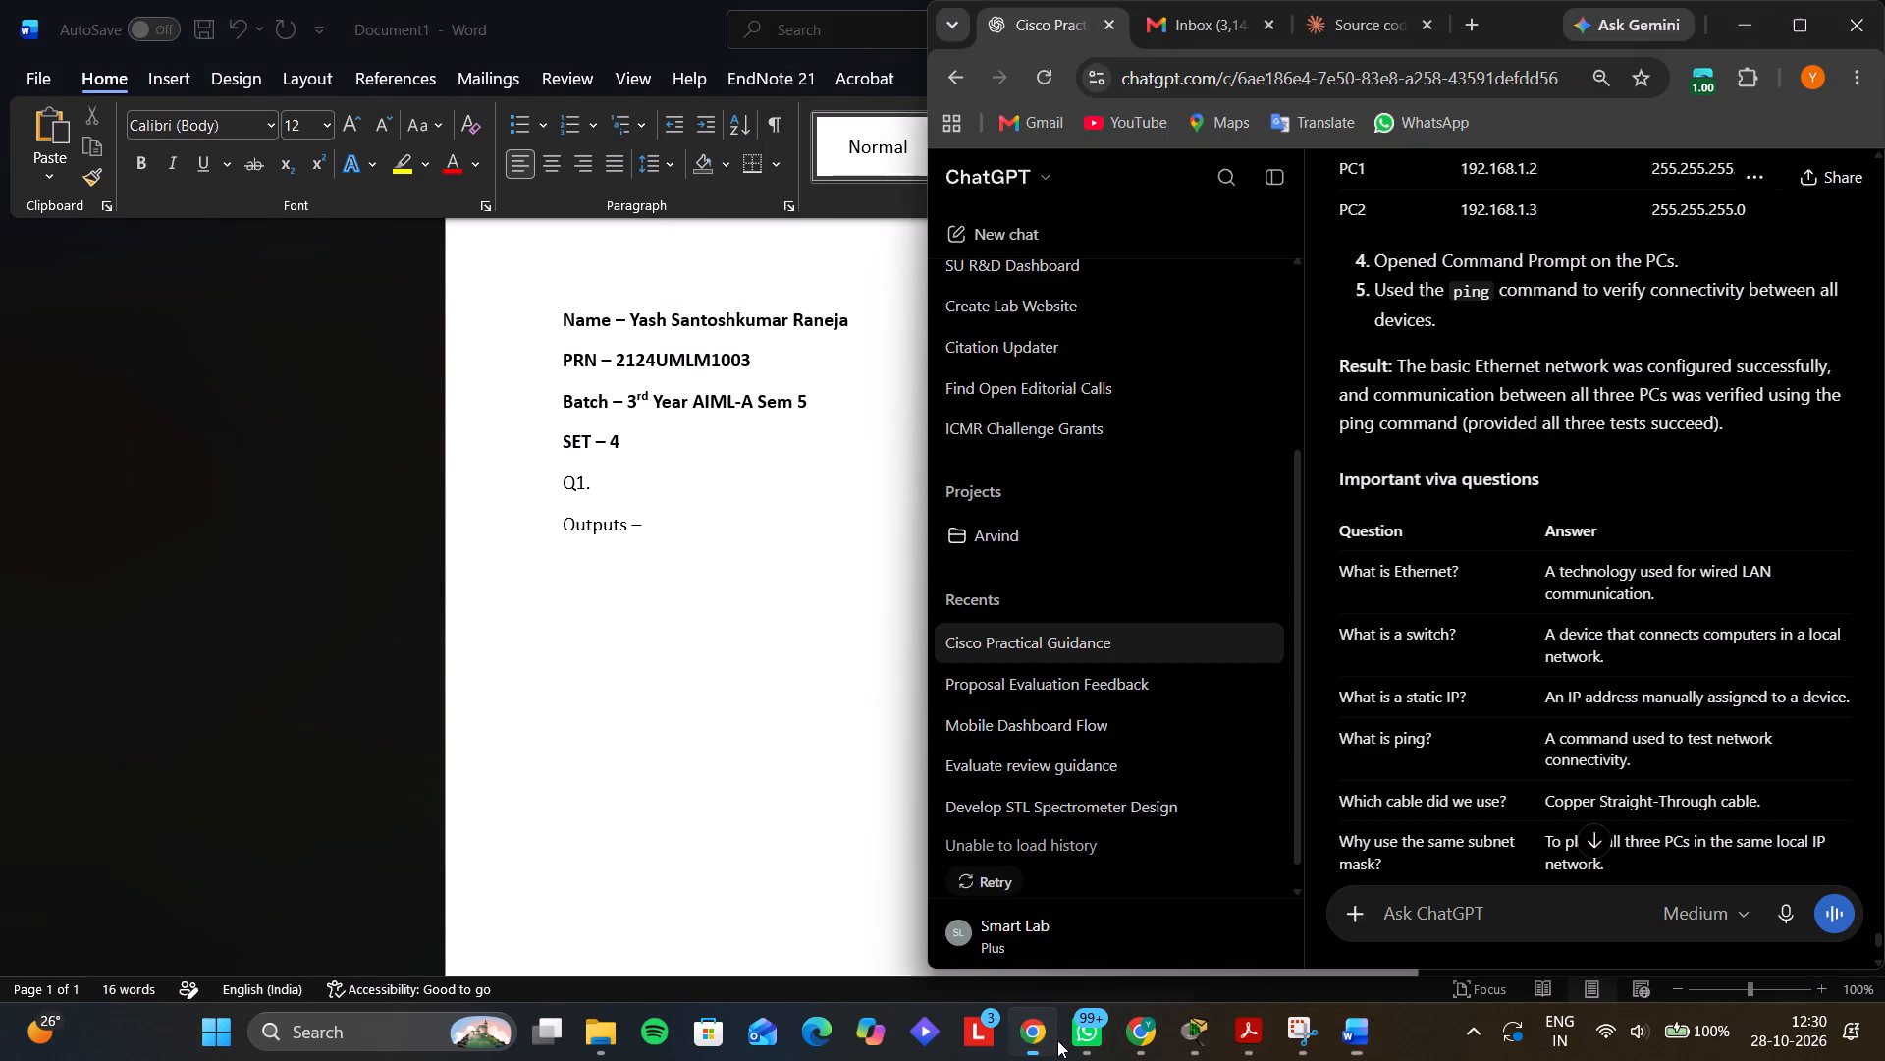
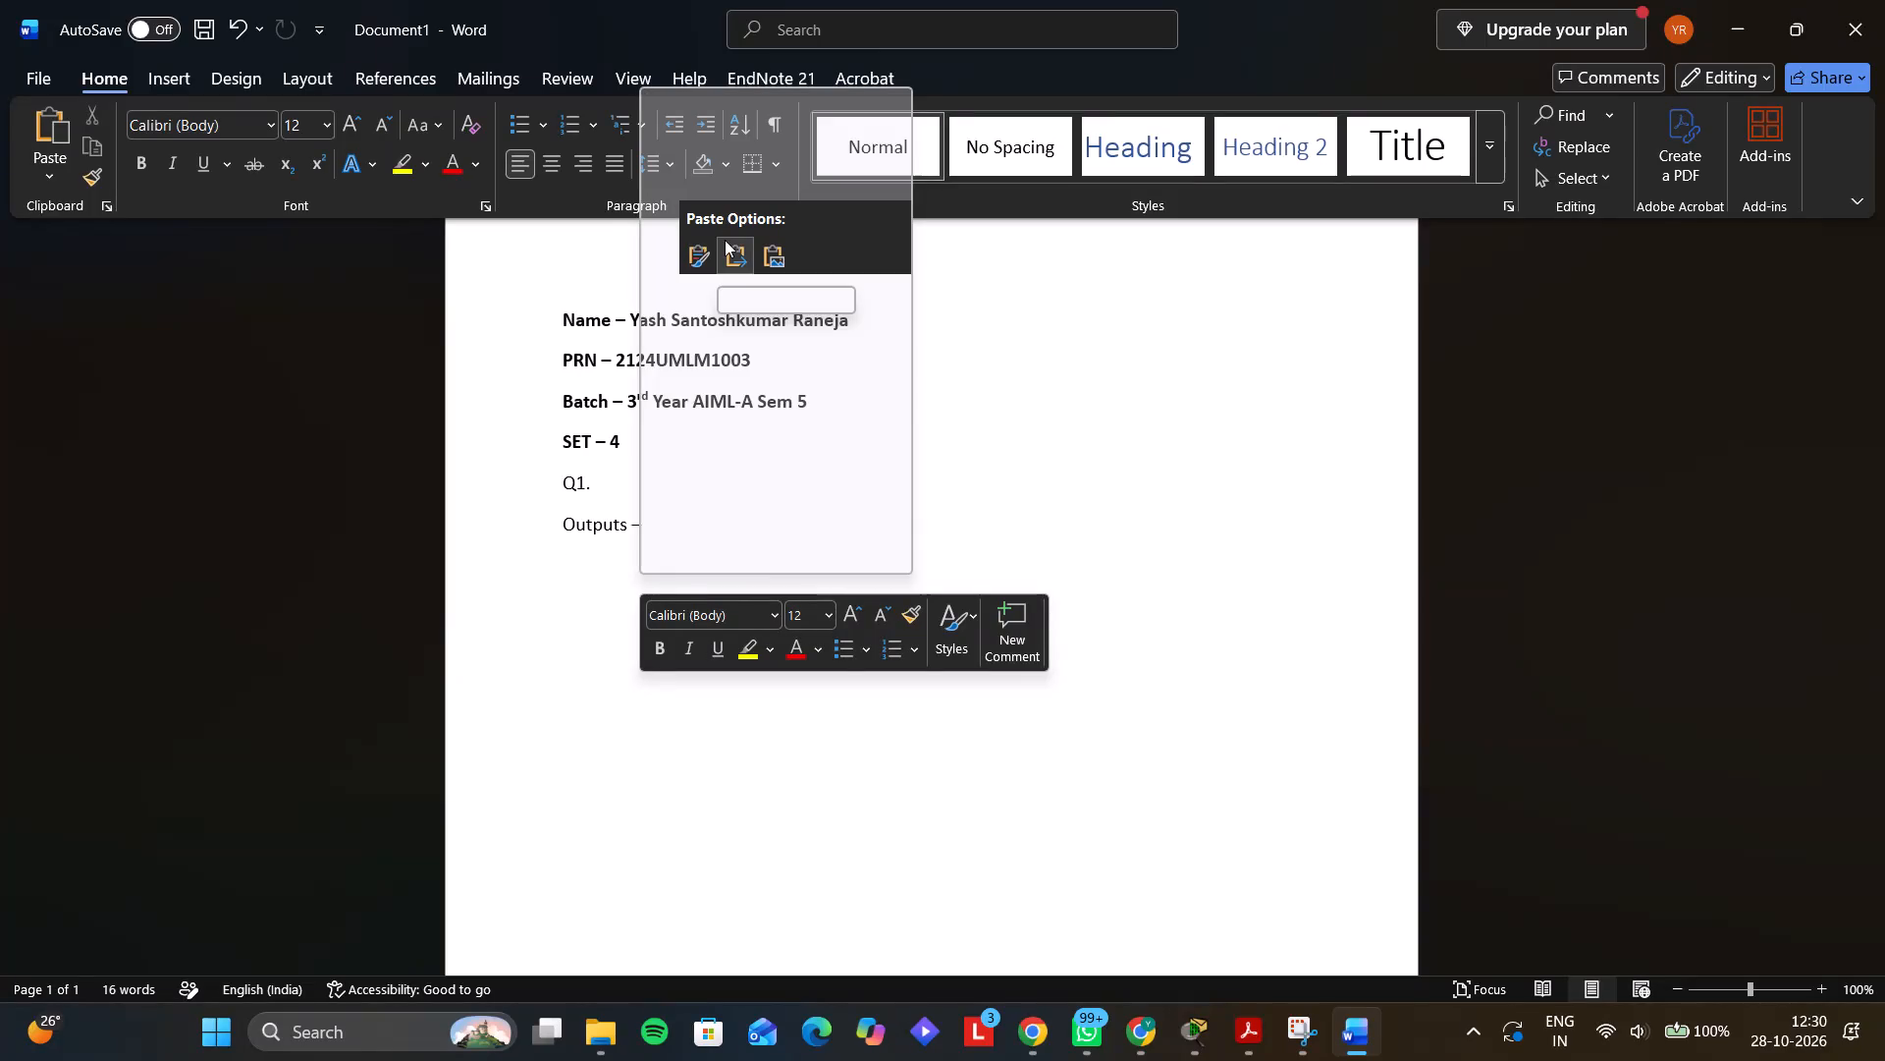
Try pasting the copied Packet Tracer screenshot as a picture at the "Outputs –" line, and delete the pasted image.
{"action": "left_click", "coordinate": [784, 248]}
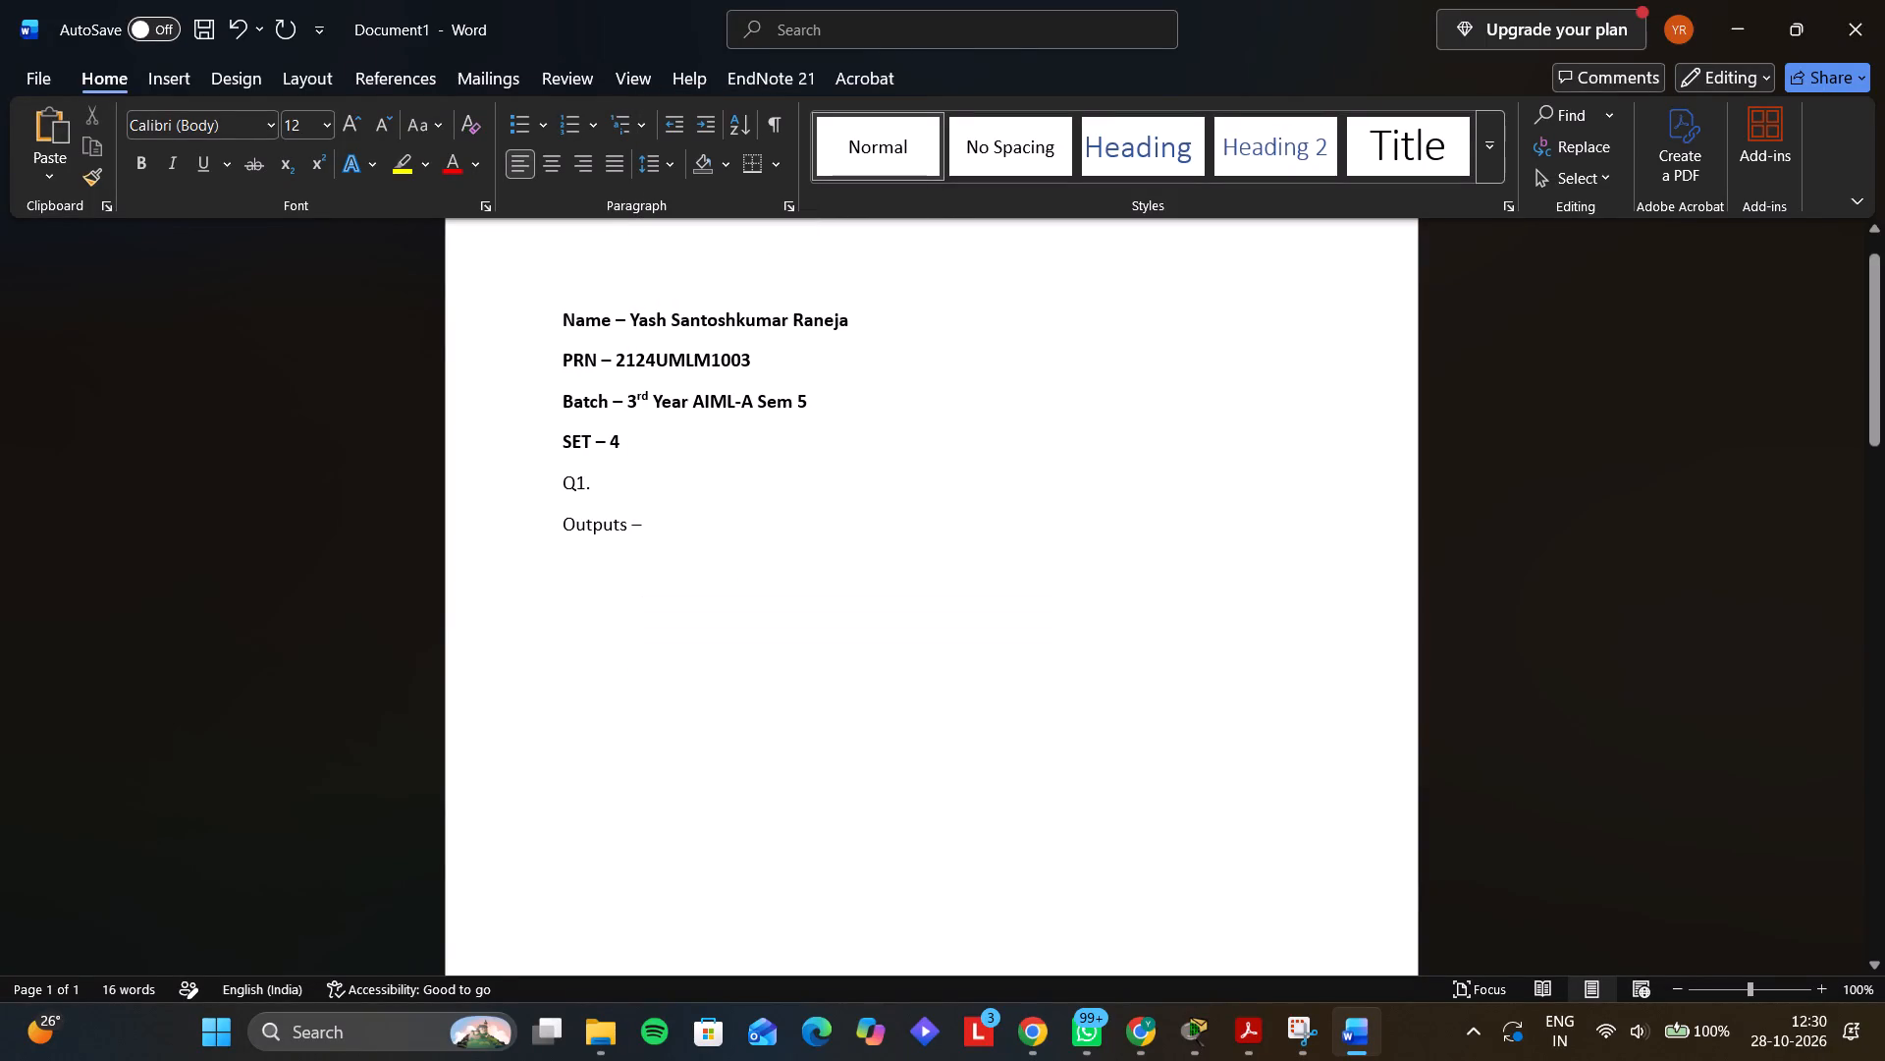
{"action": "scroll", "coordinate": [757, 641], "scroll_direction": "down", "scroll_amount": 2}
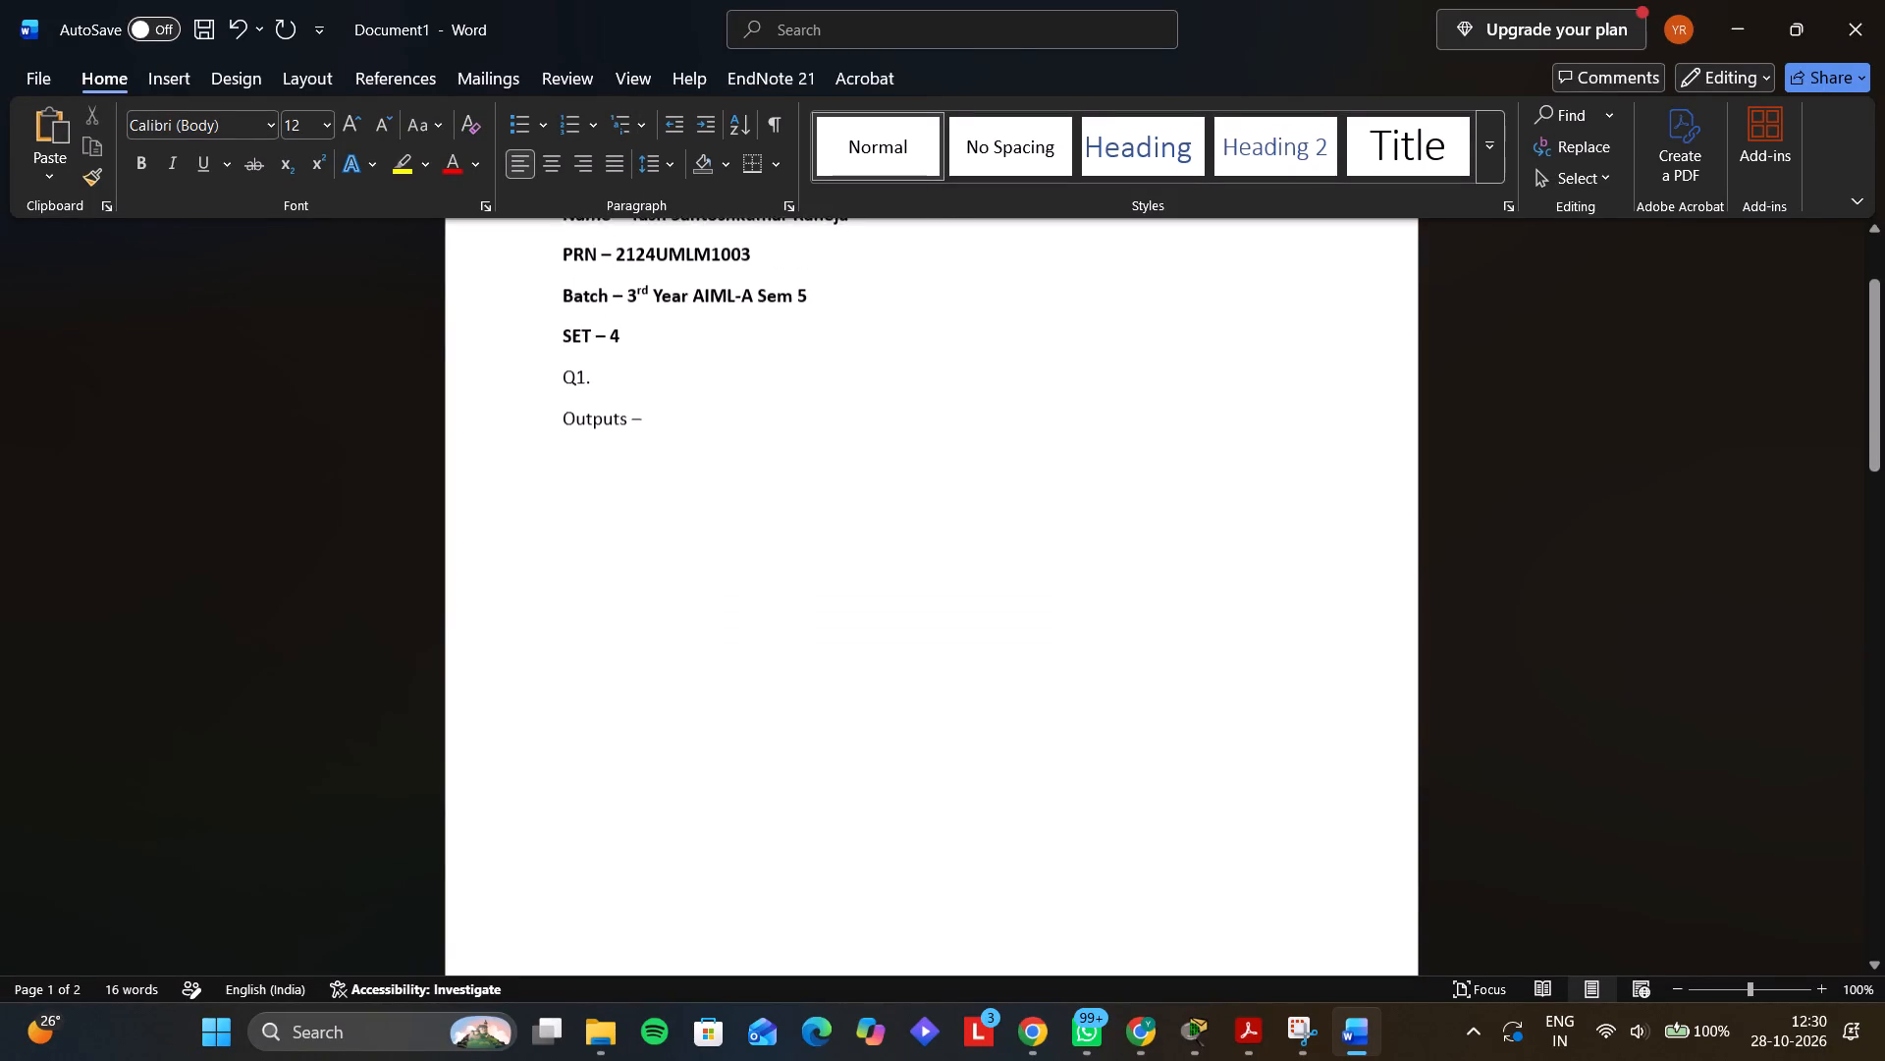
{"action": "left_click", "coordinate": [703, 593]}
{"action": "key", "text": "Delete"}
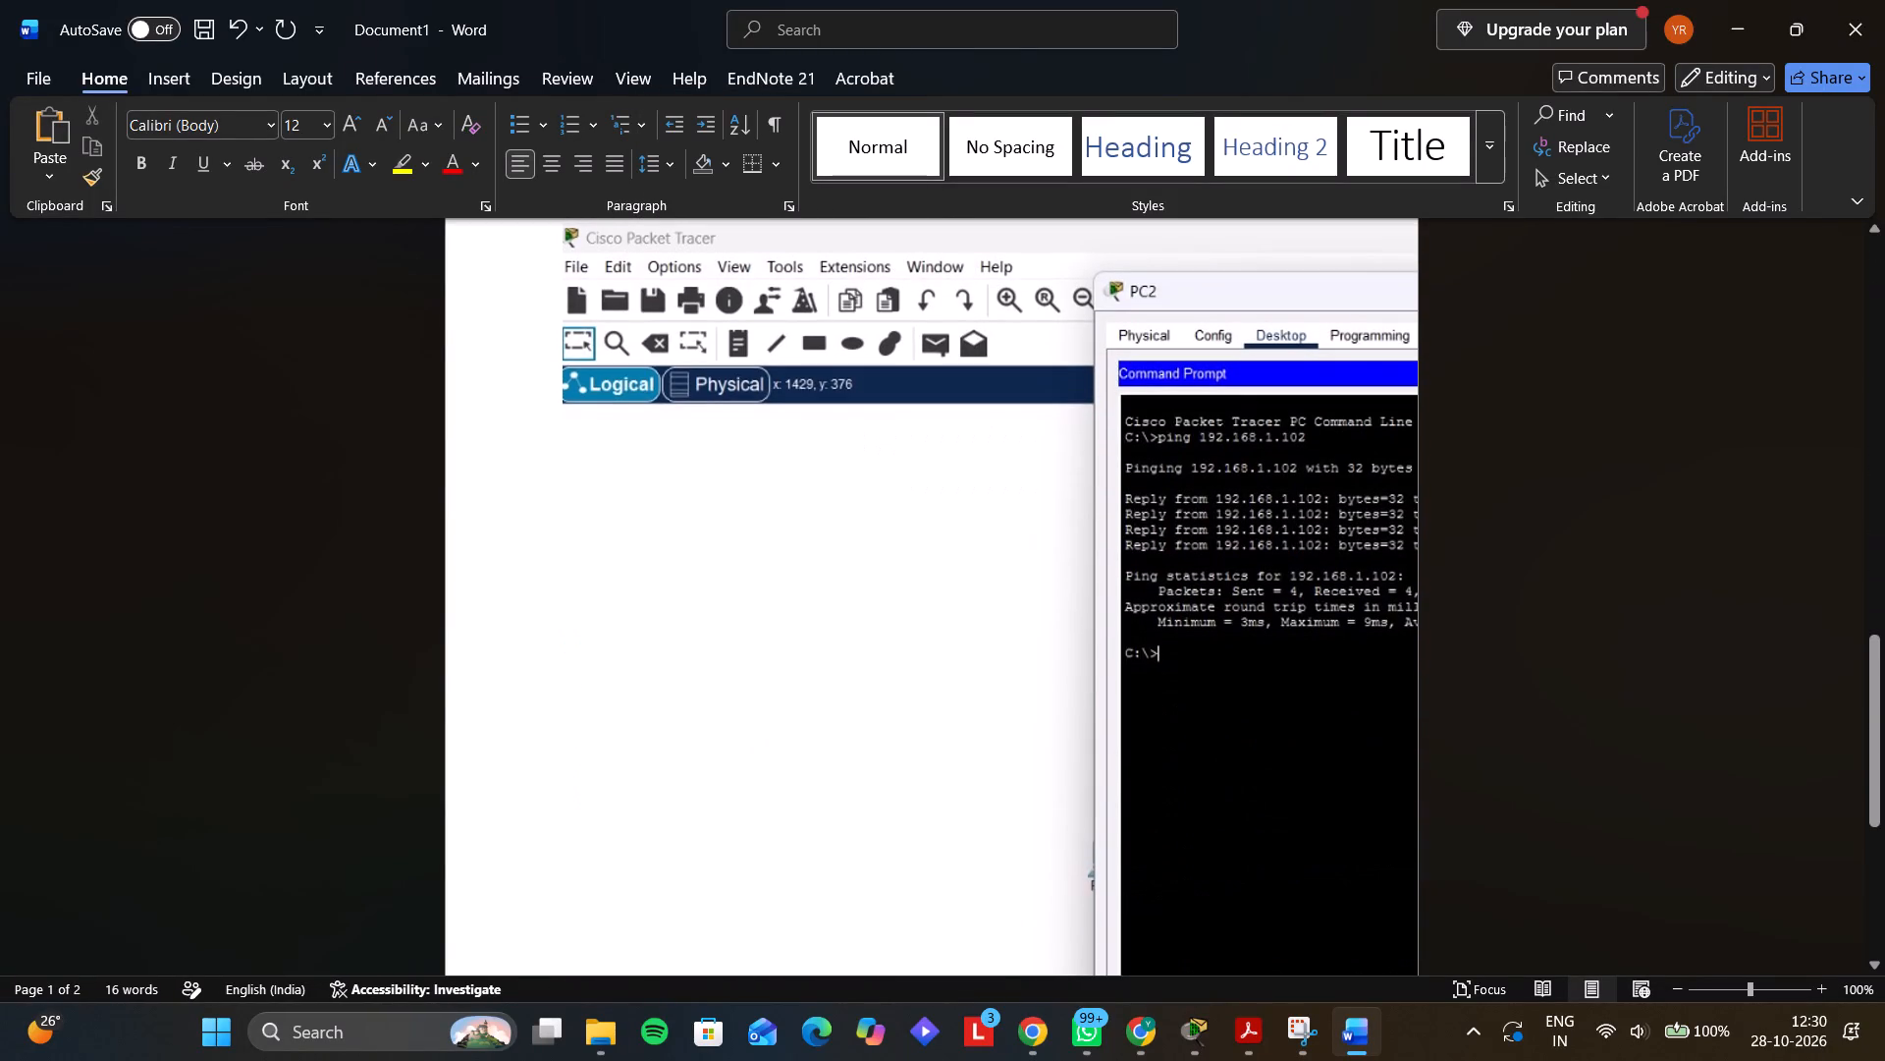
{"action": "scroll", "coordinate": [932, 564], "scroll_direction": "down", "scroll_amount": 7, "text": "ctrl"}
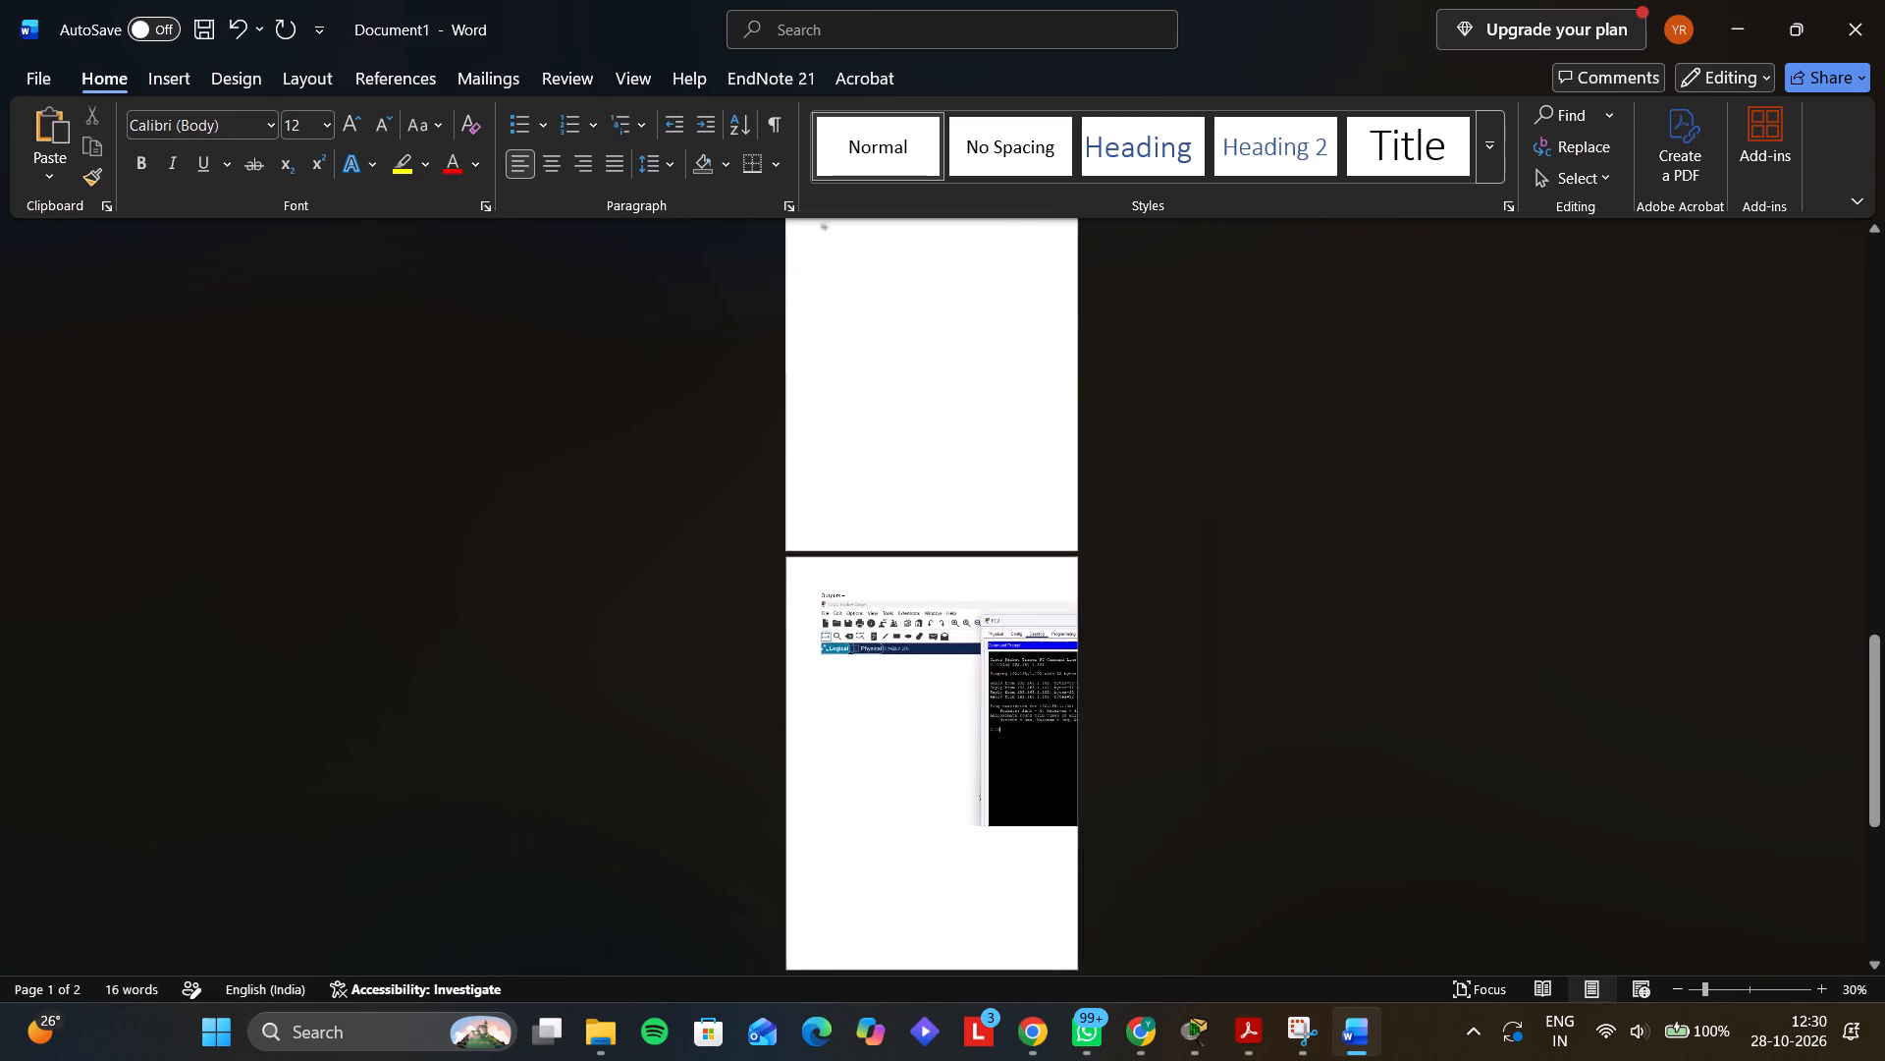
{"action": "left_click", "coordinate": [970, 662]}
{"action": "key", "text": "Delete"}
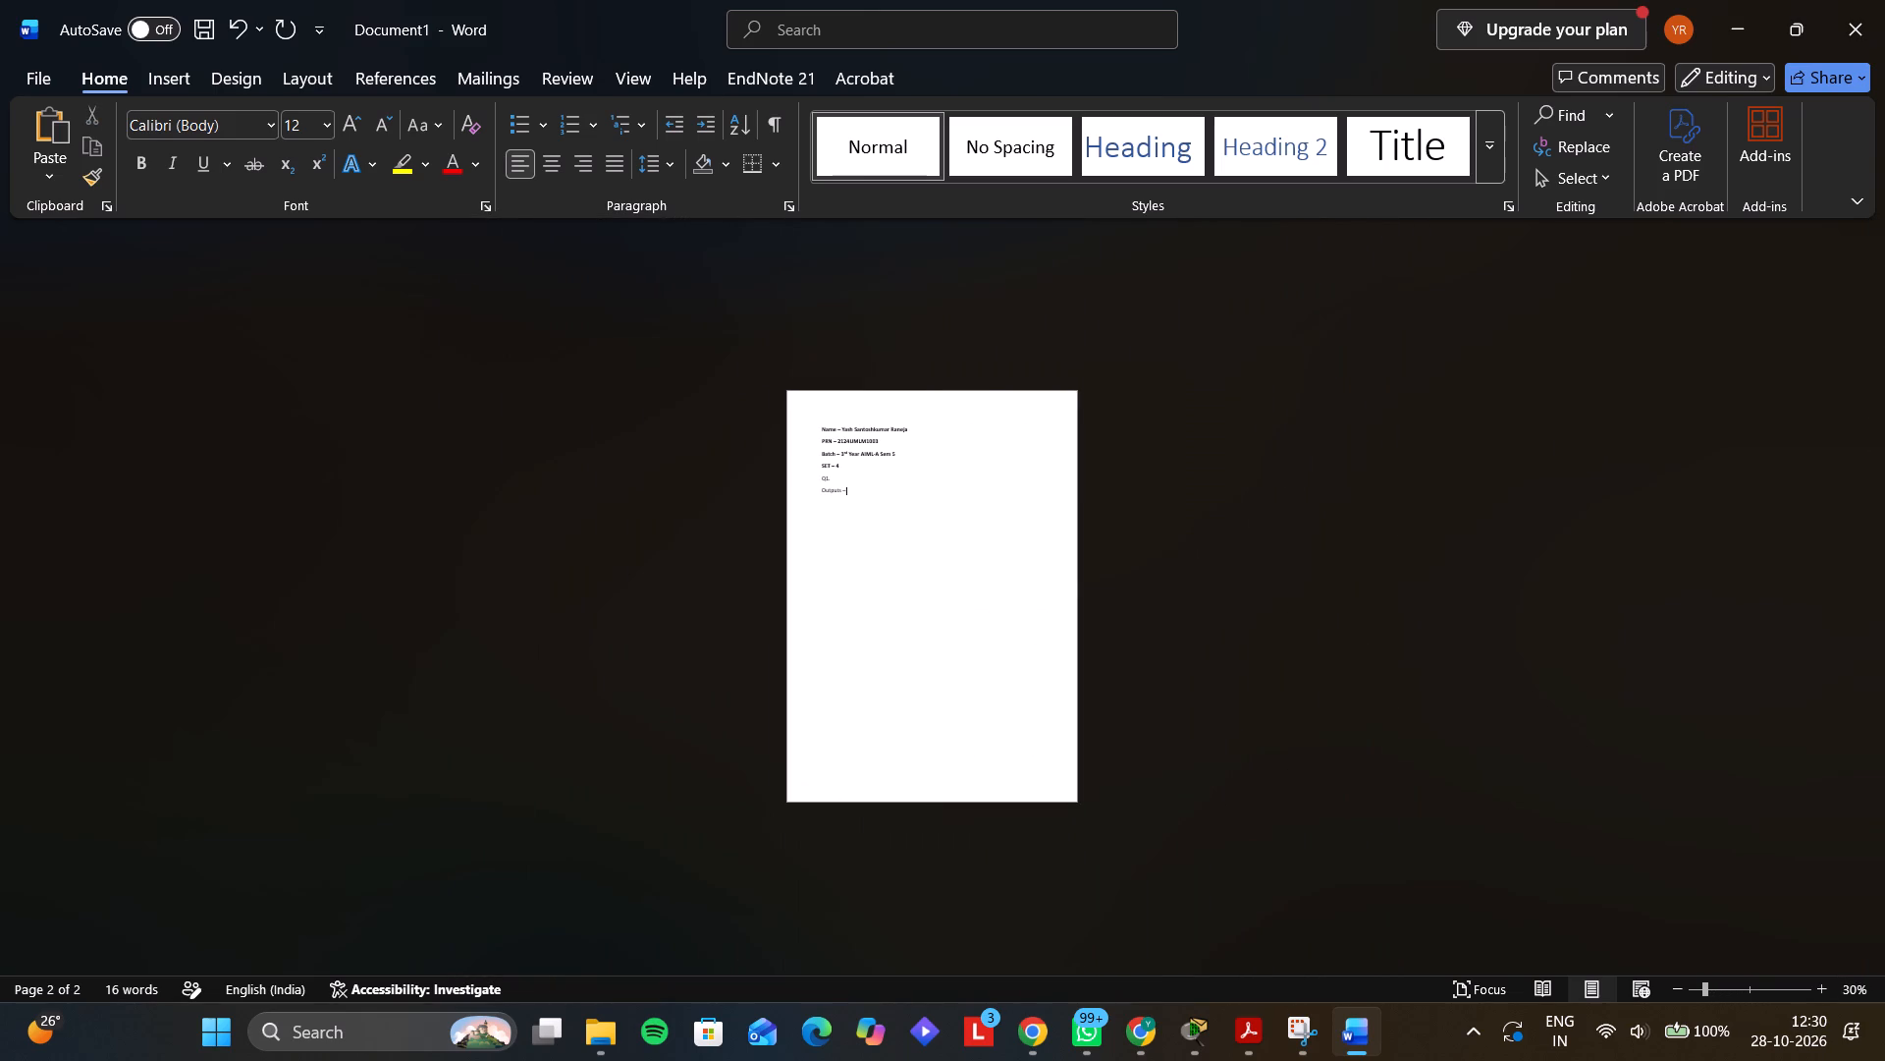
Start a new empty line below the "Outputs –" line.
{"action": "left_click", "coordinate": [866, 625]}
{"action": "key", "text": "Return"}
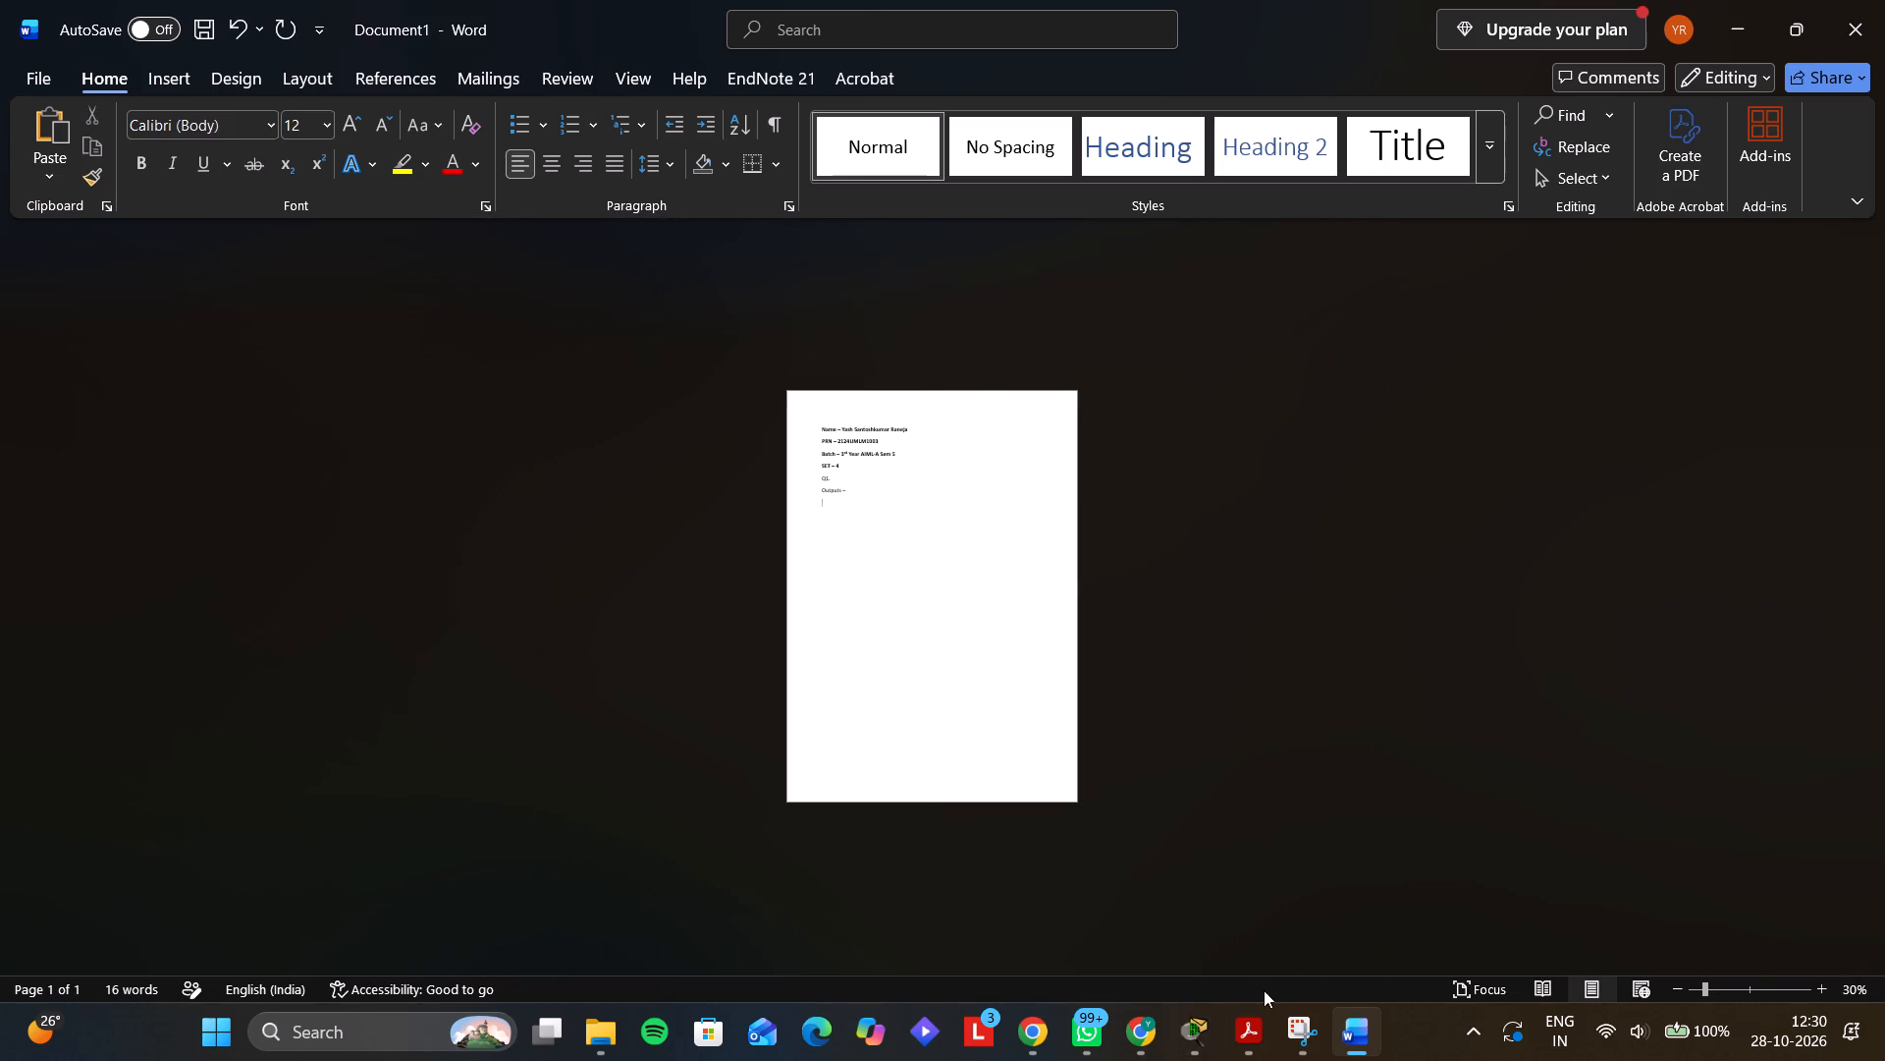
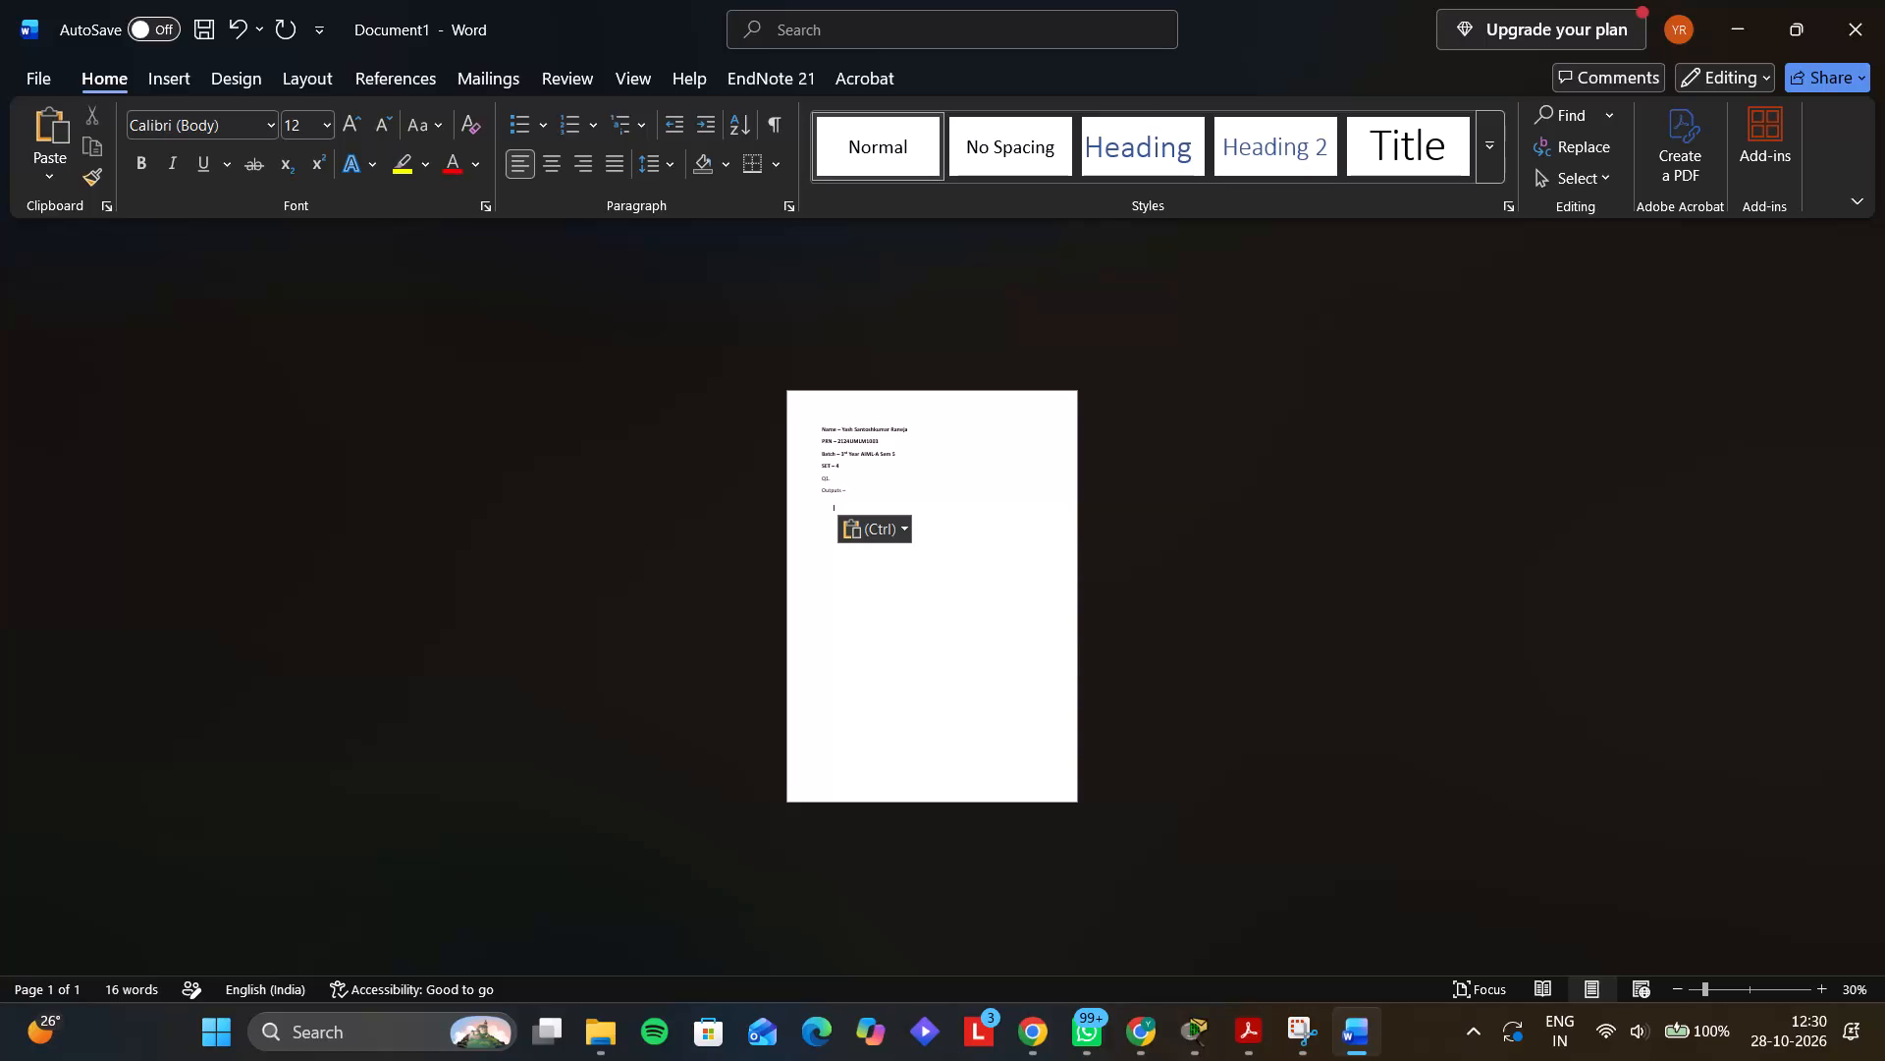
Paste the copied Packet Tracer topology screenshot beneath the "Outputs –" line.
{"action": "right_click", "coordinate": [875, 550]}
{"action": "left_click", "coordinate": [999, 234]}
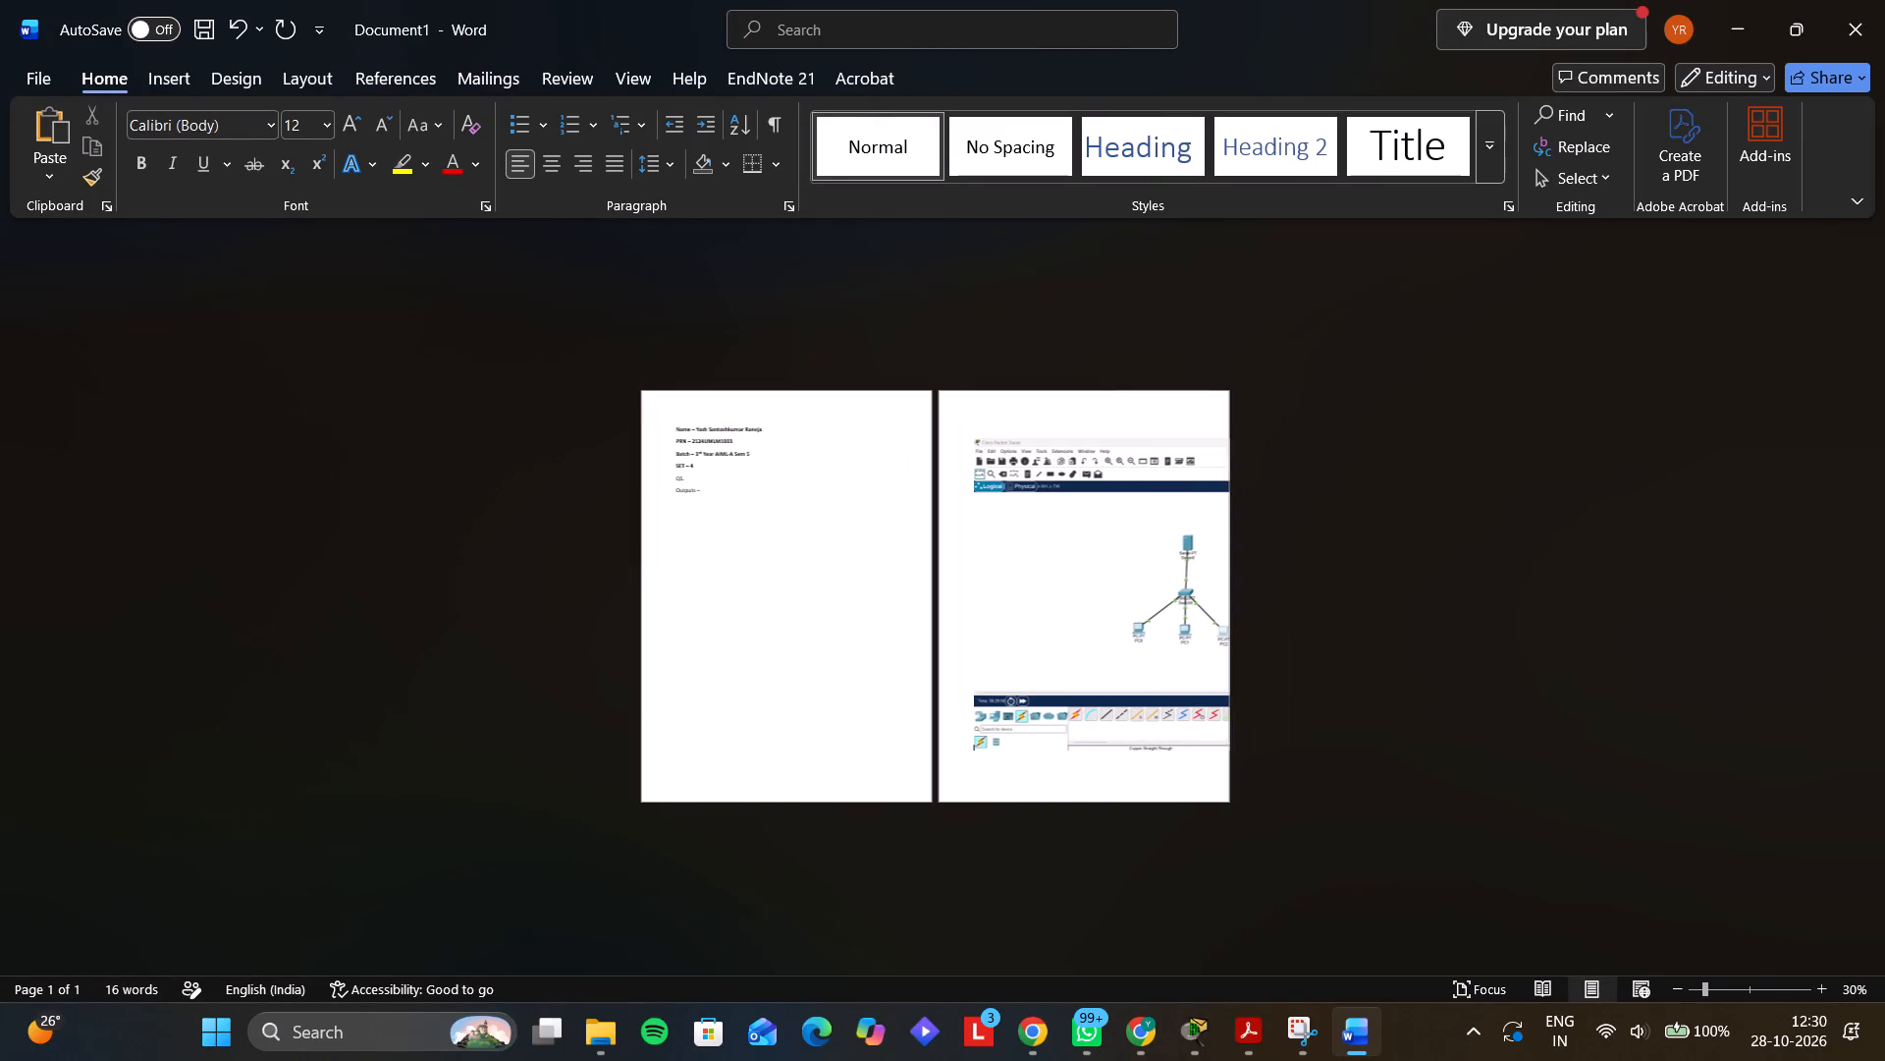
Shrink the pasted network topology screenshot so it fits upright within the first page's width beneath "Outputs –".
{"action": "left_click_drag", "start_coordinate": [1098, 593], "coordinate": [1032, 593]}
{"action": "left_click", "coordinate": [1152, 663]}
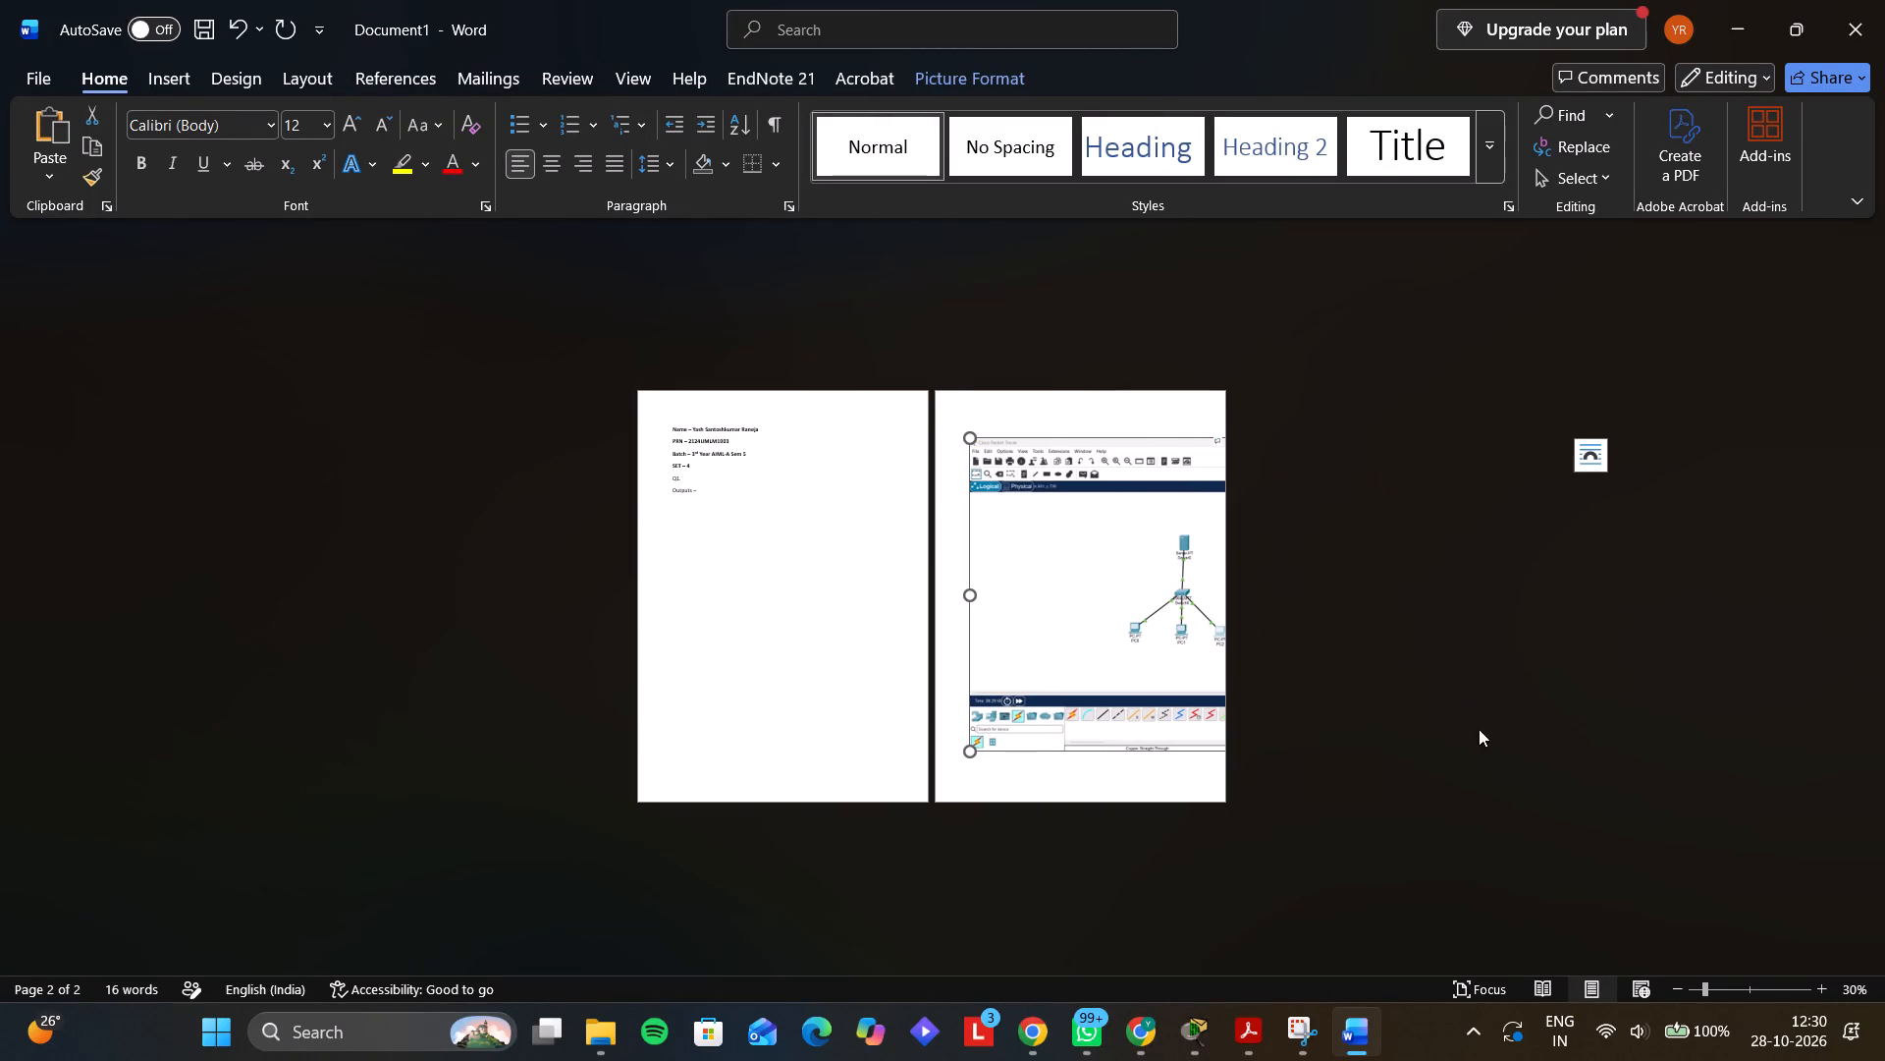
{"action": "left_click_drag", "start_coordinate": [969, 757], "coordinate": [1099, 432]}
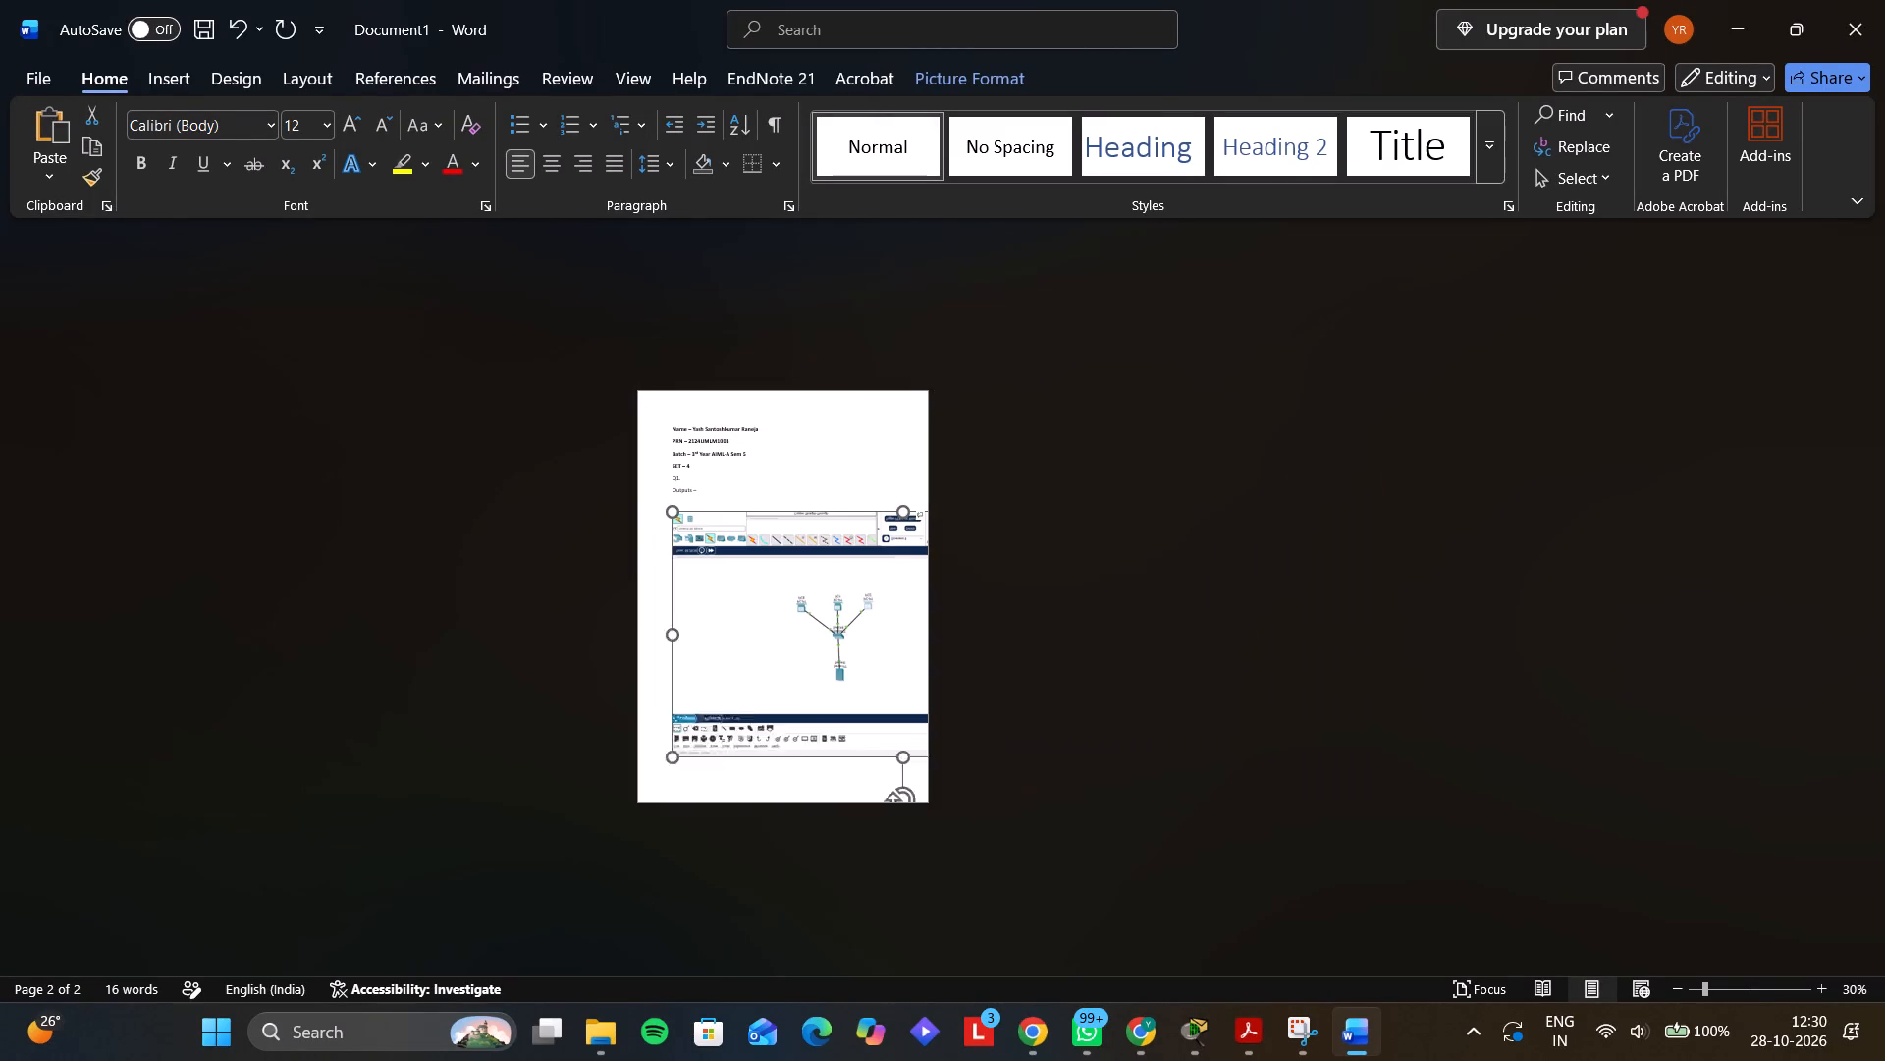
{"action": "left_click_drag", "start_coordinate": [822, 758], "coordinate": [981, 449]}
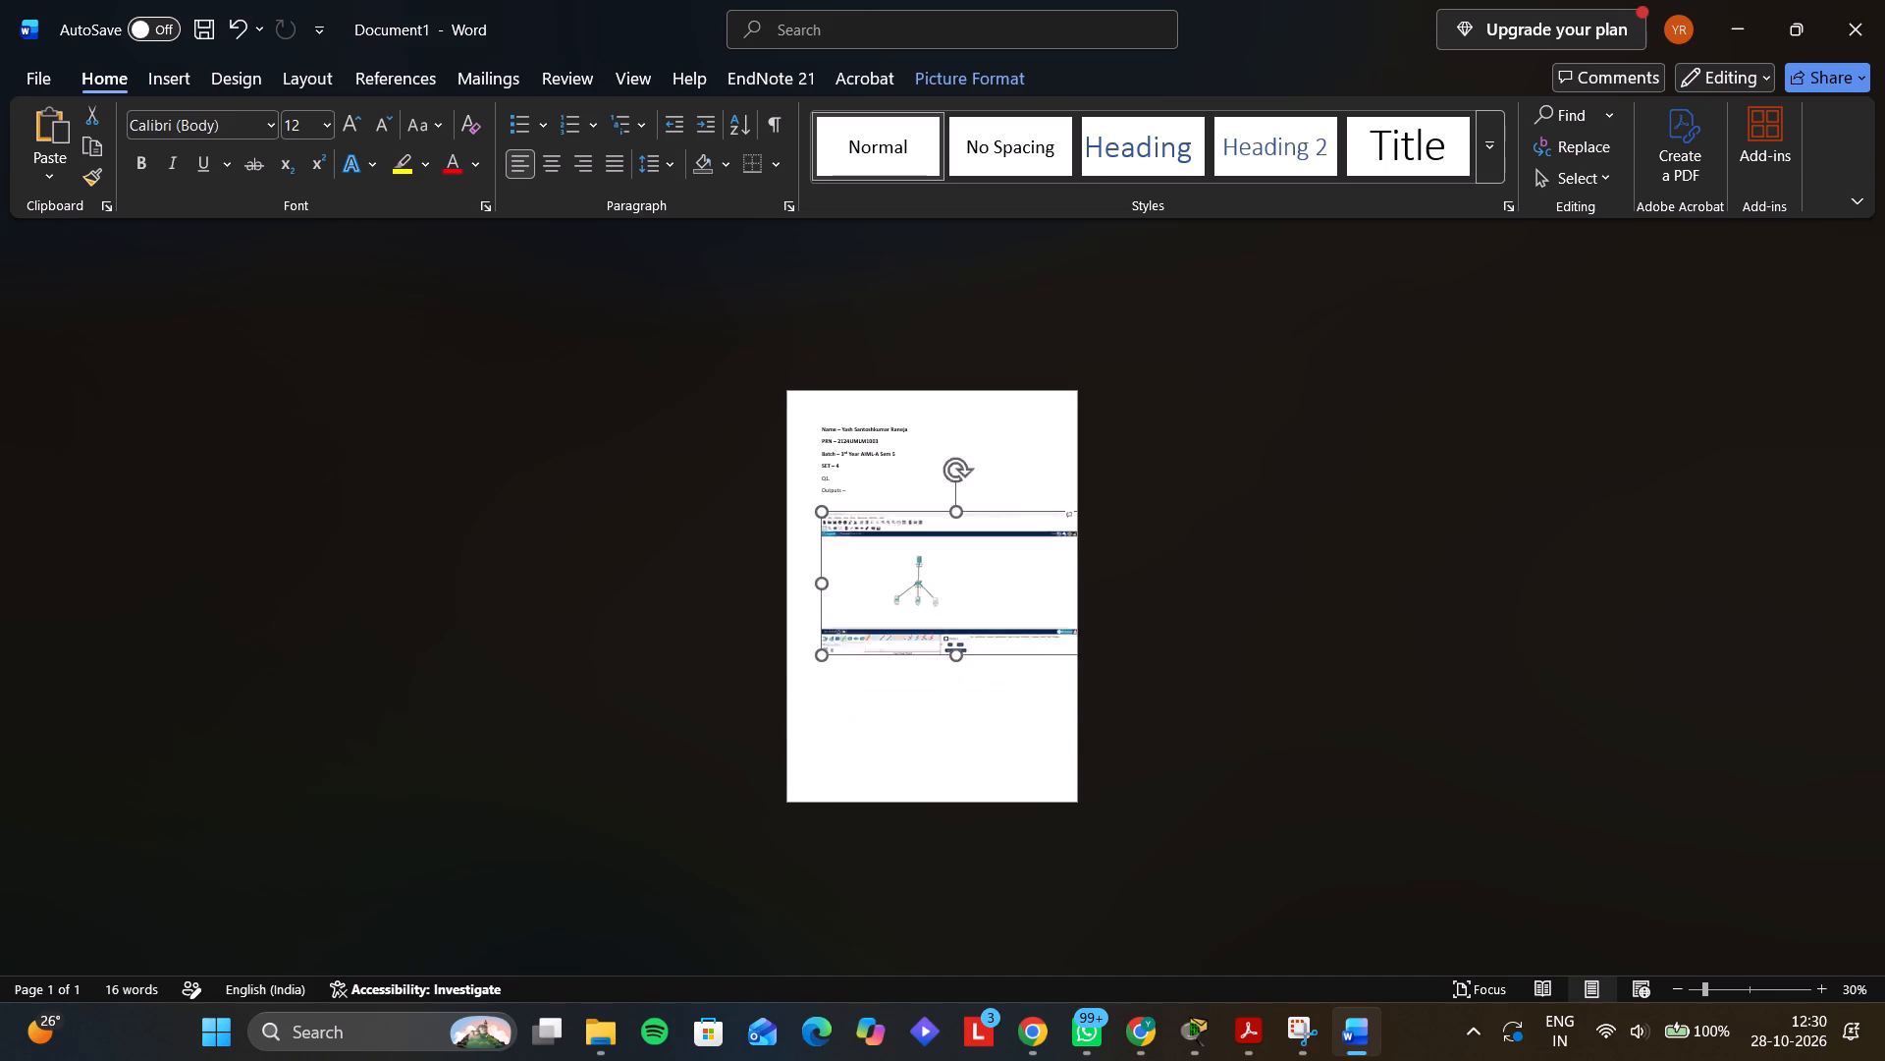
{"action": "left_click_drag", "start_coordinate": [981, 449], "coordinate": [969, 454]}
{"action": "left_click_drag", "start_coordinate": [821, 685], "coordinate": [914, 520]}
{"action": "left_click", "coordinate": [1022, 704]}
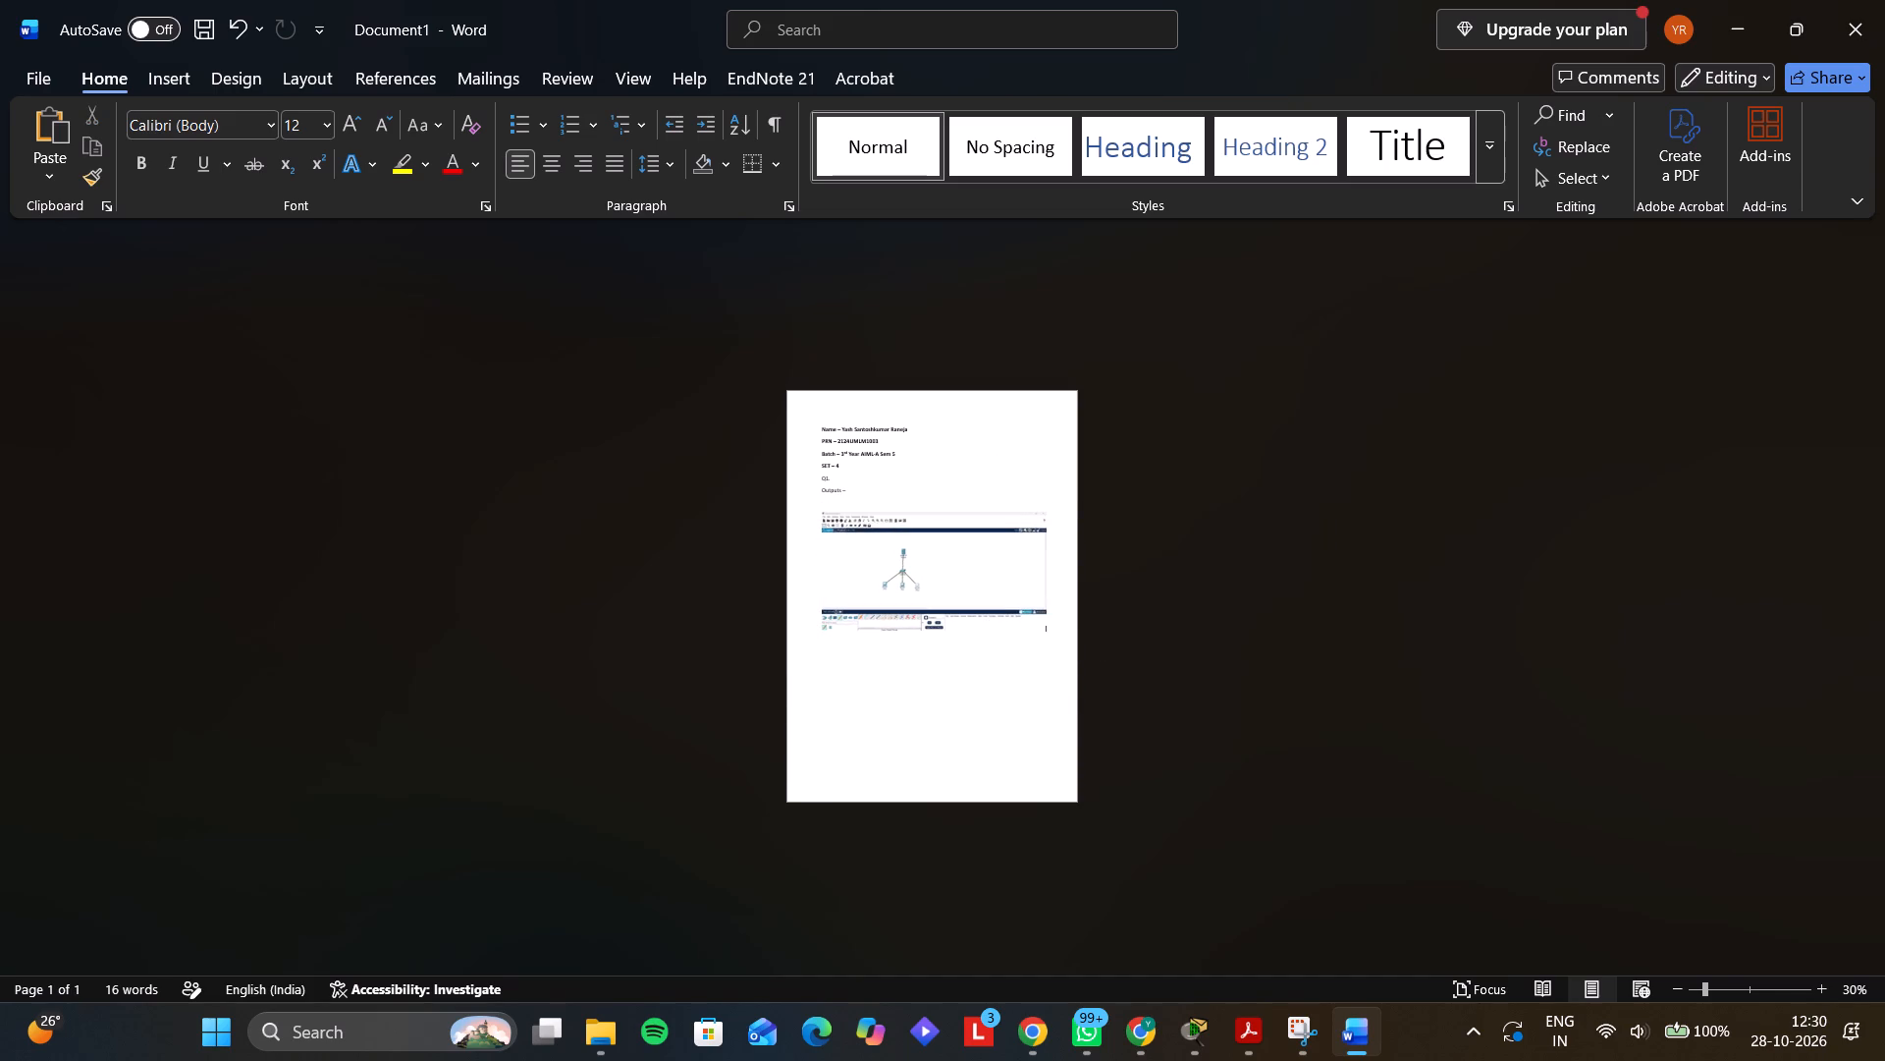
{"action": "scroll", "coordinate": [921, 638], "scroll_direction": "up", "scroll_amount": 5, "text": "ctrl"}
{"action": "scroll", "coordinate": [929, 706], "scroll_direction": "down", "scroll_amount": 1}
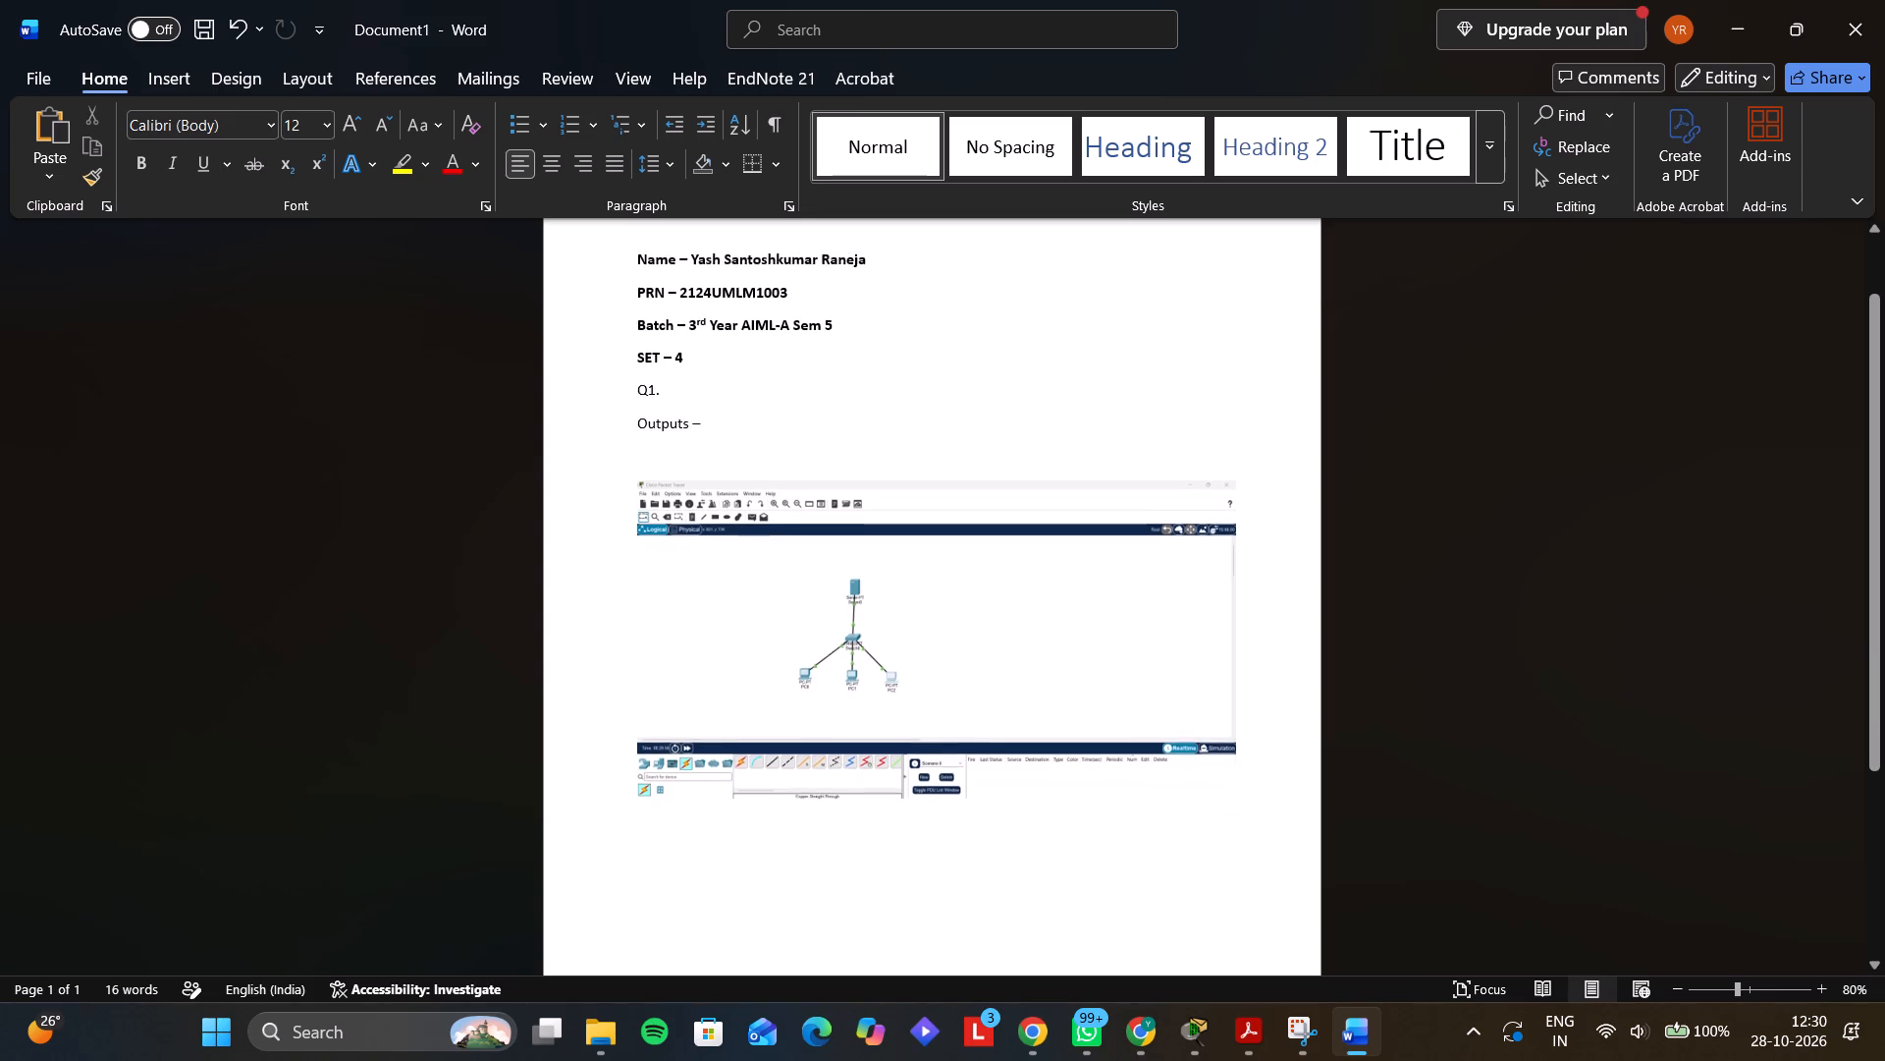
{"action": "scroll", "coordinate": [929, 706], "scroll_direction": "down", "scroll_amount": 1}
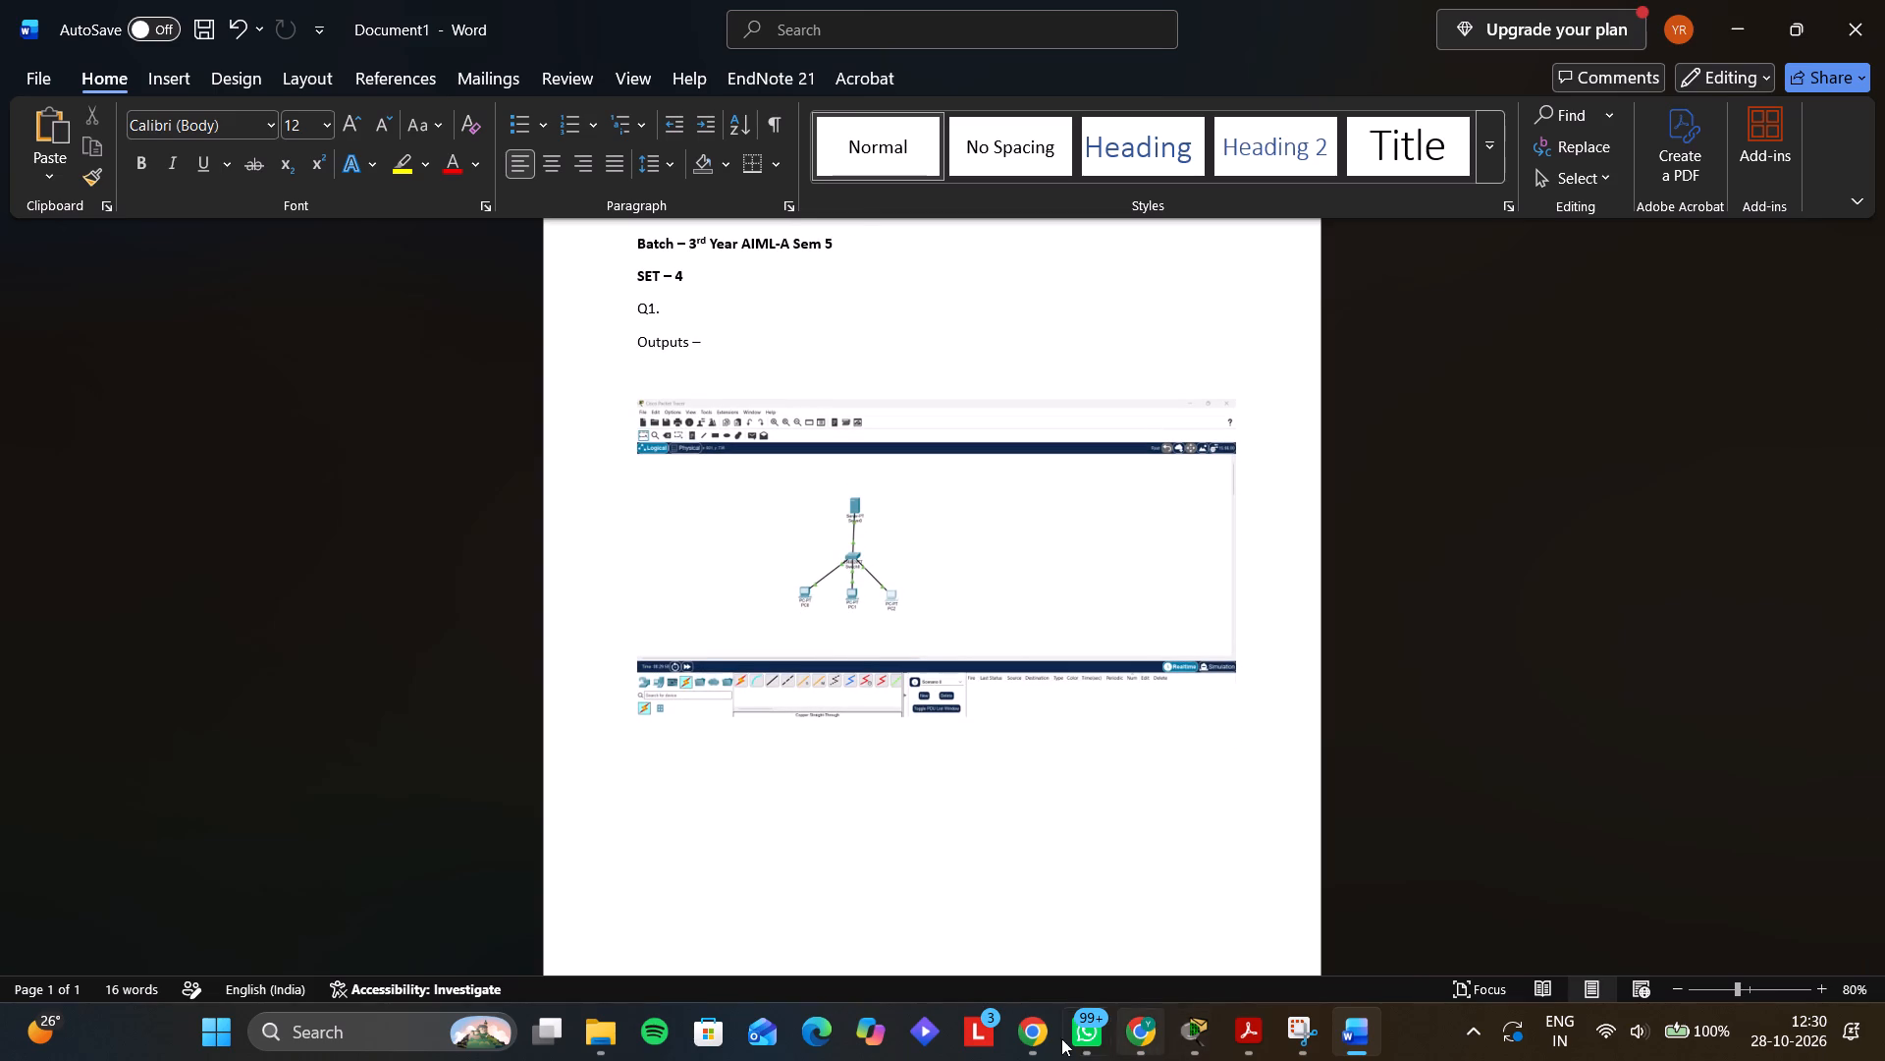
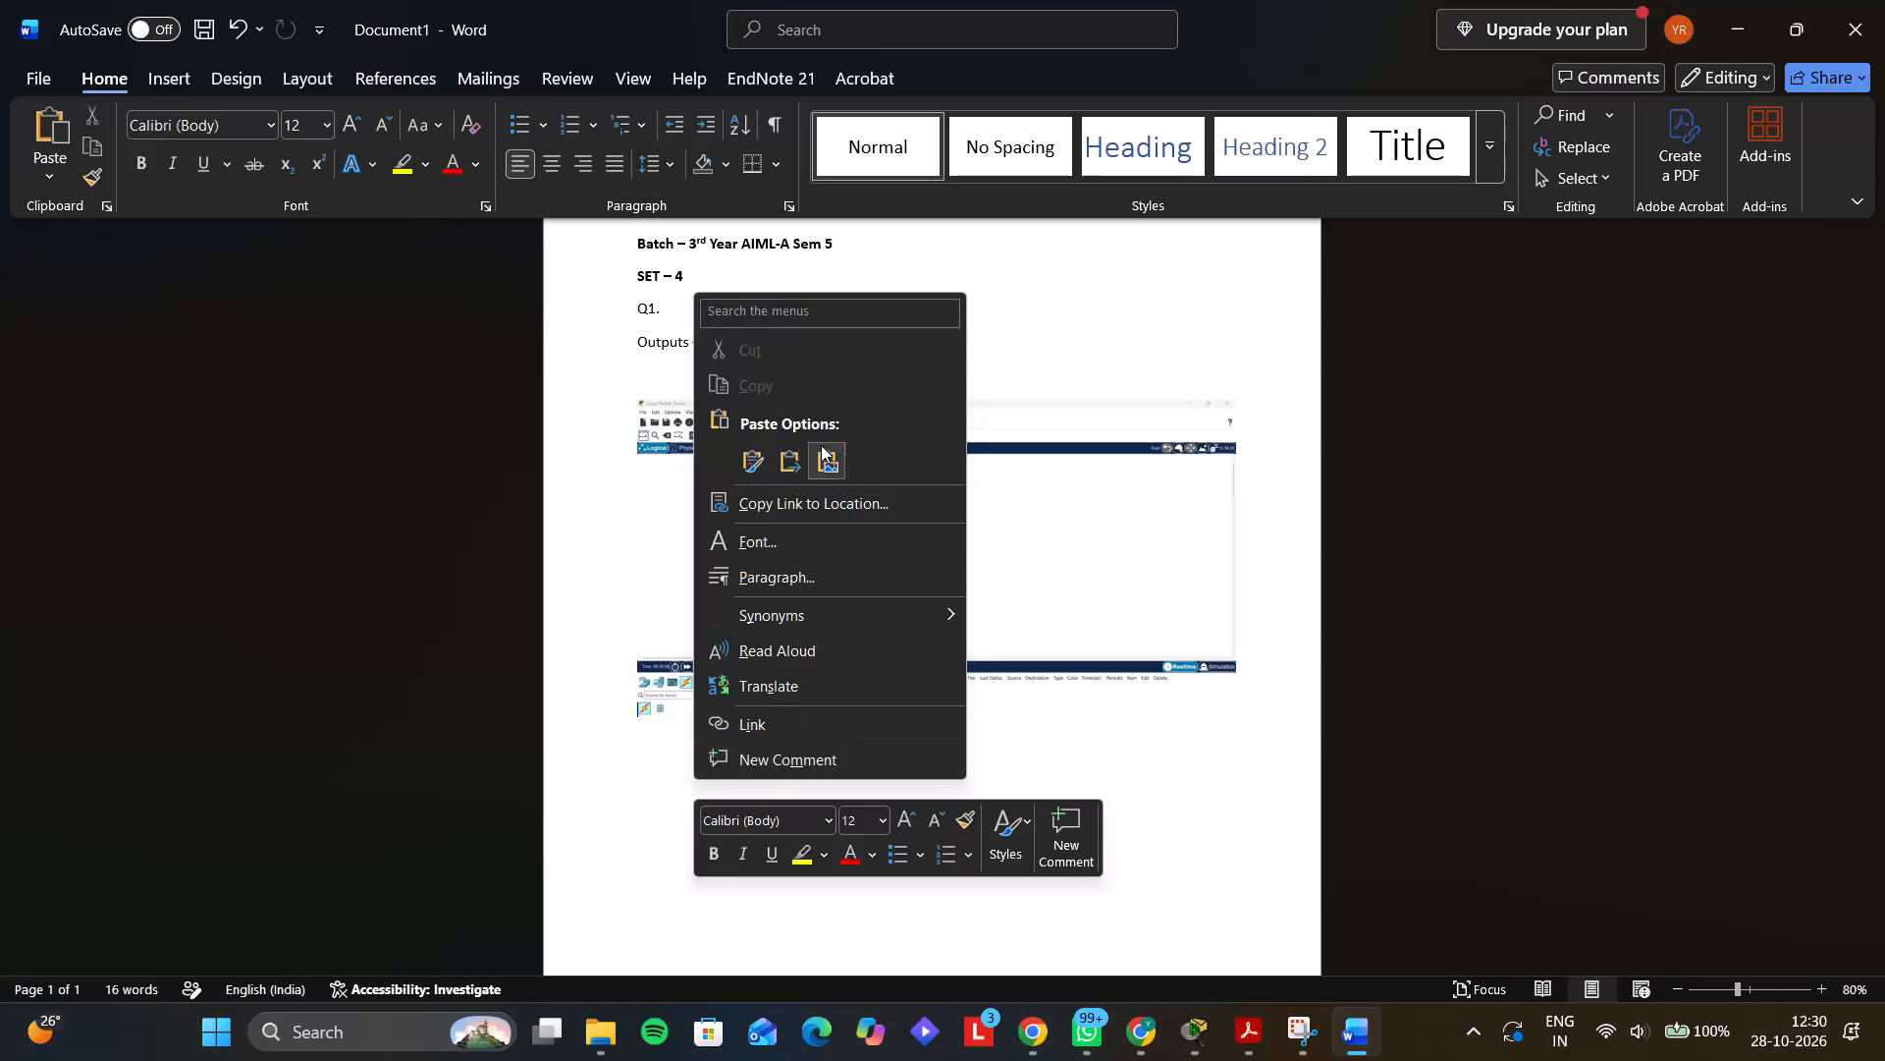
Paste the copied Packet Tracer command prompt screenshot as a picture beneath the "Outputs –" line.
{"action": "left_click", "coordinate": [837, 451]}
Shrink the oversized command prompt screenshot so it fits on the first page together with the topology screenshot.
{"action": "scroll", "coordinate": [1328, 755], "scroll_direction": "down", "scroll_amount": 6, "text": "ctrl"}
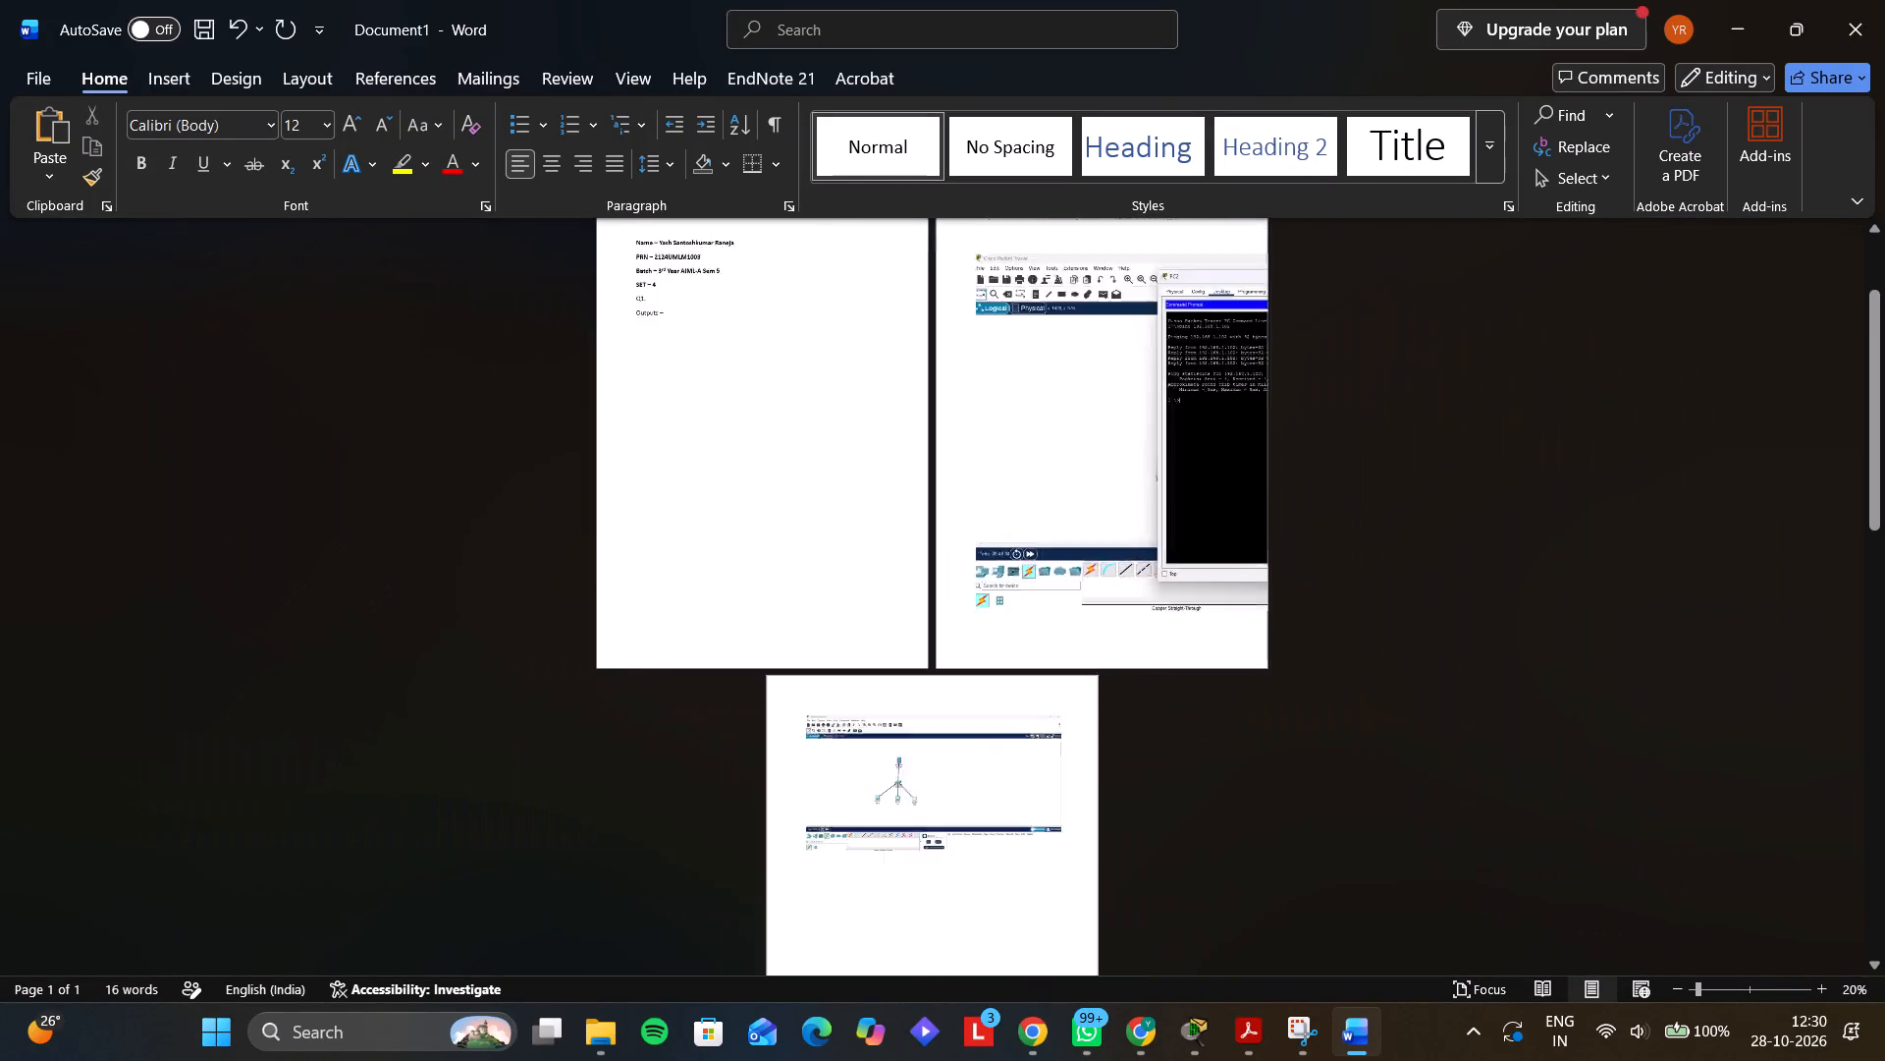
{"action": "left_click", "coordinate": [901, 617]}
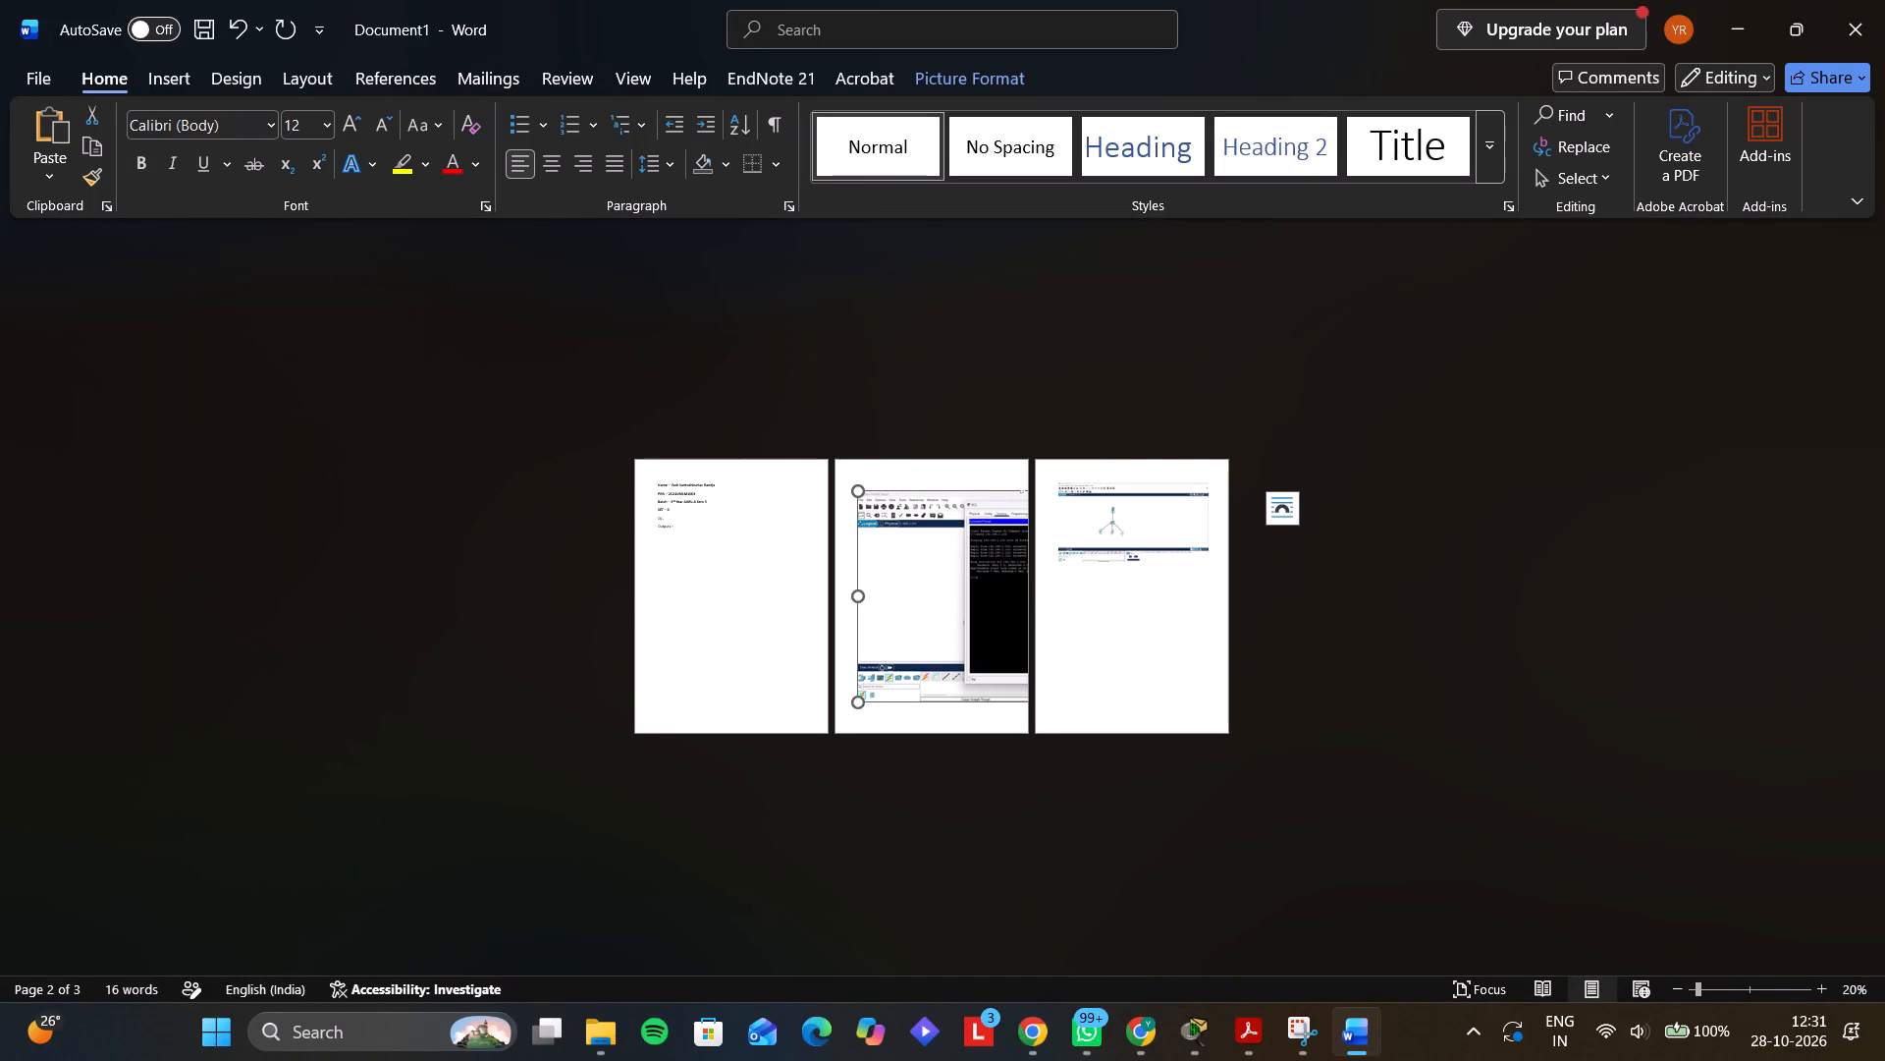
{"action": "left_click_drag", "start_coordinate": [857, 701], "coordinate": [1177, 406]}
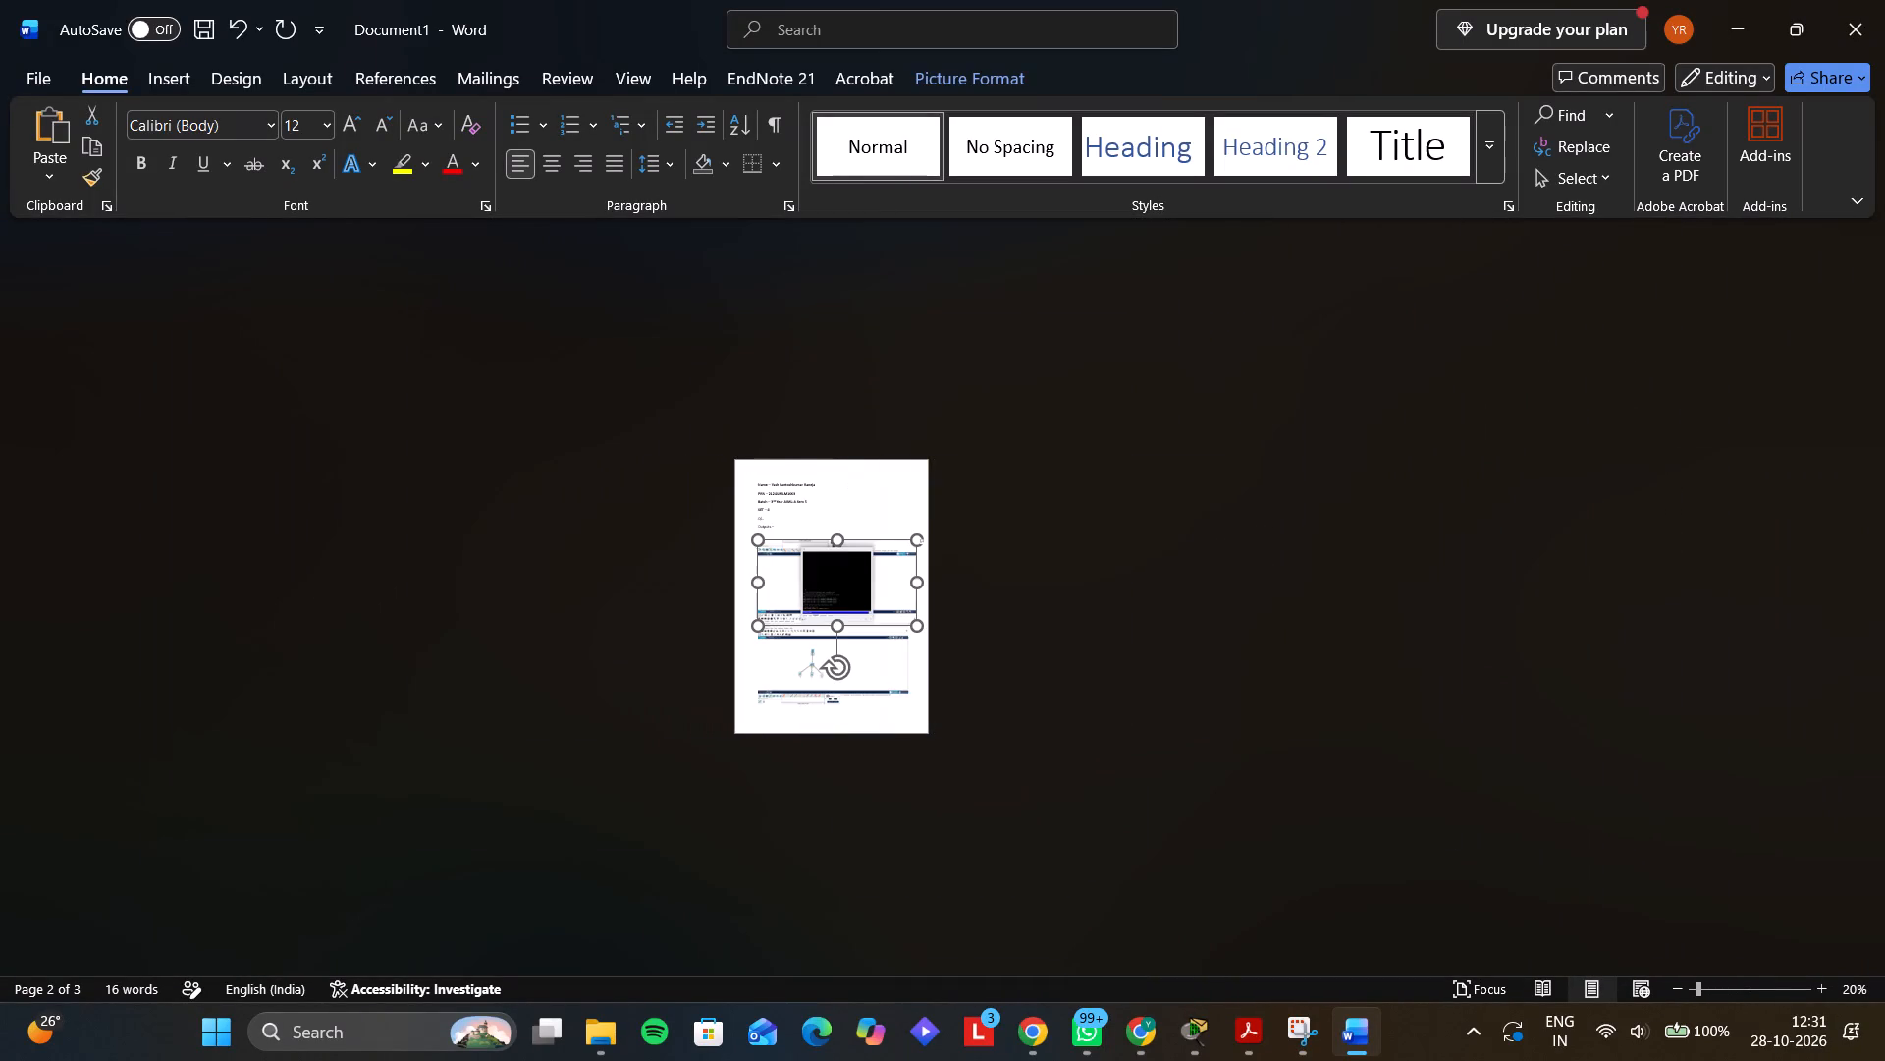
Reorder the two screenshots so the network topology sits directly beneath "Outputs –", above the command prompt screenshot.
{"action": "left_click_drag", "start_coordinate": [915, 587], "coordinate": [910, 680]}
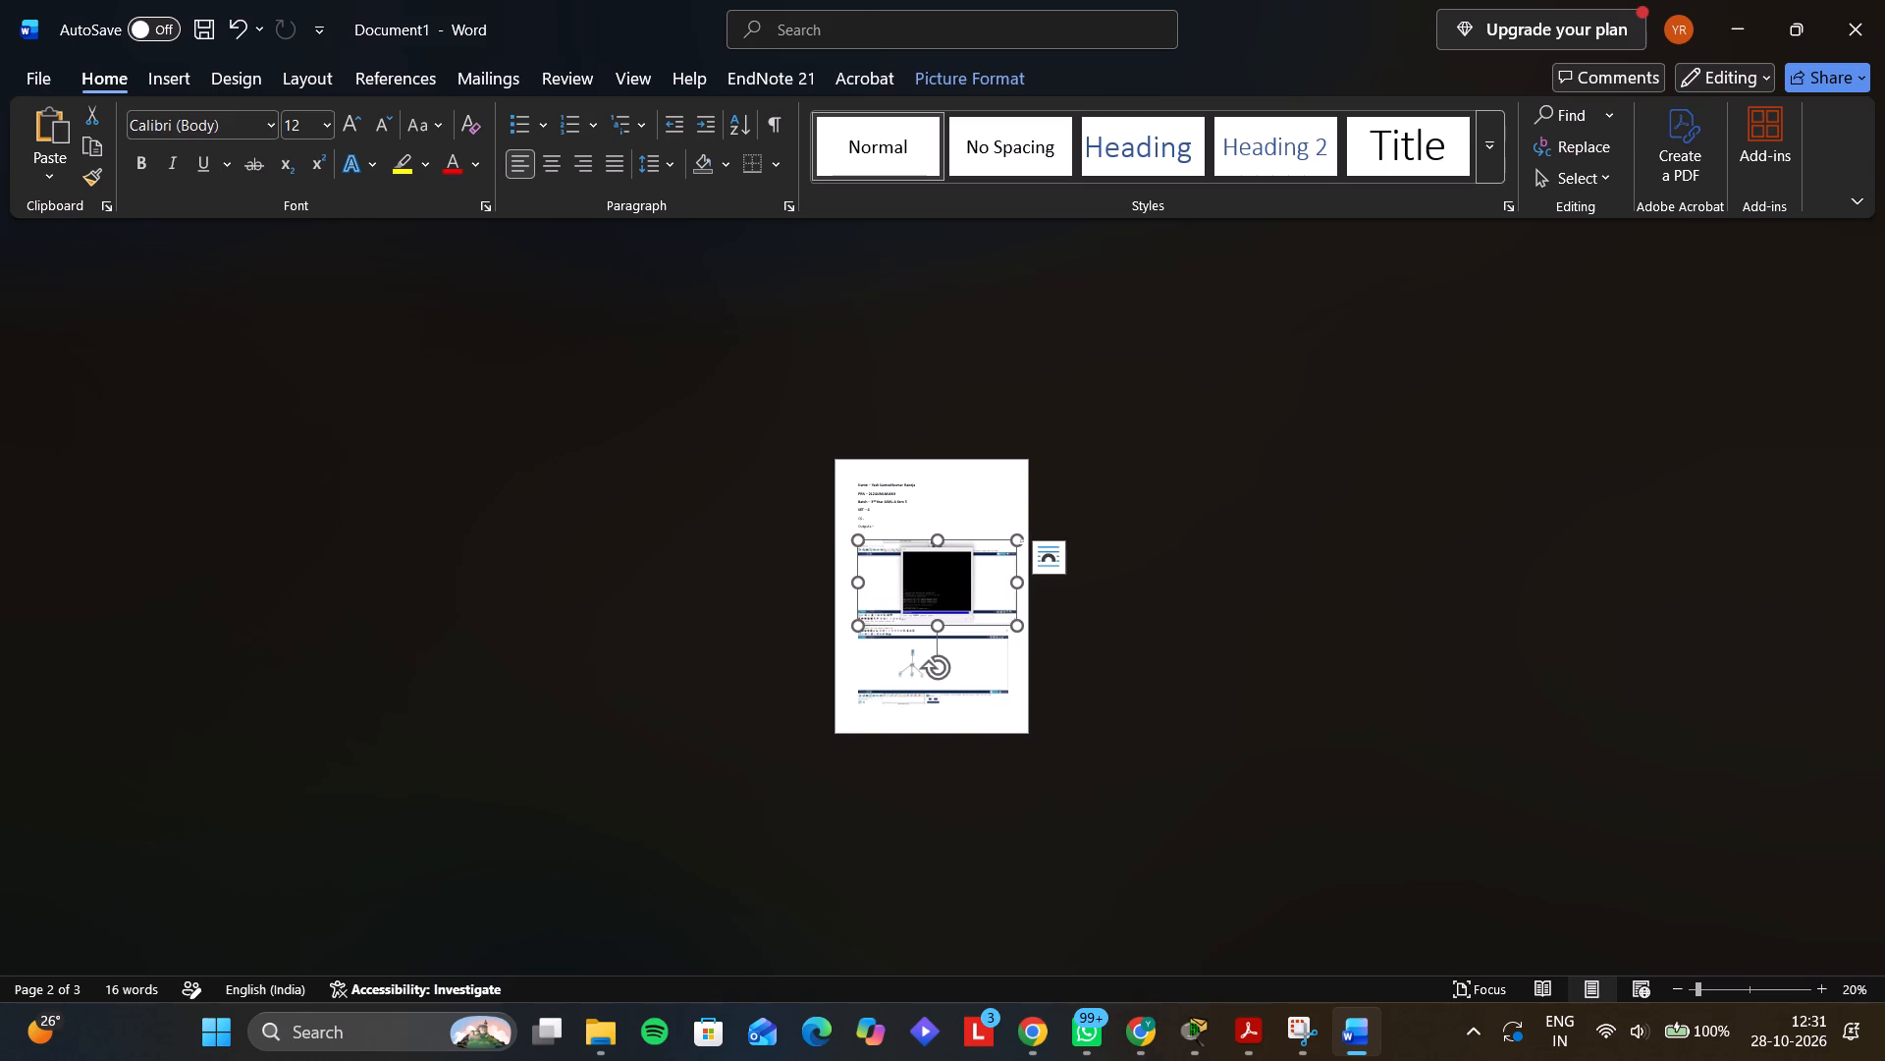
{"action": "left_click_drag", "start_coordinate": [925, 663], "coordinate": [923, 604]}
Reduce the command prompt screenshot slightly to match the width of the topology screenshot above it.
{"action": "left_click", "coordinate": [924, 680]}
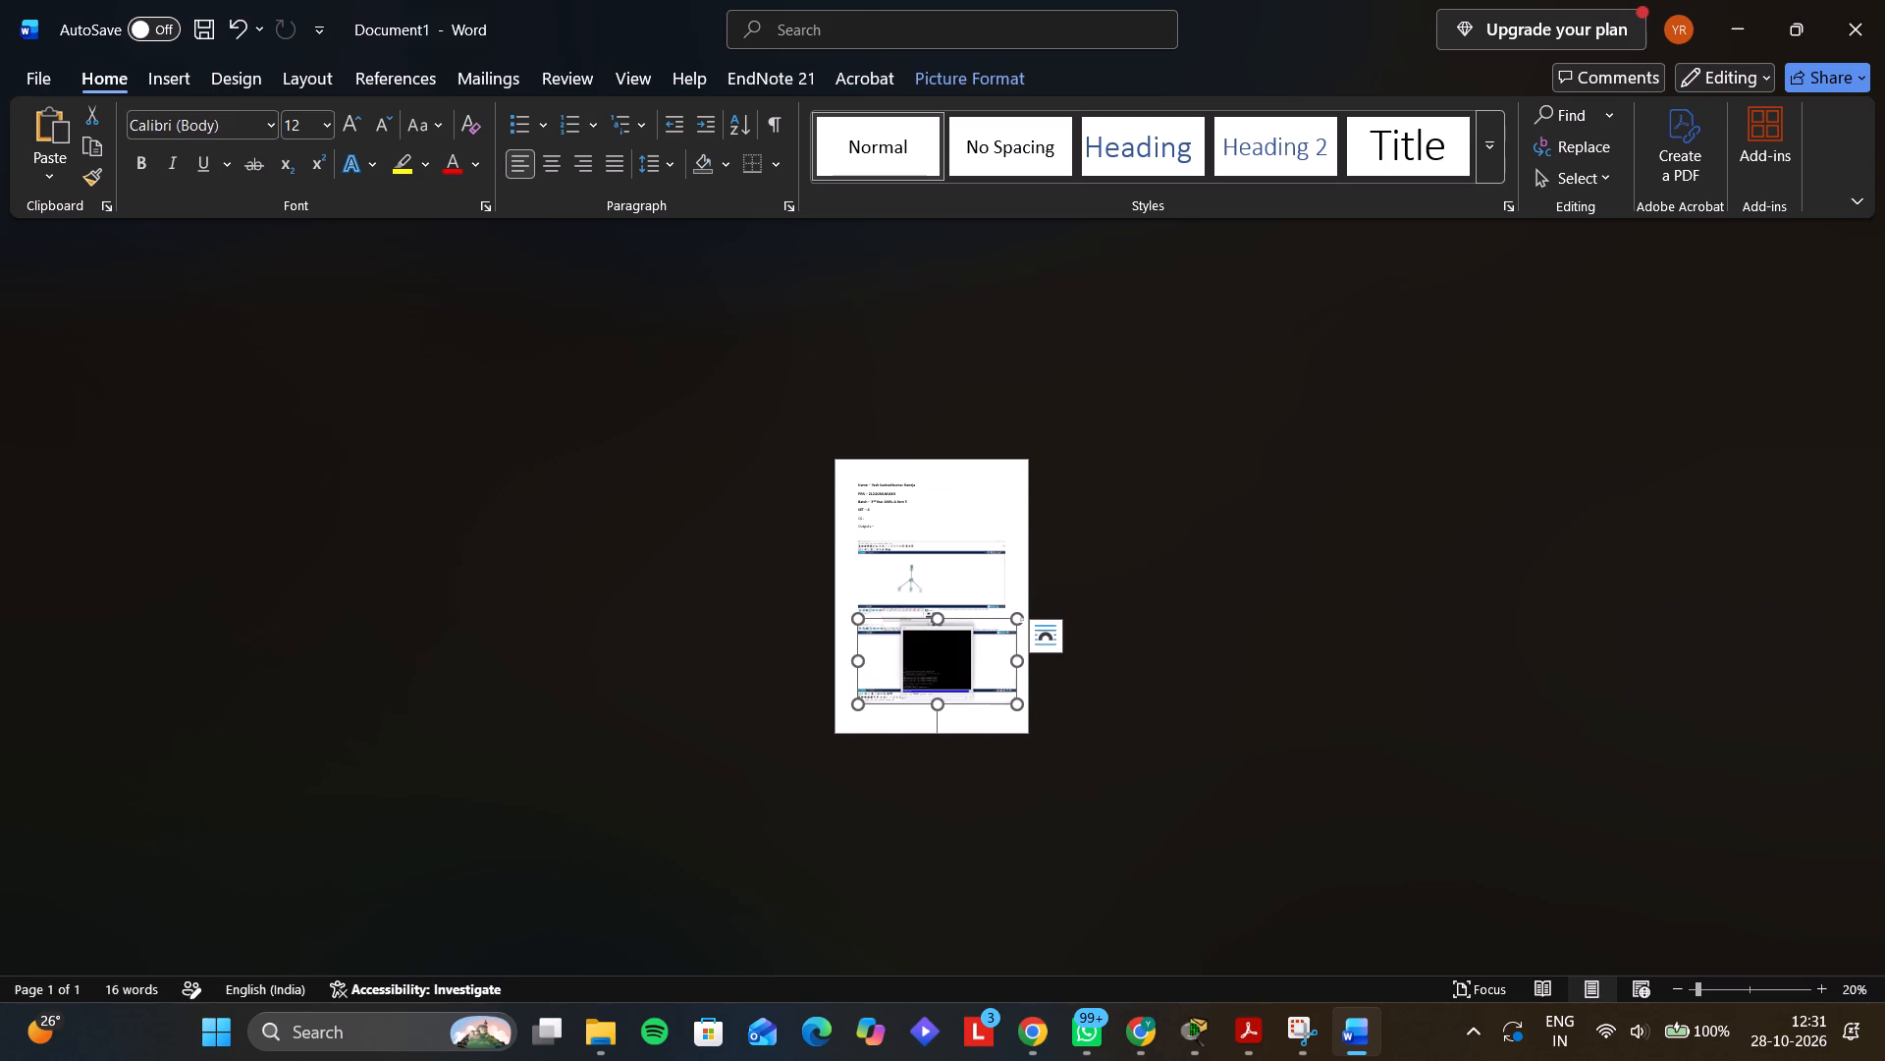
{"action": "left_click_drag", "start_coordinate": [1019, 704], "coordinate": [1003, 698]}
{"action": "left_click", "coordinate": [1102, 649]}
Add blank lines below the command prompt screenshot to continue the document on a second page.
{"action": "scroll", "coordinate": [915, 622], "scroll_direction": "up", "scroll_amount": 1, "text": "ctrl"}
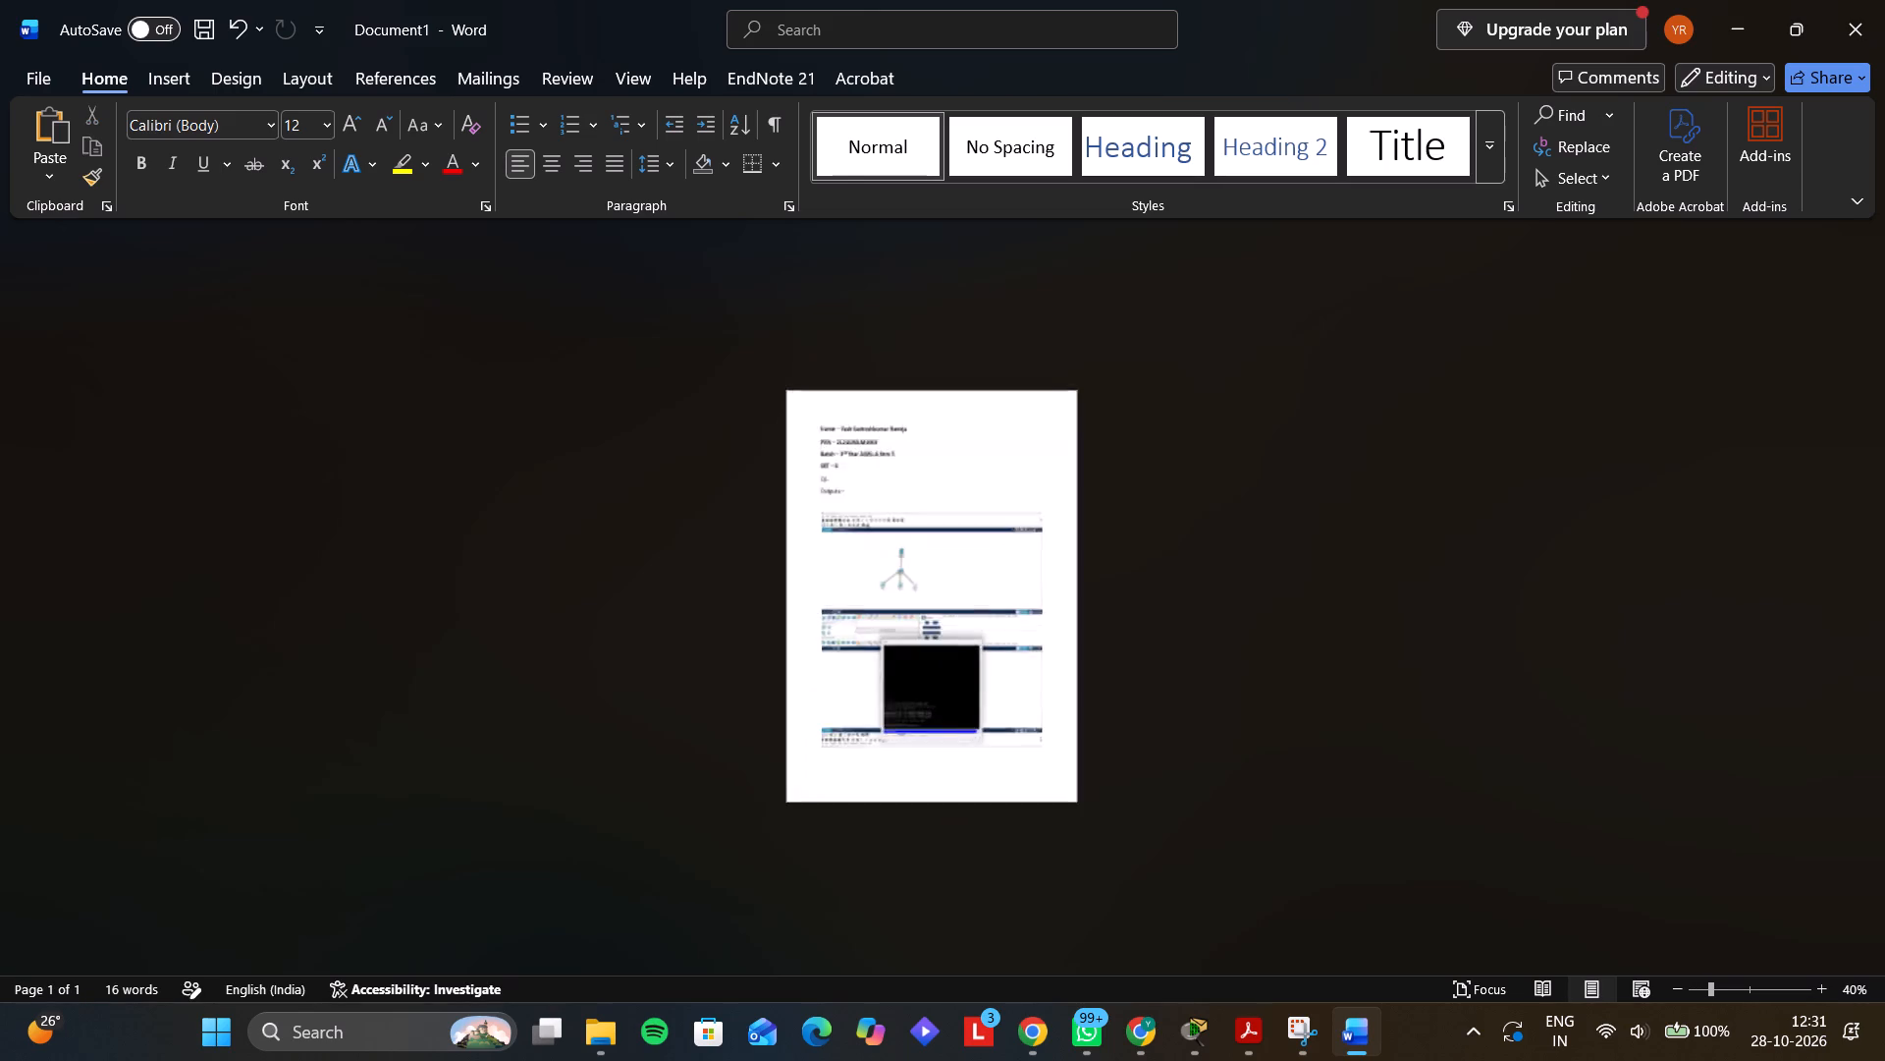
{"action": "scroll", "coordinate": [915, 622], "scroll_direction": "up", "scroll_amount": 2, "text": "ctrl"}
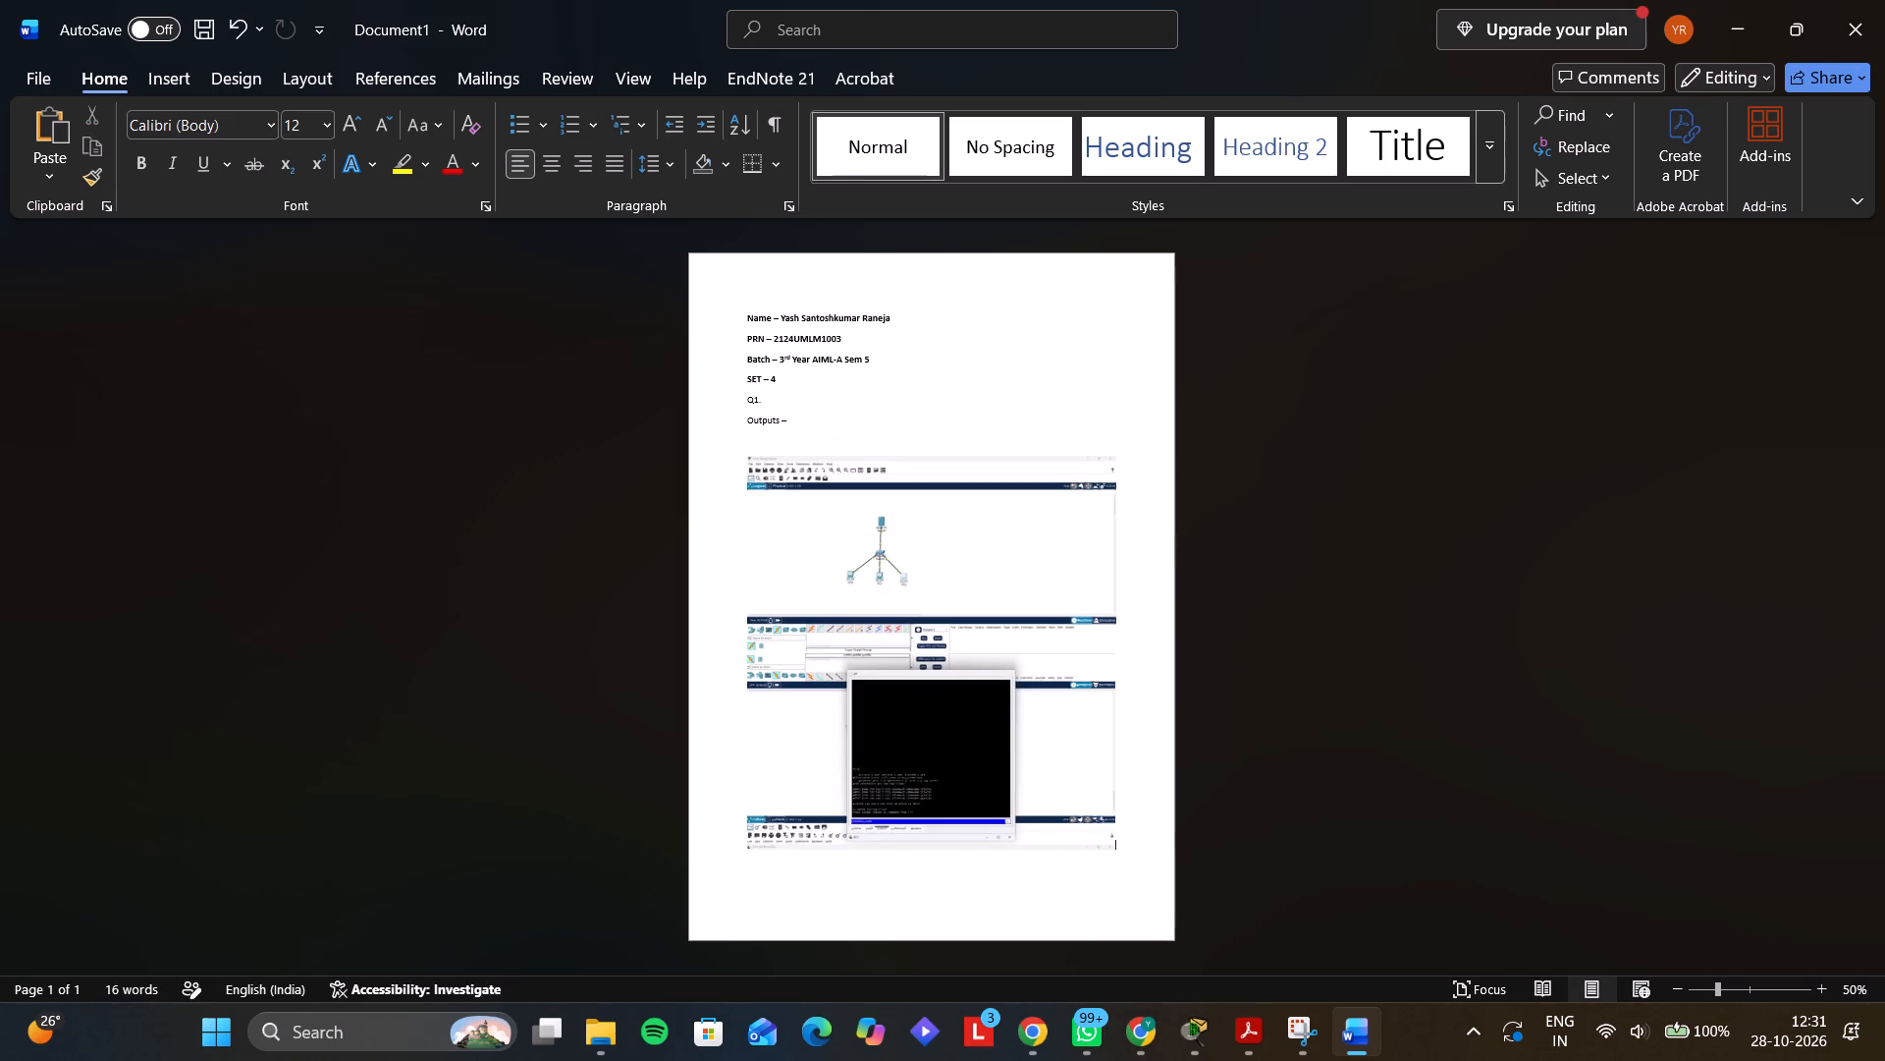
{"action": "left_click", "coordinate": [1063, 891]}
{"action": "key", "text": "Return"}
{"action": "key", "text": "Return"}
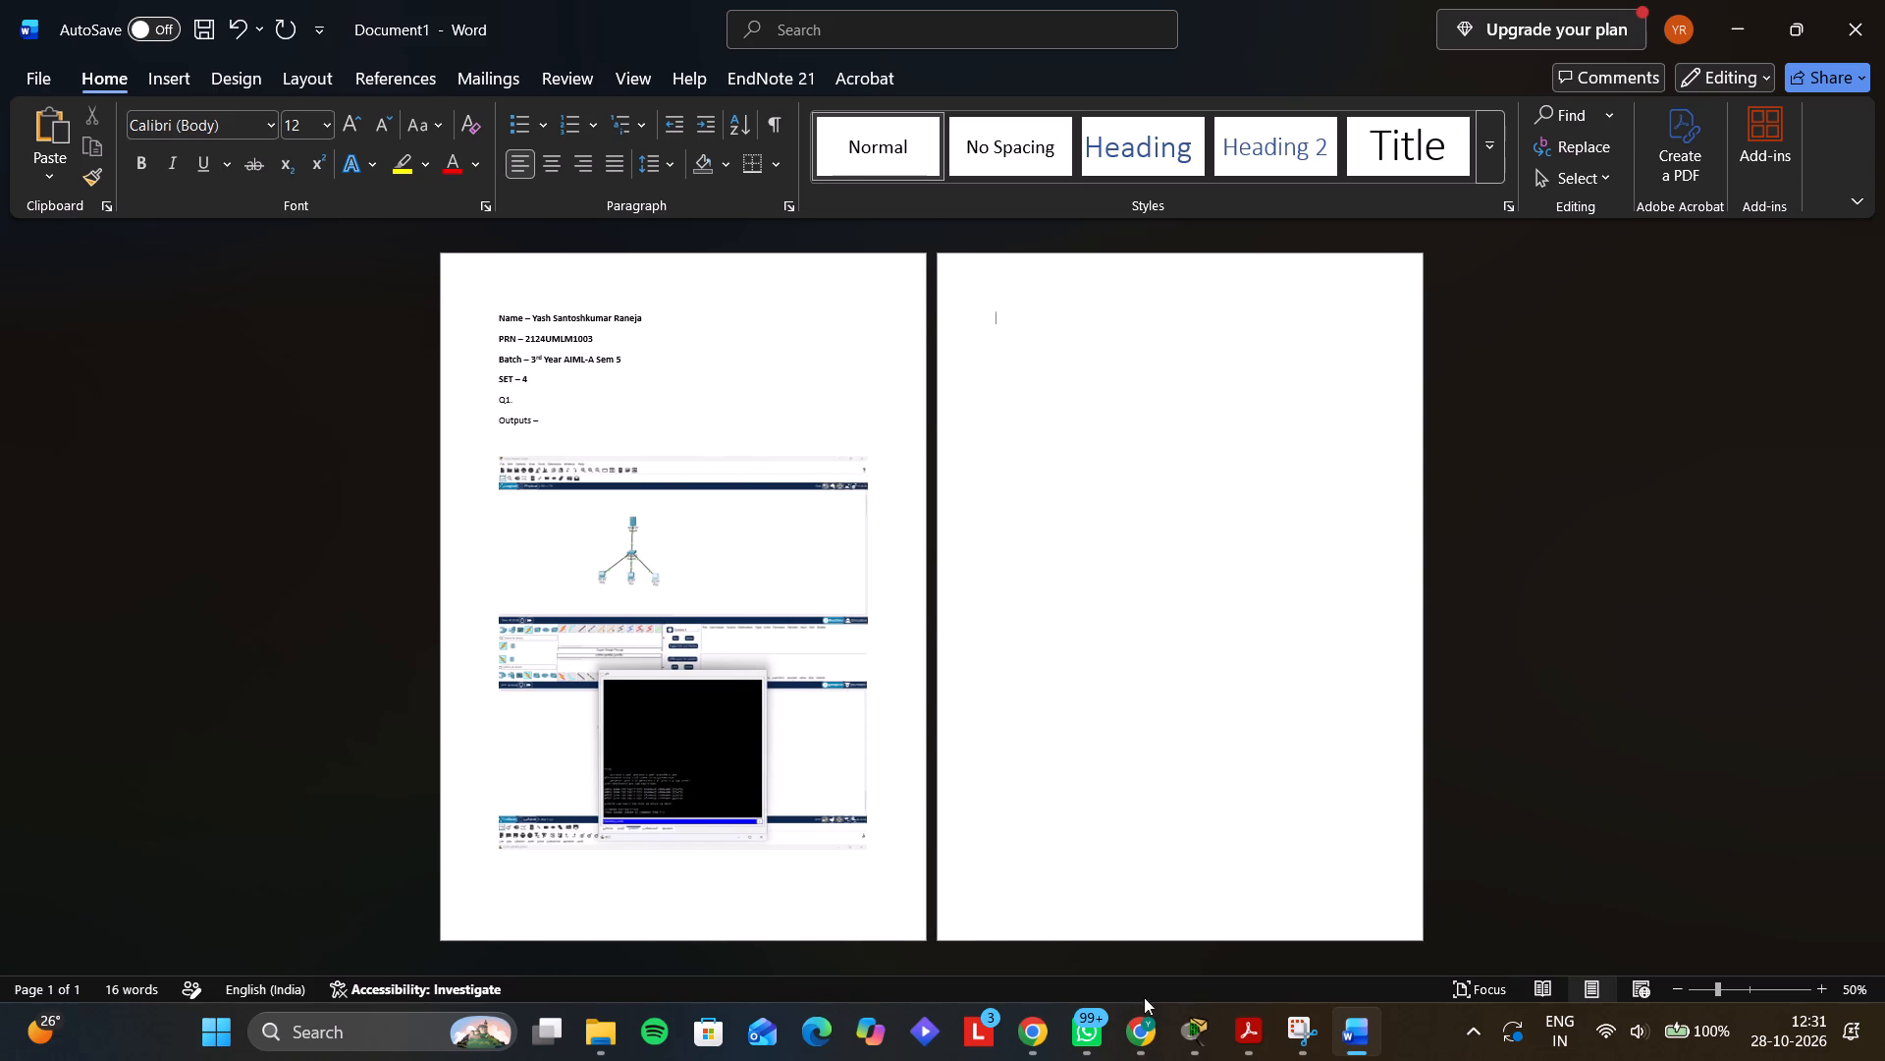
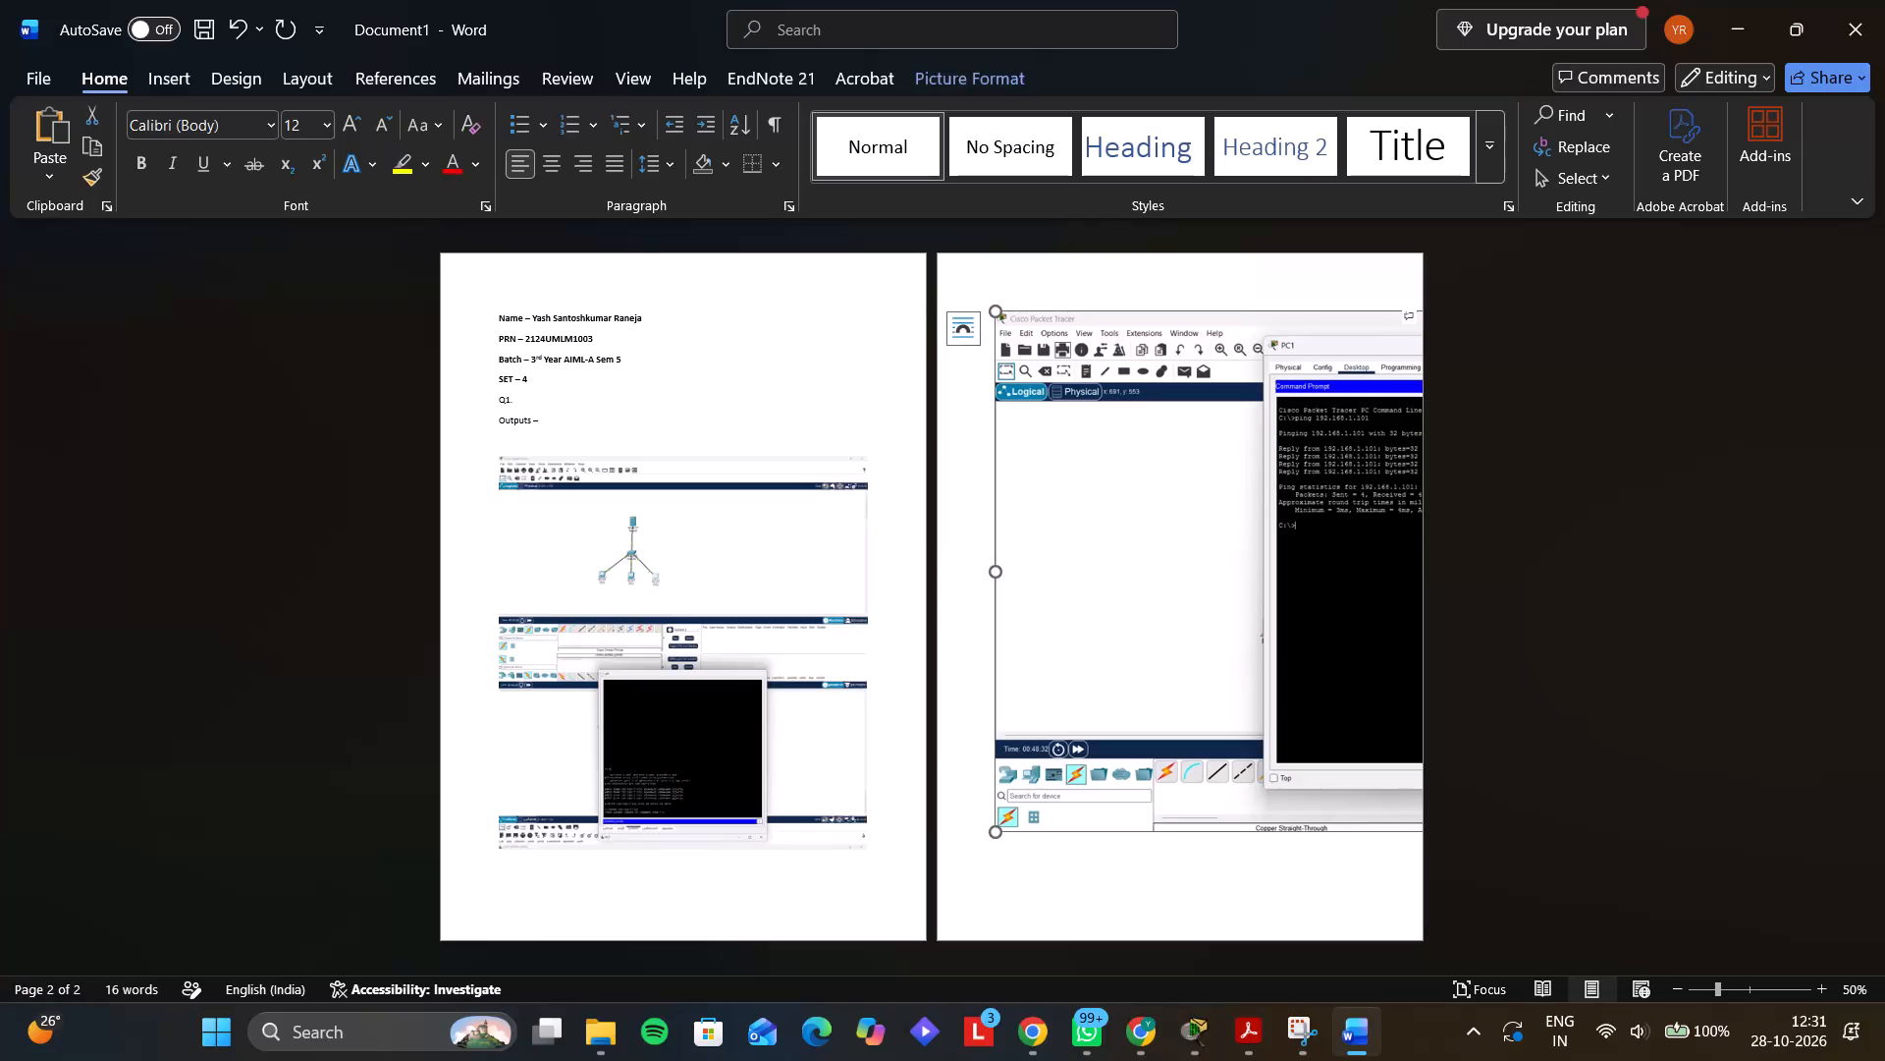
Shrink the oversized PC1 command prompt ping screenshot on the second page so its full width fits on the page.
{"action": "left_click_drag", "start_coordinate": [996, 829], "coordinate": [1309, 419]}
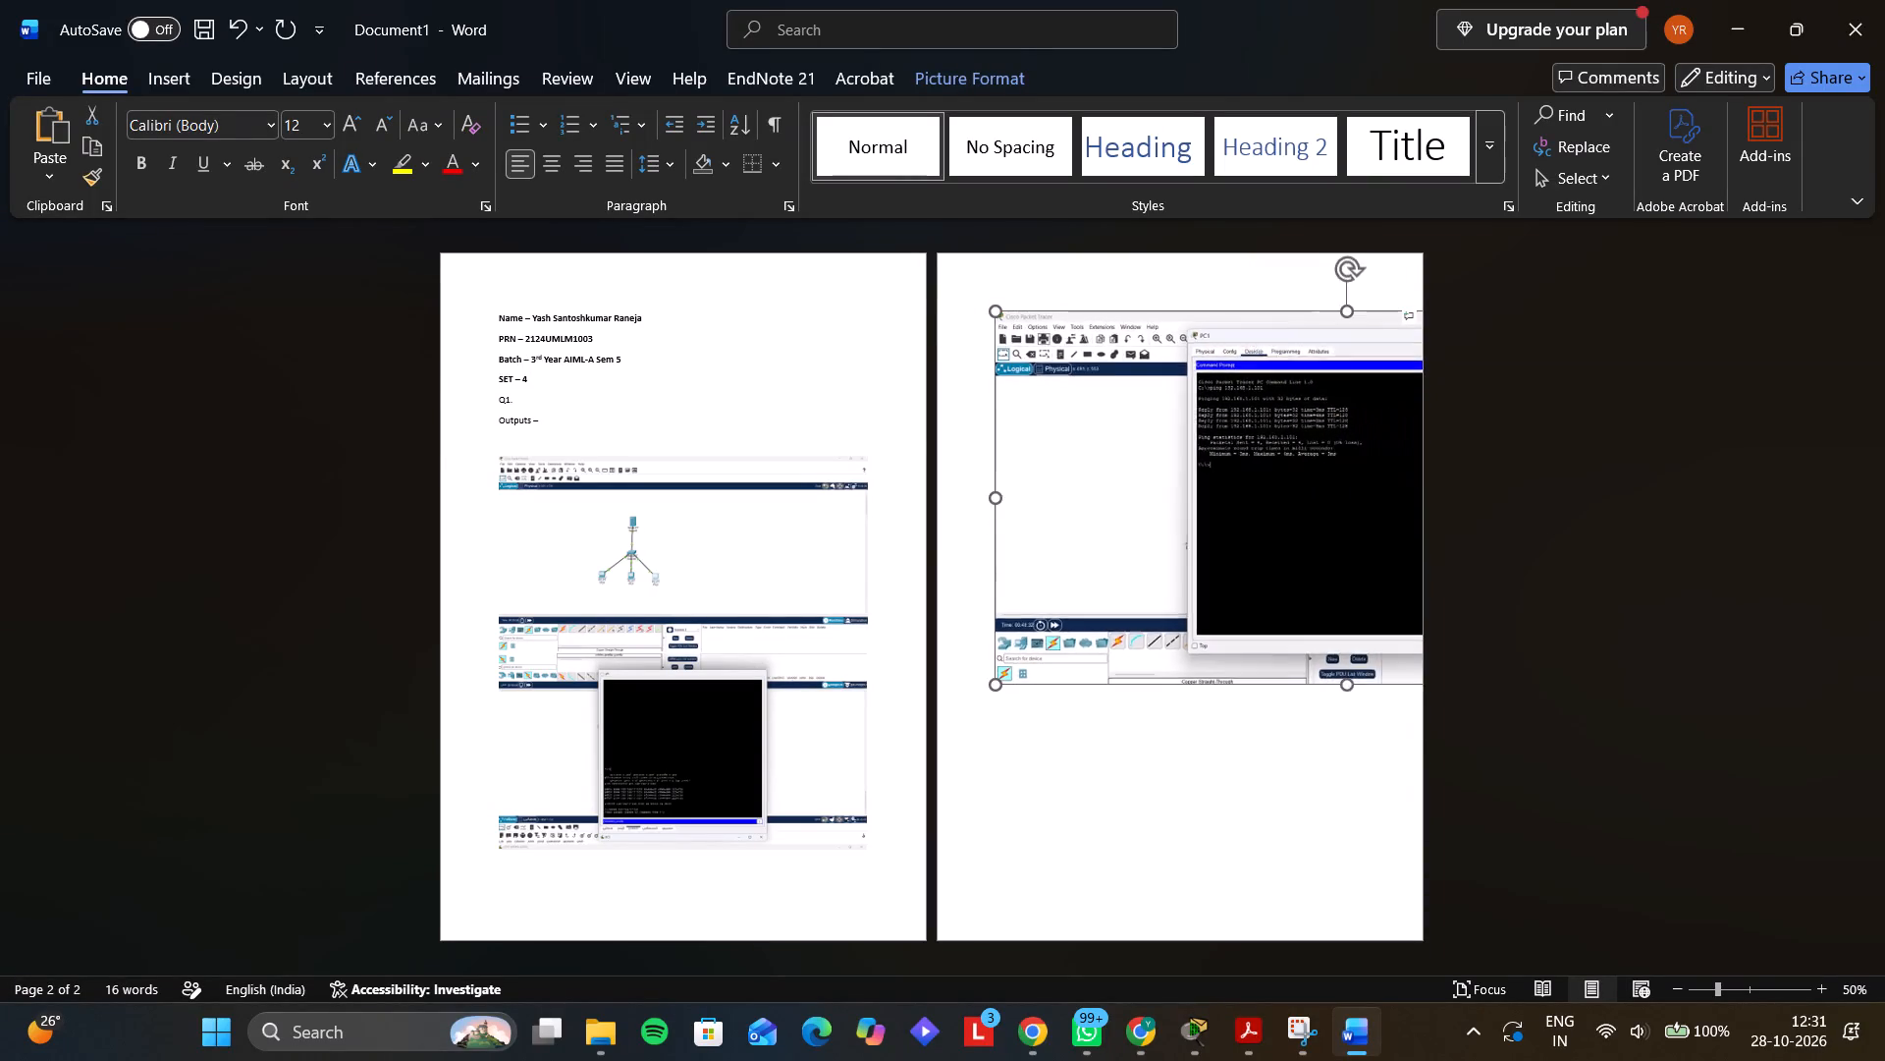
{"action": "left_click_drag", "start_coordinate": [1309, 419], "coordinate": [1350, 311]}
{"action": "left_click_drag", "start_coordinate": [1001, 646], "coordinate": [1202, 363]}
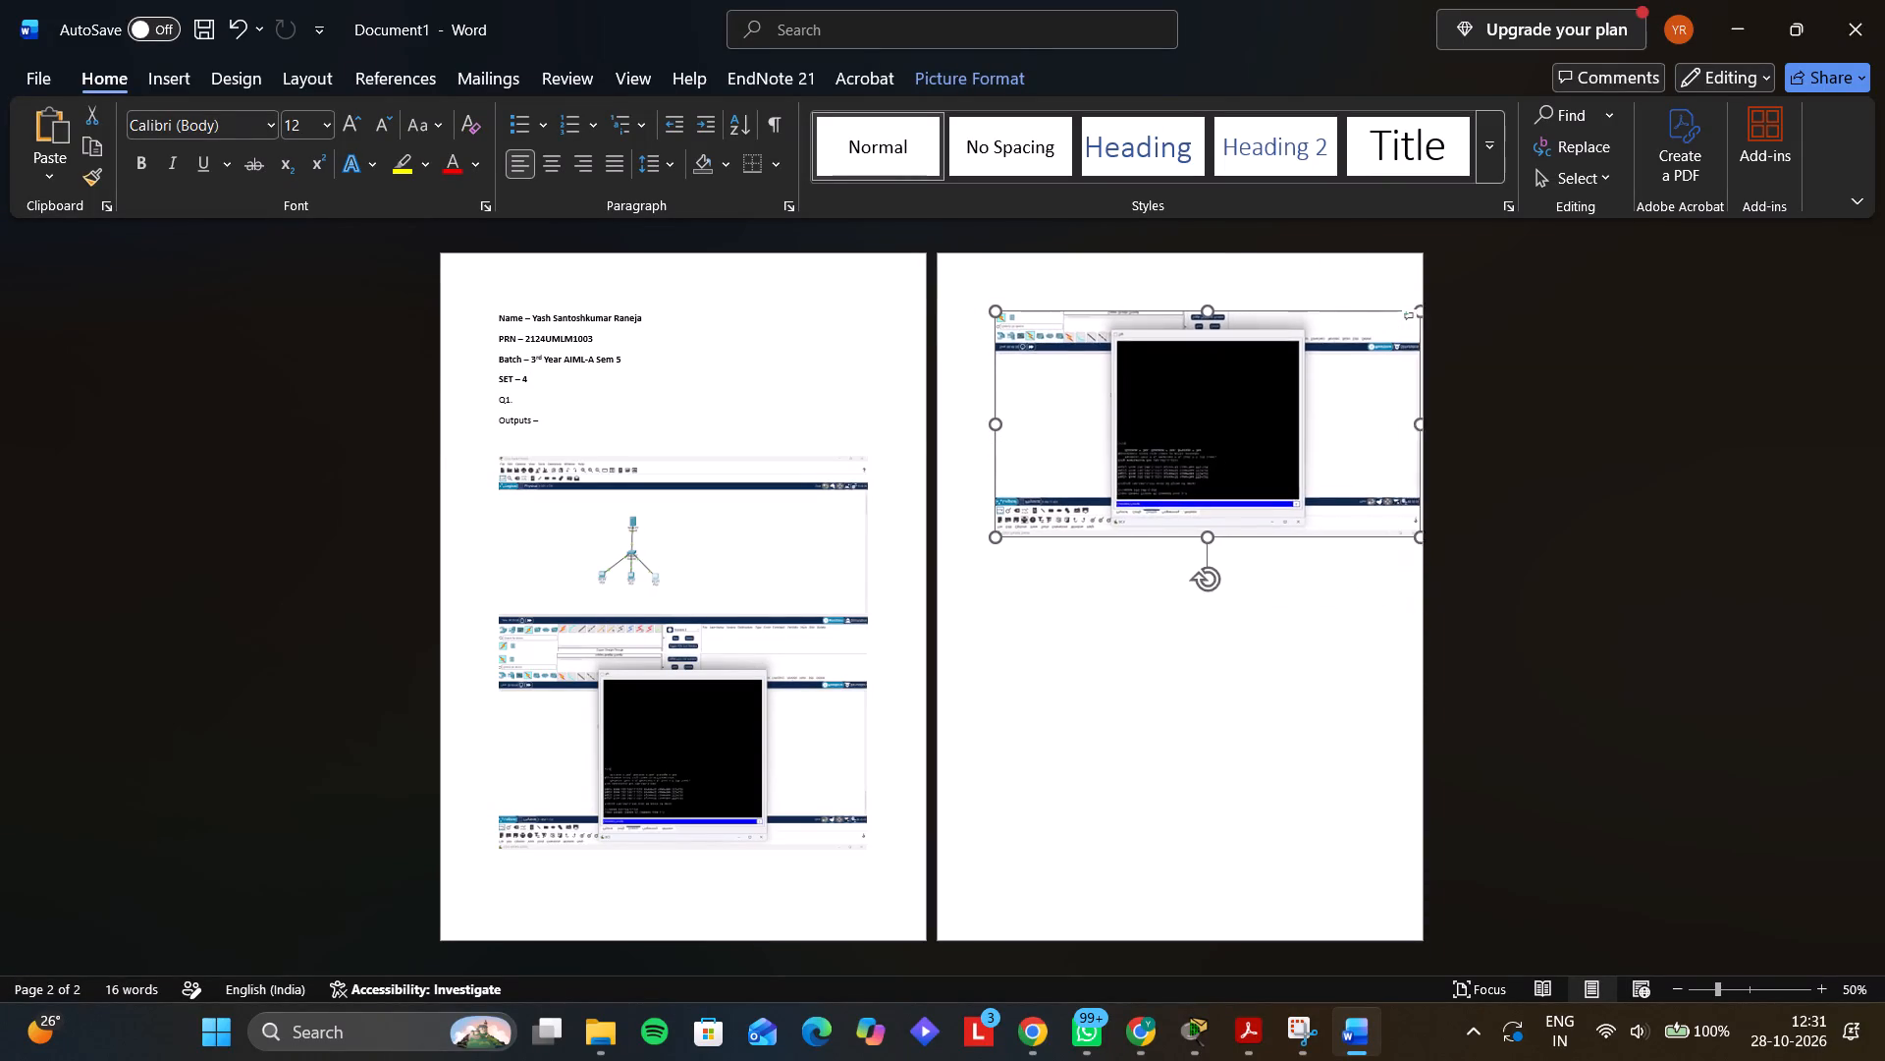
{"action": "left_click_drag", "start_coordinate": [1202, 363], "coordinate": [1232, 319]}
{"action": "left_click", "coordinate": [1101, 739]}
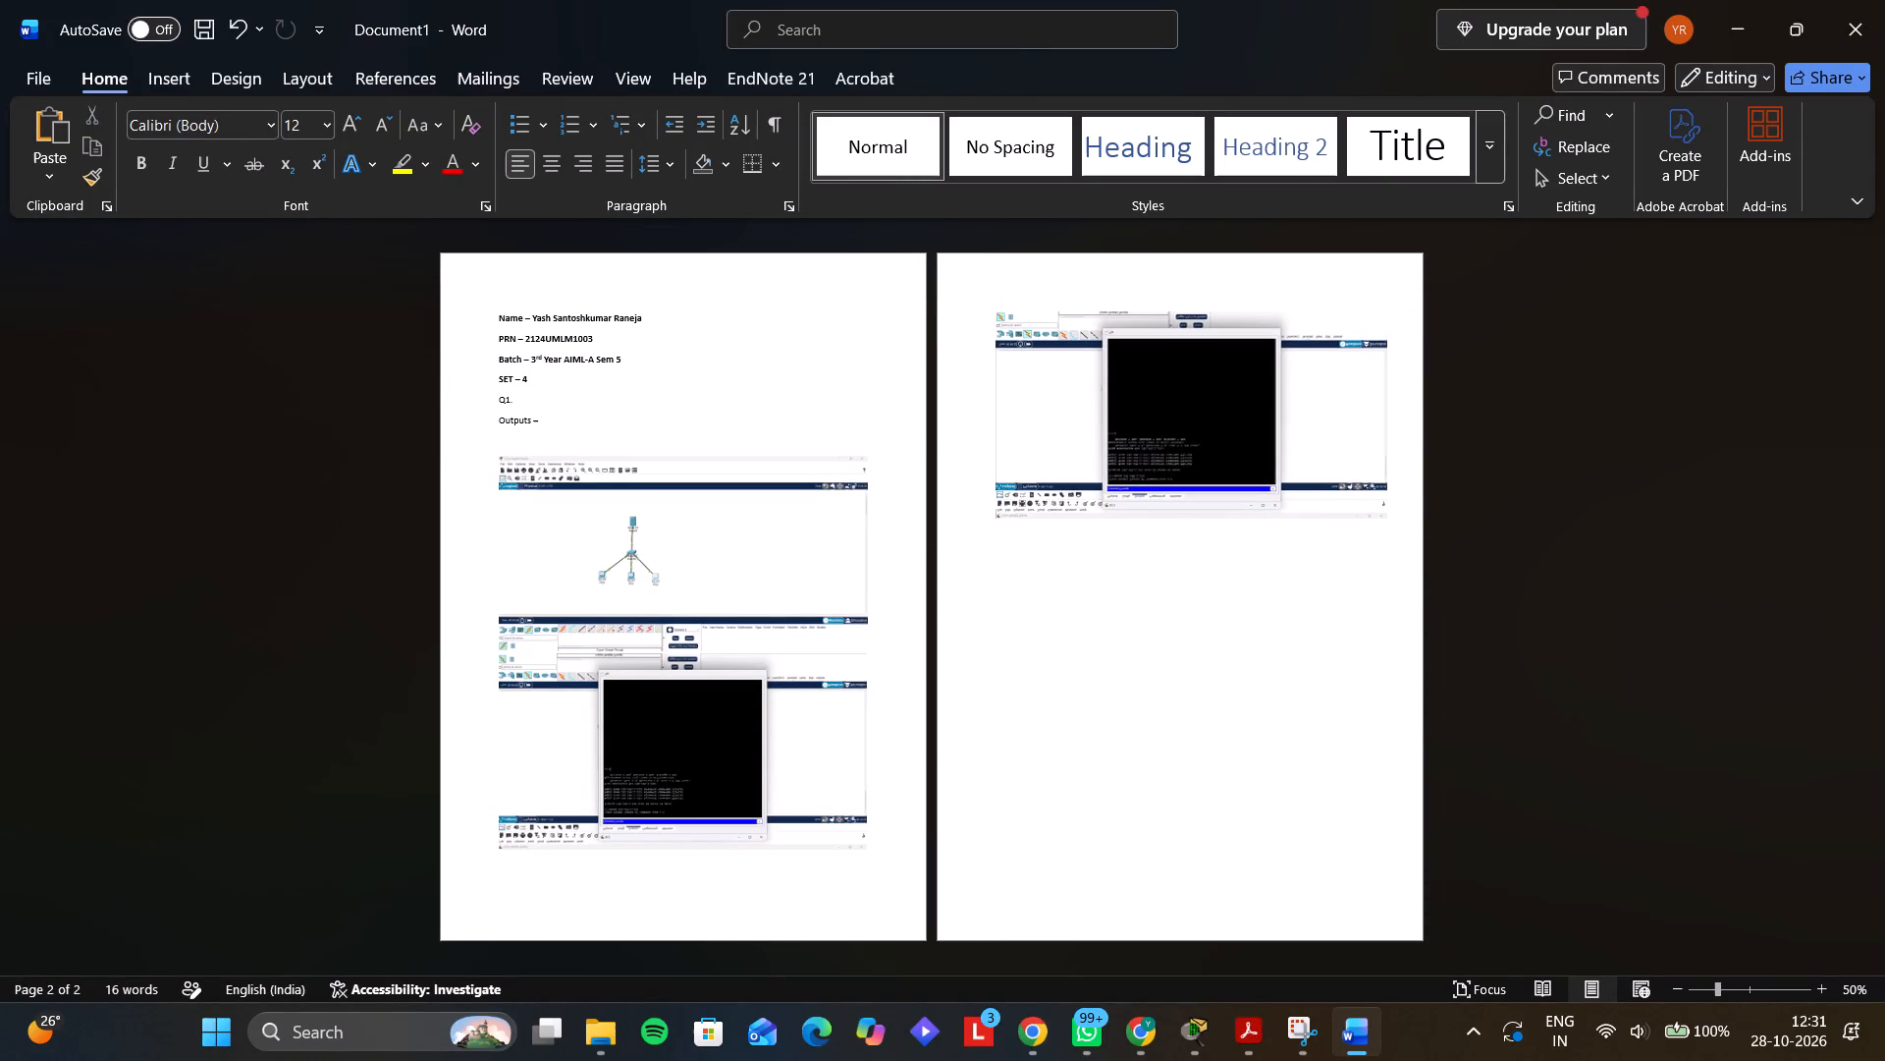
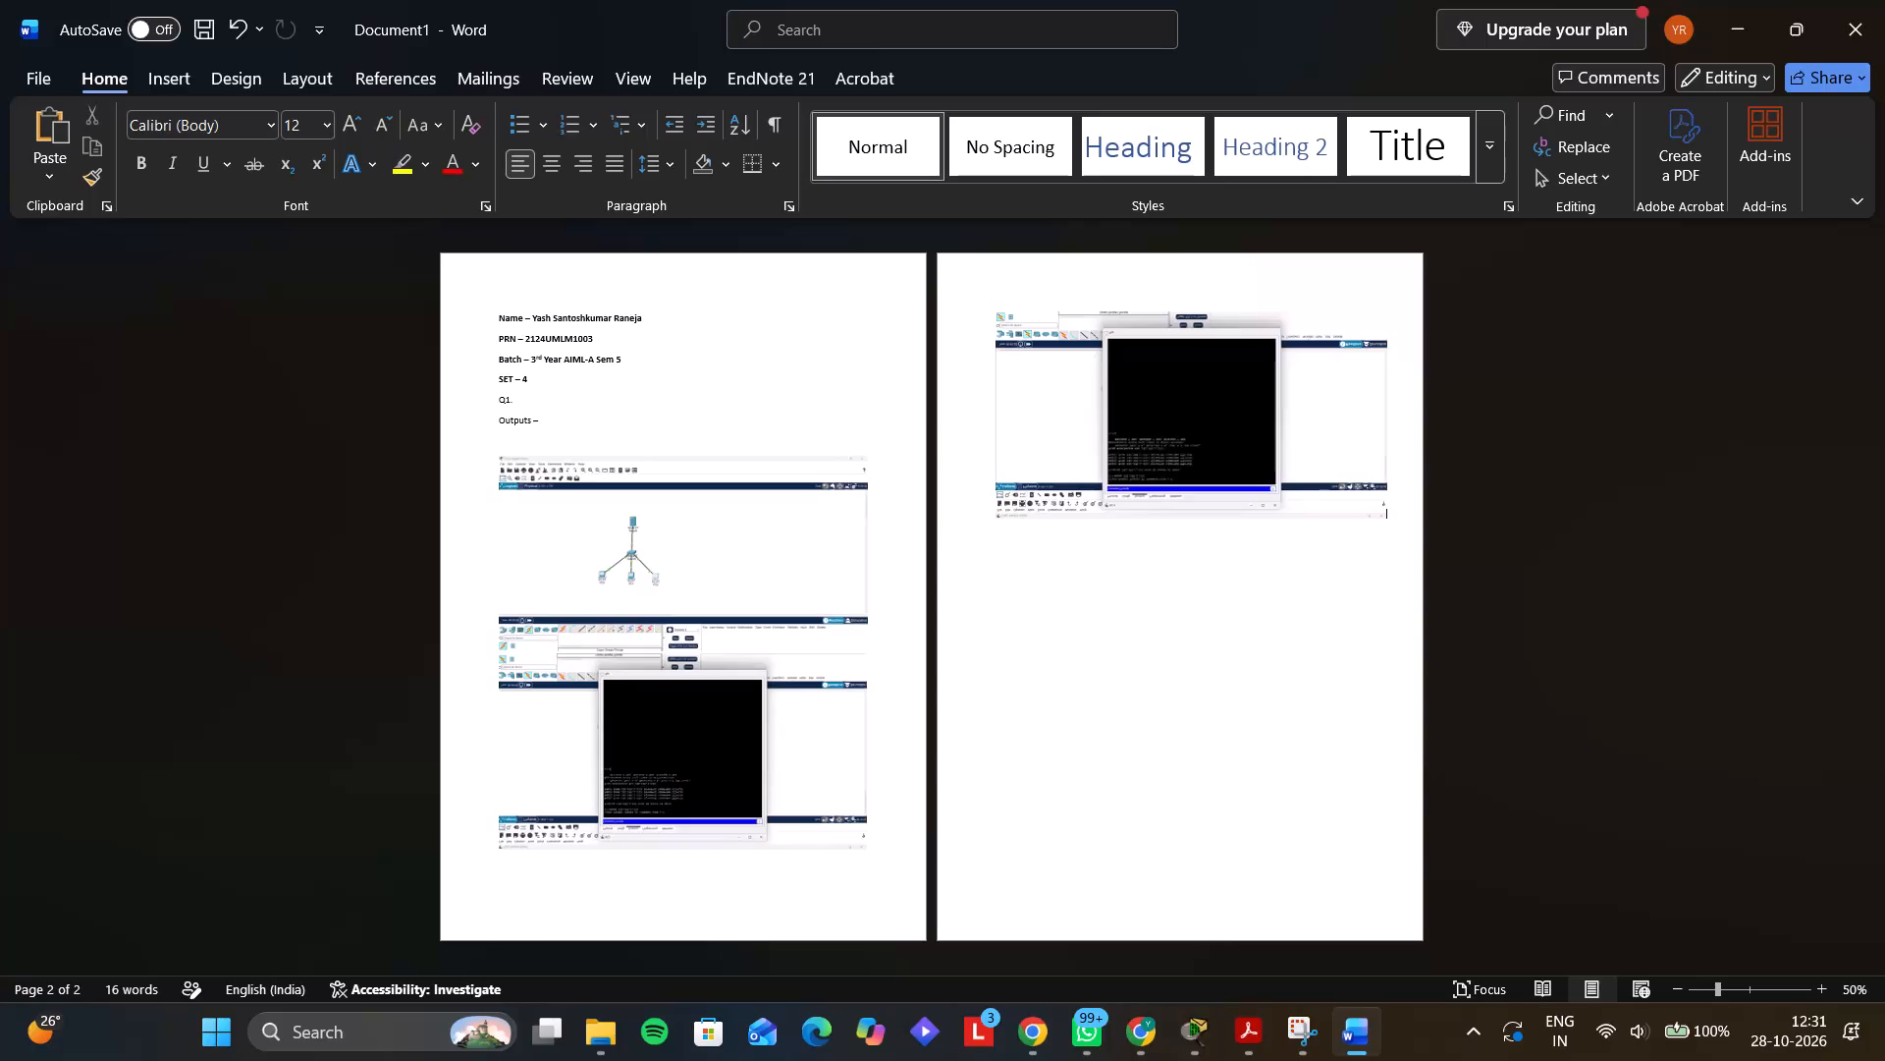
Paste the copied 192.168.1.2 ping screenshot as a picture below the second-page screenshot and shrink it to match that screenshot's width.
{"action": "key", "text": "Return"}
{"action": "right_click", "coordinate": [1099, 593]}
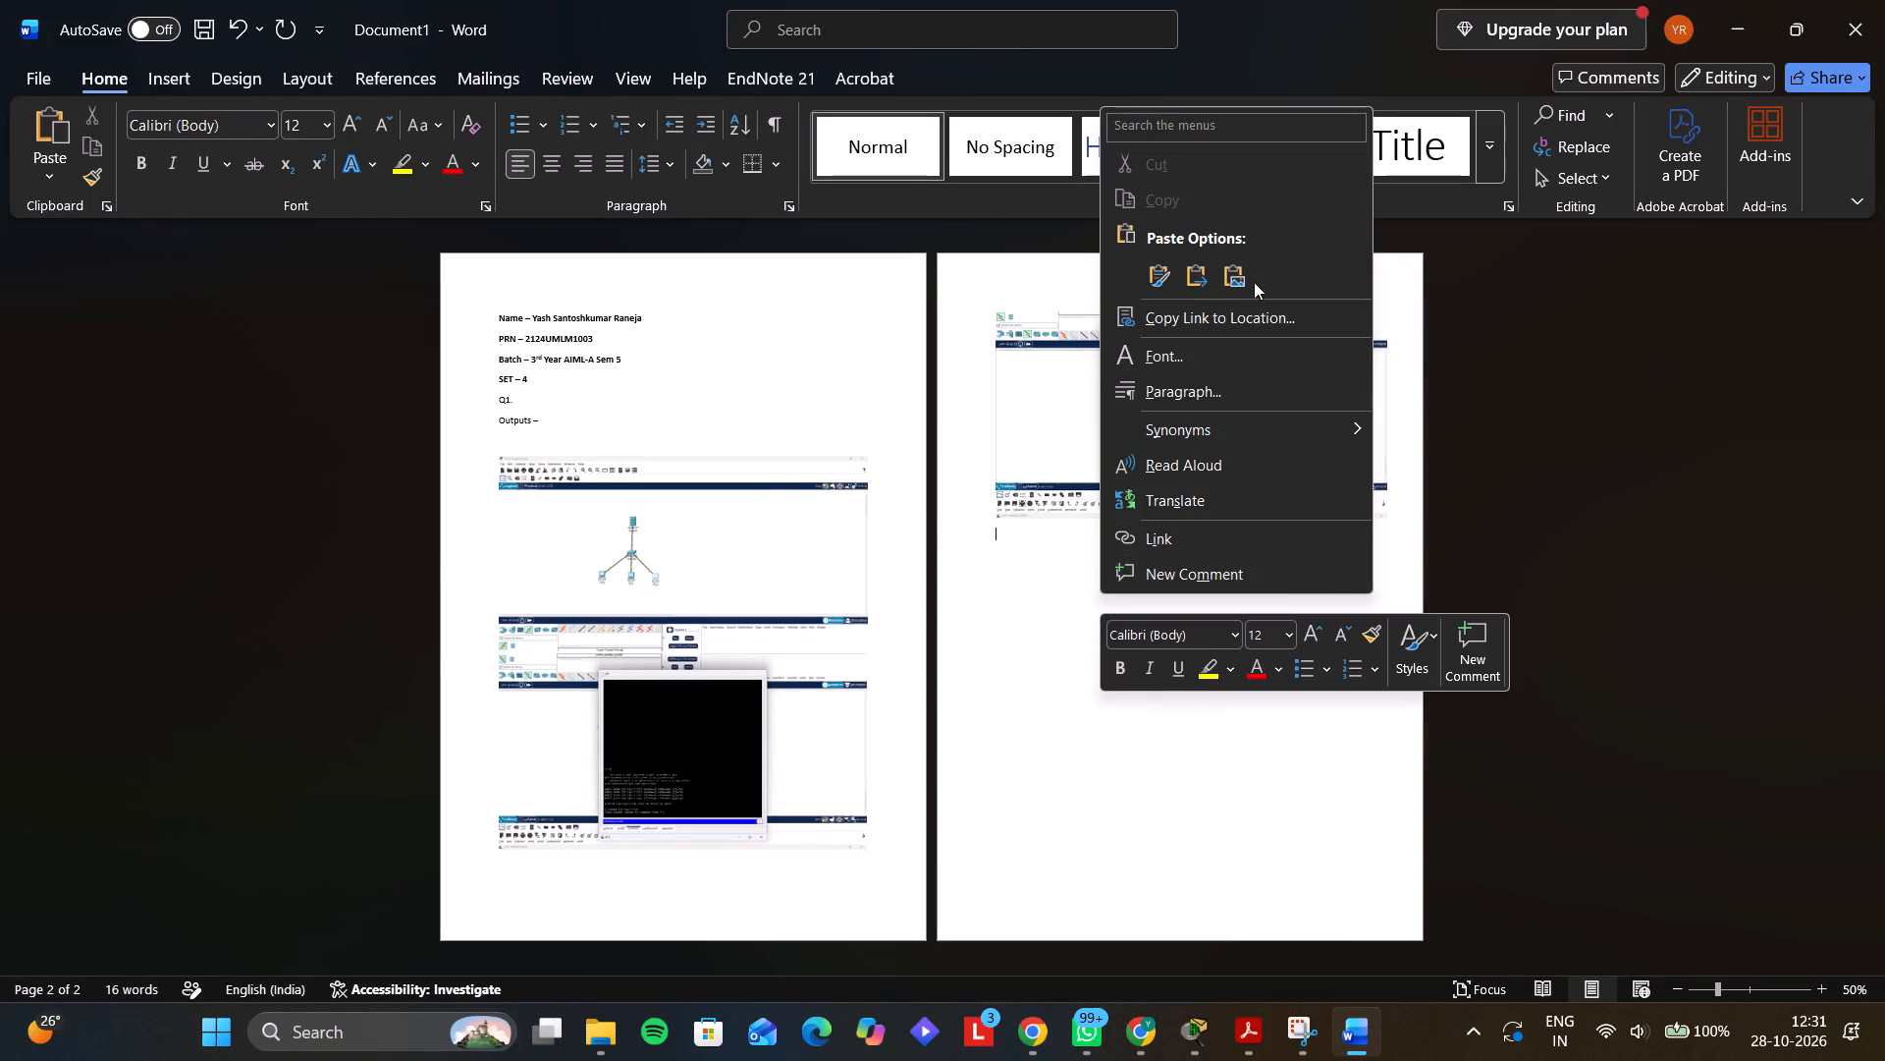
{"action": "left_click", "coordinate": [1238, 280]}
{"action": "left_click", "coordinate": [1465, 658]}
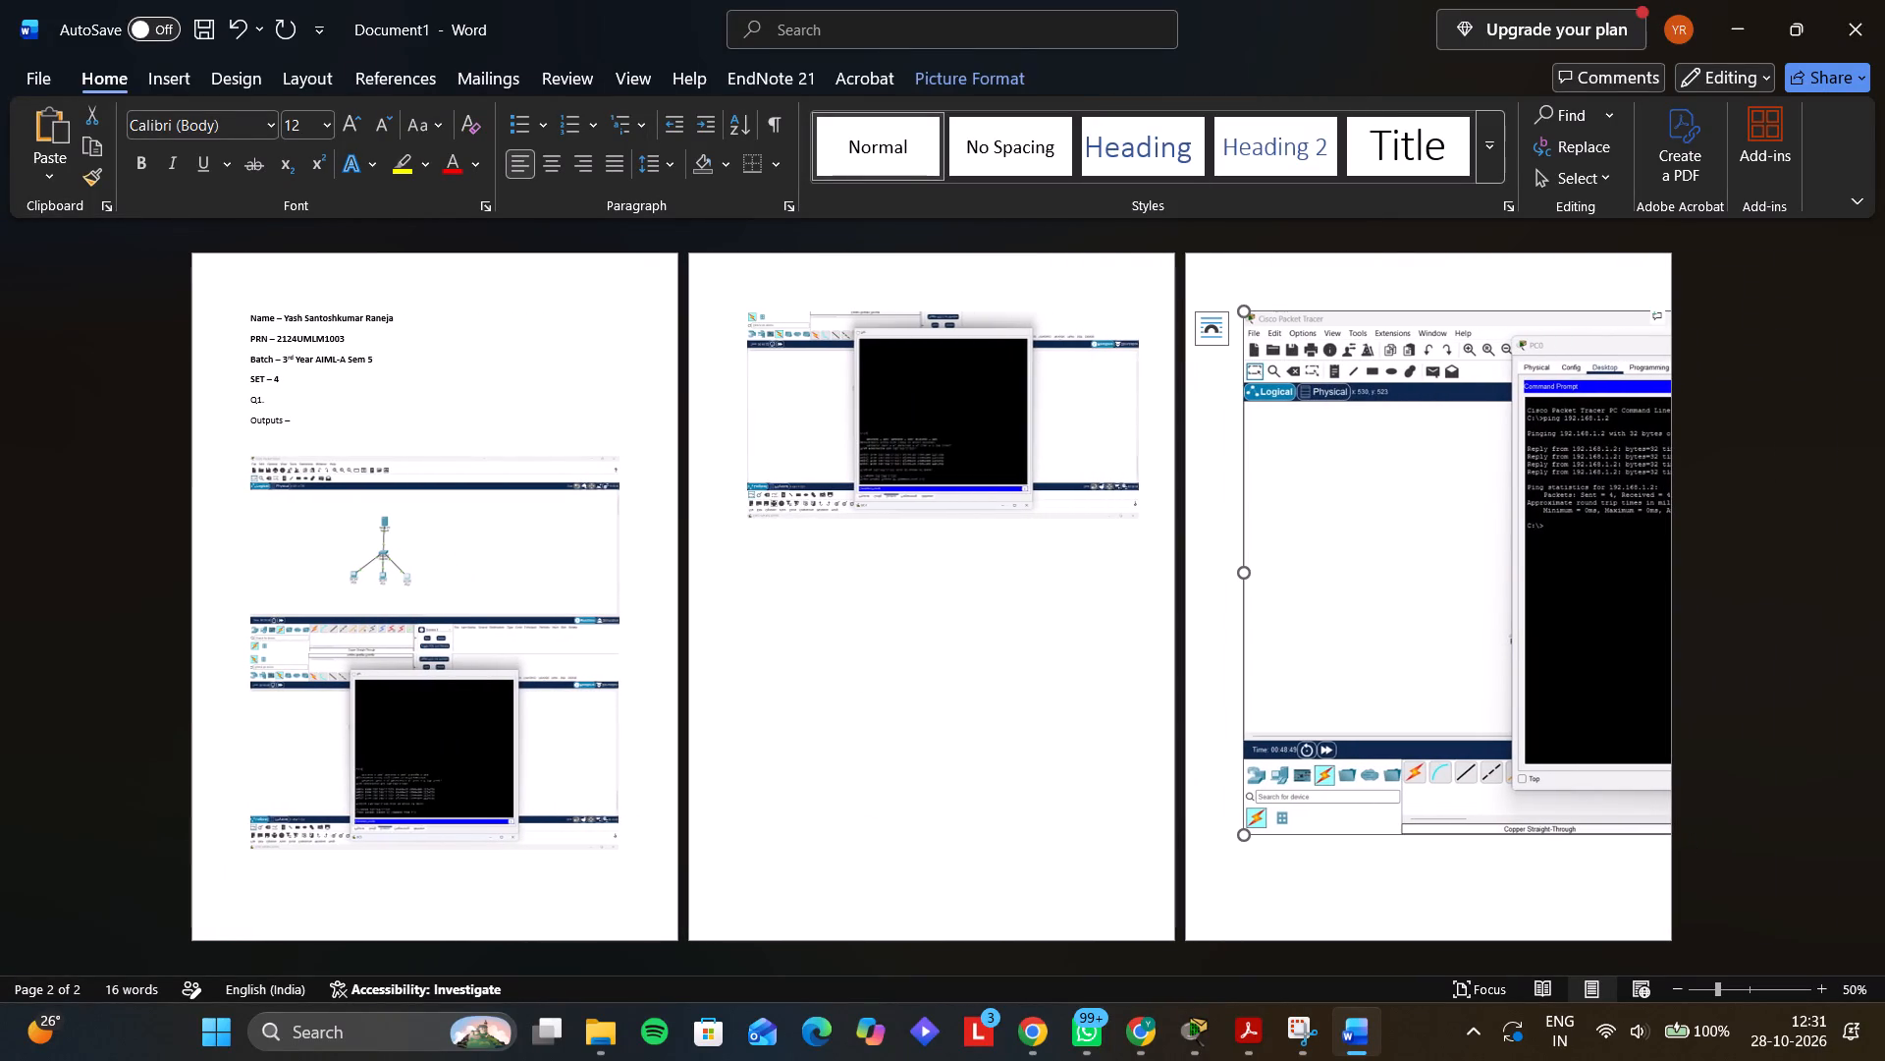
{"action": "left_click_drag", "start_coordinate": [1244, 832], "coordinate": [1660, 352]}
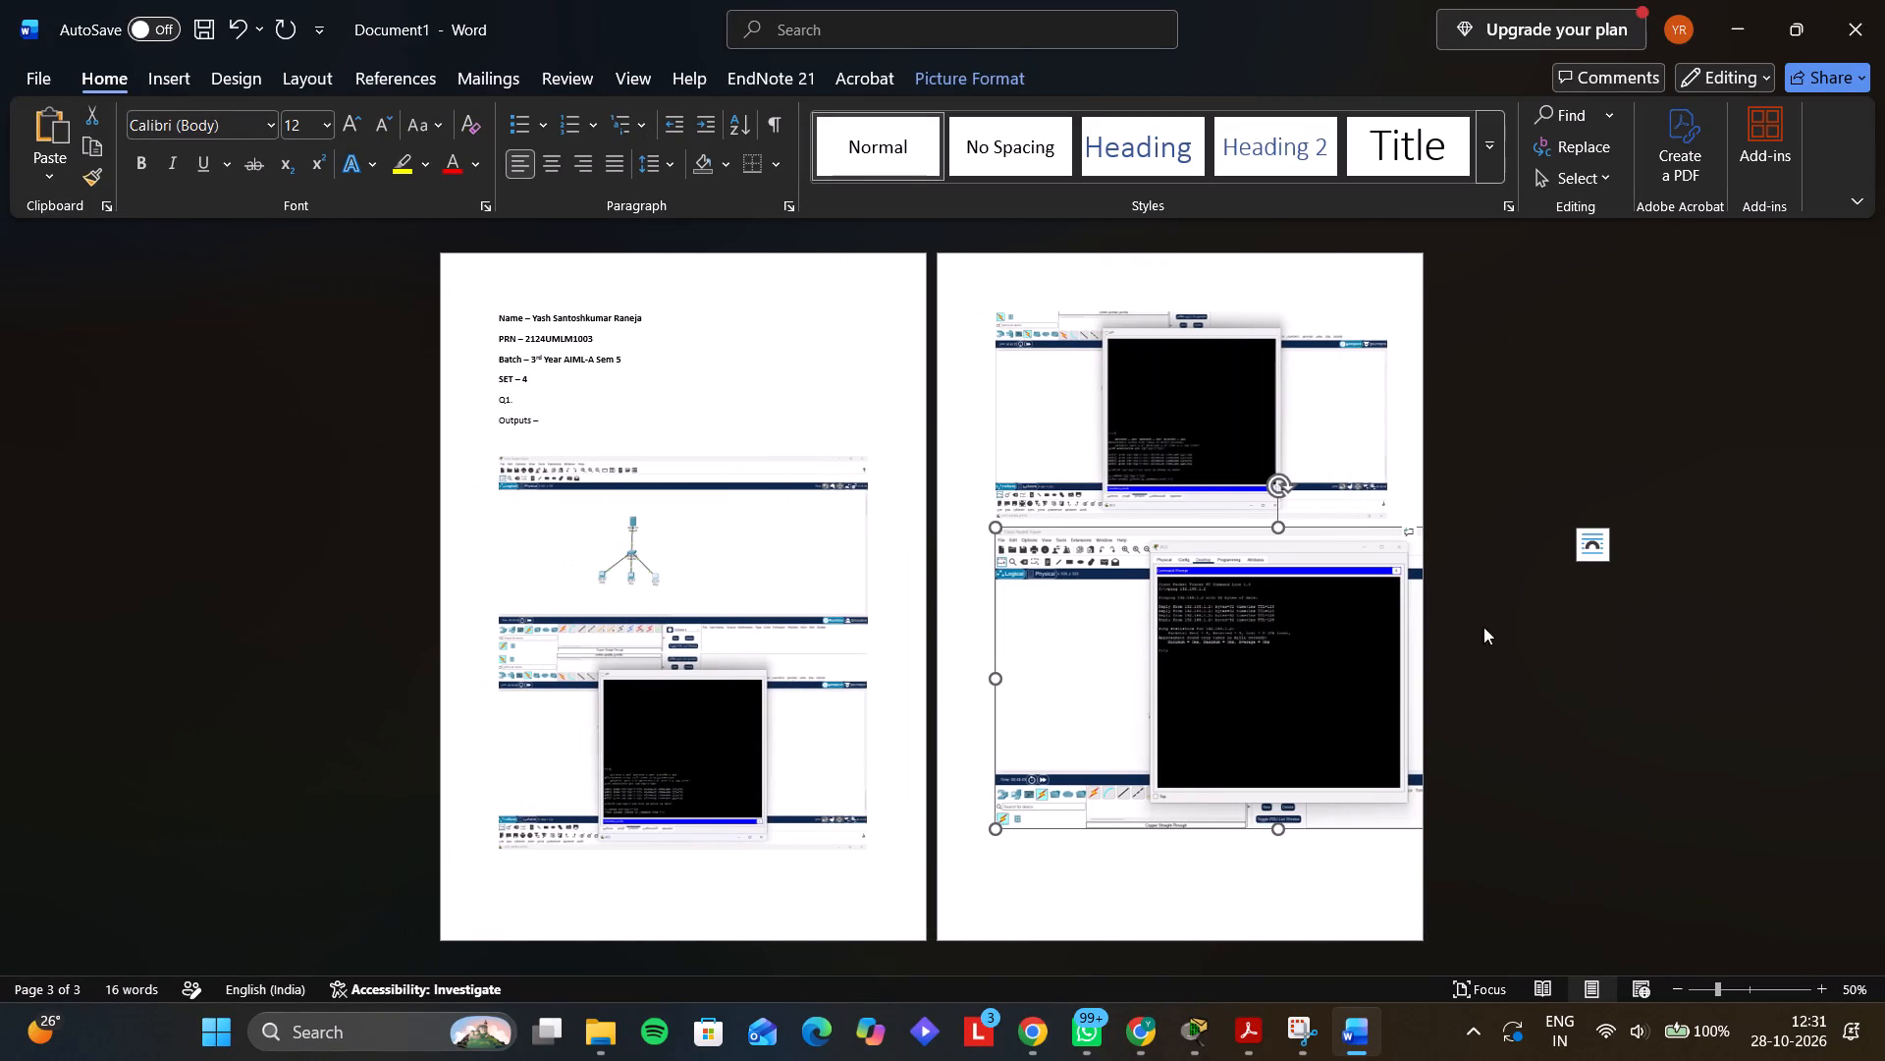
{"action": "left_click_drag", "start_coordinate": [994, 829], "coordinate": [1230, 620]}
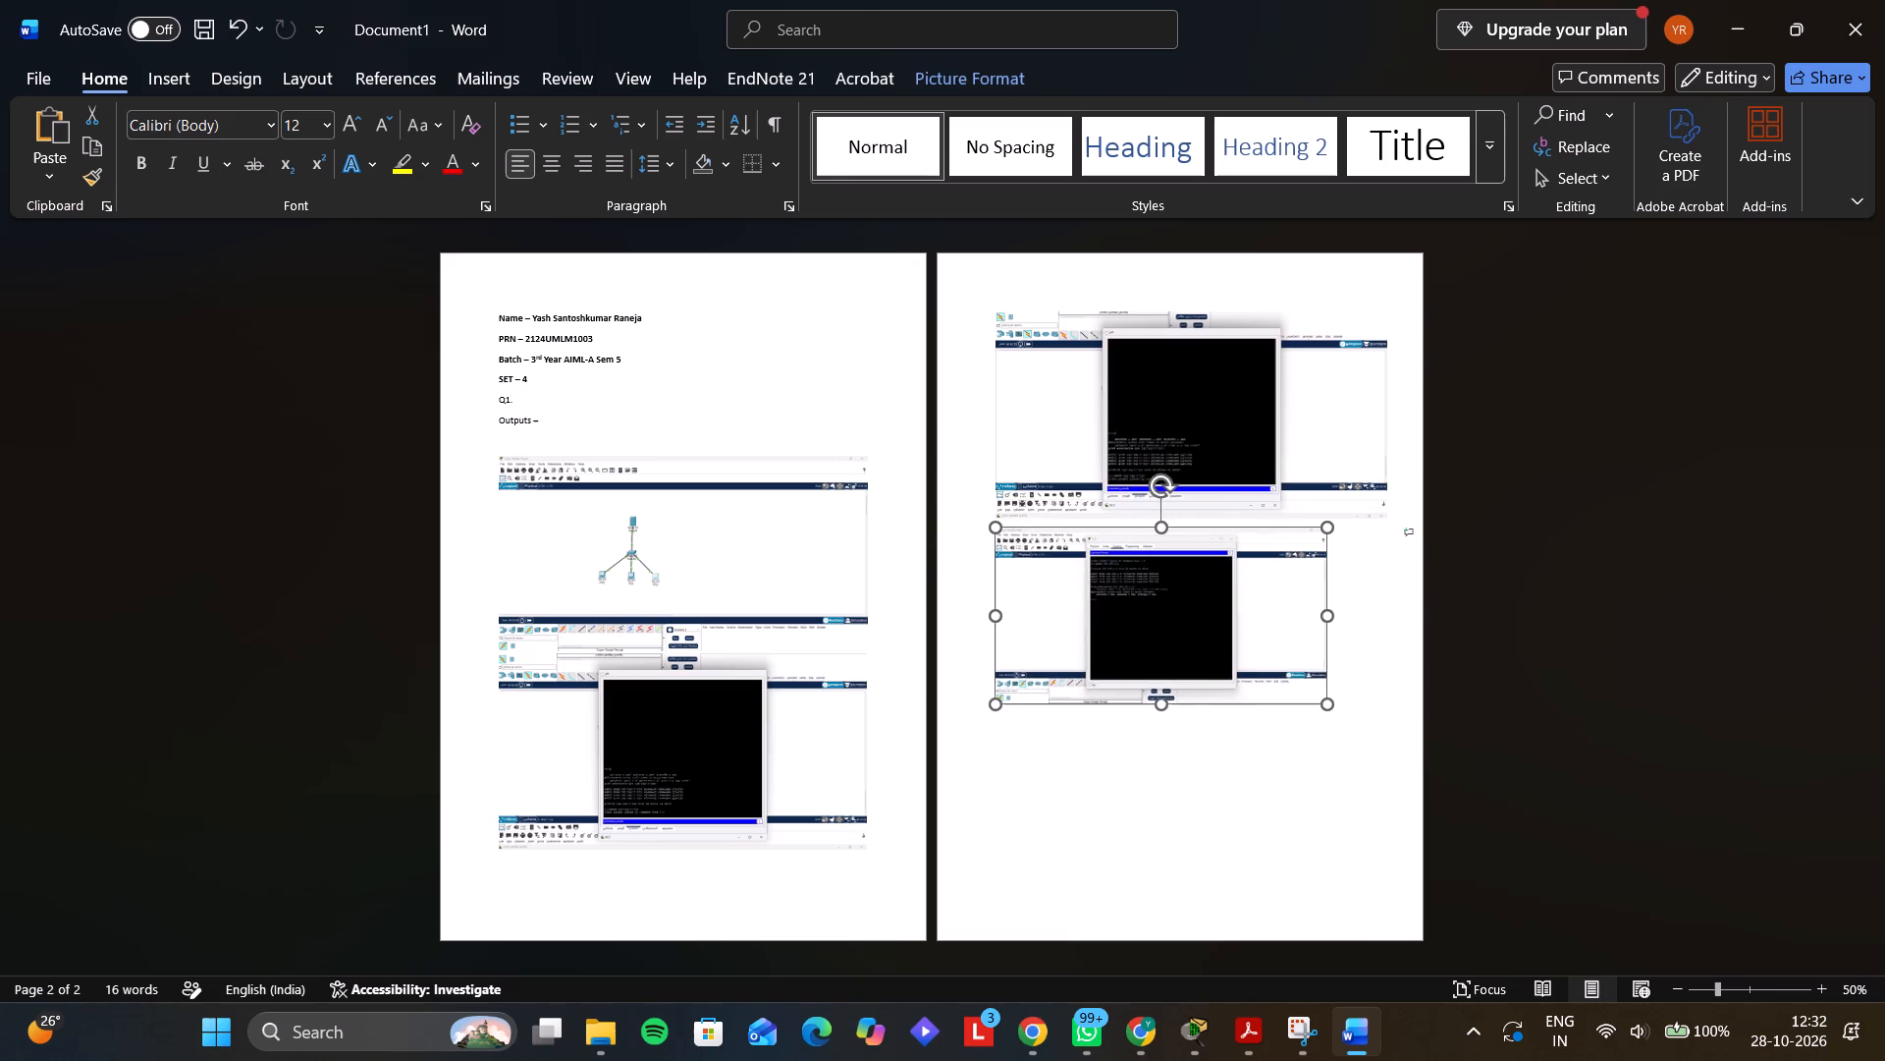
{"action": "left_click_drag", "start_coordinate": [1230, 620], "coordinate": [1167, 728]}
{"action": "left_click", "coordinate": [1118, 906]}
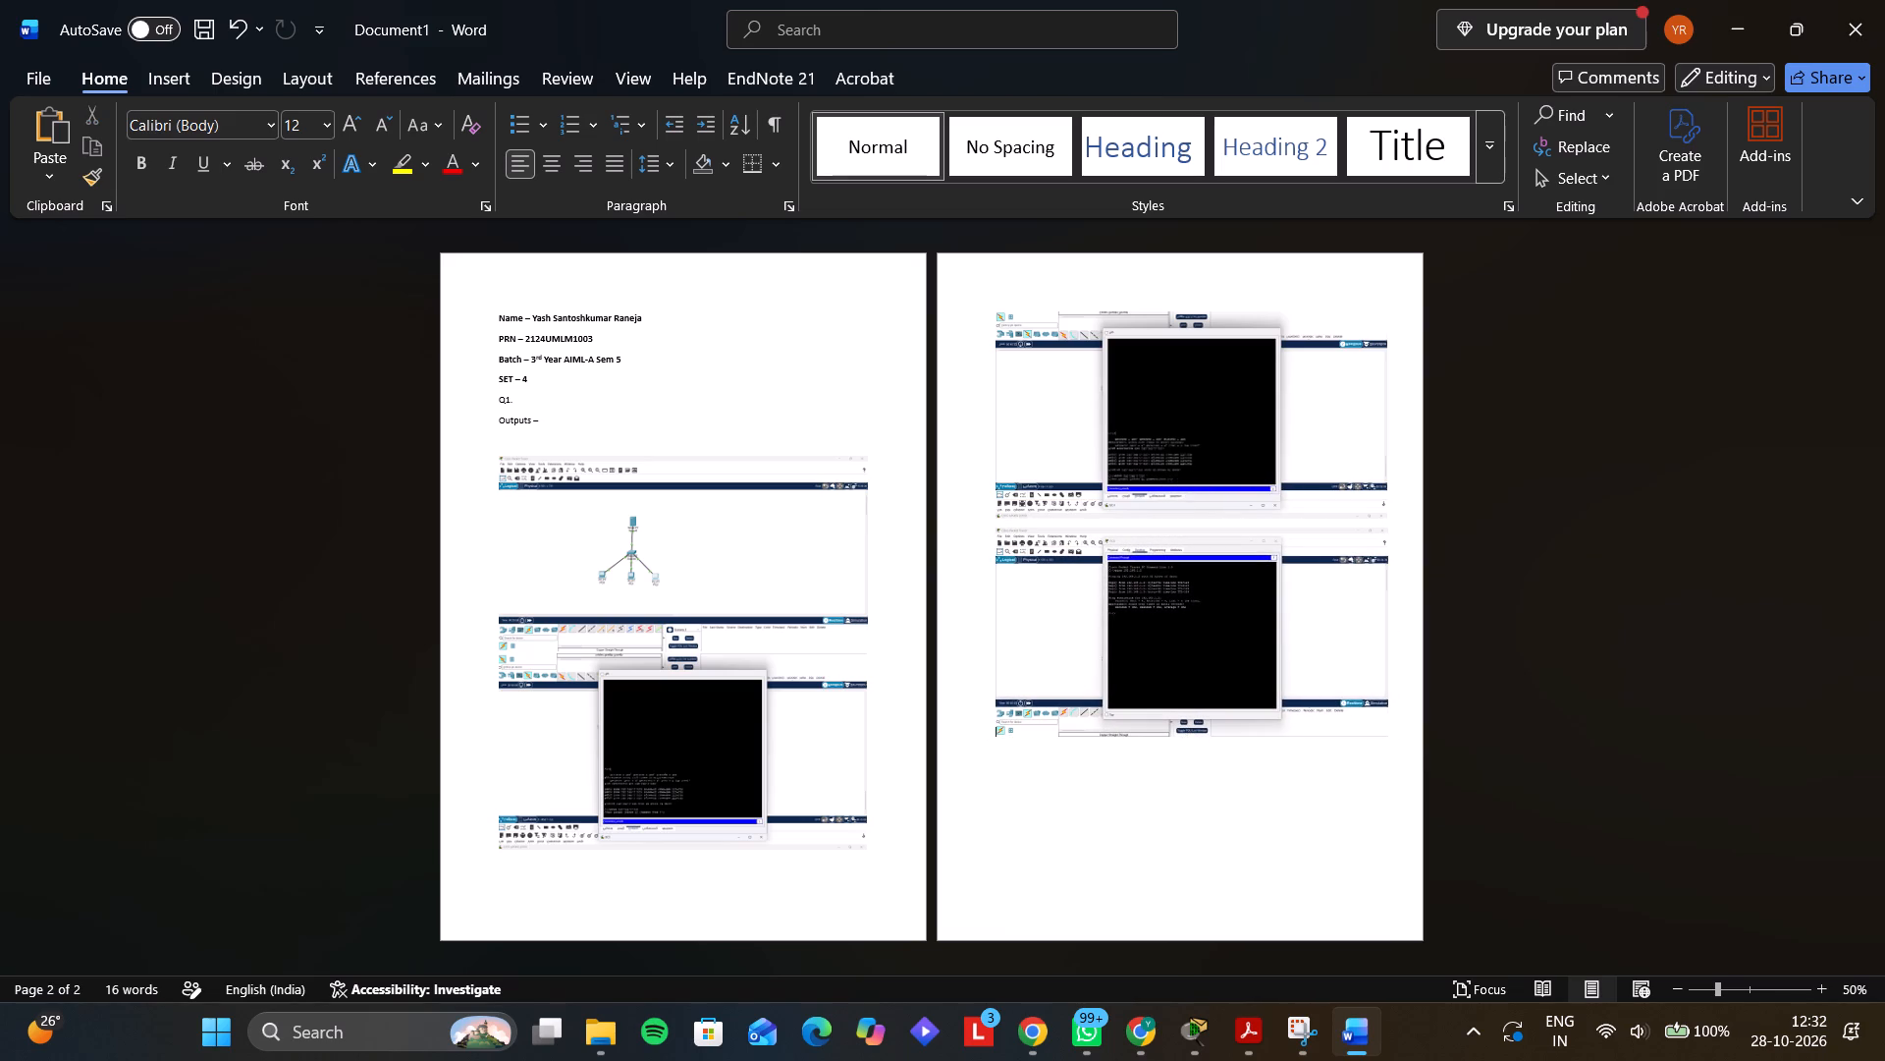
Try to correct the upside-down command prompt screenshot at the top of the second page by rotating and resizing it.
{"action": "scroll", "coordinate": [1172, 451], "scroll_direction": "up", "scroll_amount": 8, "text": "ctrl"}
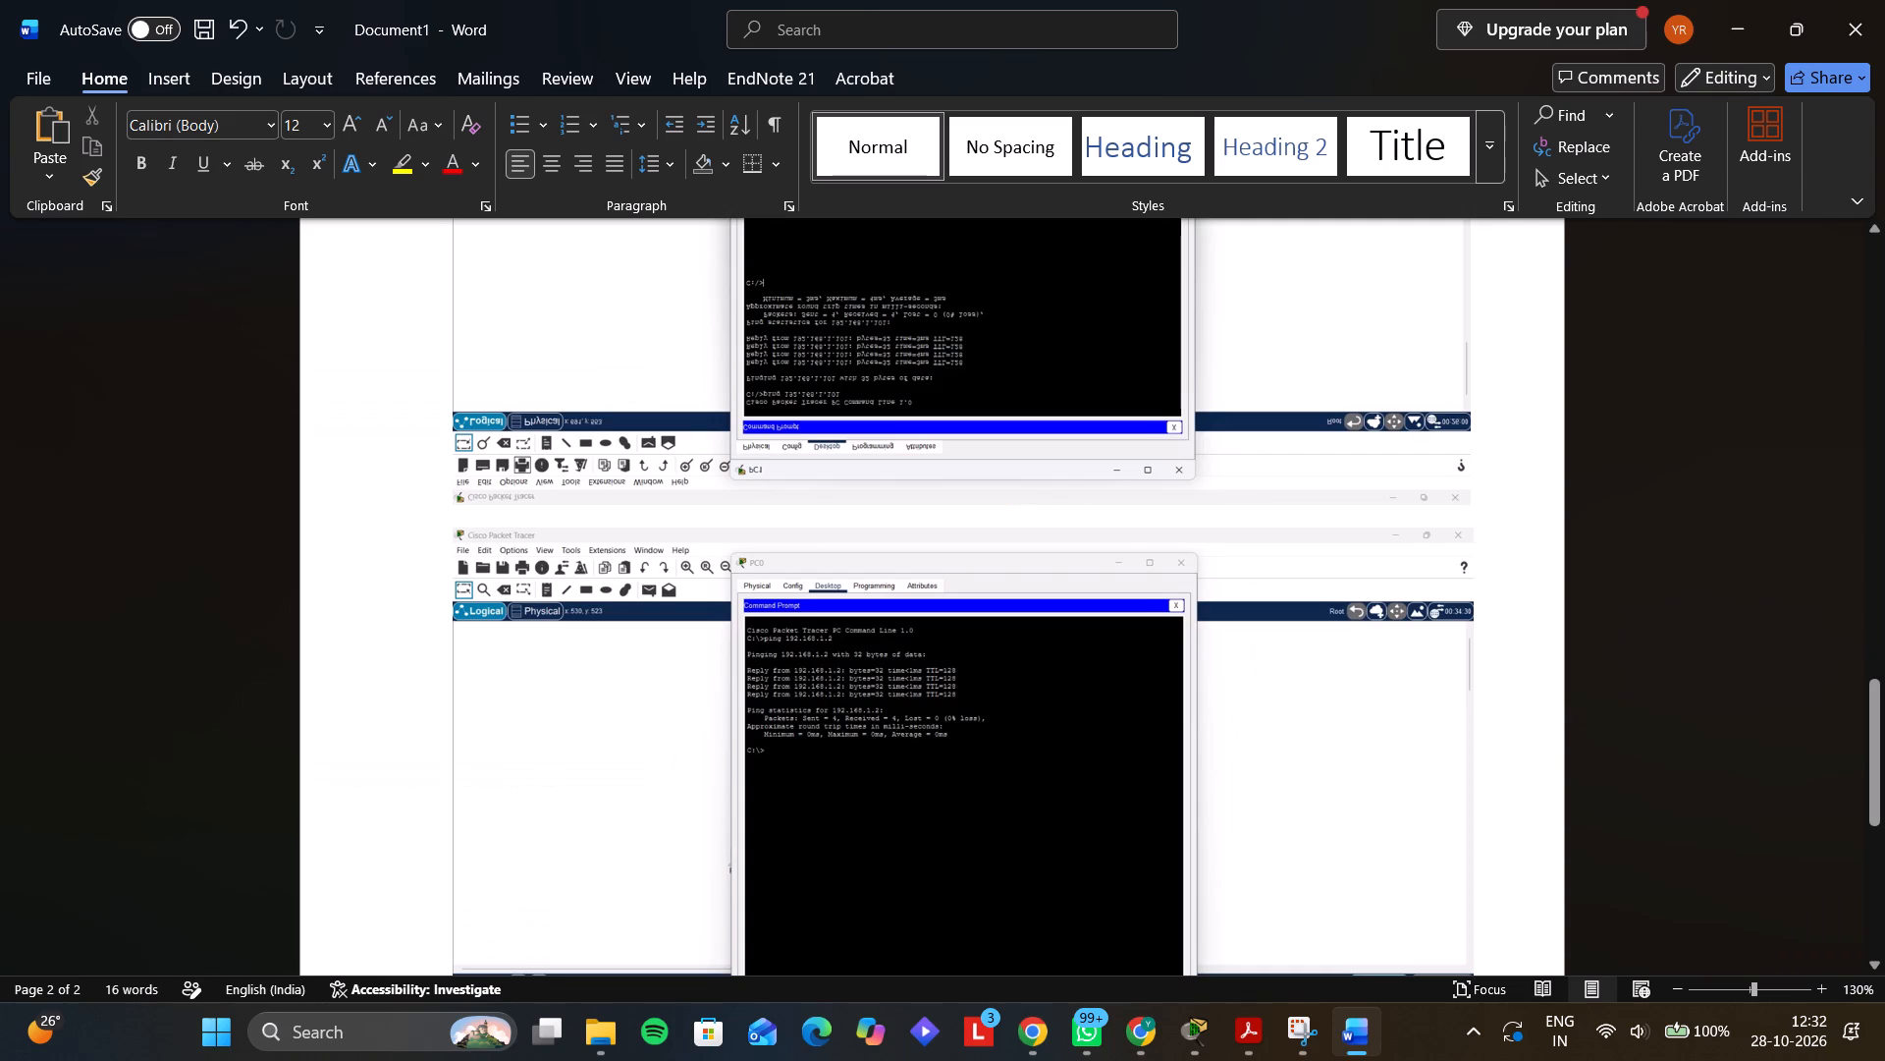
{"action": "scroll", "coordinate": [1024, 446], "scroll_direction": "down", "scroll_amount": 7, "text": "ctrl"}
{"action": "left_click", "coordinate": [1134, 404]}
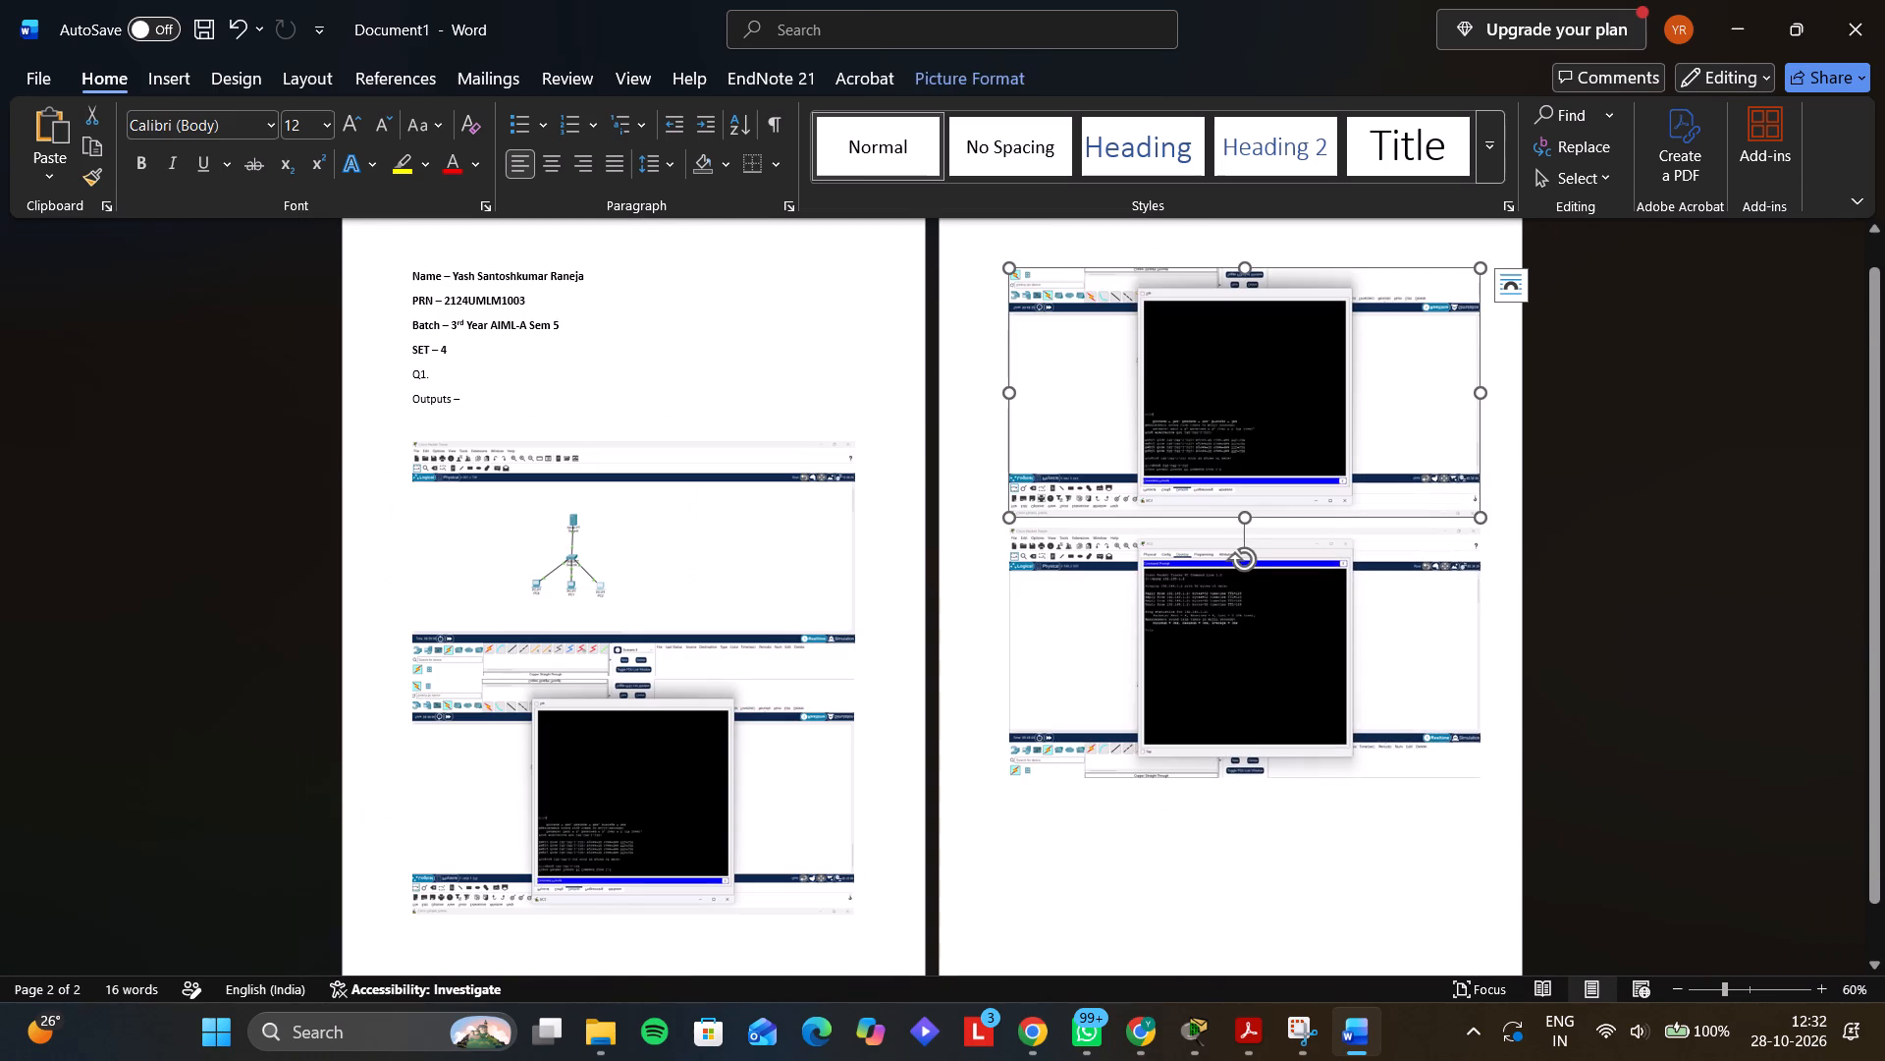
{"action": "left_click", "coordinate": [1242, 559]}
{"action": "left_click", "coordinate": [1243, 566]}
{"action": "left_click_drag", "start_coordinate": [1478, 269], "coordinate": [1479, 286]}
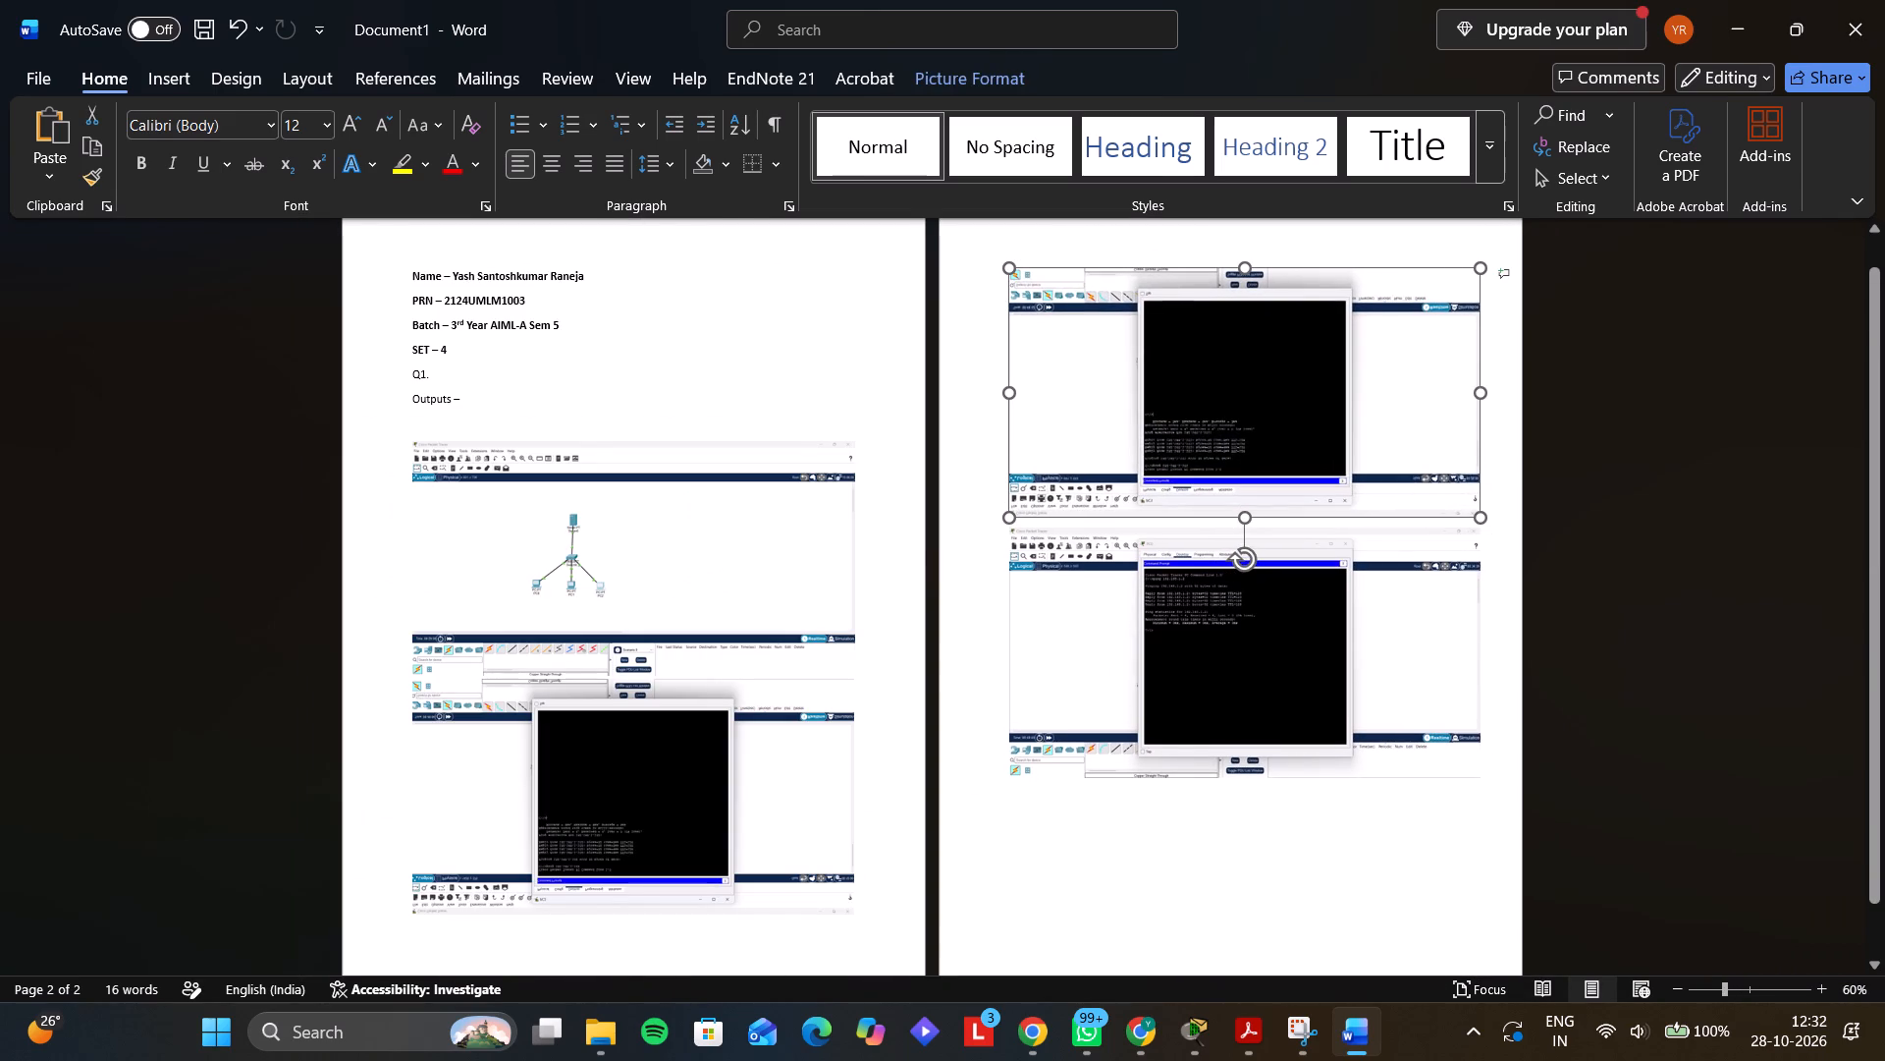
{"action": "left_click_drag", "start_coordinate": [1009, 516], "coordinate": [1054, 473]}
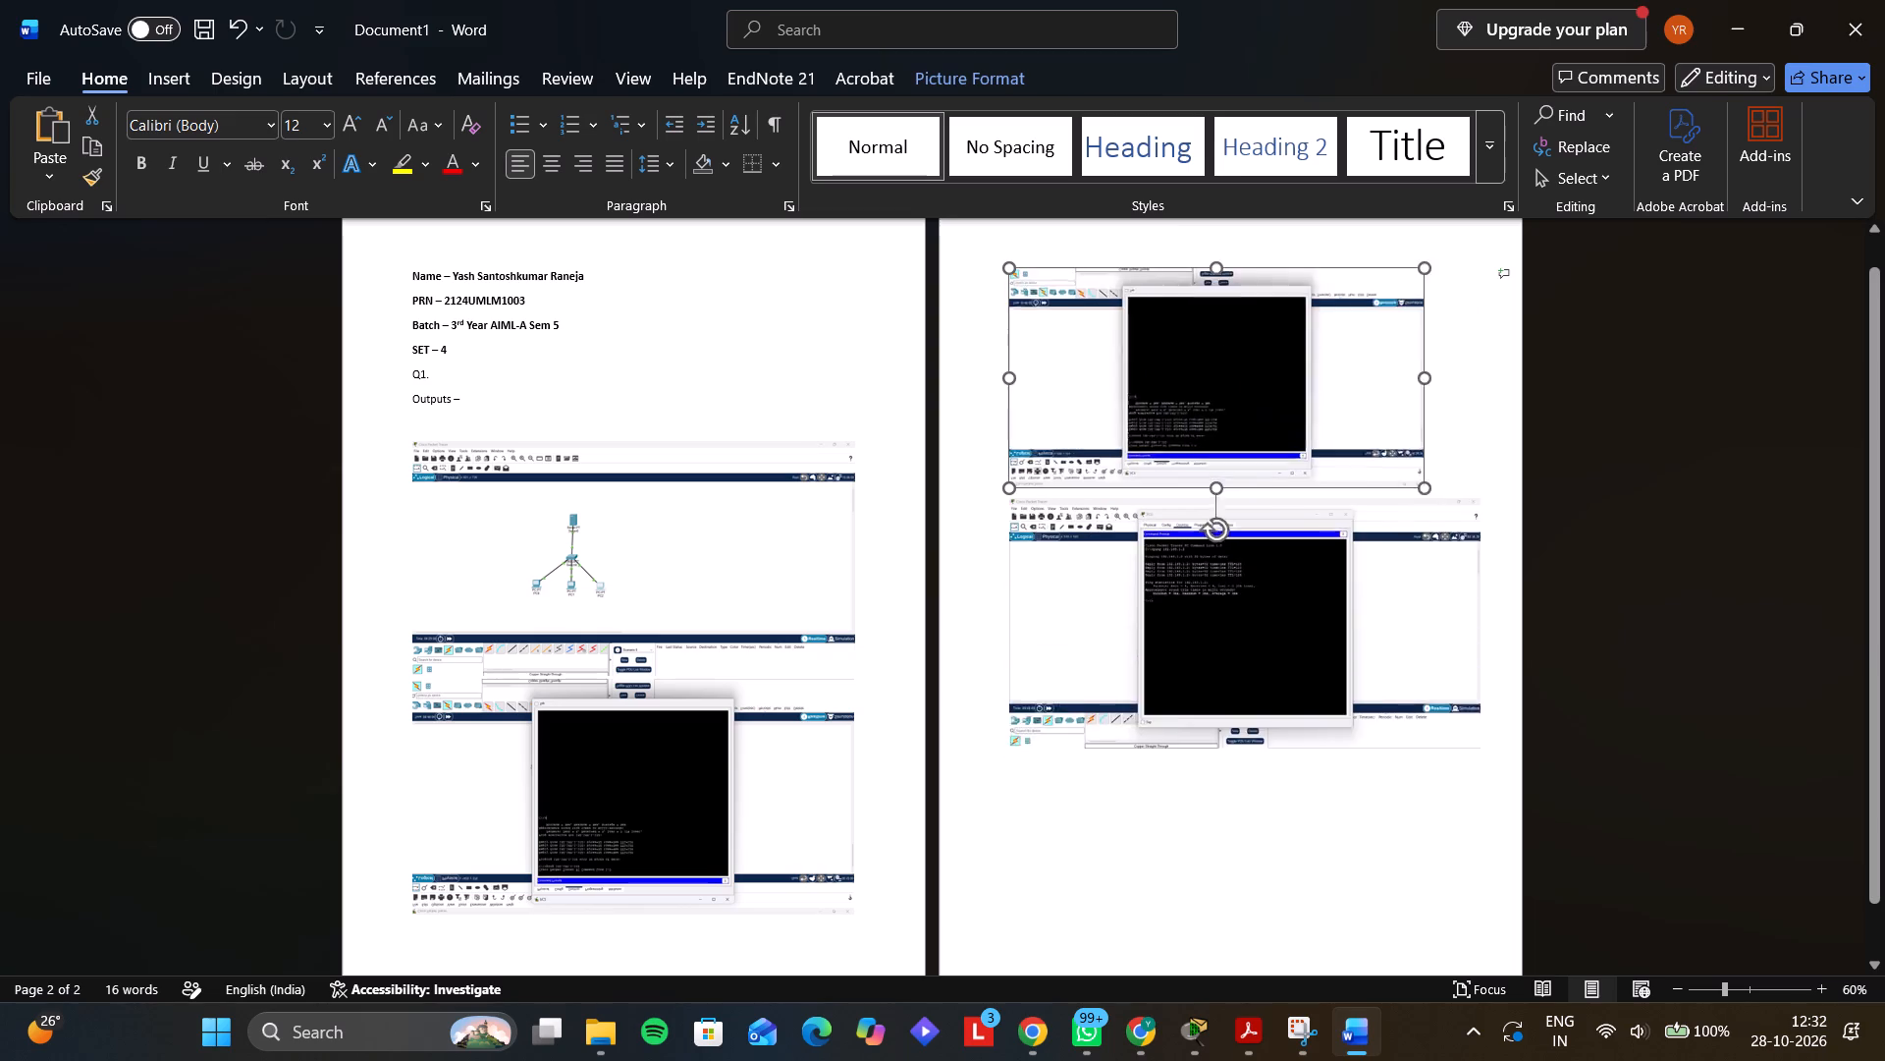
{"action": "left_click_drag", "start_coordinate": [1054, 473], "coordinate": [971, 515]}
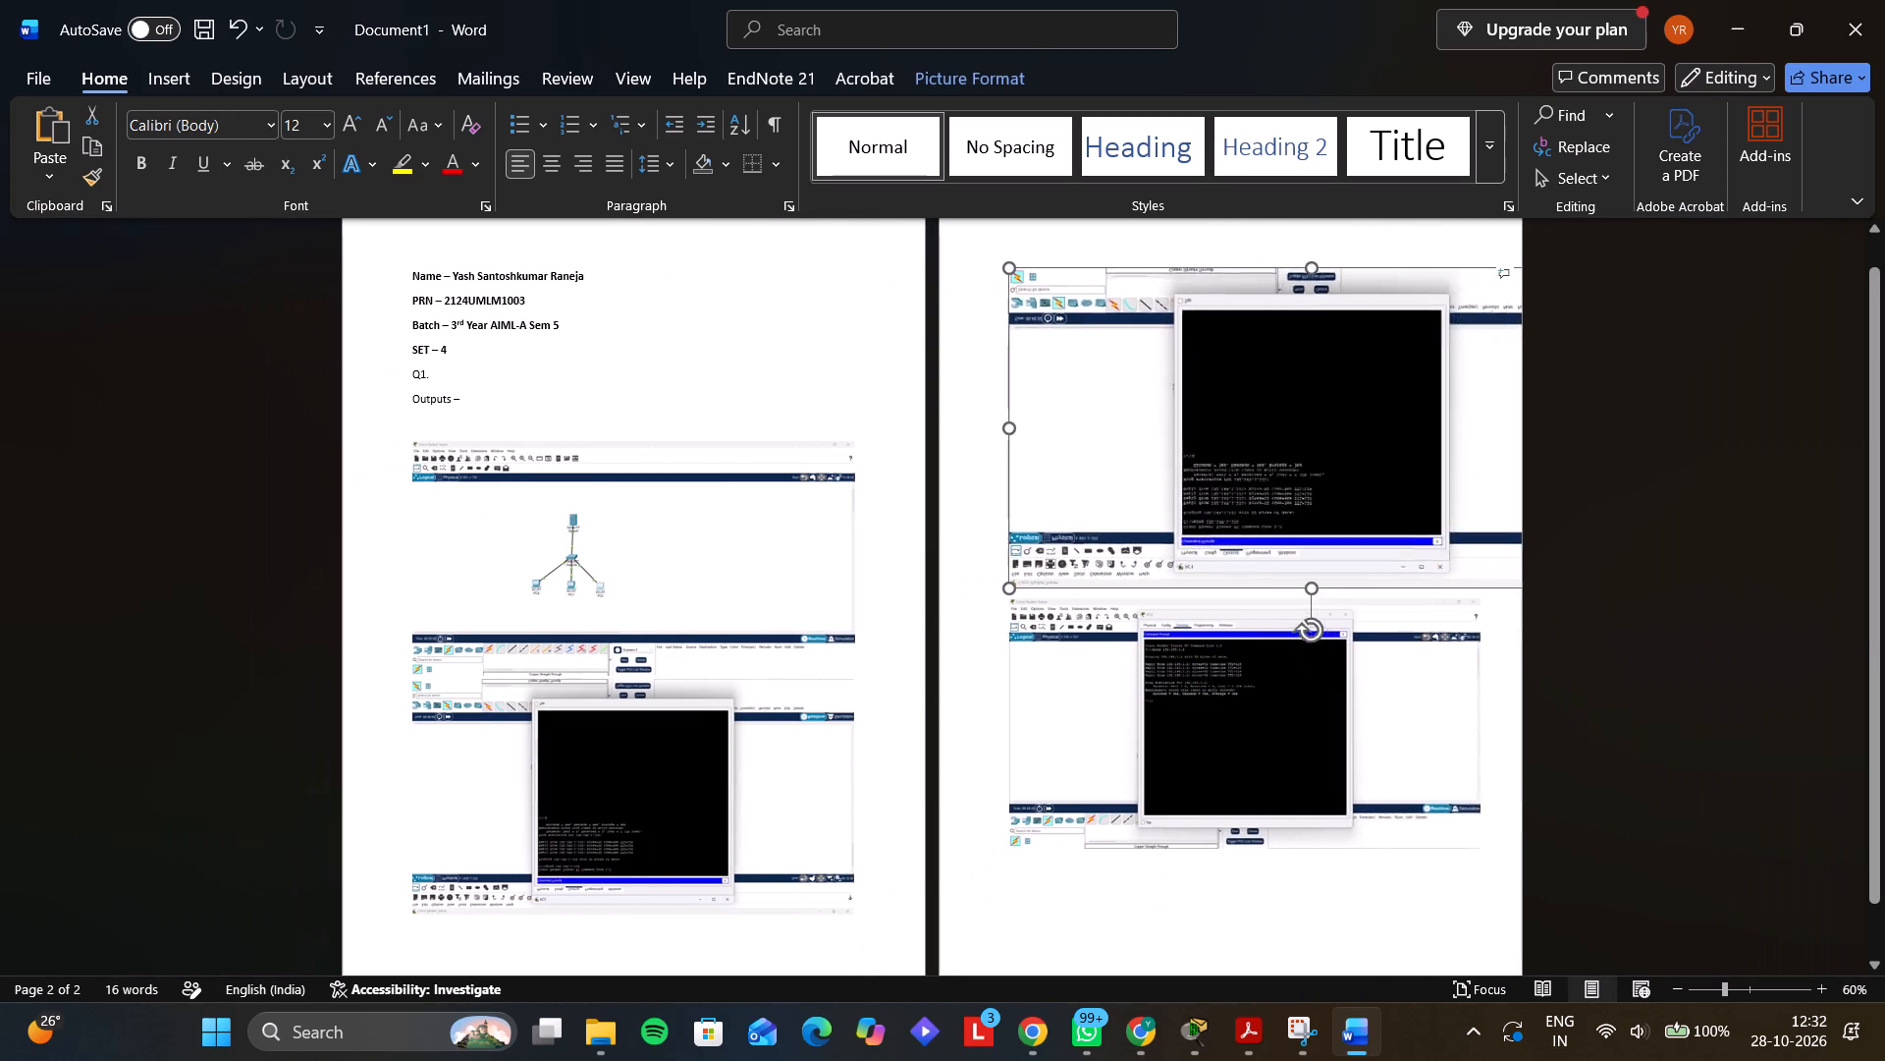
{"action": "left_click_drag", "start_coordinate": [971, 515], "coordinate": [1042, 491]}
Delete both upside-down command prompt screenshots, one at the top of the second page and one below the topology on the first page.
{"action": "left_click", "coordinate": [1259, 361]}
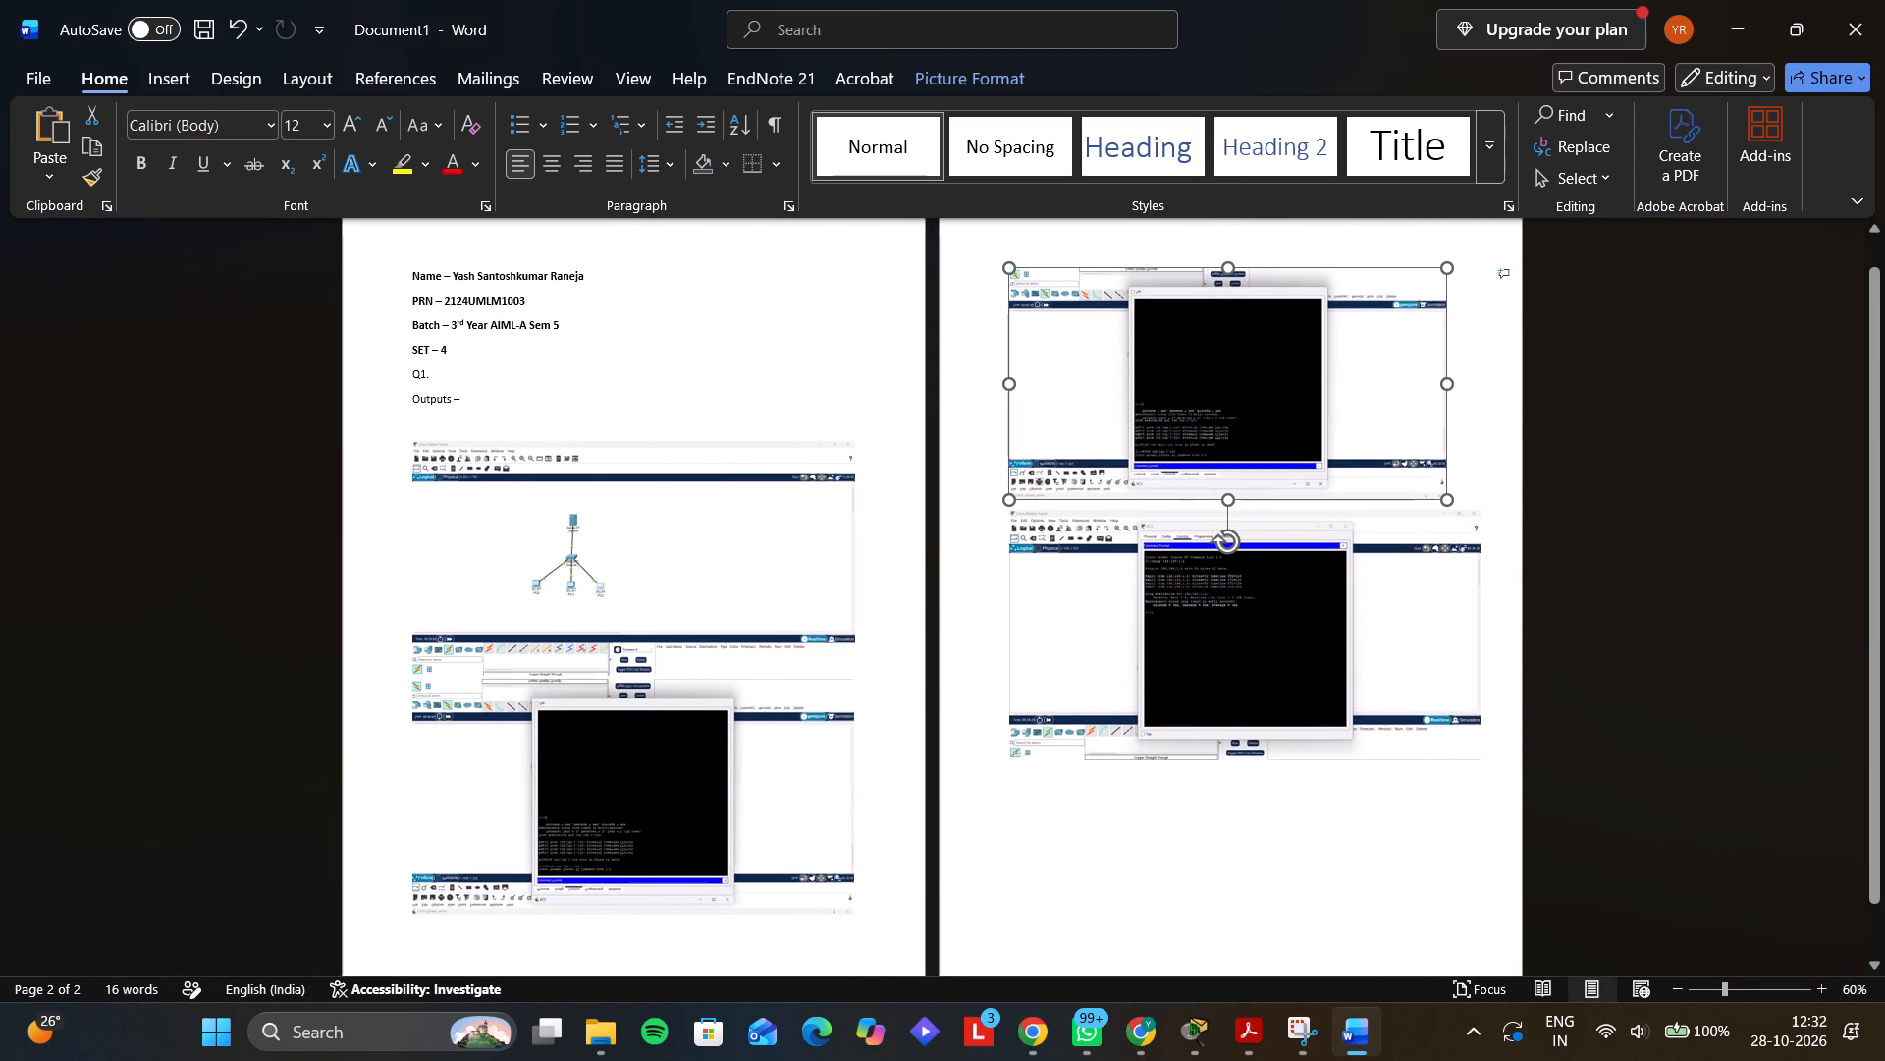
{"action": "key", "text": "Delete"}
{"action": "left_click", "coordinate": [775, 786]}
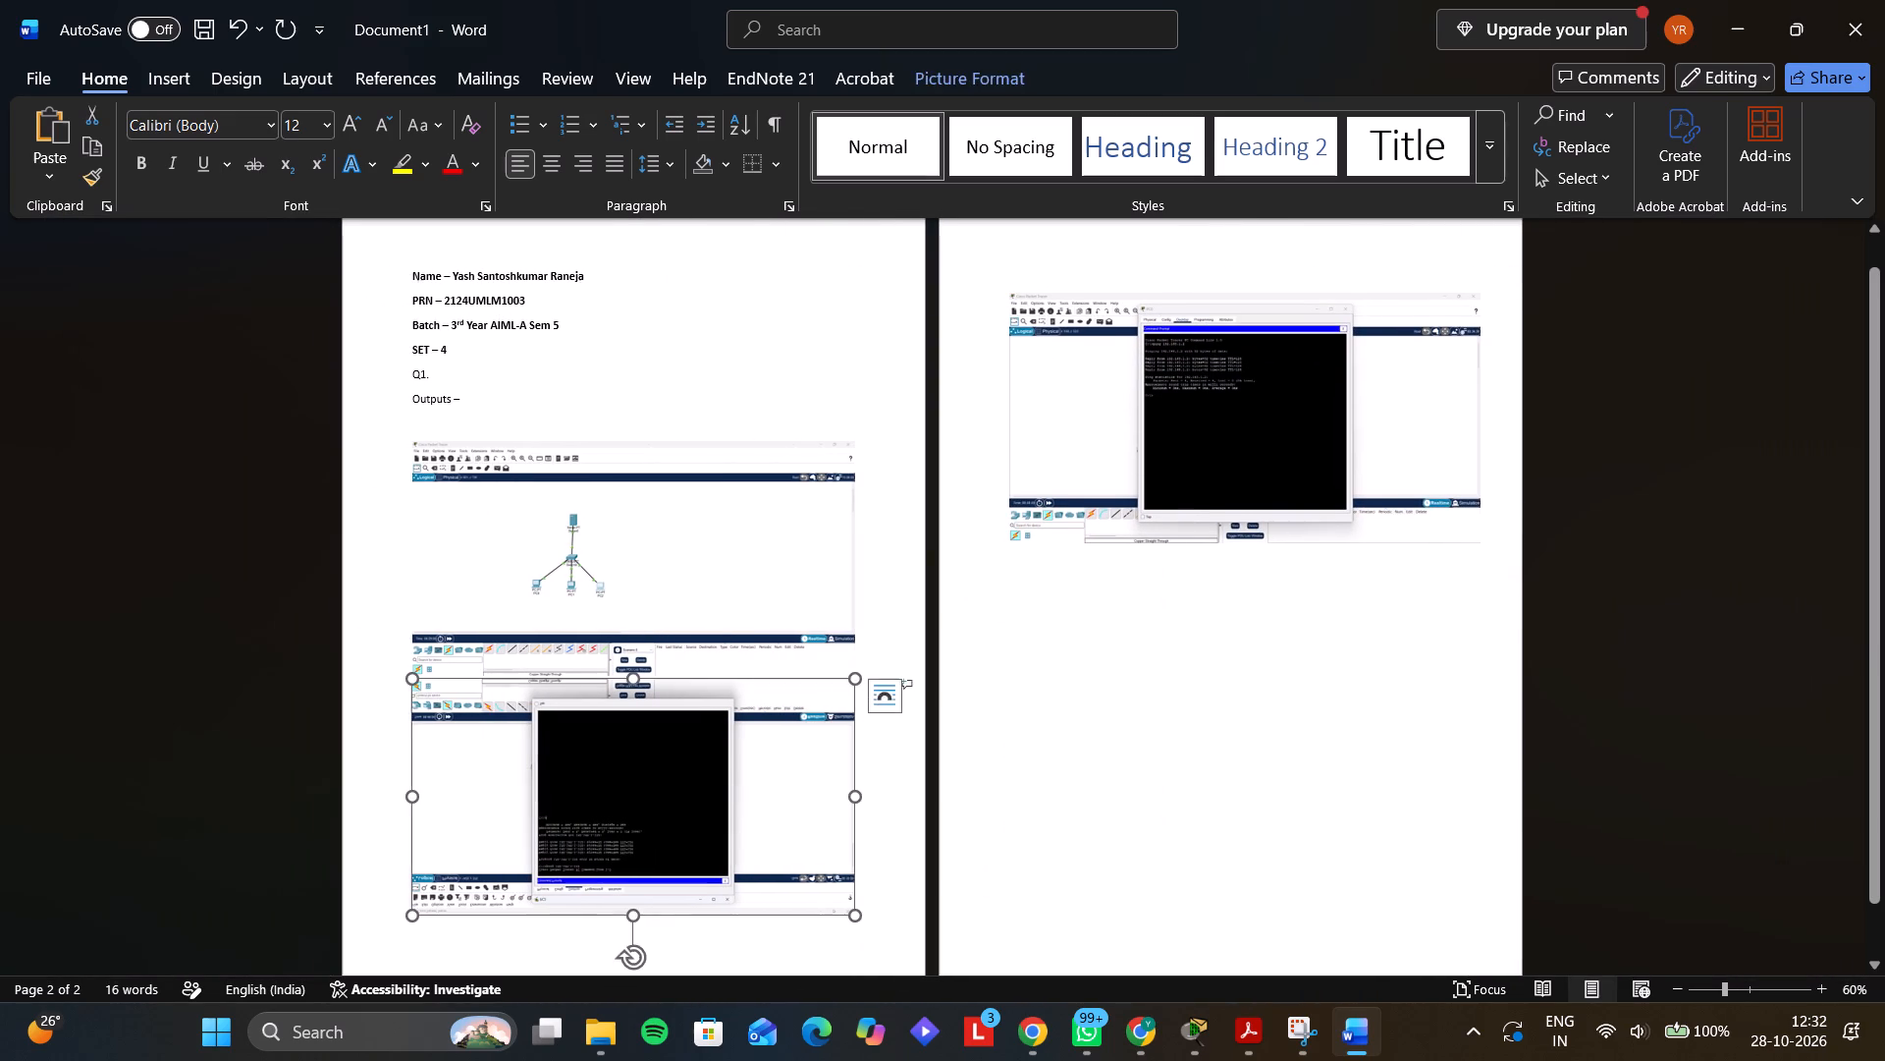
{"action": "key", "text": "Delete"}
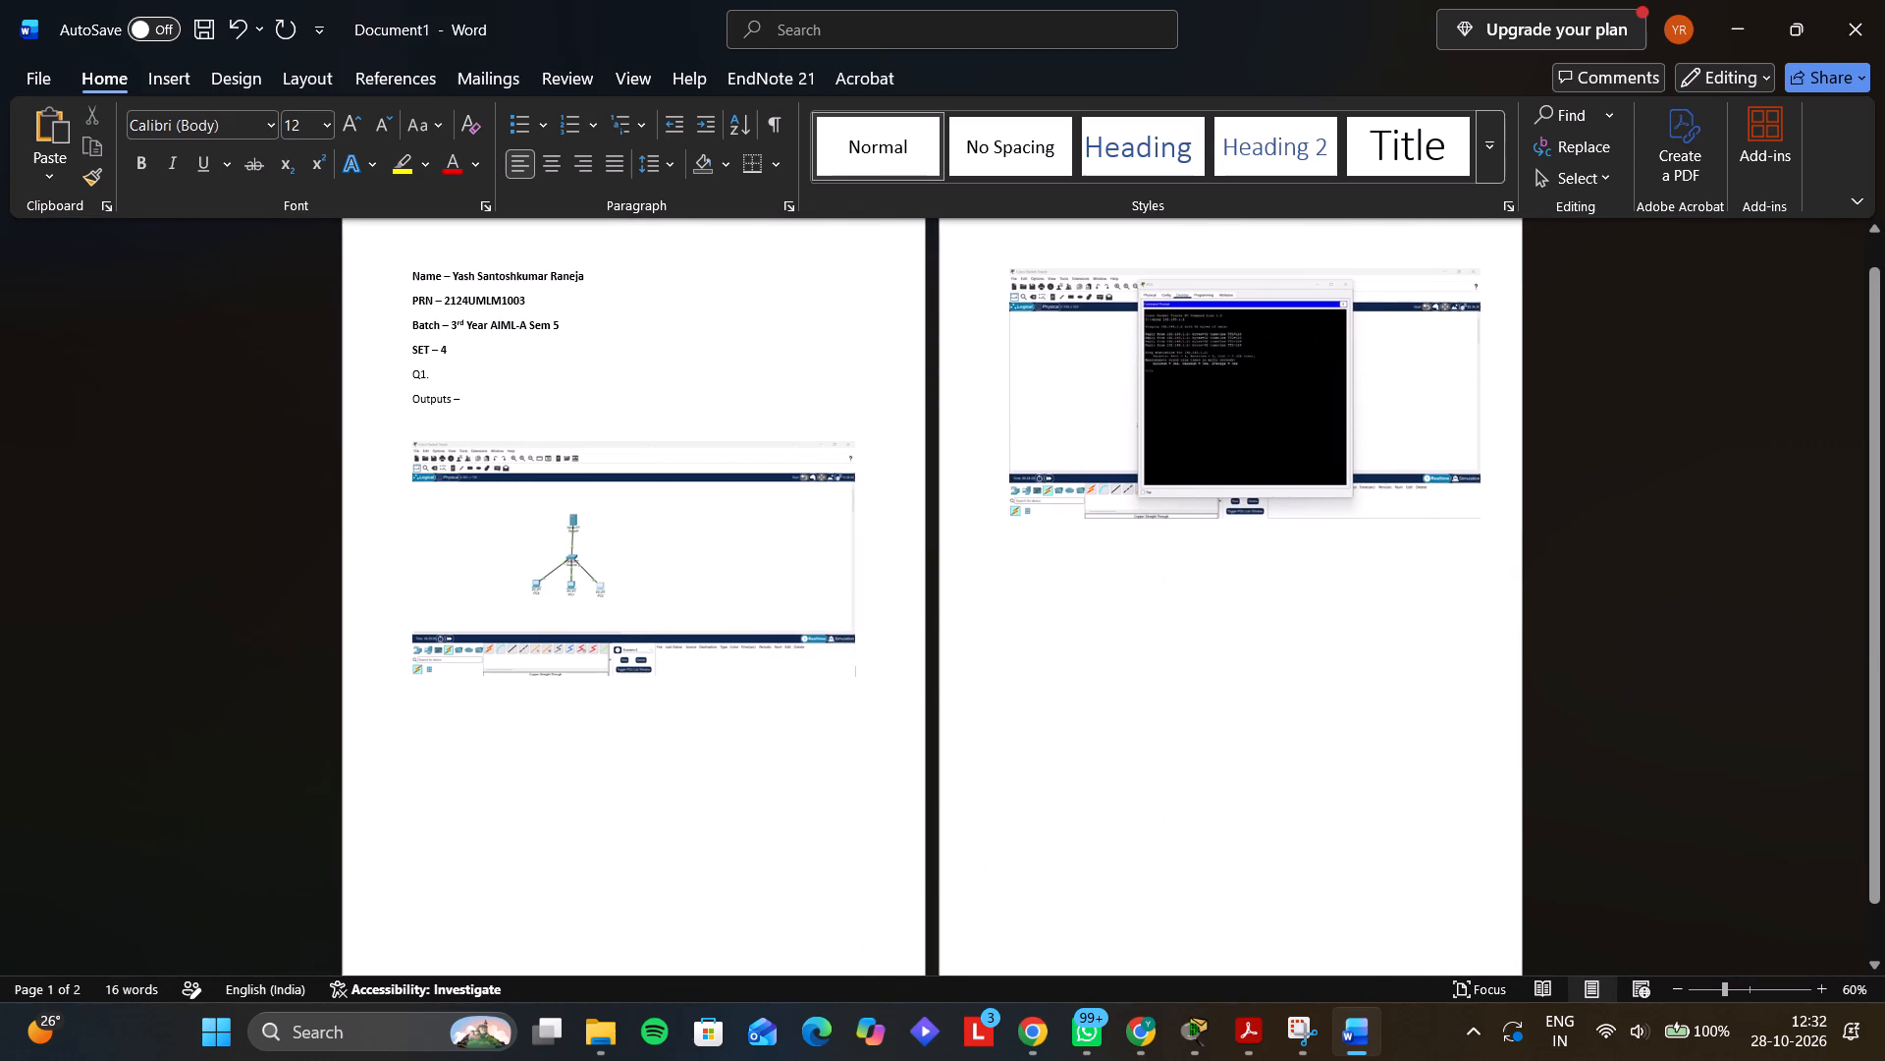
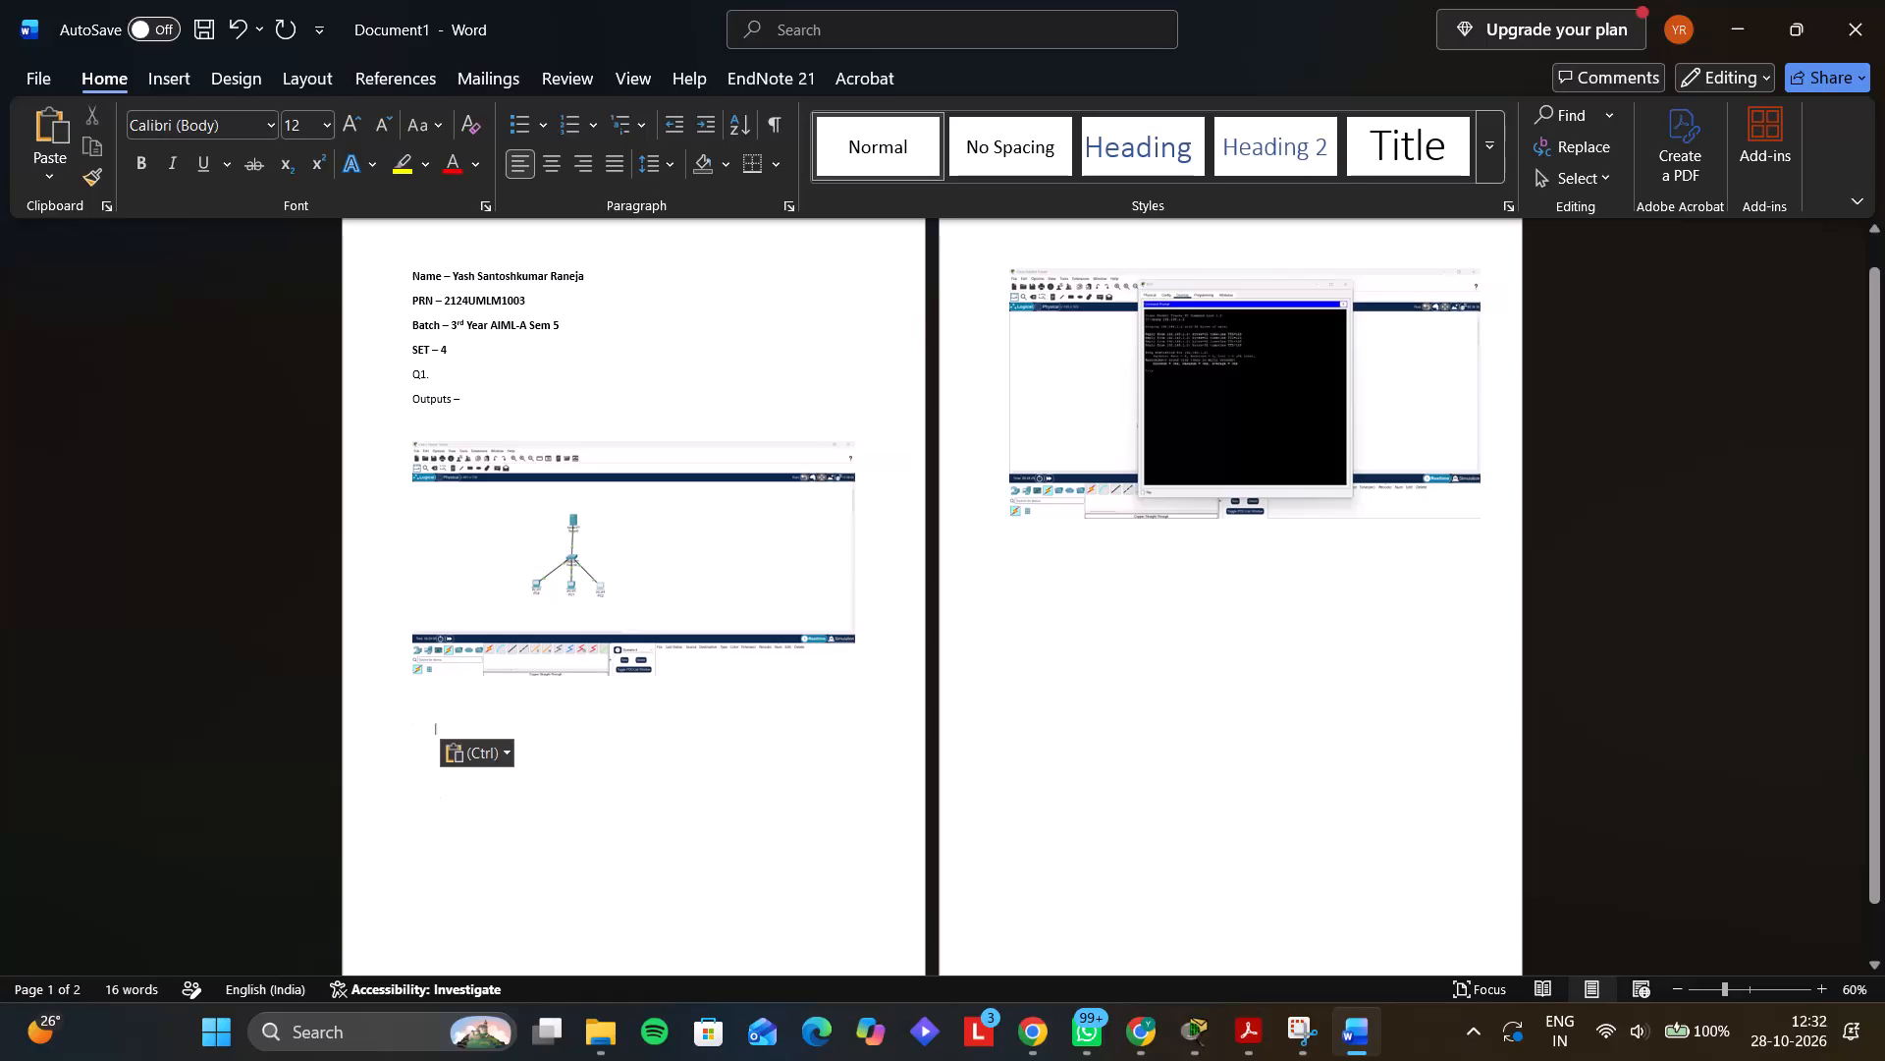
Paste the copied PC1 ping screenshot as a picture below the topology and shrink it until it fits on the first page.
{"action": "right_click", "coordinate": [528, 740]}
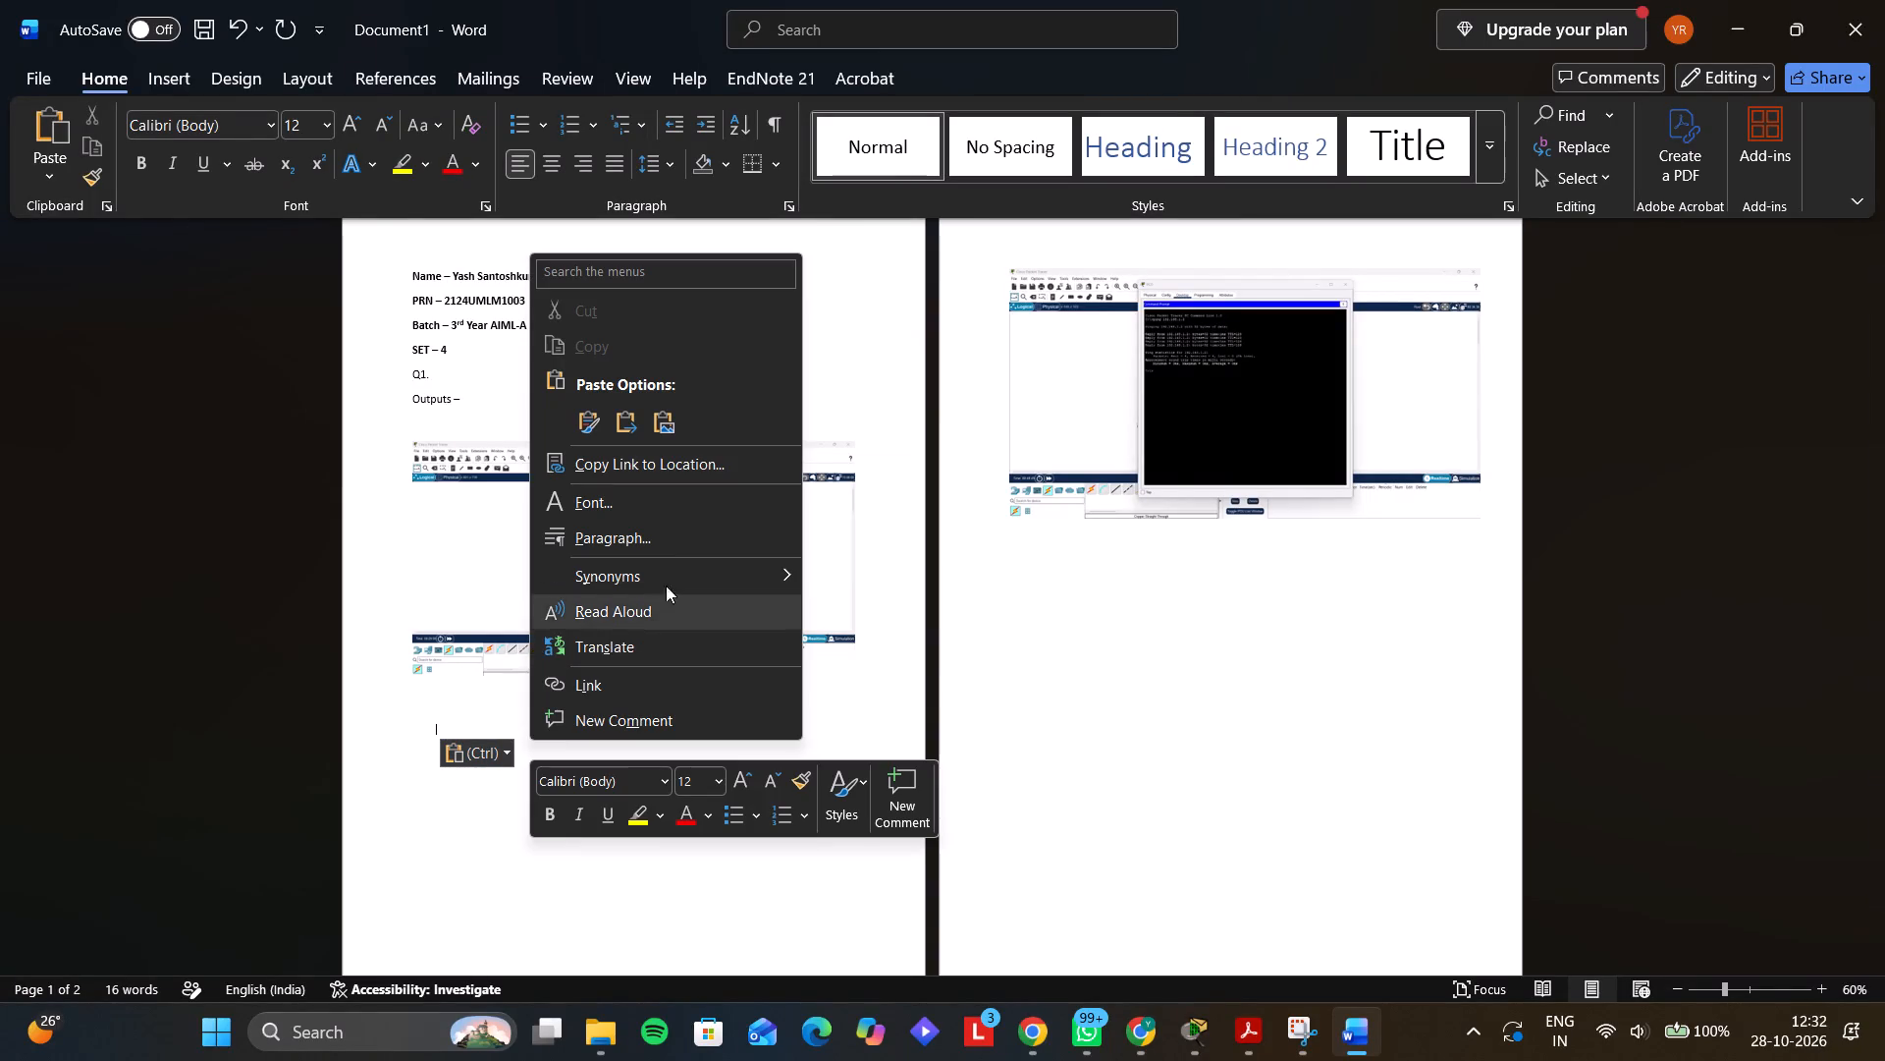
{"action": "left_click", "coordinate": [670, 418]}
{"action": "left_click", "coordinate": [849, 680]}
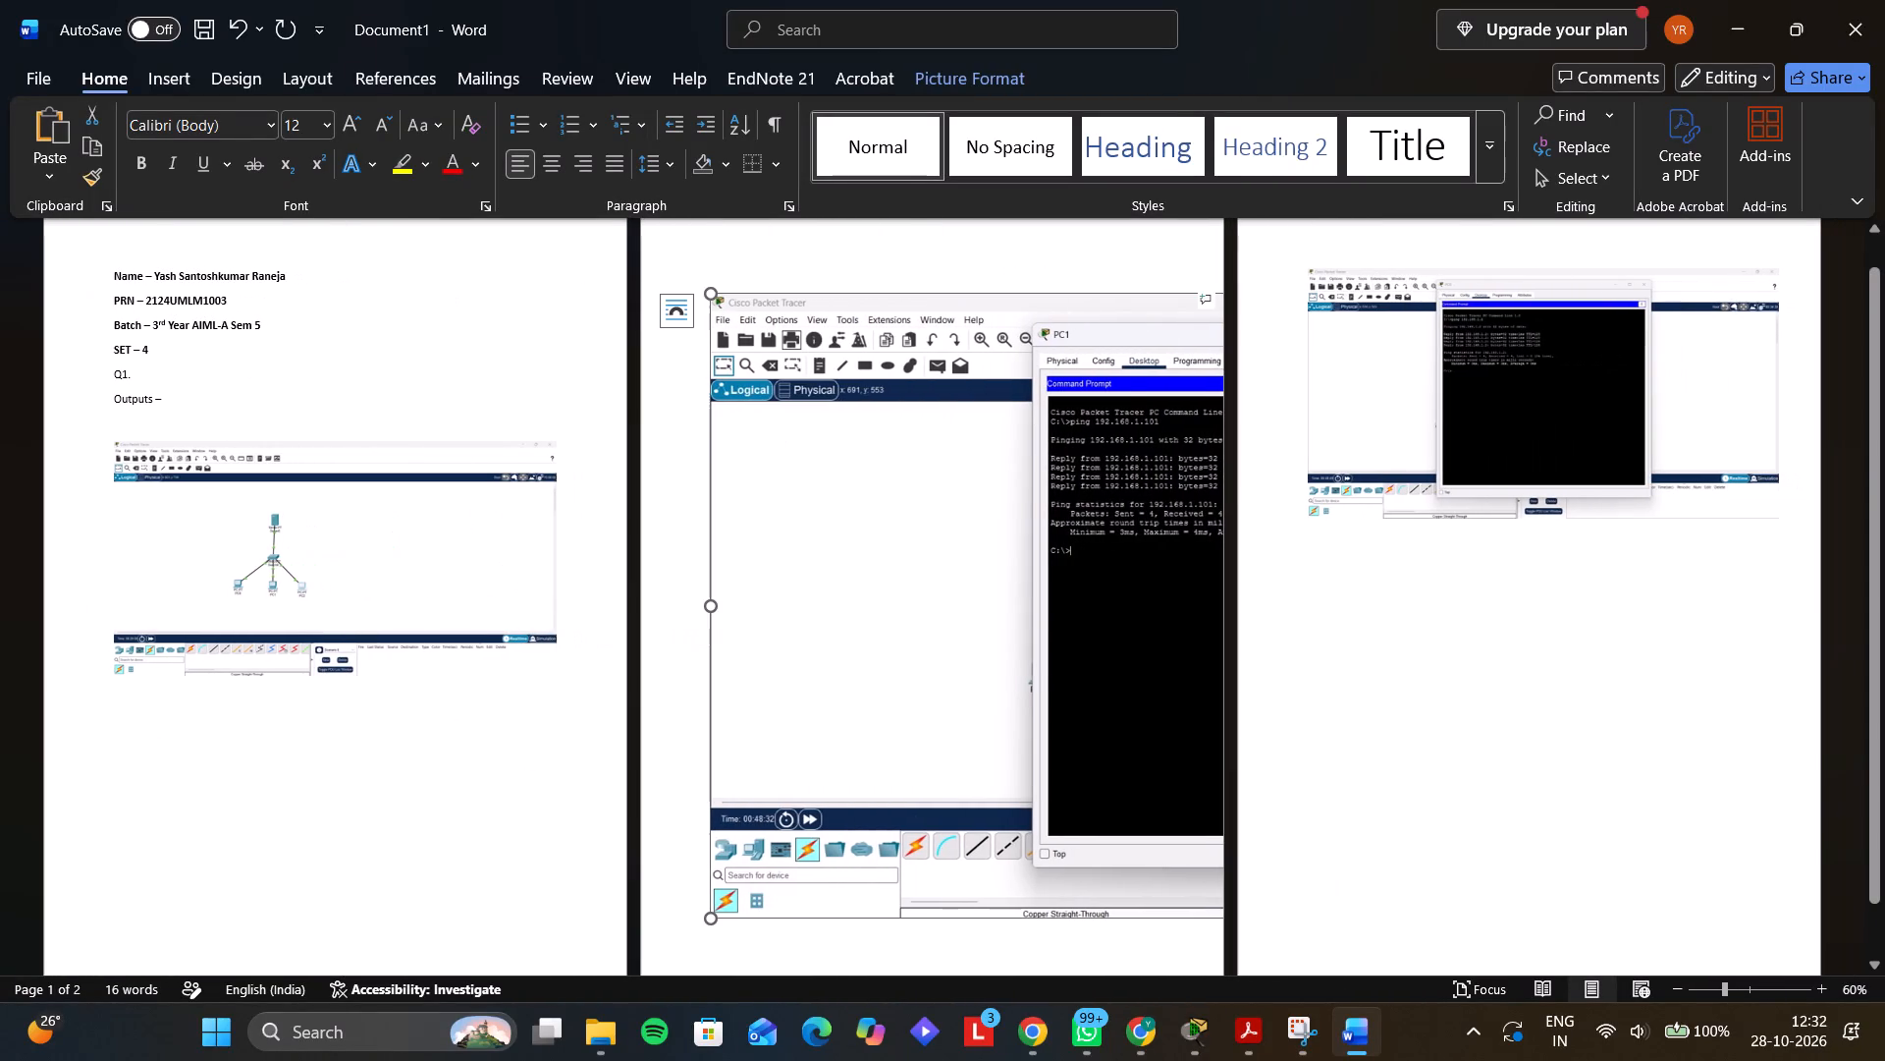
{"action": "left_click_drag", "start_coordinate": [712, 915], "coordinate": [1041, 613]}
{"action": "left_click_drag", "start_coordinate": [709, 745], "coordinate": [886, 569]}
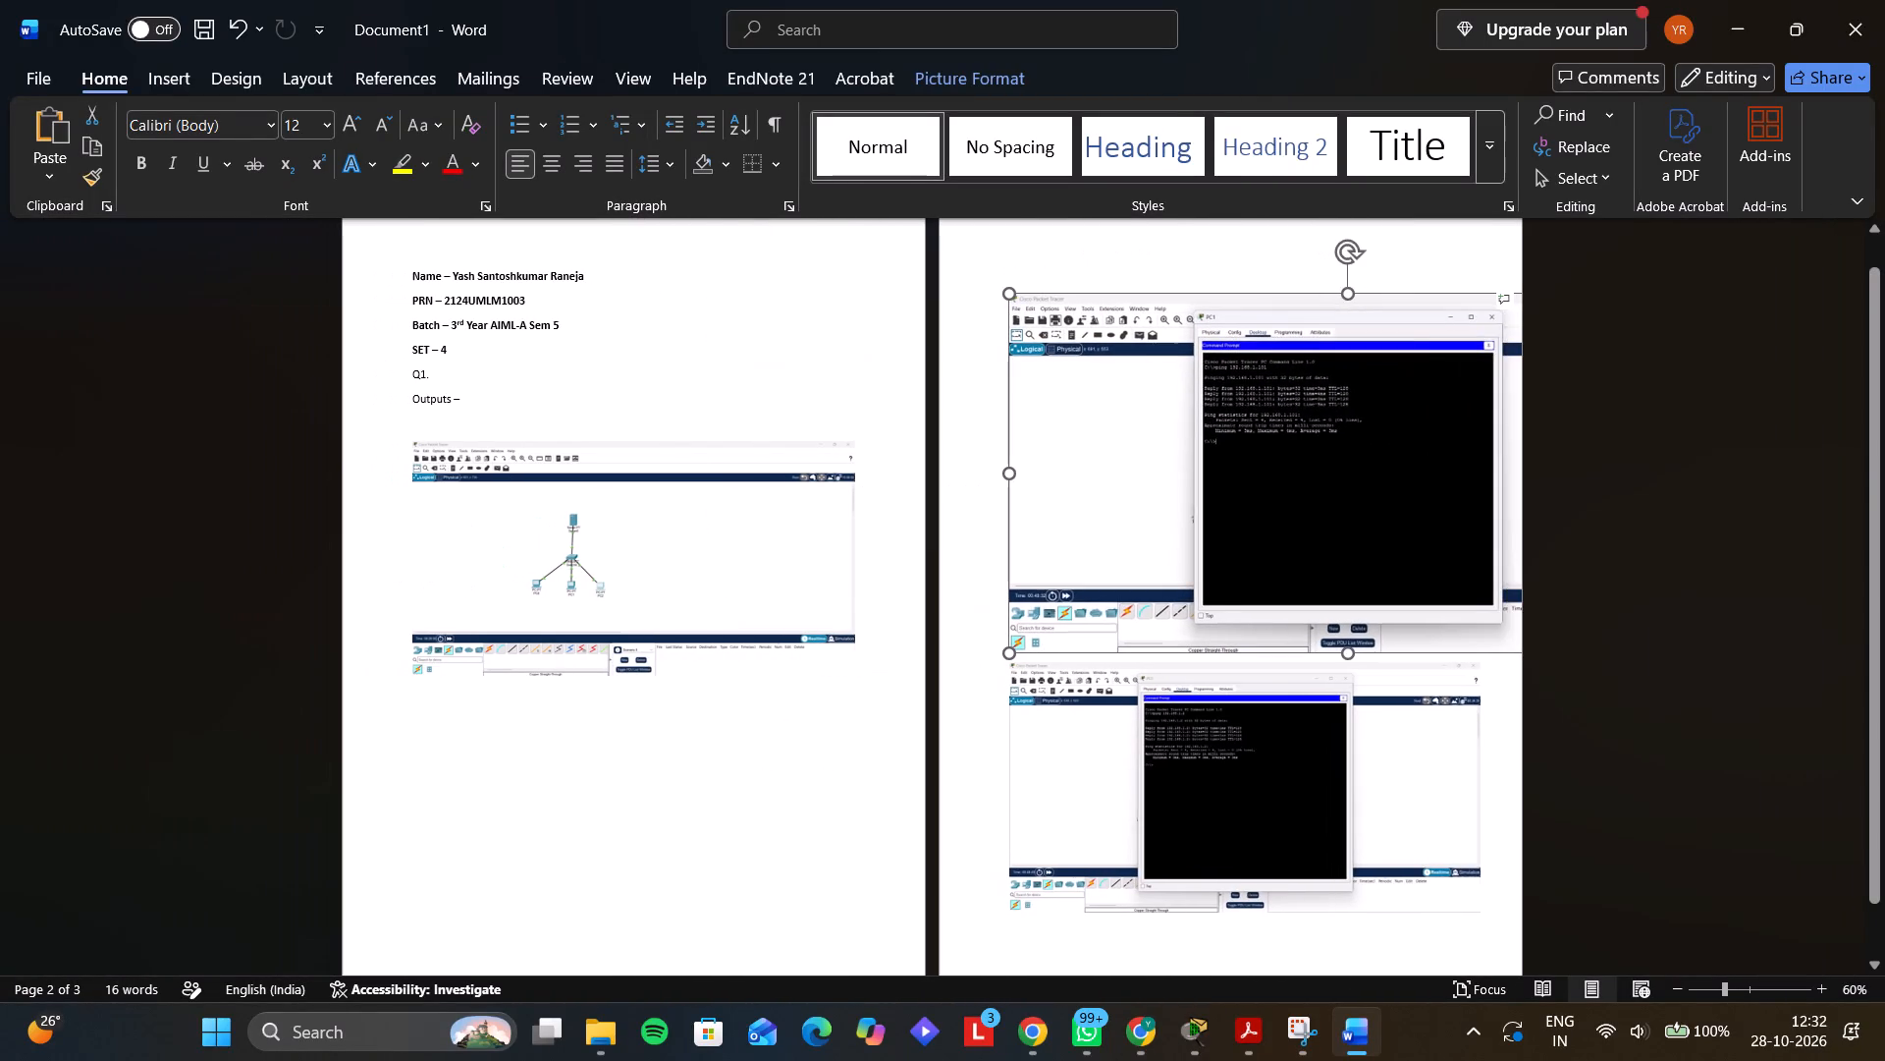
{"action": "left_click_drag", "start_coordinate": [886, 569], "coordinate": [1196, 422]}
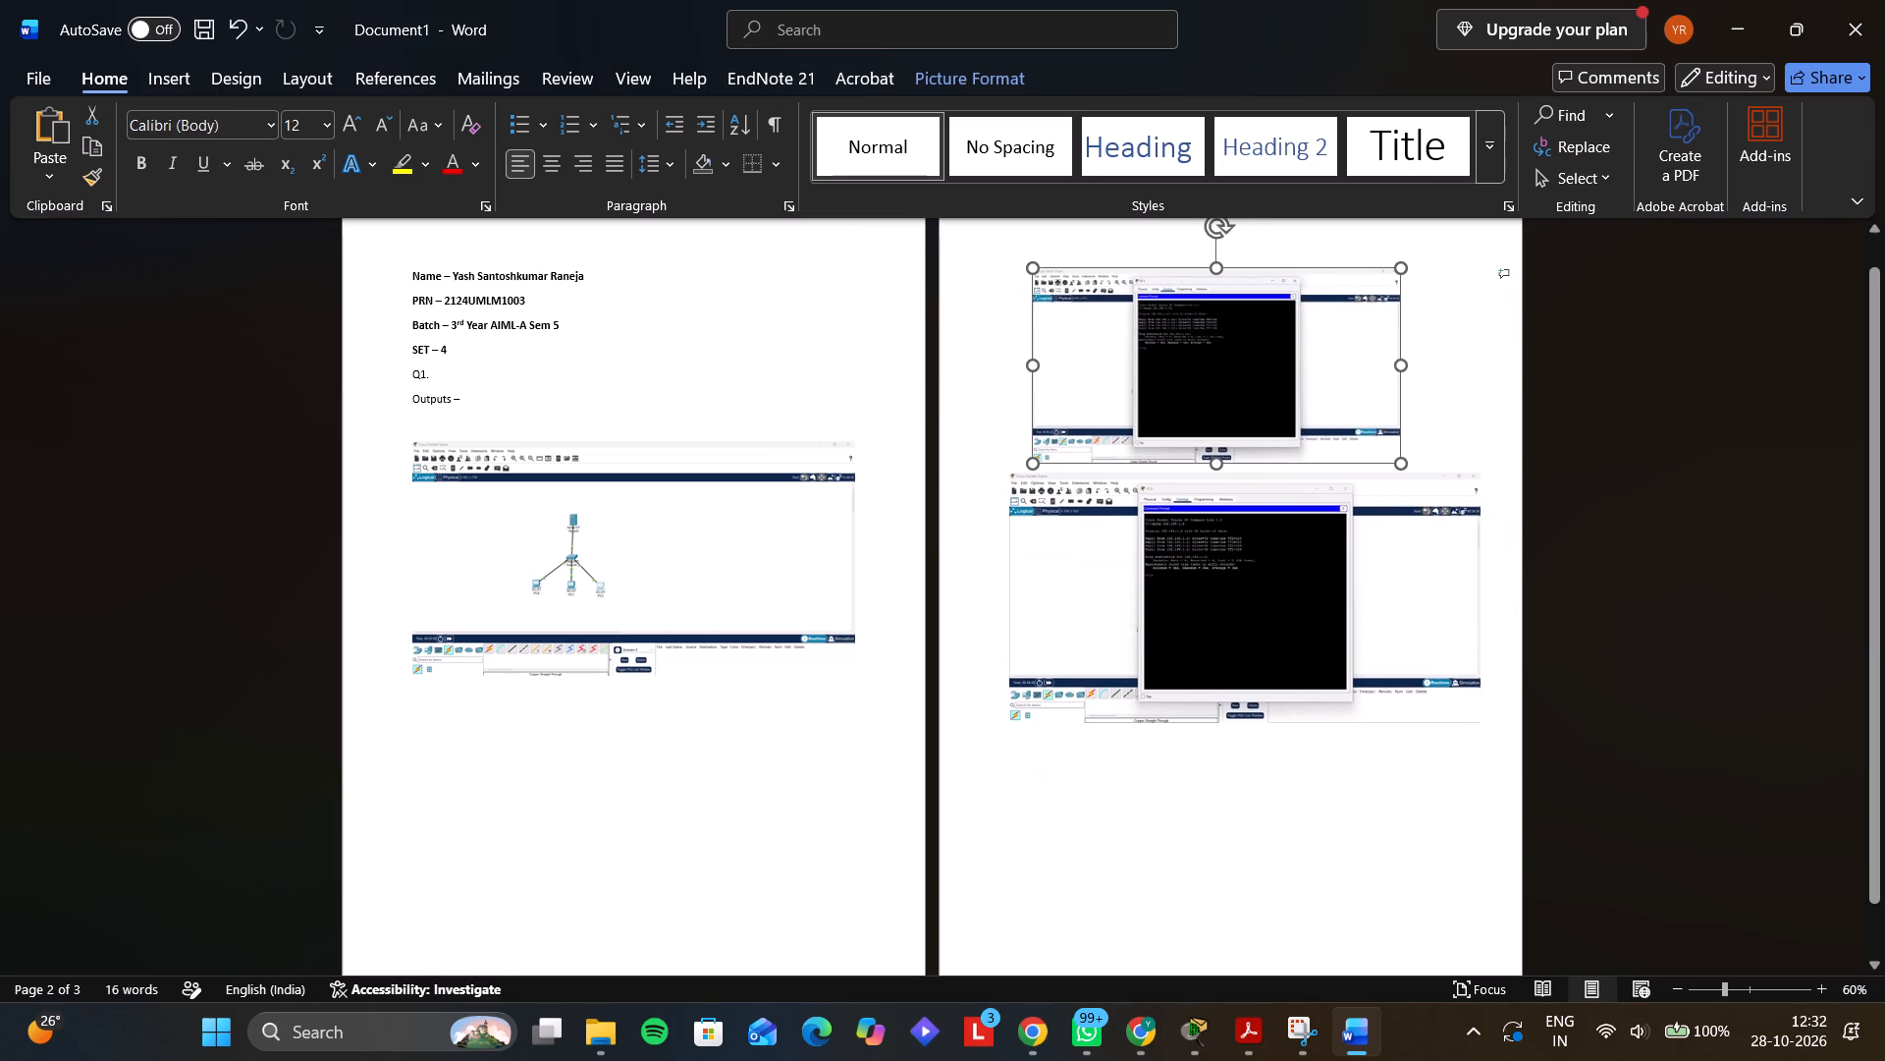
{"action": "left_click_drag", "start_coordinate": [805, 908], "coordinate": [848, 936]}
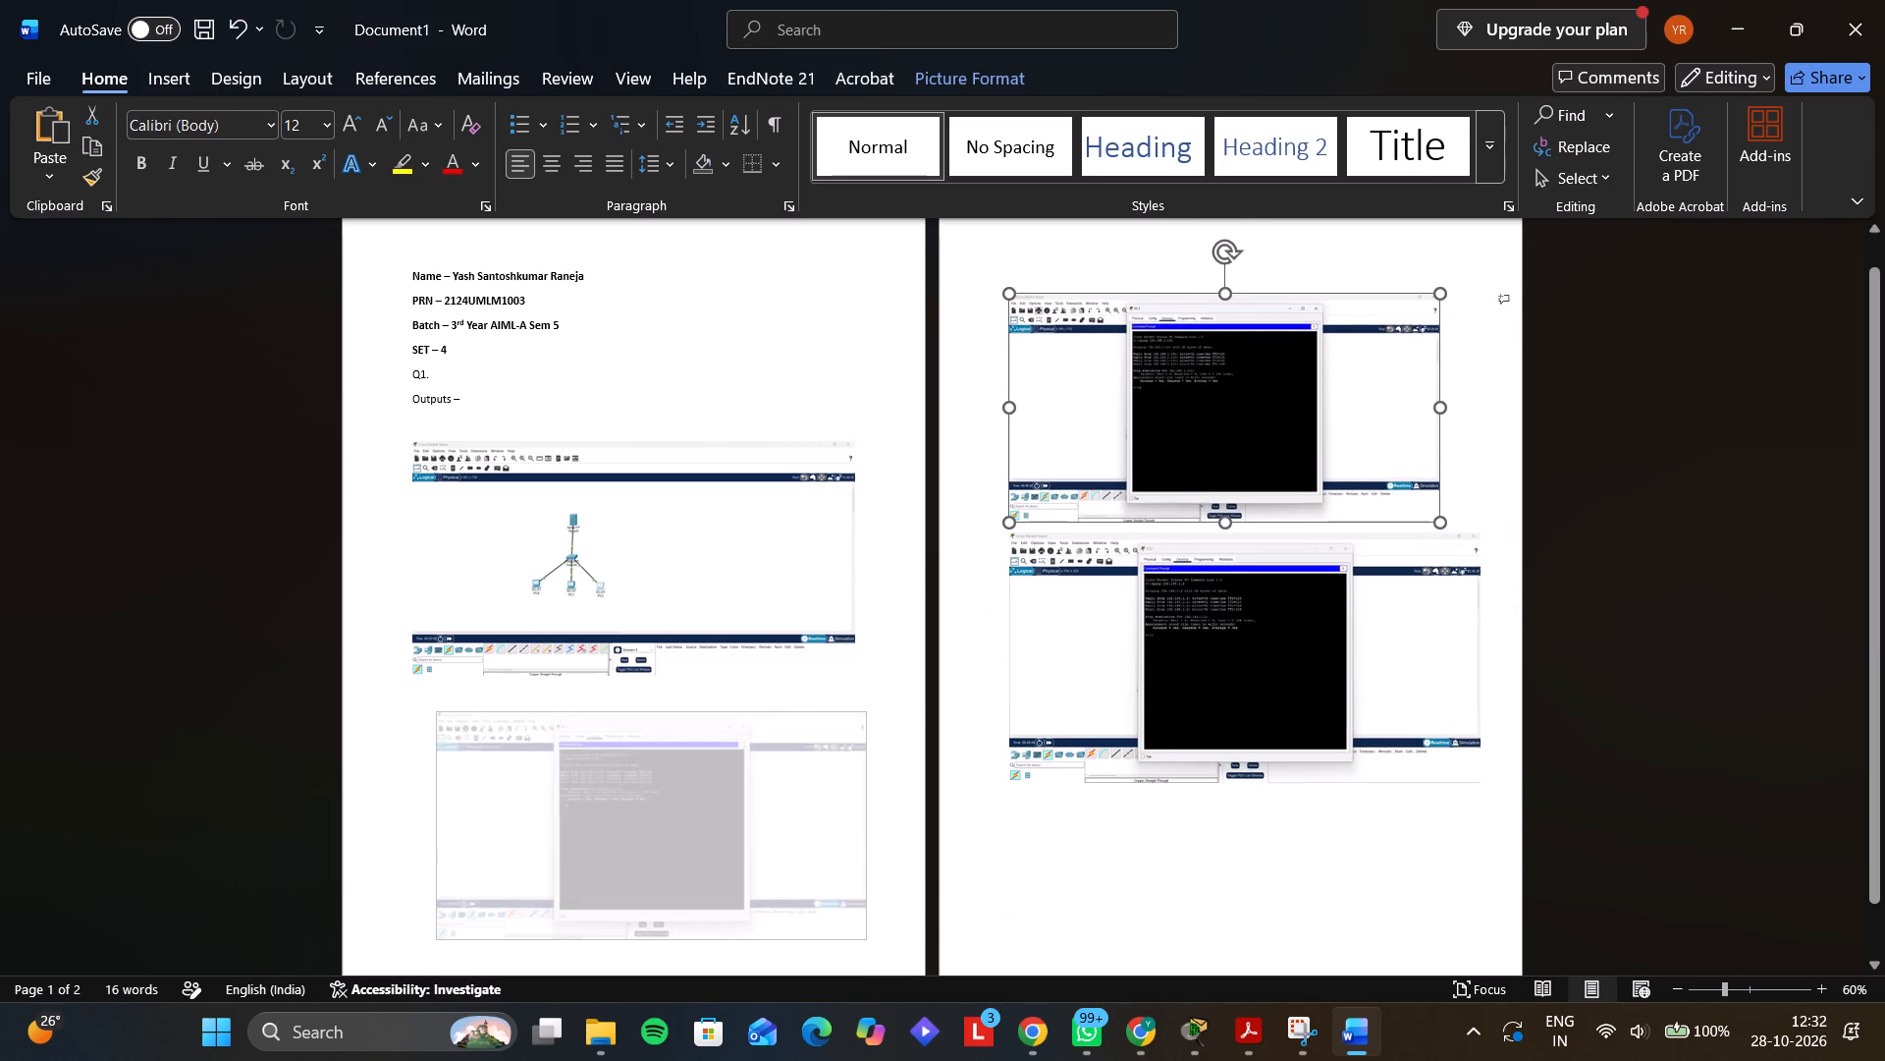
{"action": "left_click_drag", "start_coordinate": [848, 936], "coordinate": [846, 928]}
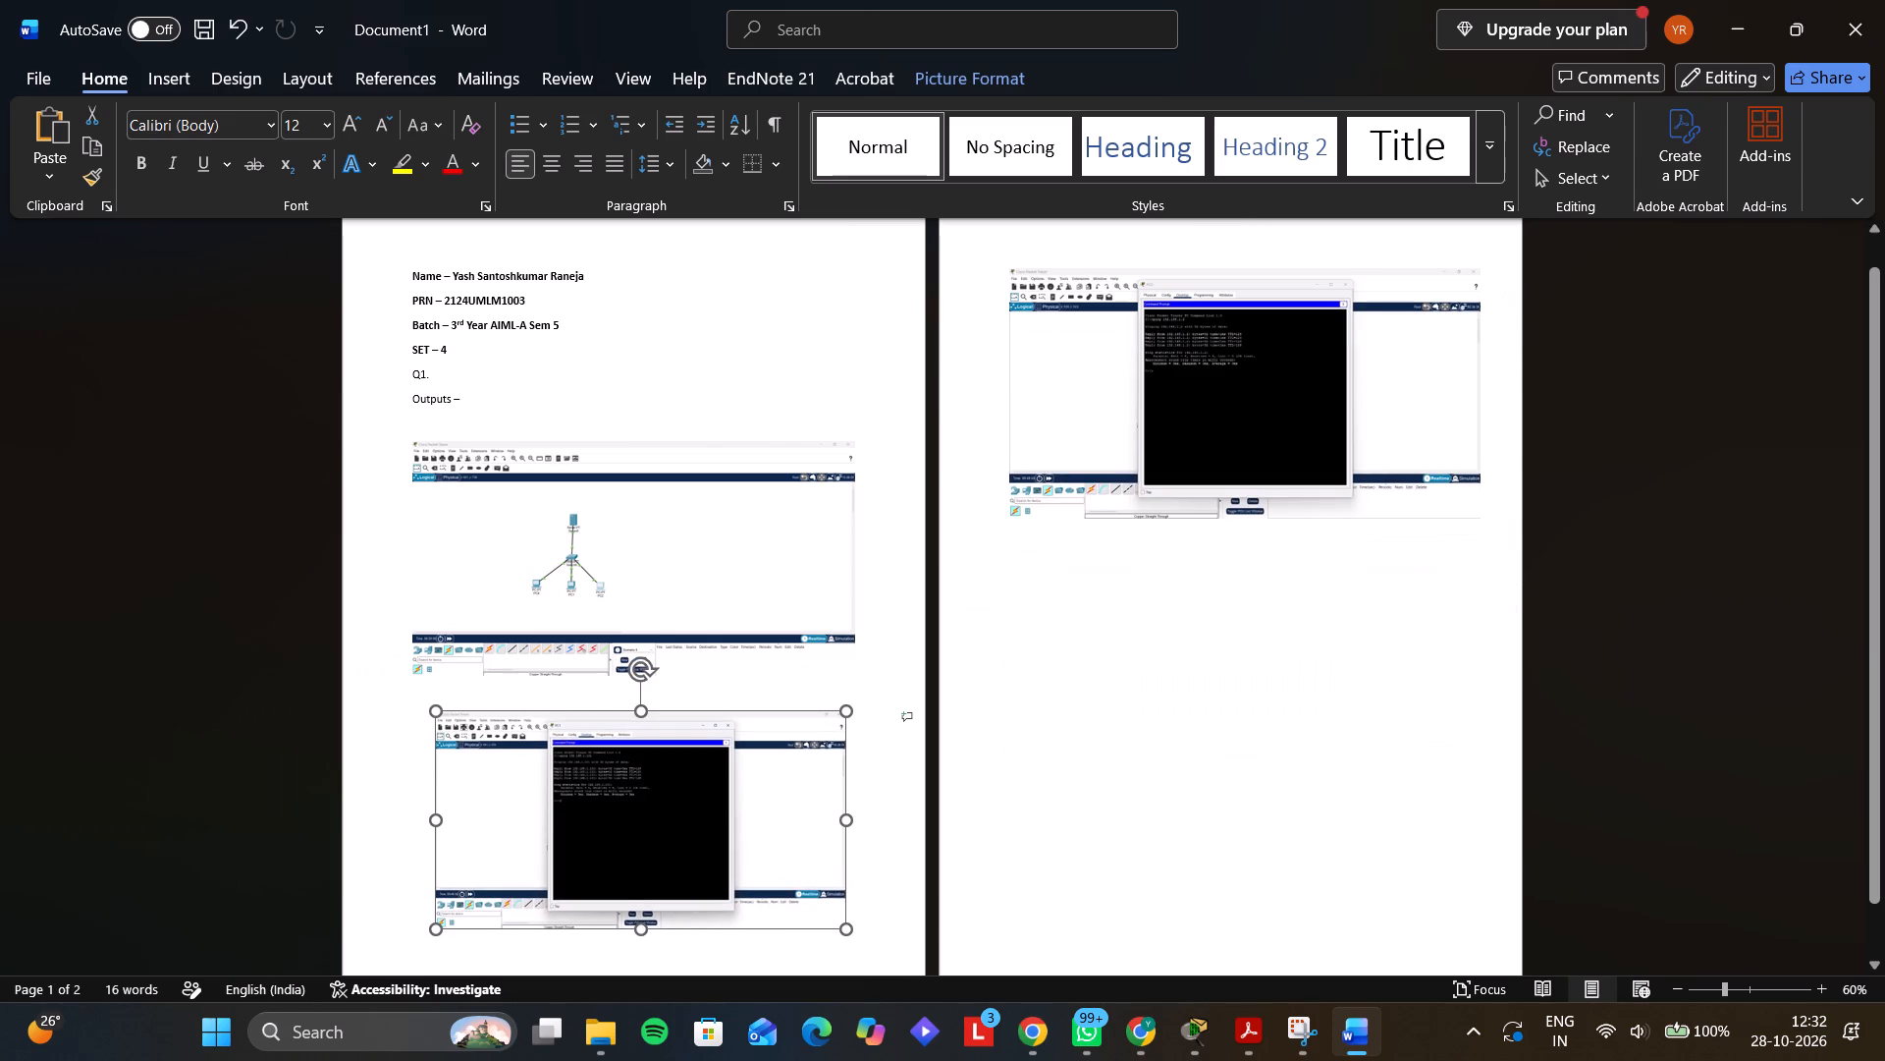
{"action": "left_click", "coordinate": [1079, 787]}
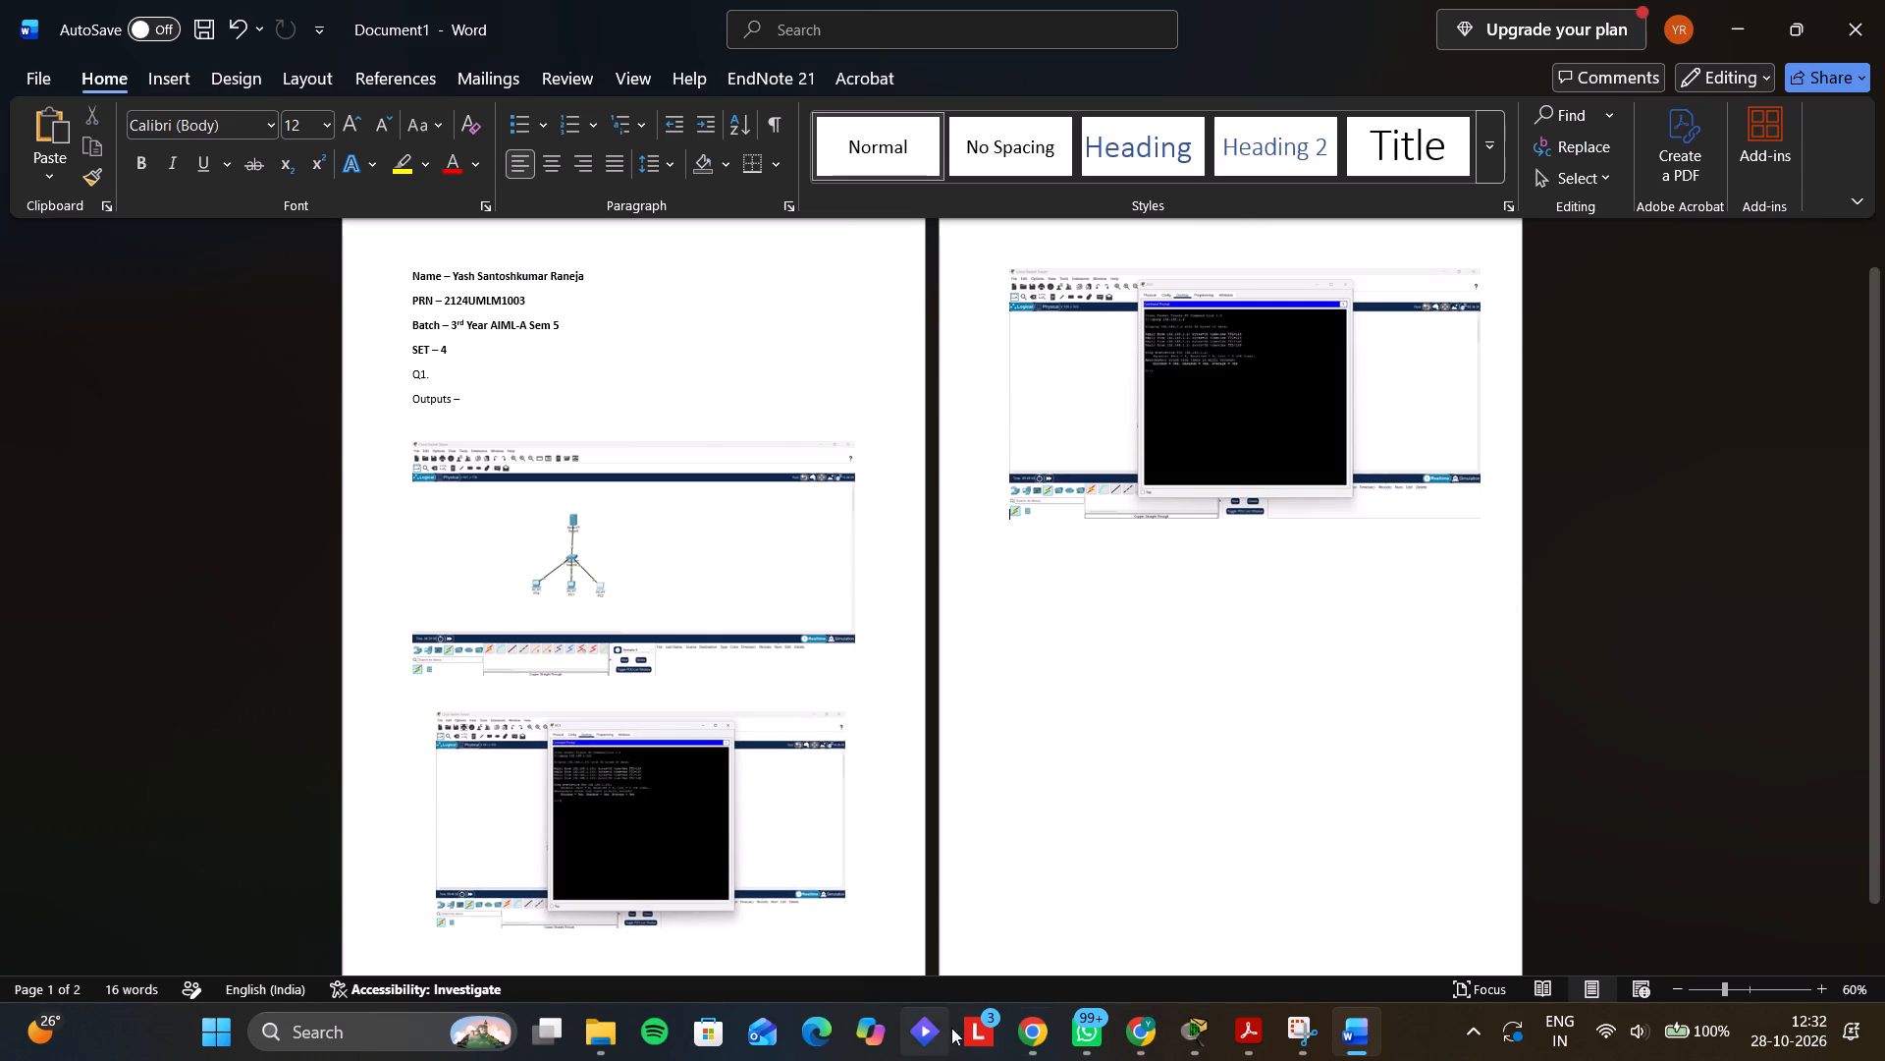
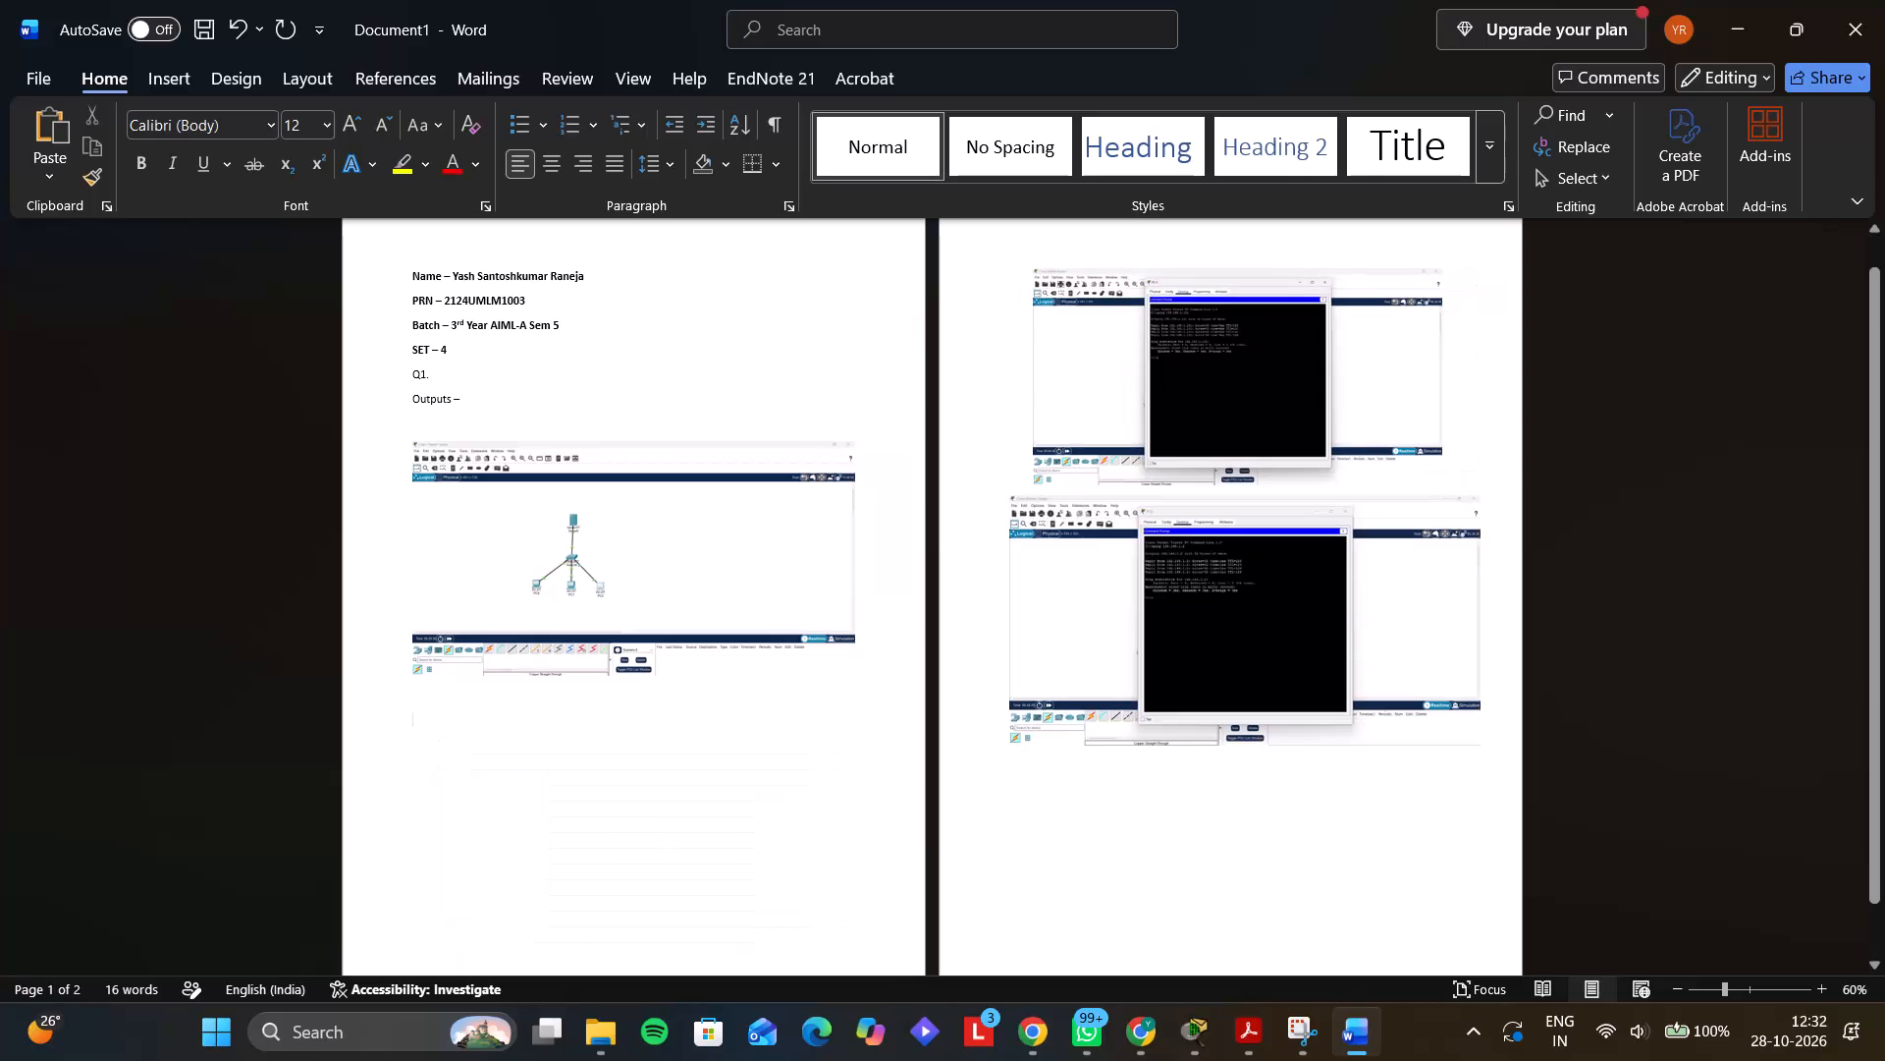
Paste the copied PC2 ping screenshot as a picture below the topology and resize it to fill the remaining first-page space.
{"action": "right_click", "coordinate": [526, 738]}
{"action": "left_click", "coordinate": [671, 414]}
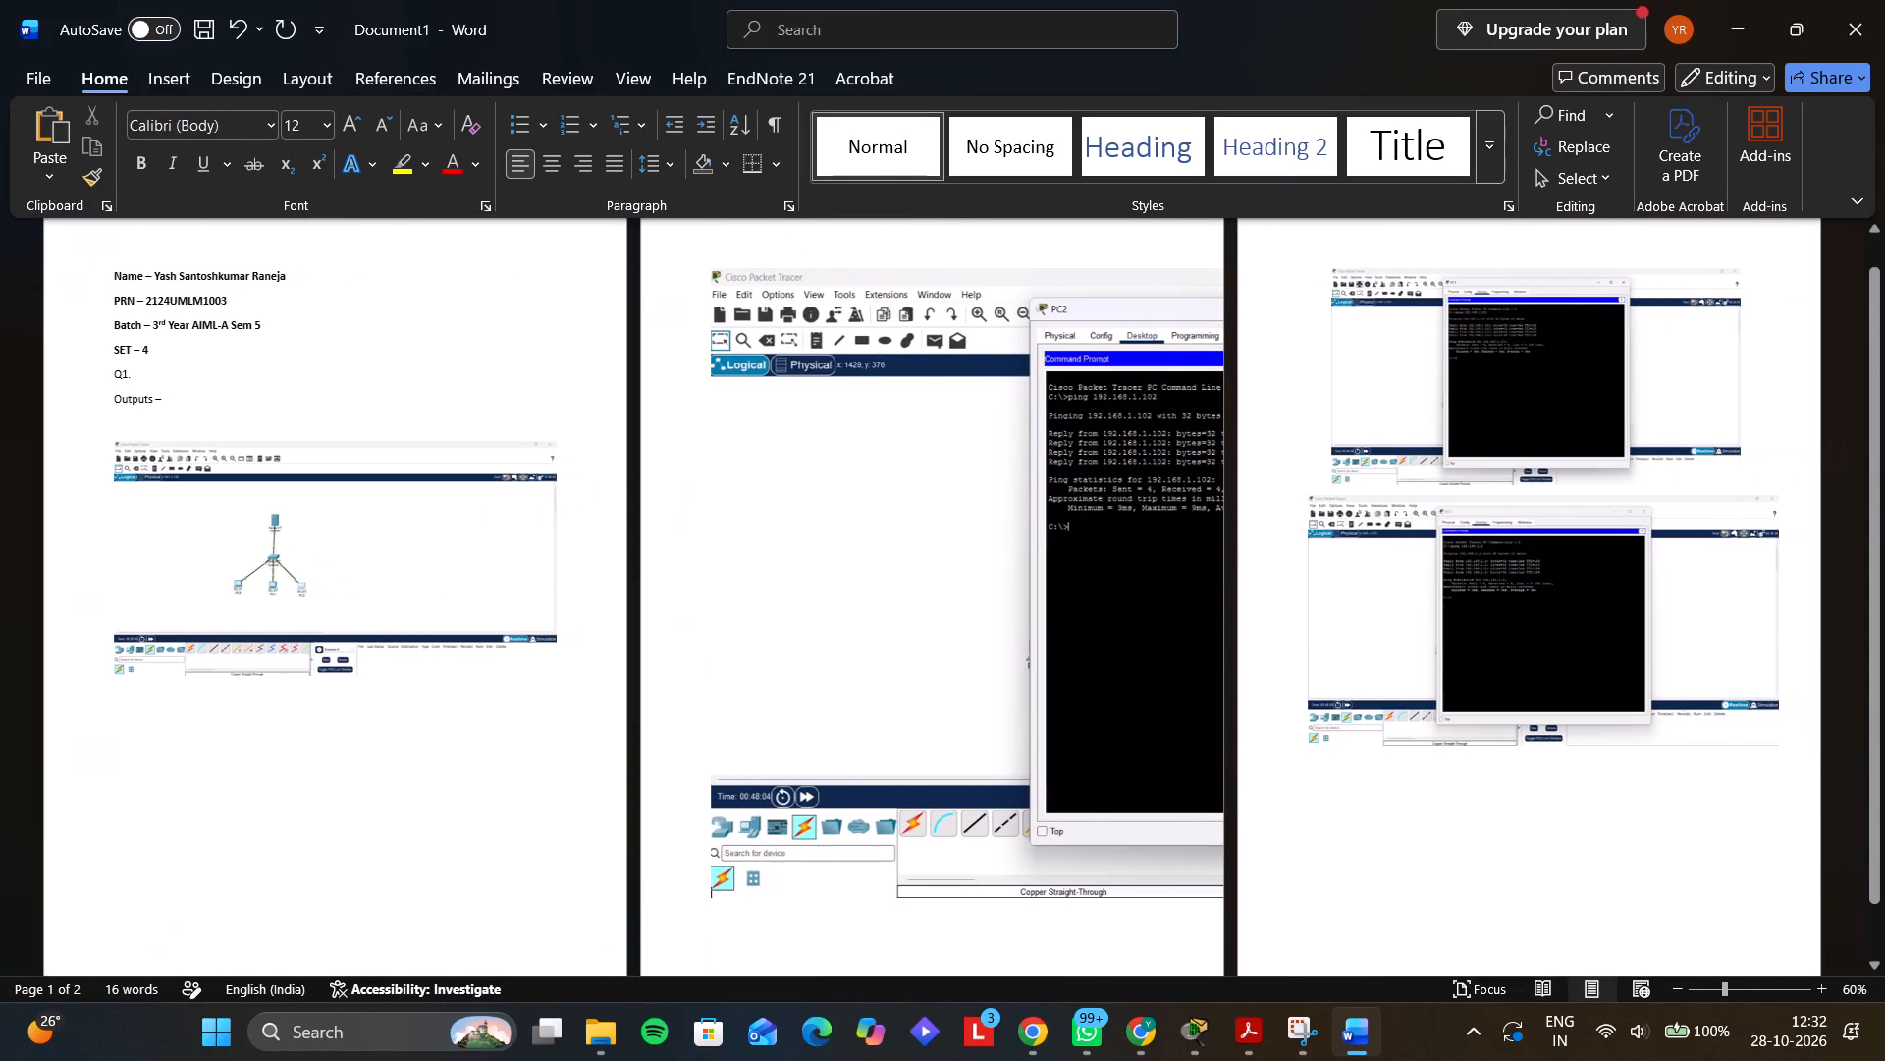
{"action": "left_click", "coordinate": [729, 871]}
{"action": "left_click_drag", "start_coordinate": [715, 898], "coordinate": [933, 610]}
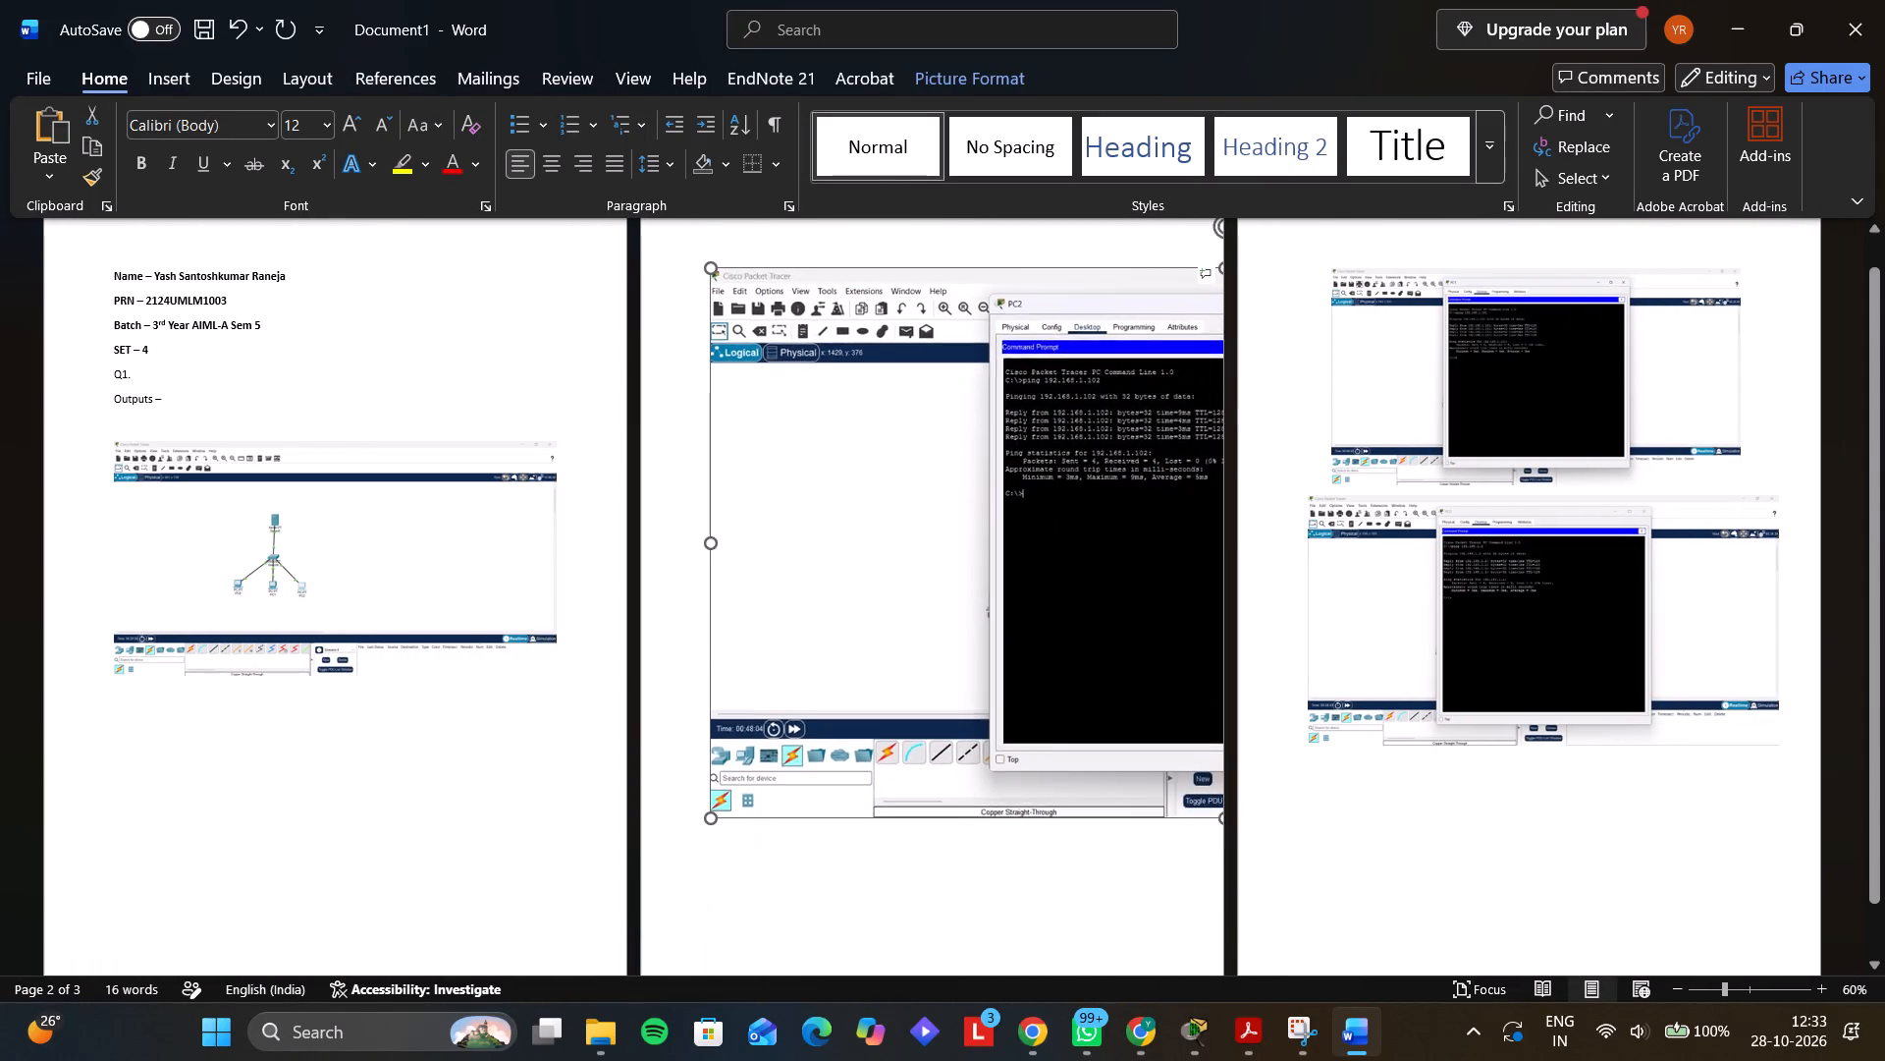
{"action": "left_click_drag", "start_coordinate": [933, 610], "coordinate": [1134, 332]}
{"action": "left_click_drag", "start_coordinate": [714, 672], "coordinate": [717, 670]}
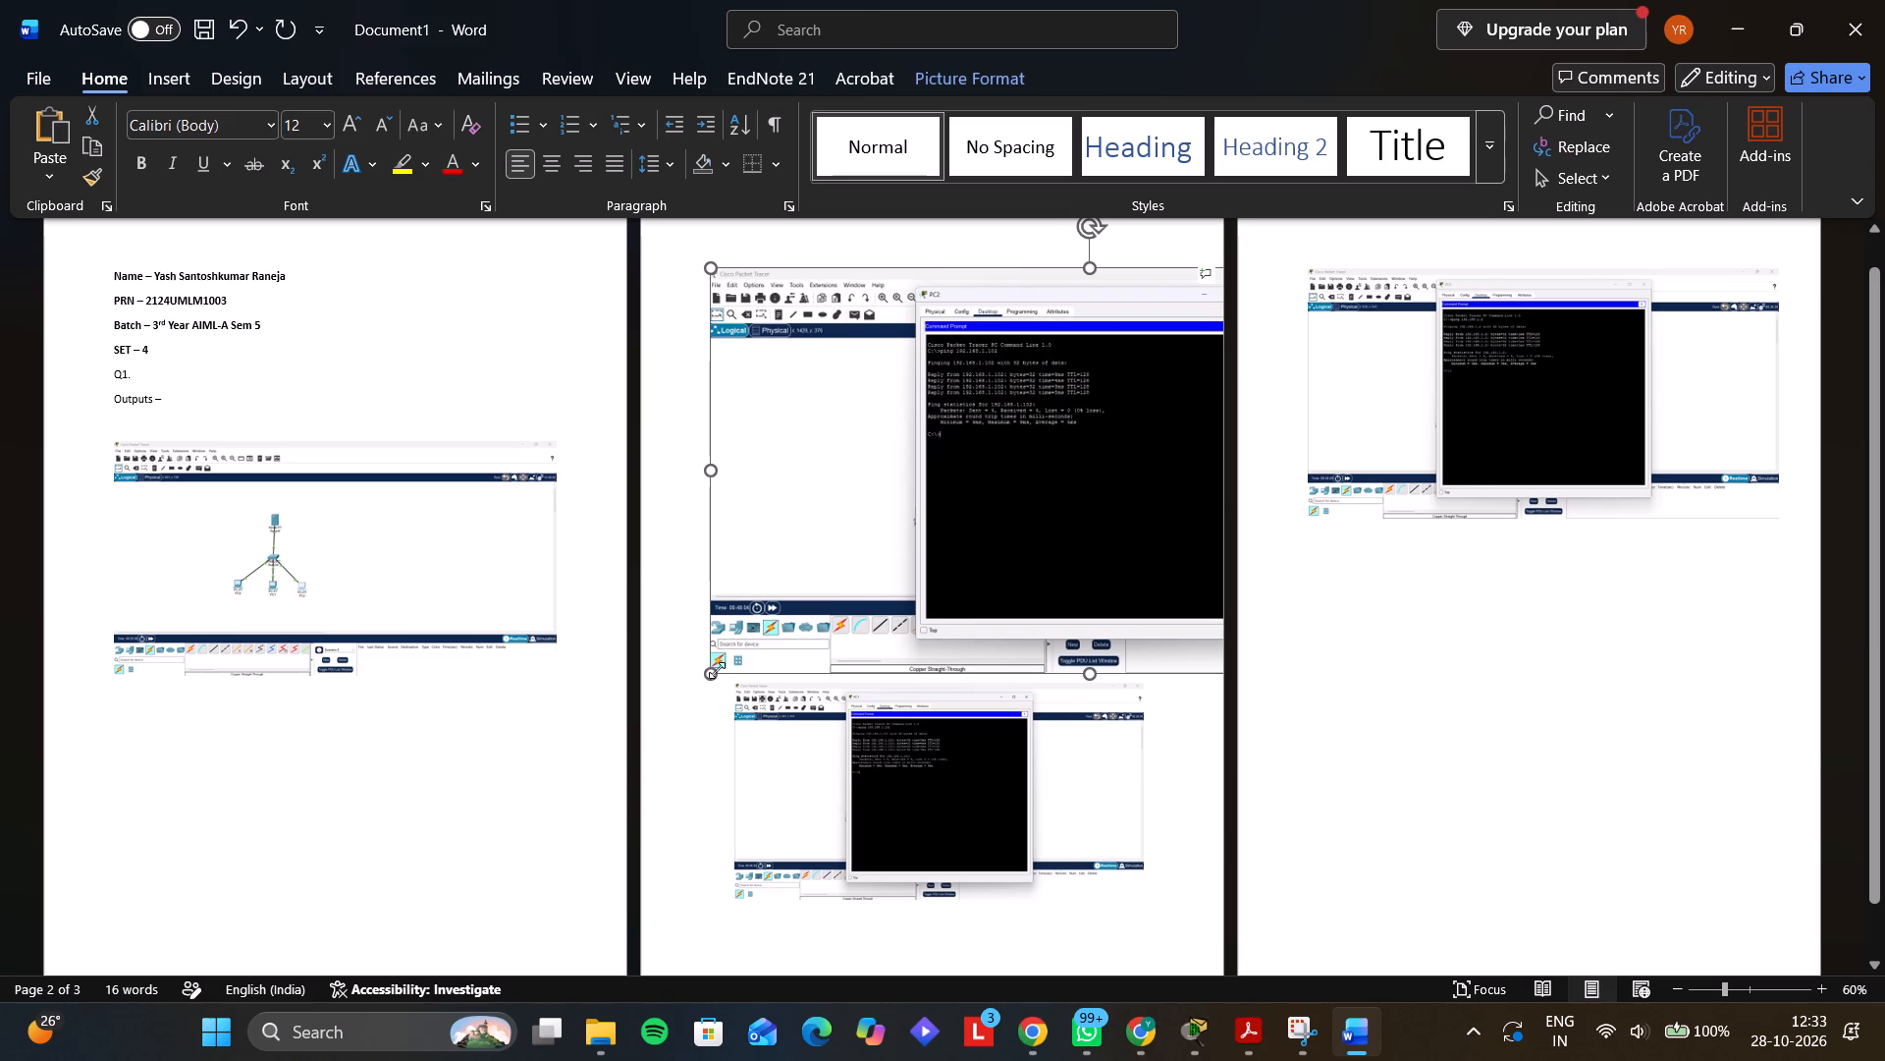
{"action": "left_click_drag", "start_coordinate": [717, 670], "coordinate": [994, 302]}
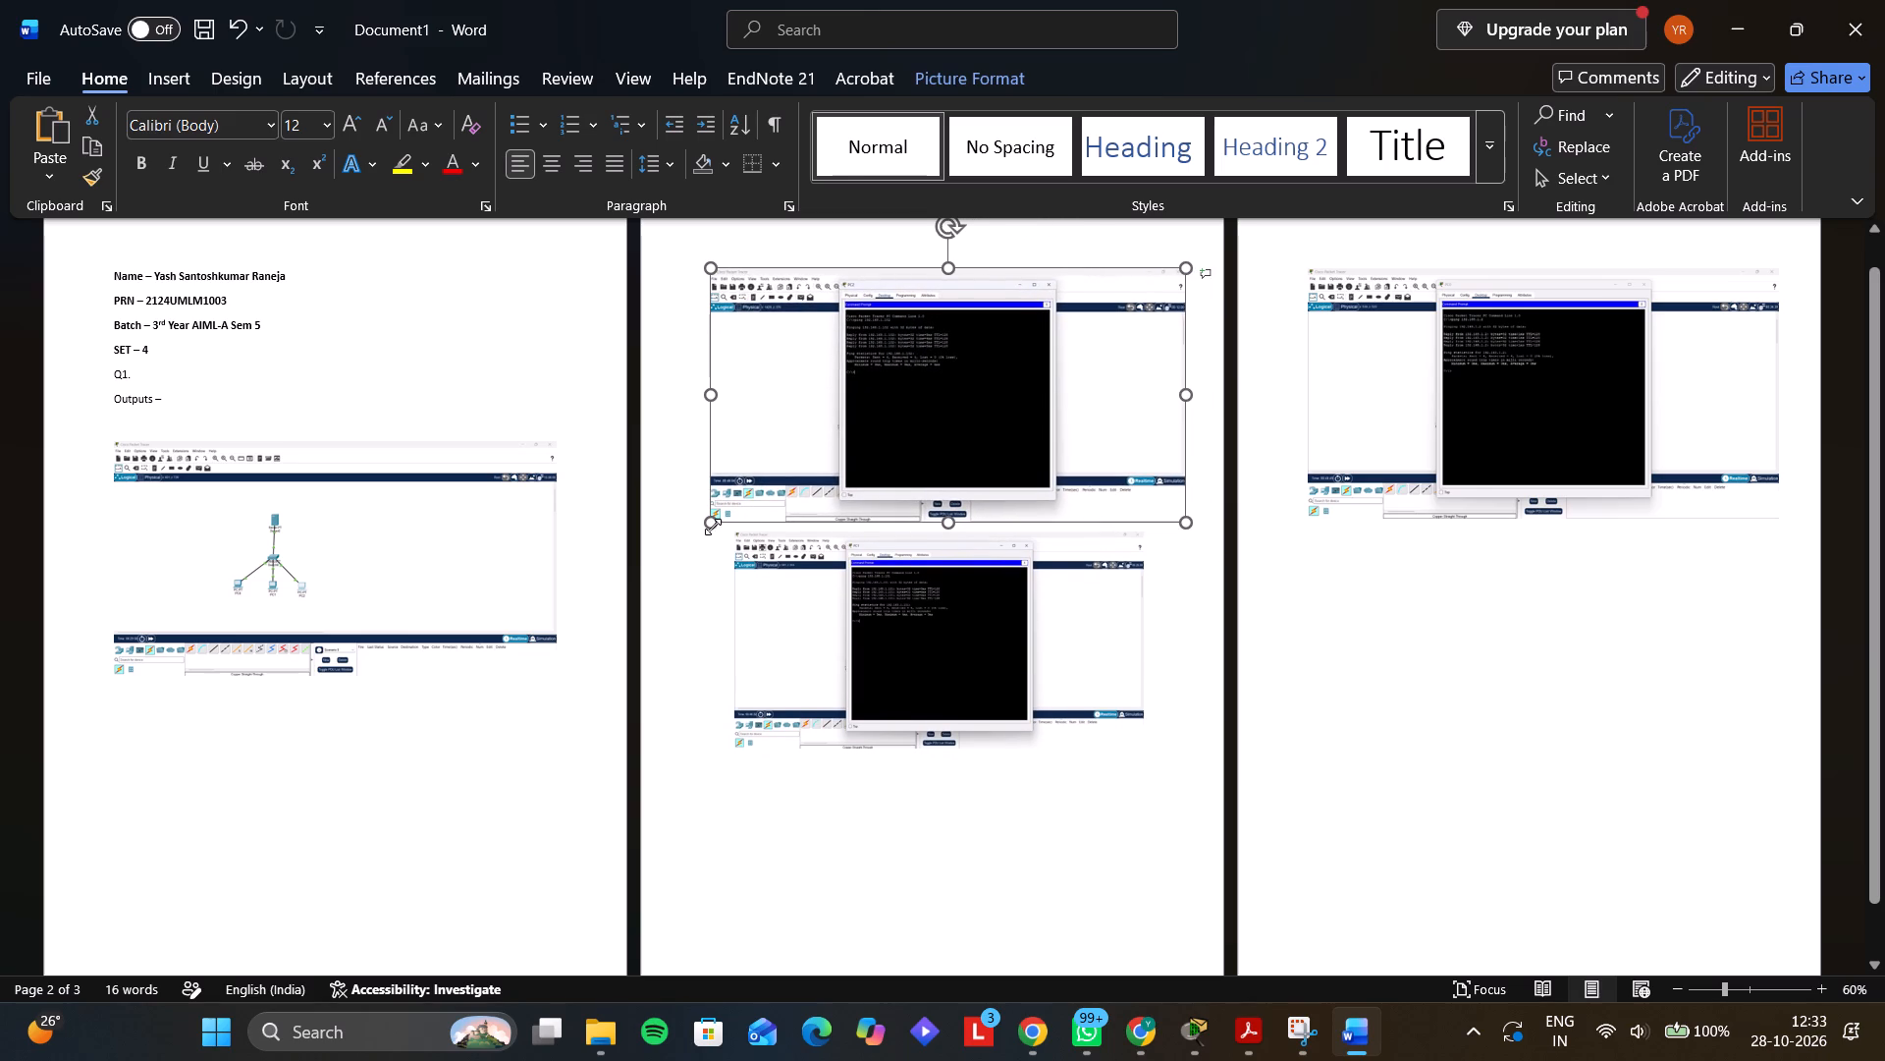
{"action": "left_click_drag", "start_coordinate": [713, 526], "coordinate": [831, 393]}
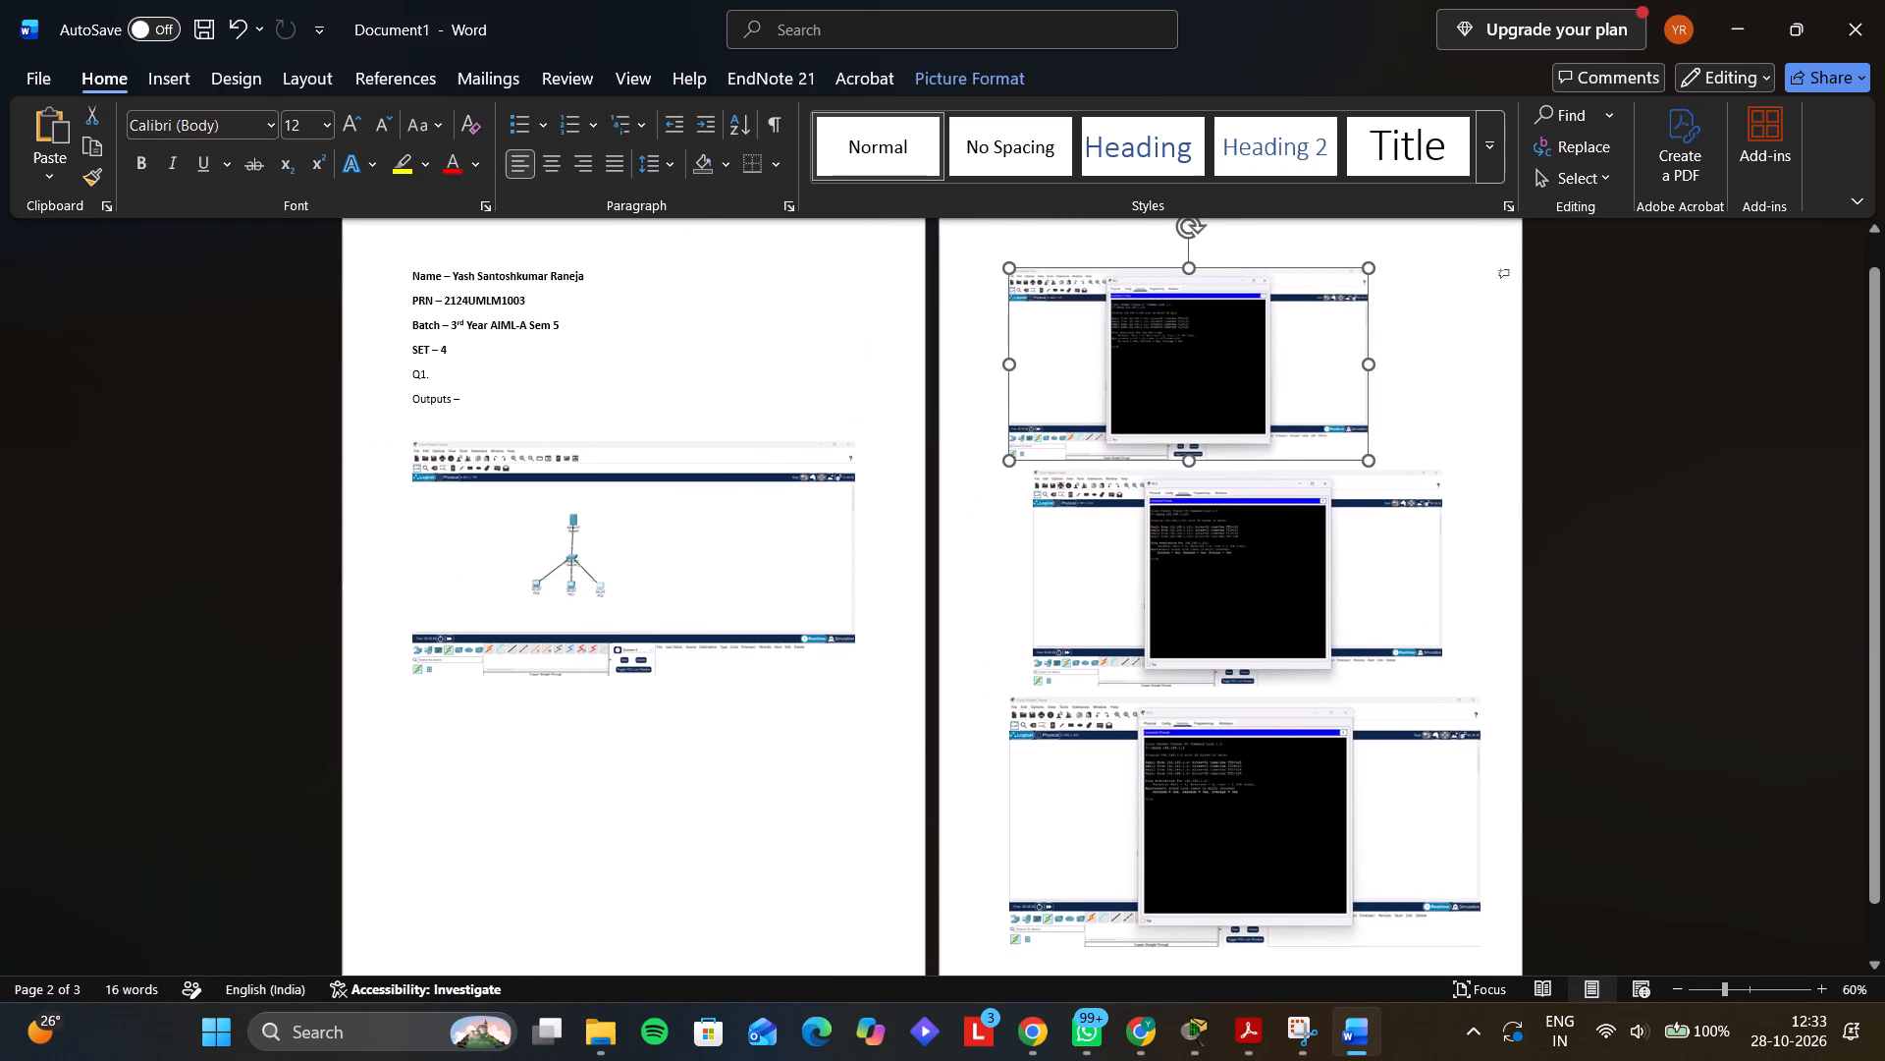
{"action": "left_click", "coordinate": [970, 836]}
{"action": "left_click", "coordinate": [713, 842]}
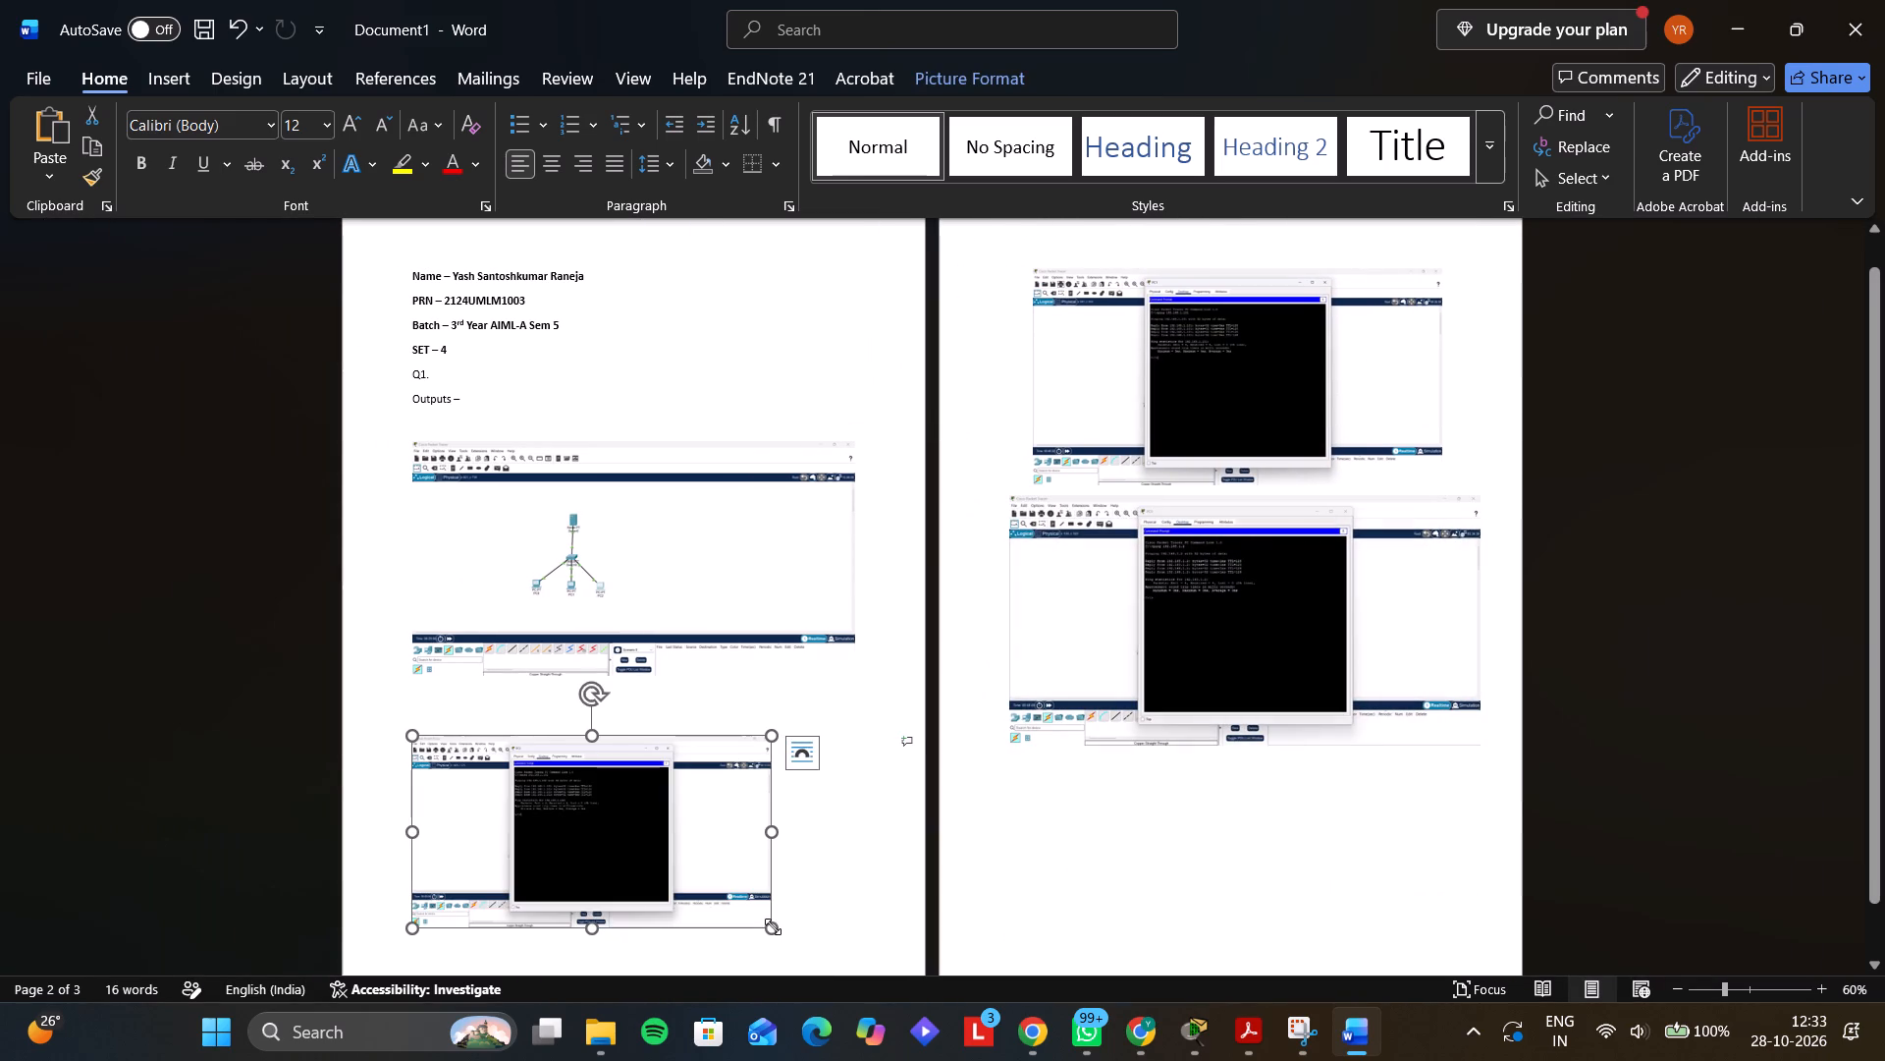
{"action": "left_click_drag", "start_coordinate": [773, 927], "coordinate": [822, 940]}
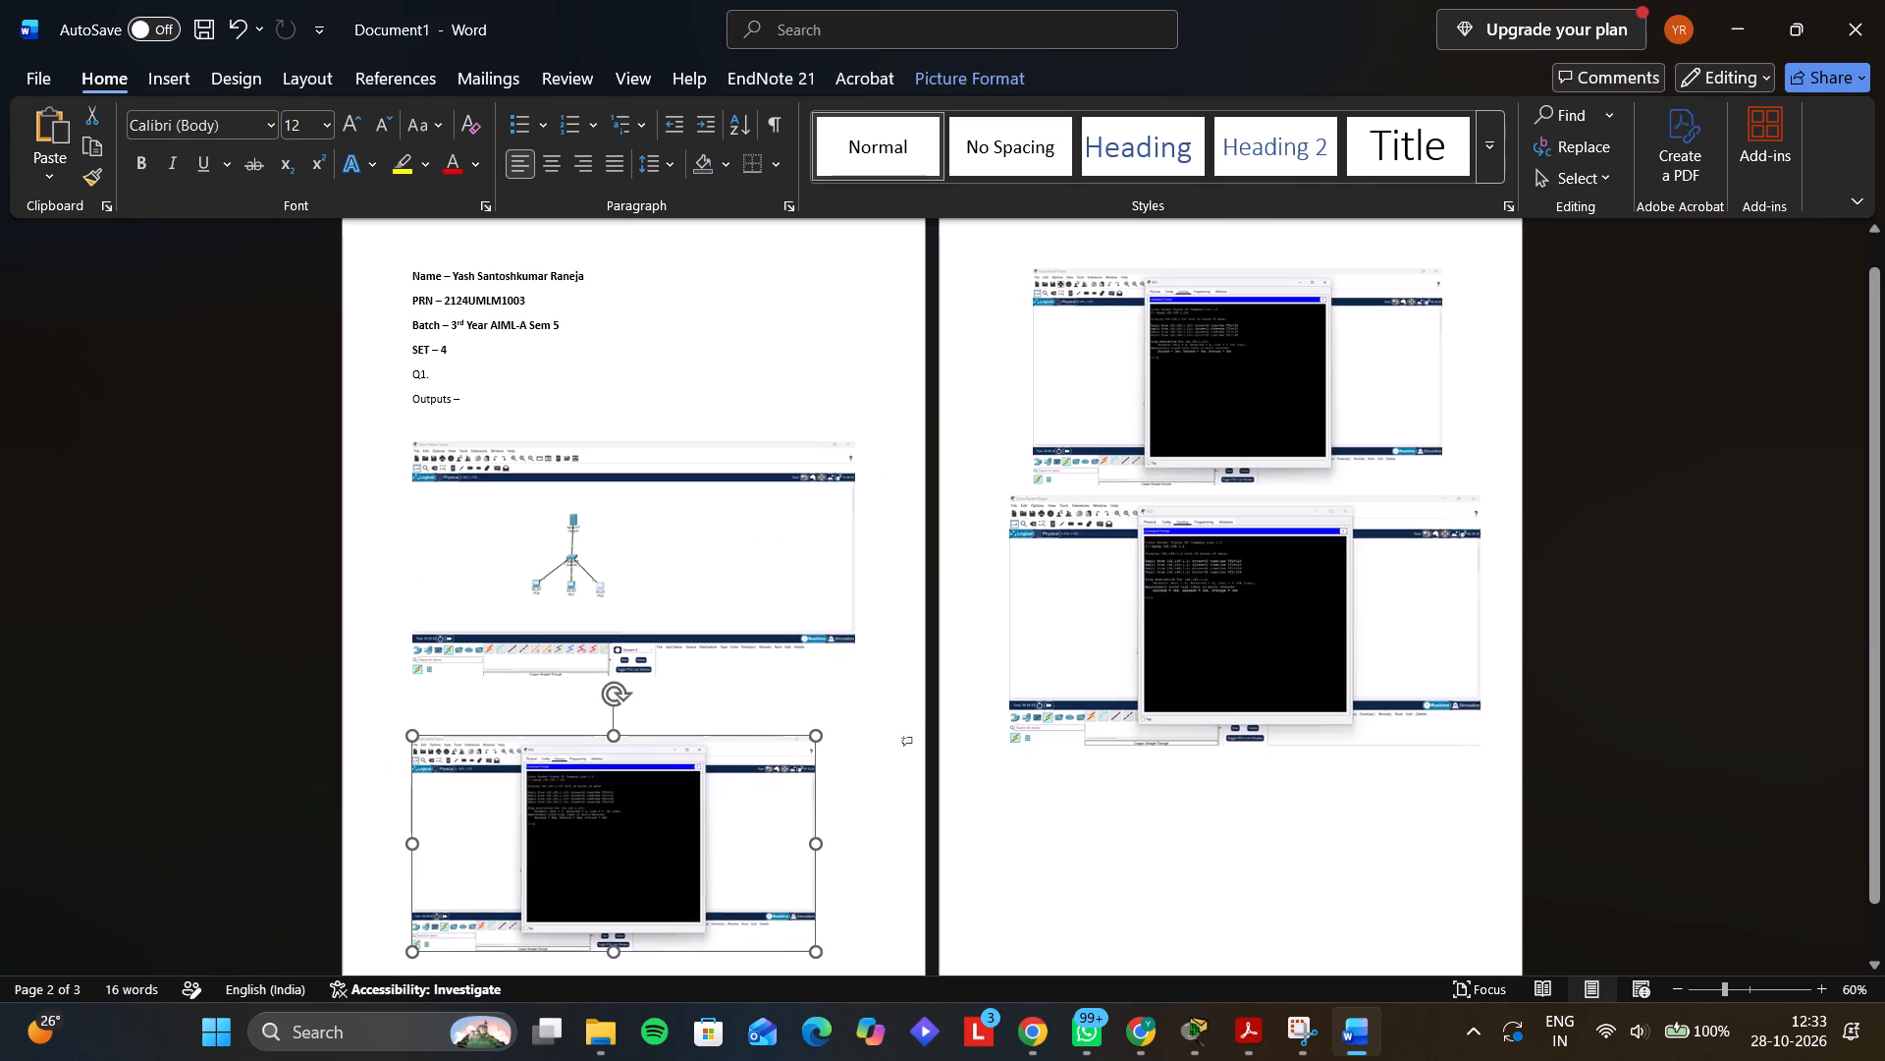
{"action": "left_click_drag", "start_coordinate": [822, 940], "coordinate": [820, 936]}
Add a new blank line after the last ping screenshot on the second page.
{"action": "left_click", "coordinate": [1007, 915]}
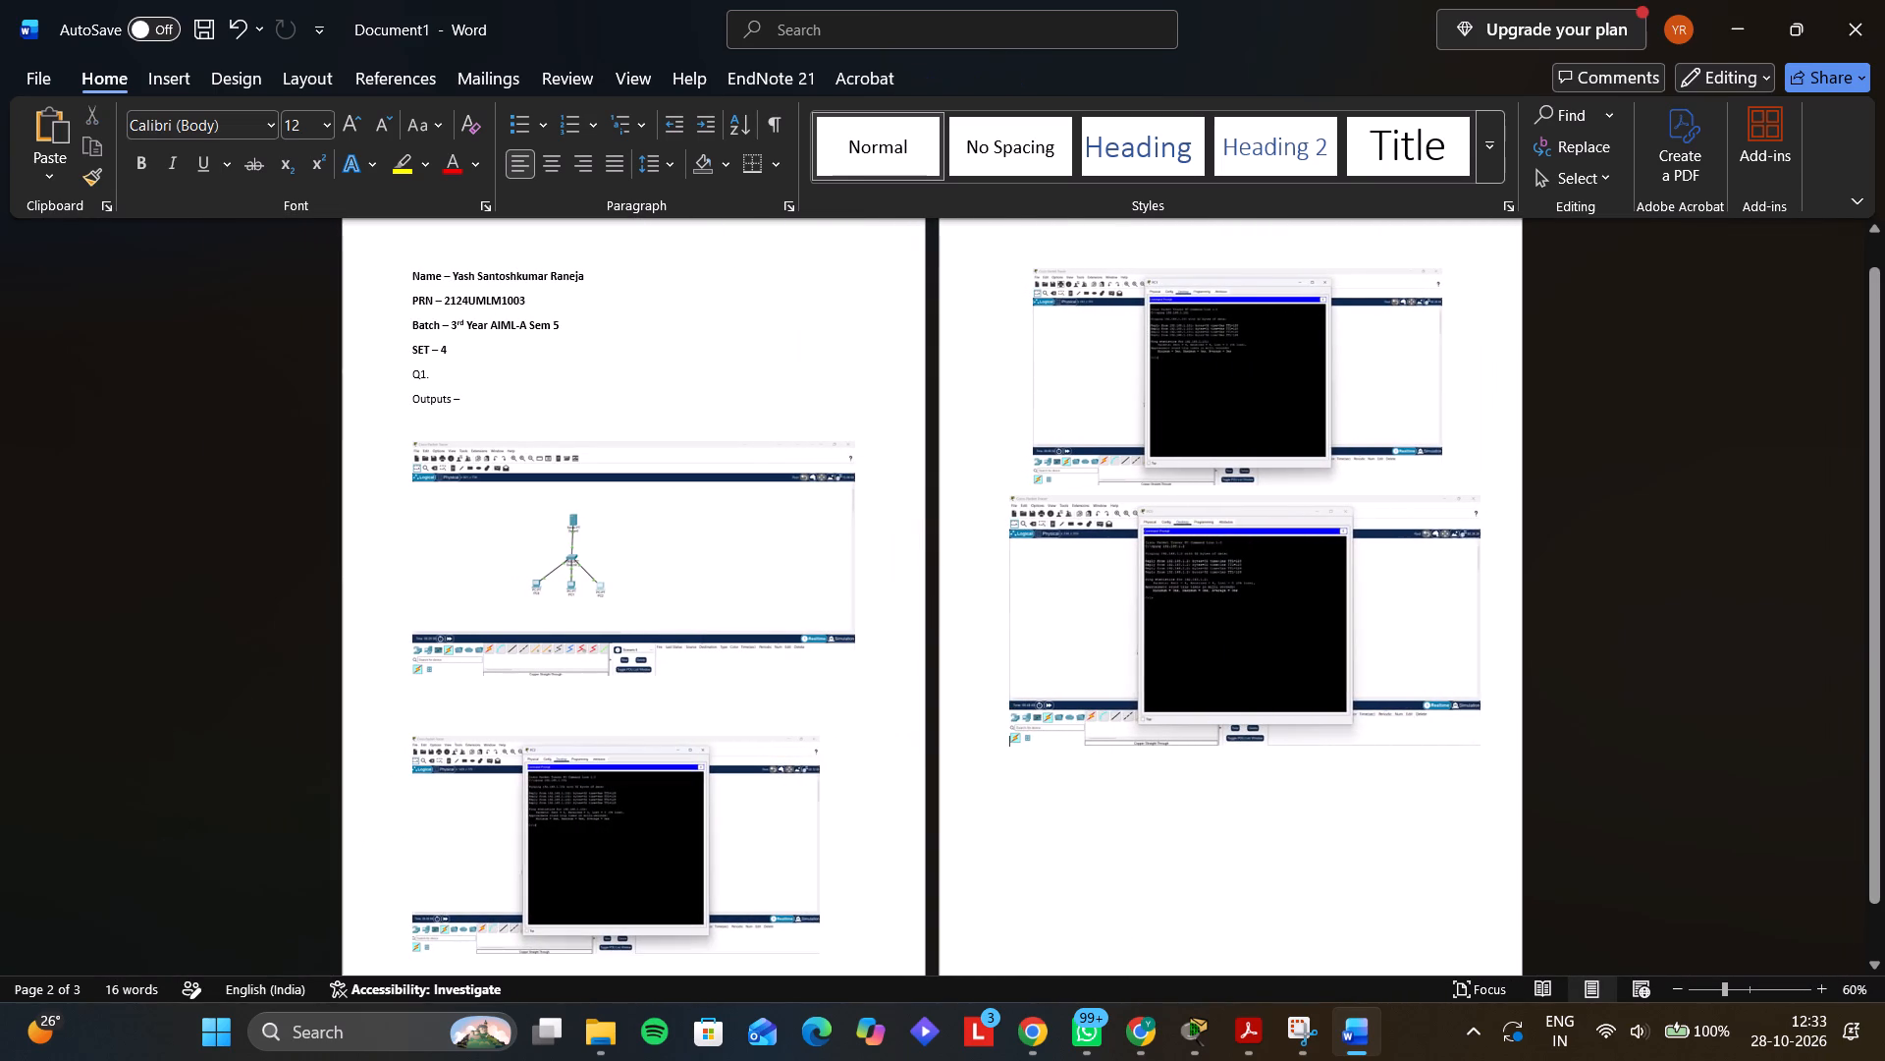
{"action": "left_click", "coordinate": [1163, 853]}
{"action": "left_click", "coordinate": [1494, 758]}
{"action": "key", "text": "Return"}
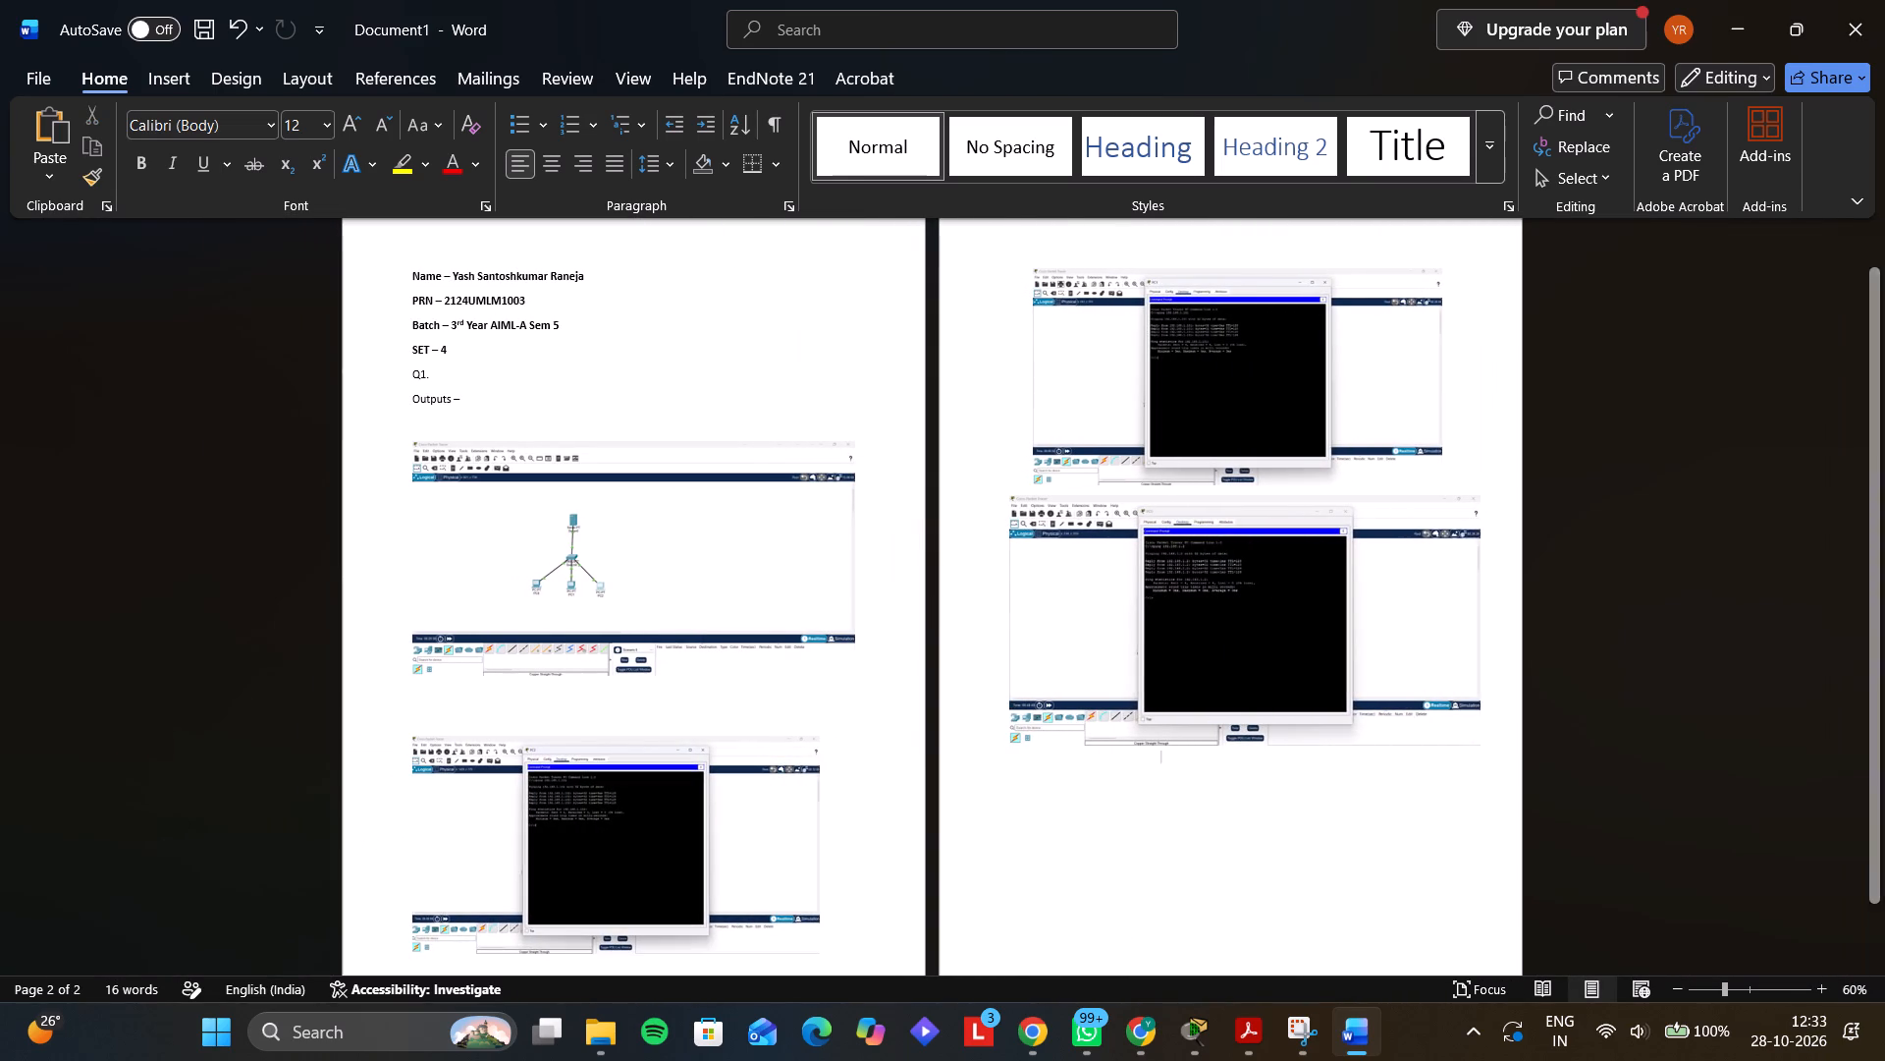
Add the lines "Q4 -" and "OUTPUT -" below the last ping screenshot on the second page, followed by a new blank line.
{"action": "key", "text": "Return"}
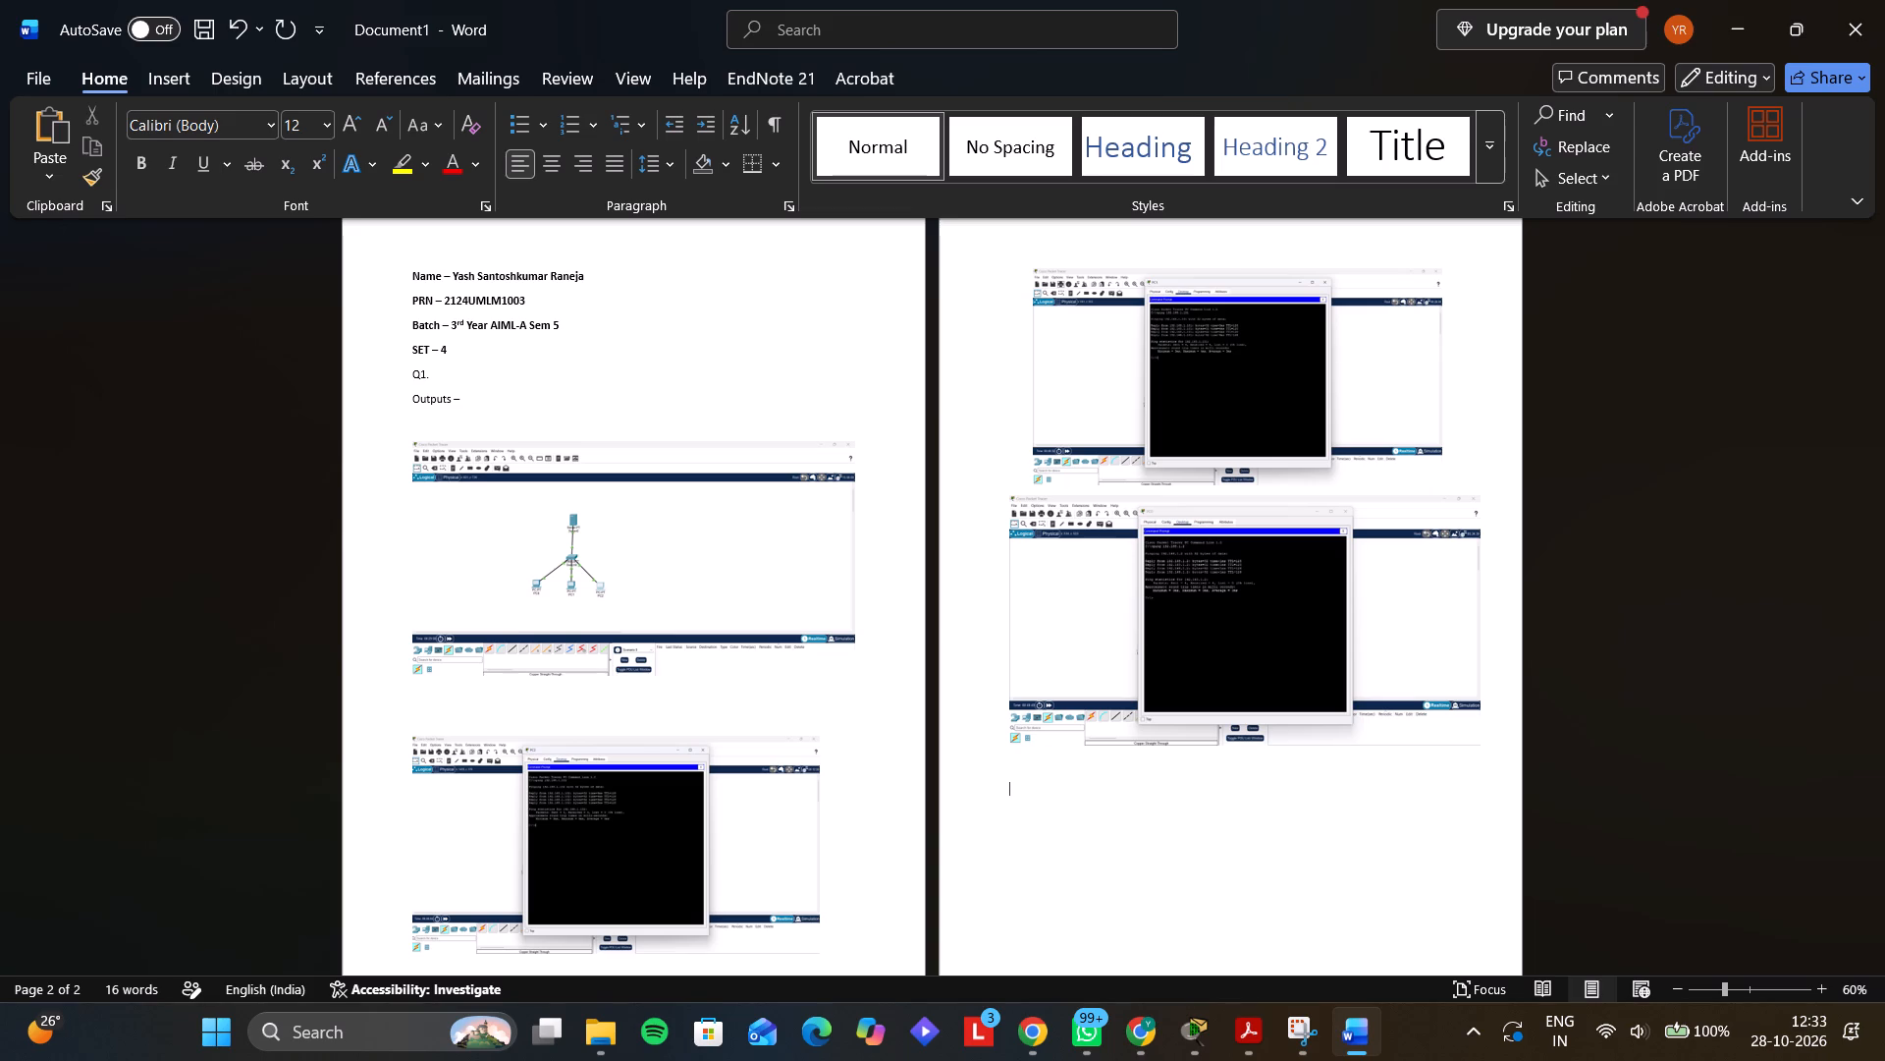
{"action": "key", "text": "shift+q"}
{"action": "key", "text": "shift+dollar"}
{"action": "key", "text": "BackSpace"}
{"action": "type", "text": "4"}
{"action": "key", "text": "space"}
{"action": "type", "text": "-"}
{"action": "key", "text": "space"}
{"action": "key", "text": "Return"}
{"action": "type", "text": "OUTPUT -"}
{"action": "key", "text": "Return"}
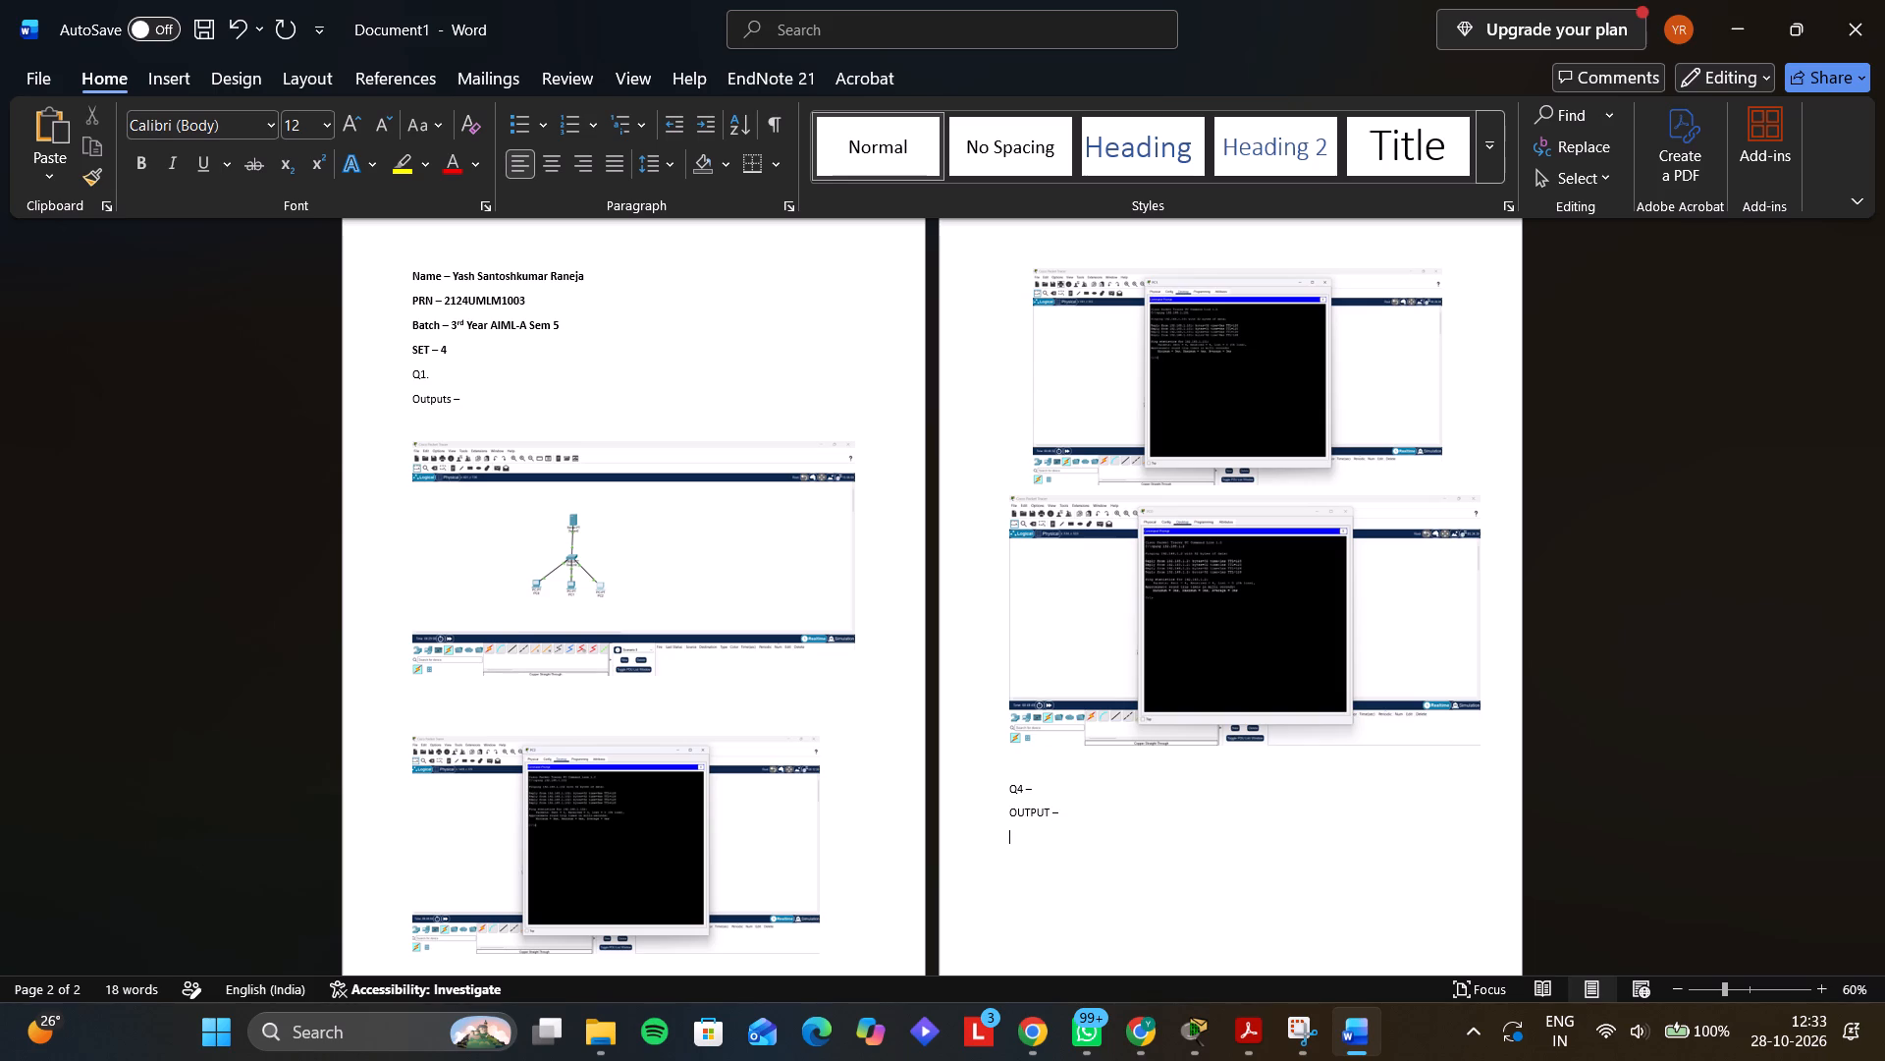
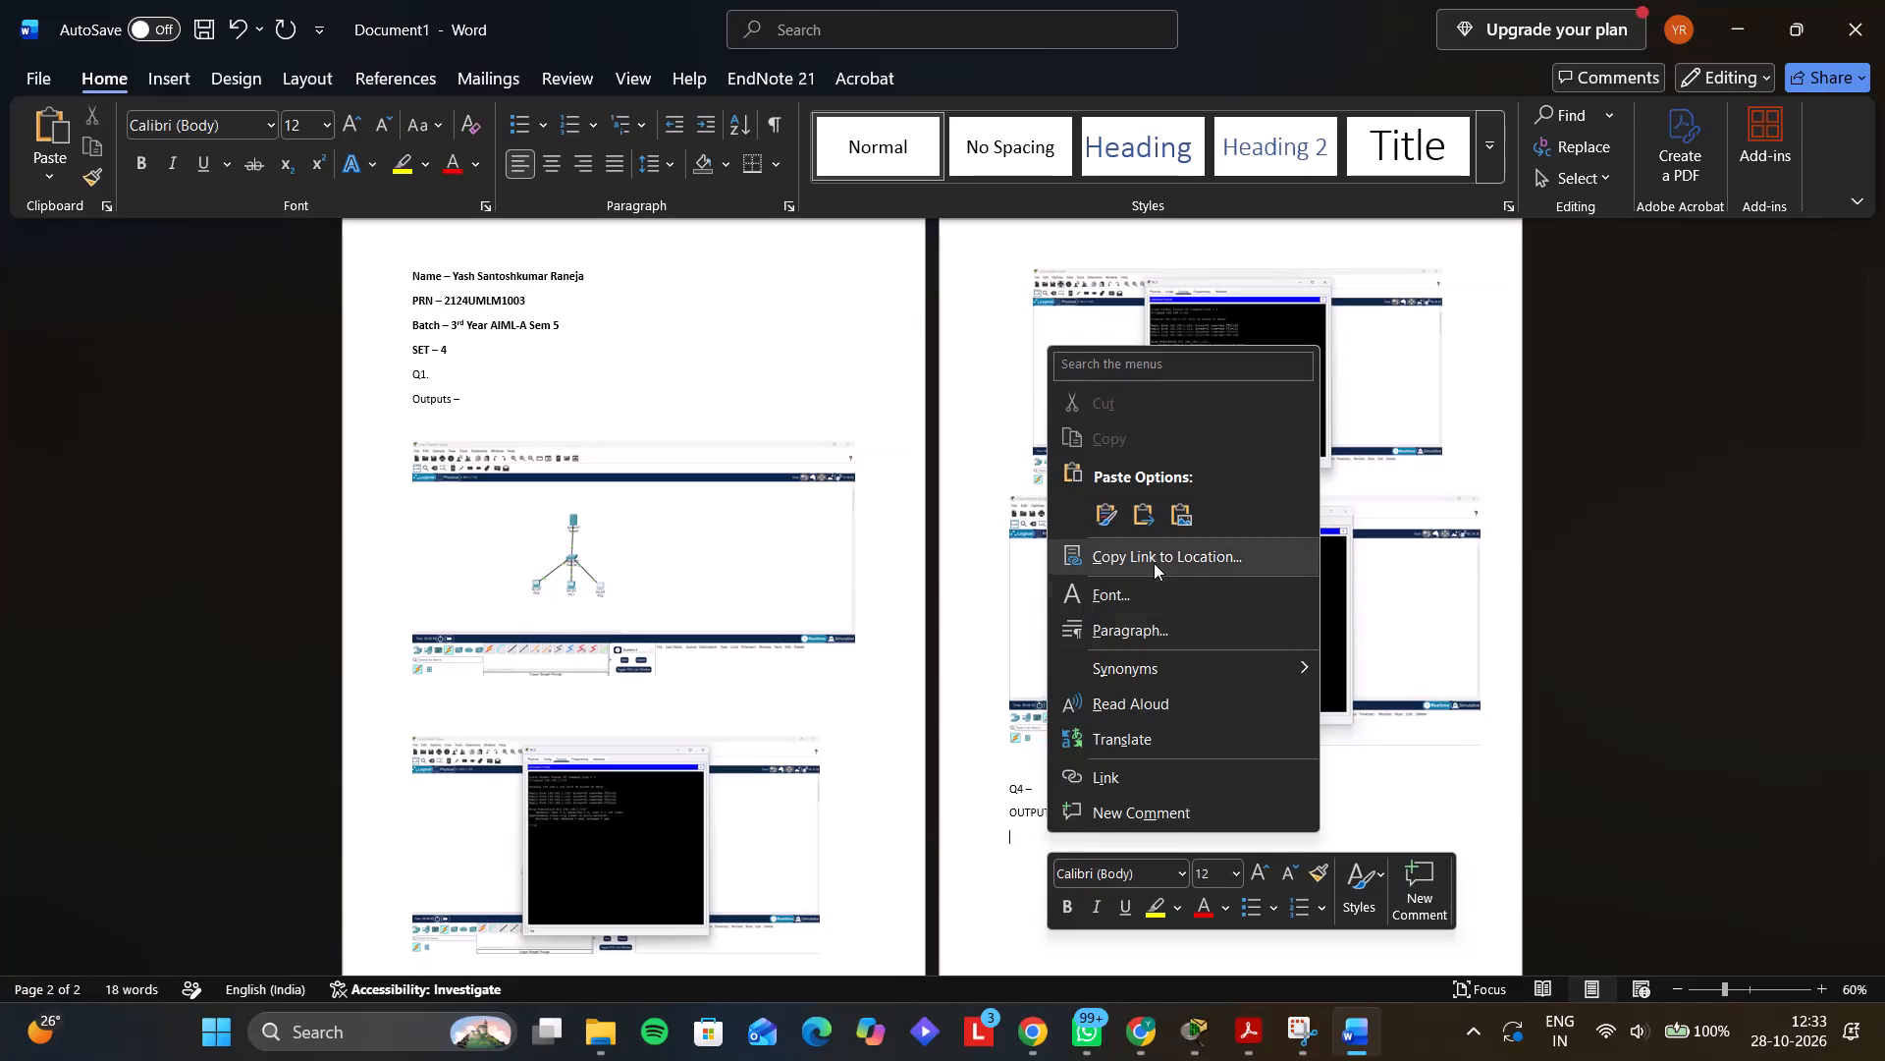
Paste the copied switch-and-three-PC topology screenshot as a picture under the Q4 output heading and shrink it until it fits within the page width.
{"action": "left_click", "coordinate": [1186, 513]}
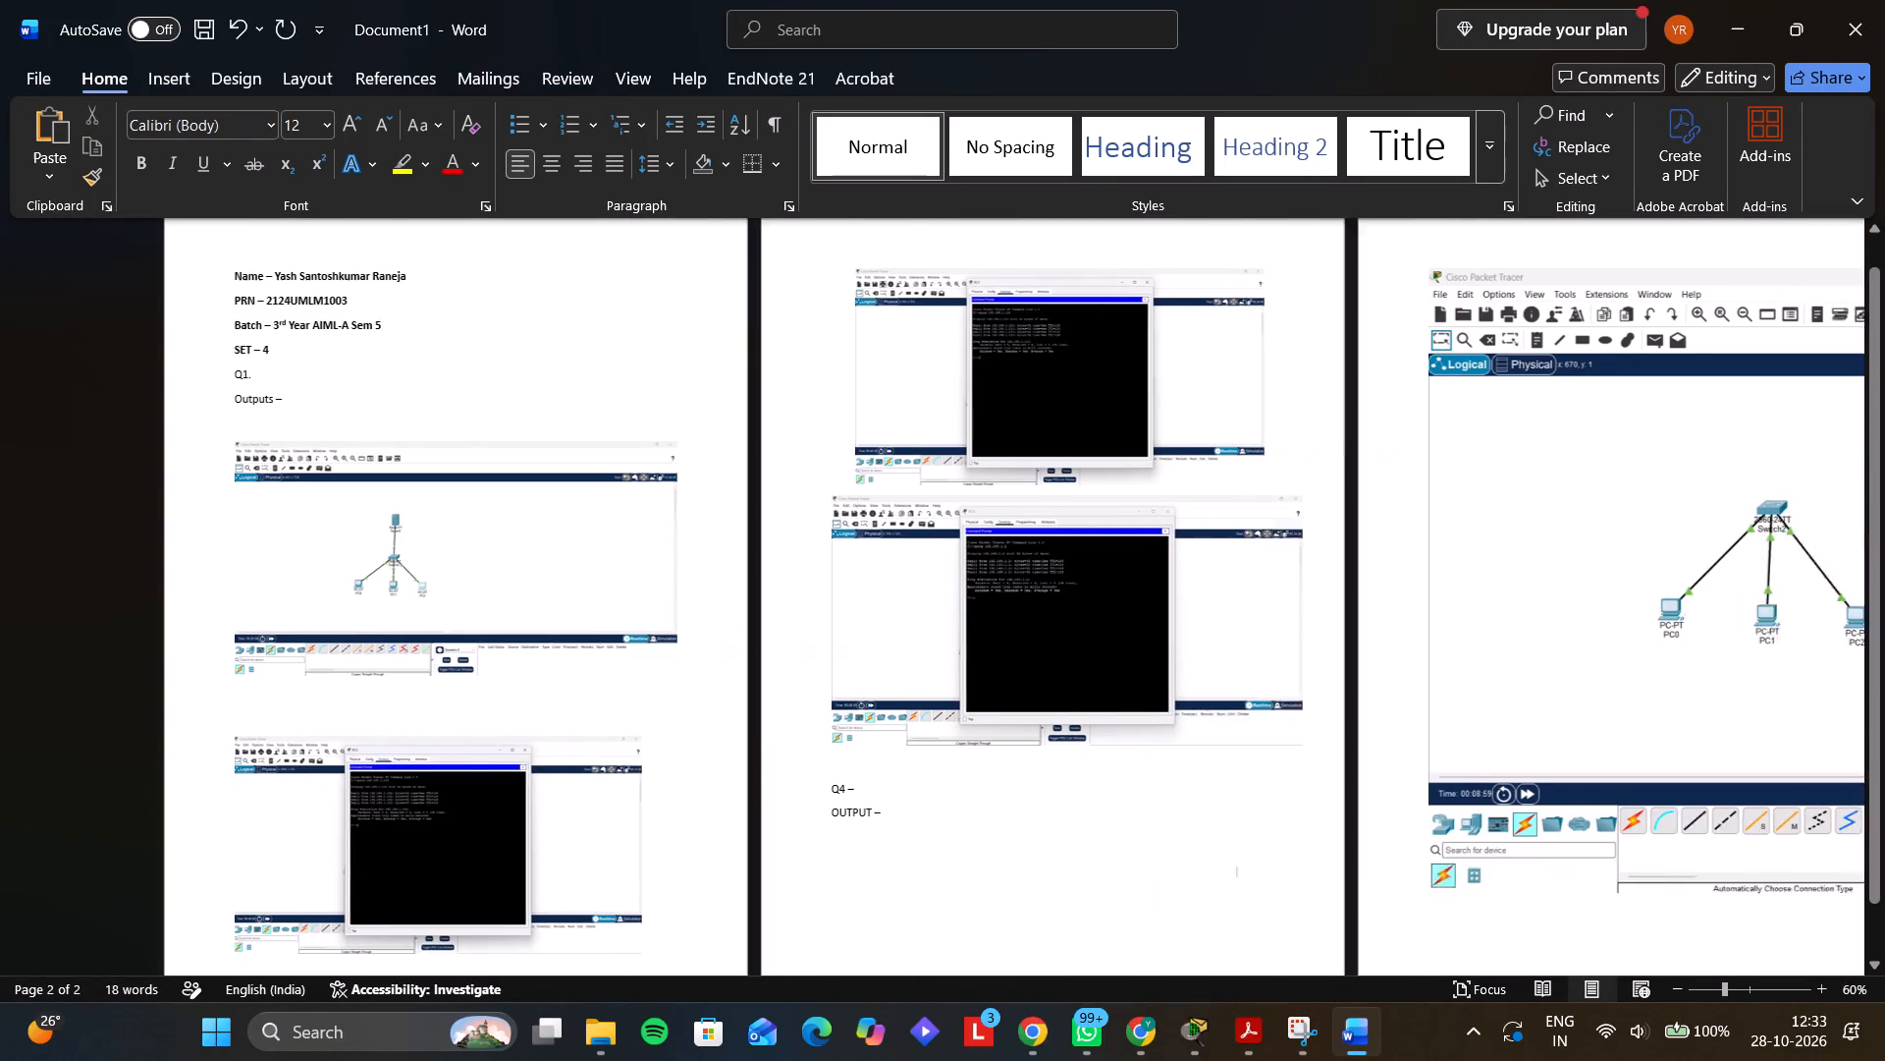
{"action": "left_click", "coordinate": [1373, 539]}
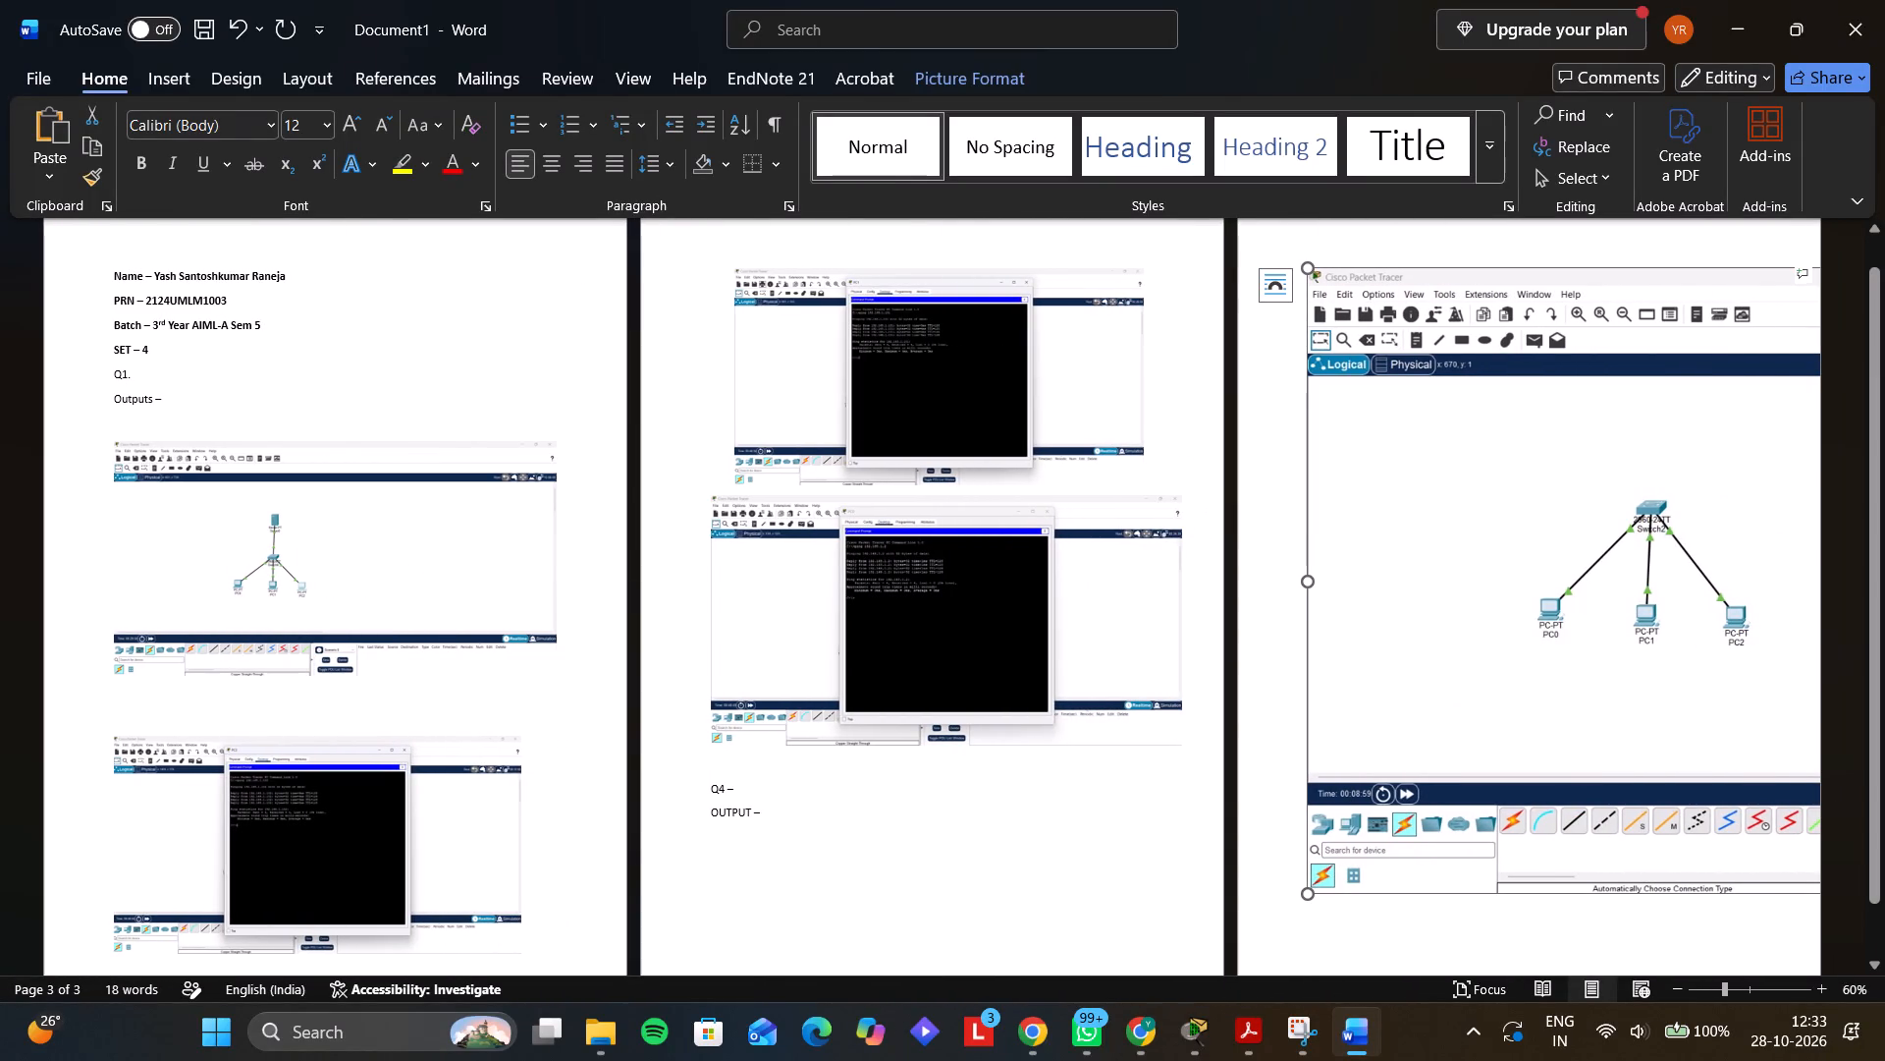
{"action": "left_click_drag", "start_coordinate": [1313, 897], "coordinate": [1337, 873]}
{"action": "left_click_drag", "start_coordinate": [1365, 846], "coordinate": [1541, 643]}
{"action": "left_click_drag", "start_coordinate": [1308, 880], "coordinate": [1476, 571]}
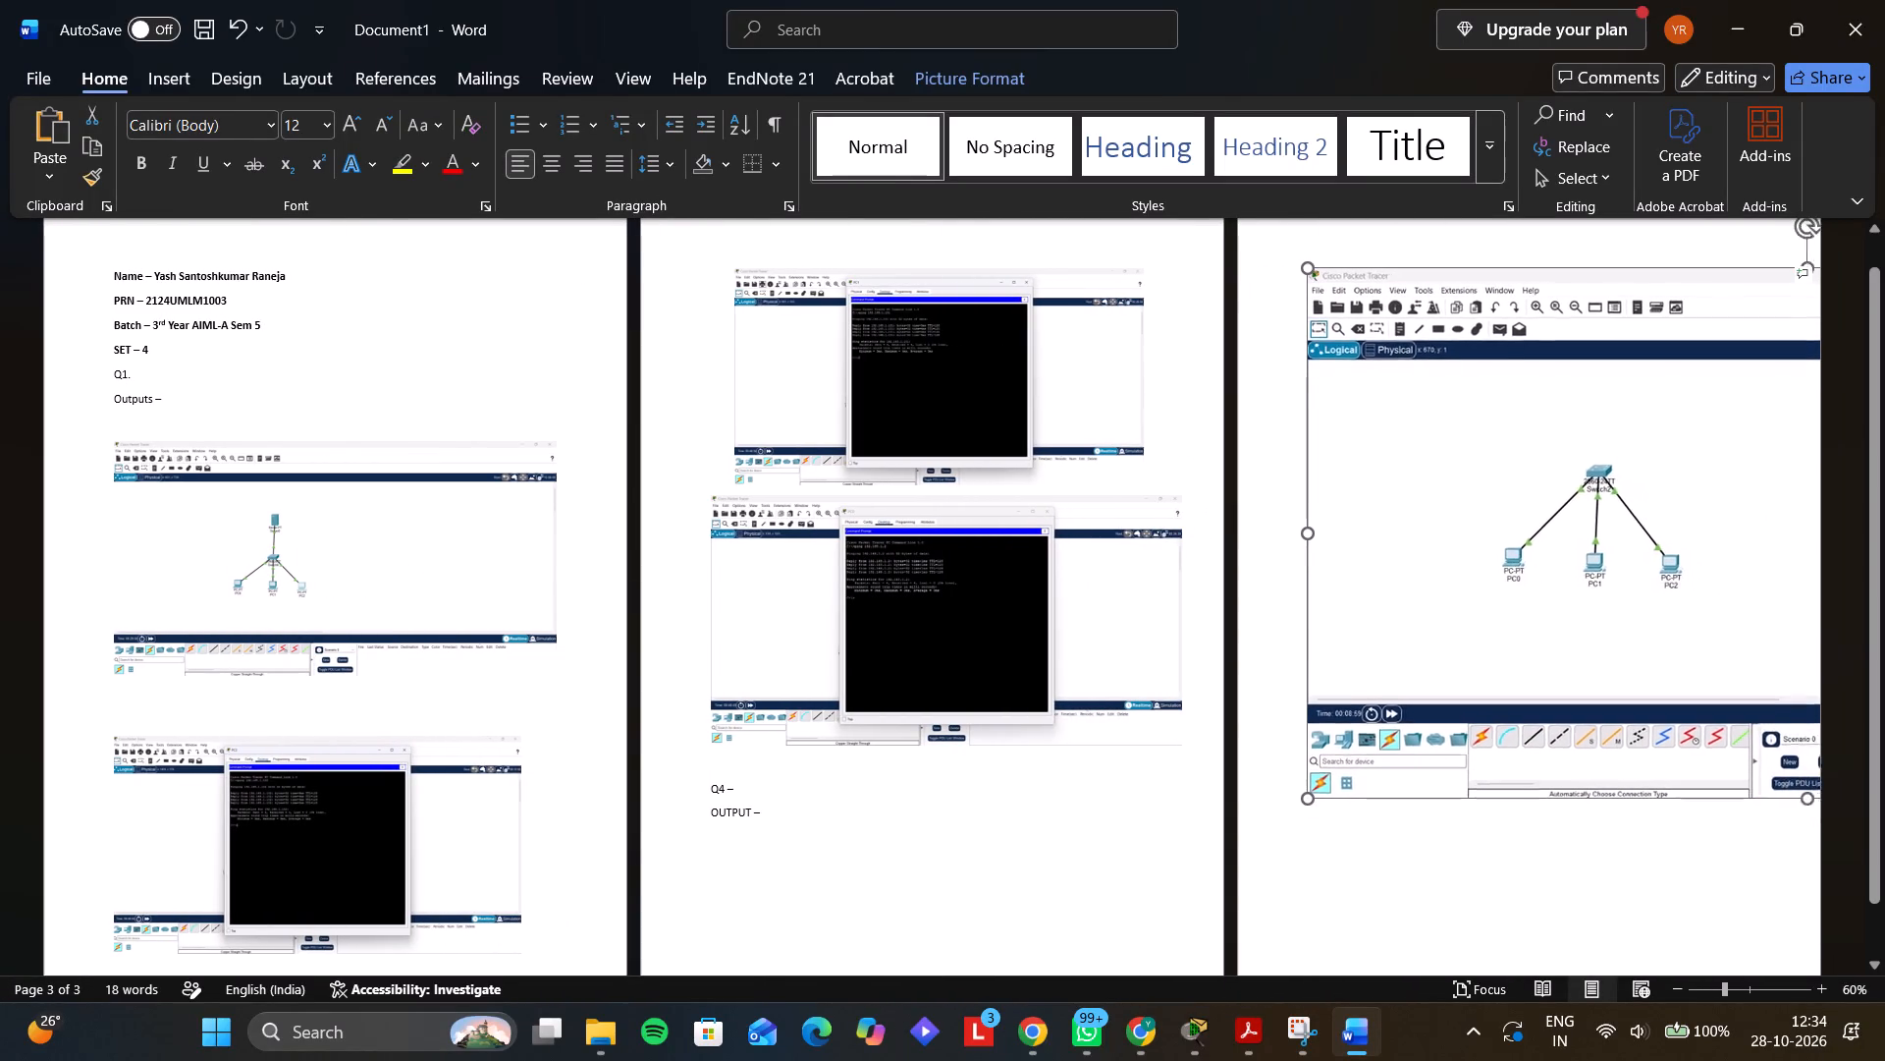
{"action": "left_click_drag", "start_coordinate": [1476, 571], "coordinate": [1593, 500]}
{"action": "left_click_drag", "start_coordinate": [1308, 751], "coordinate": [1369, 680]}
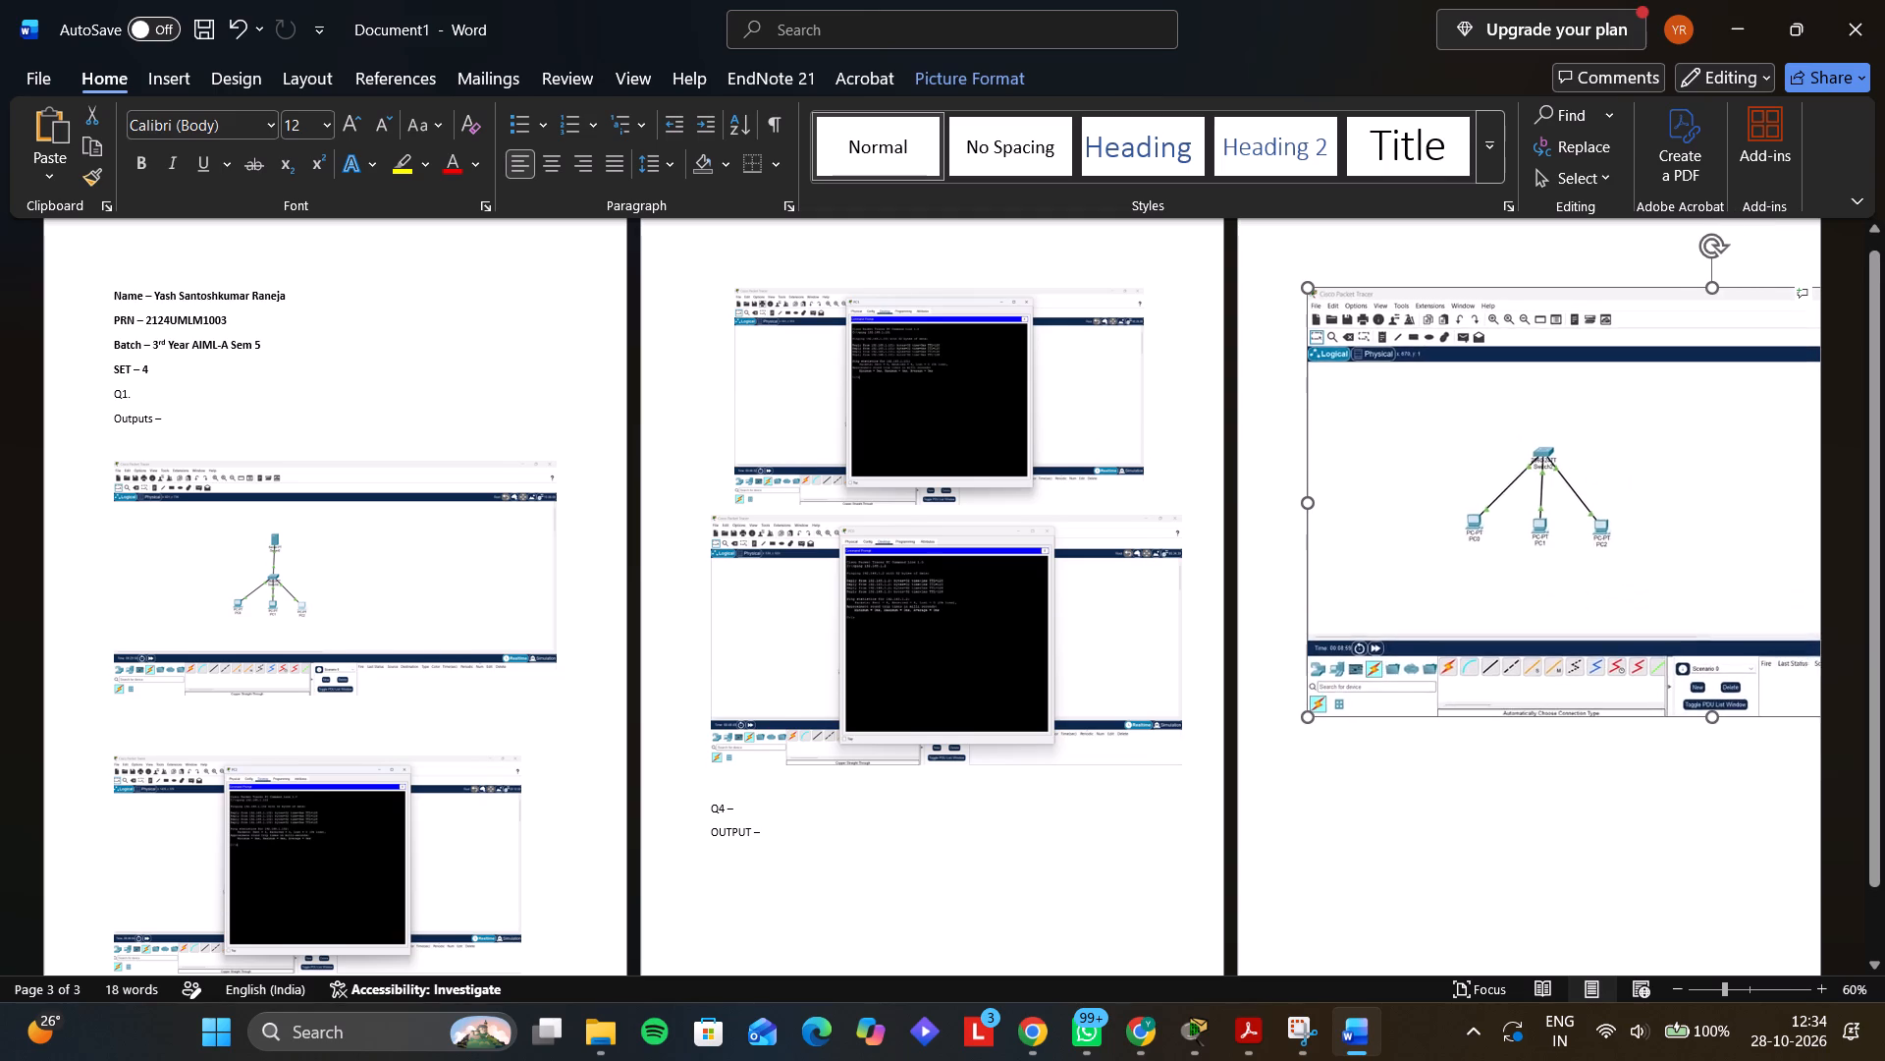
{"action": "left_click_drag", "start_coordinate": [1369, 680], "coordinate": [1527, 402]}
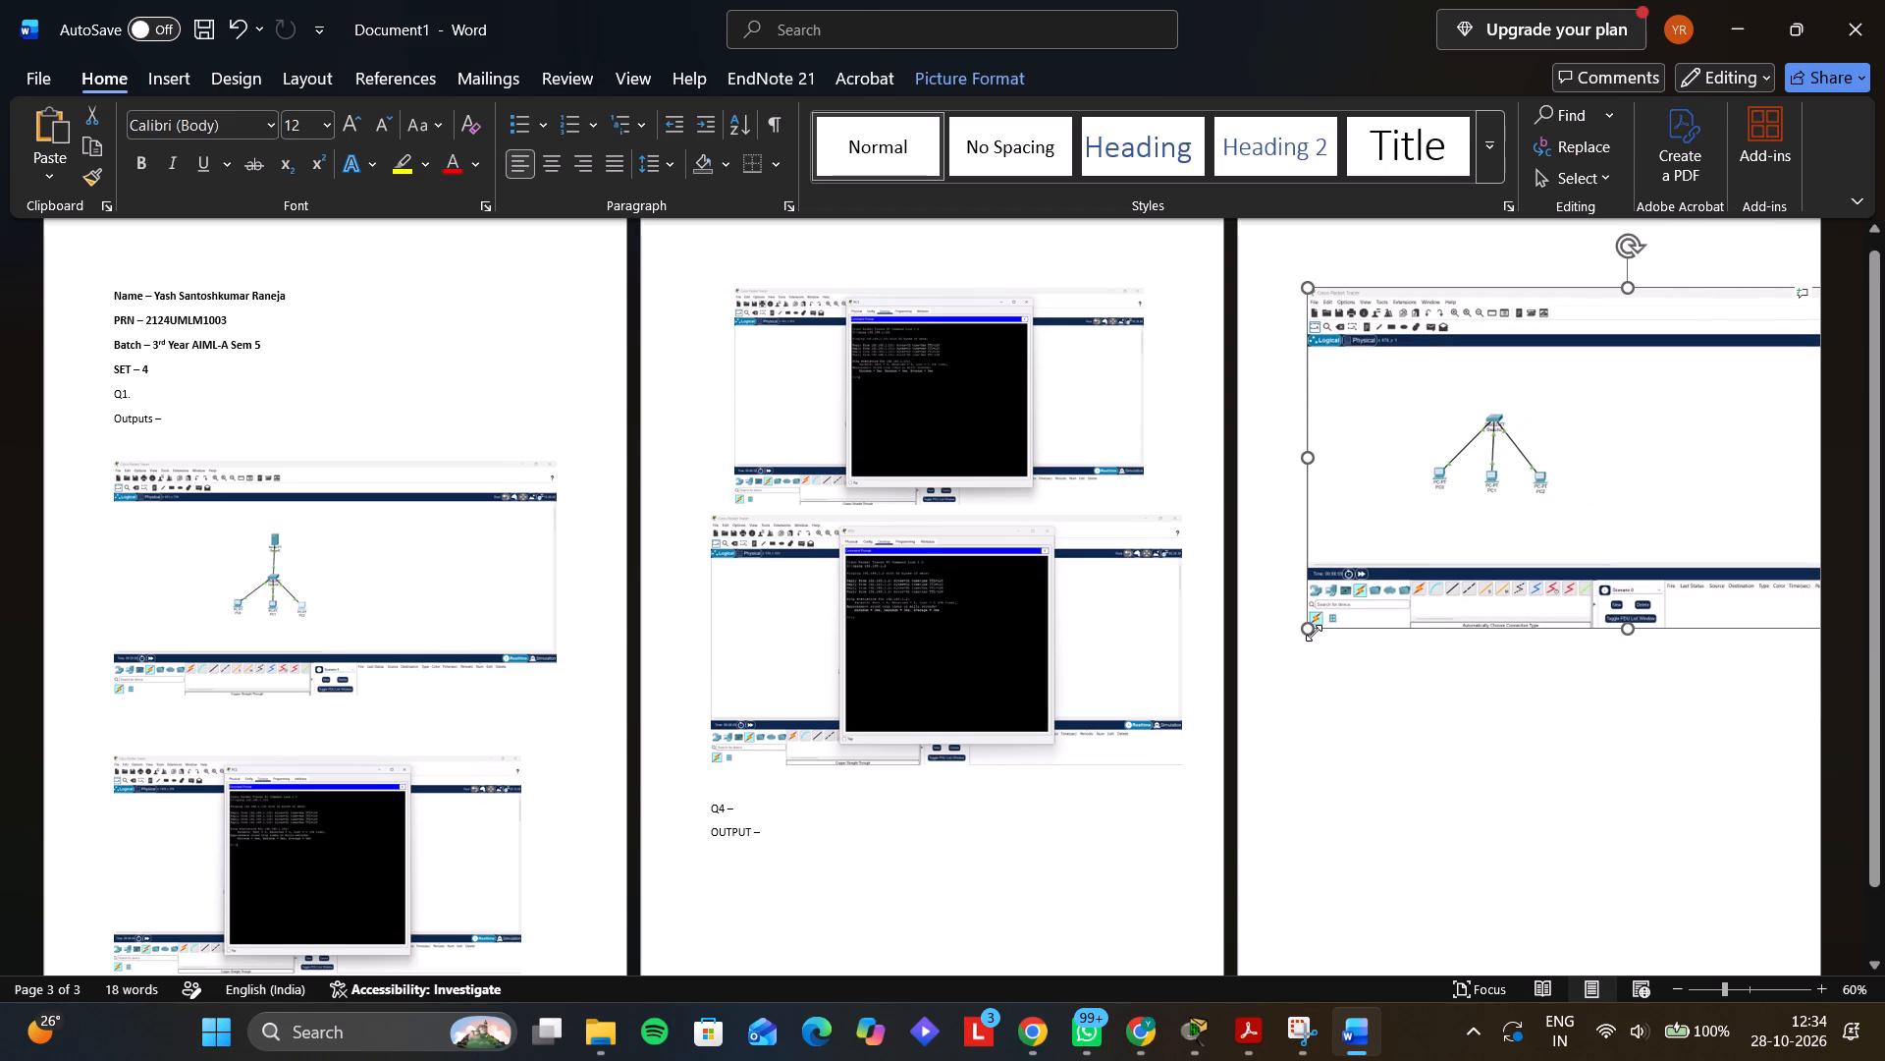
{"action": "left_click_drag", "start_coordinate": [1314, 633], "coordinate": [1464, 434]}
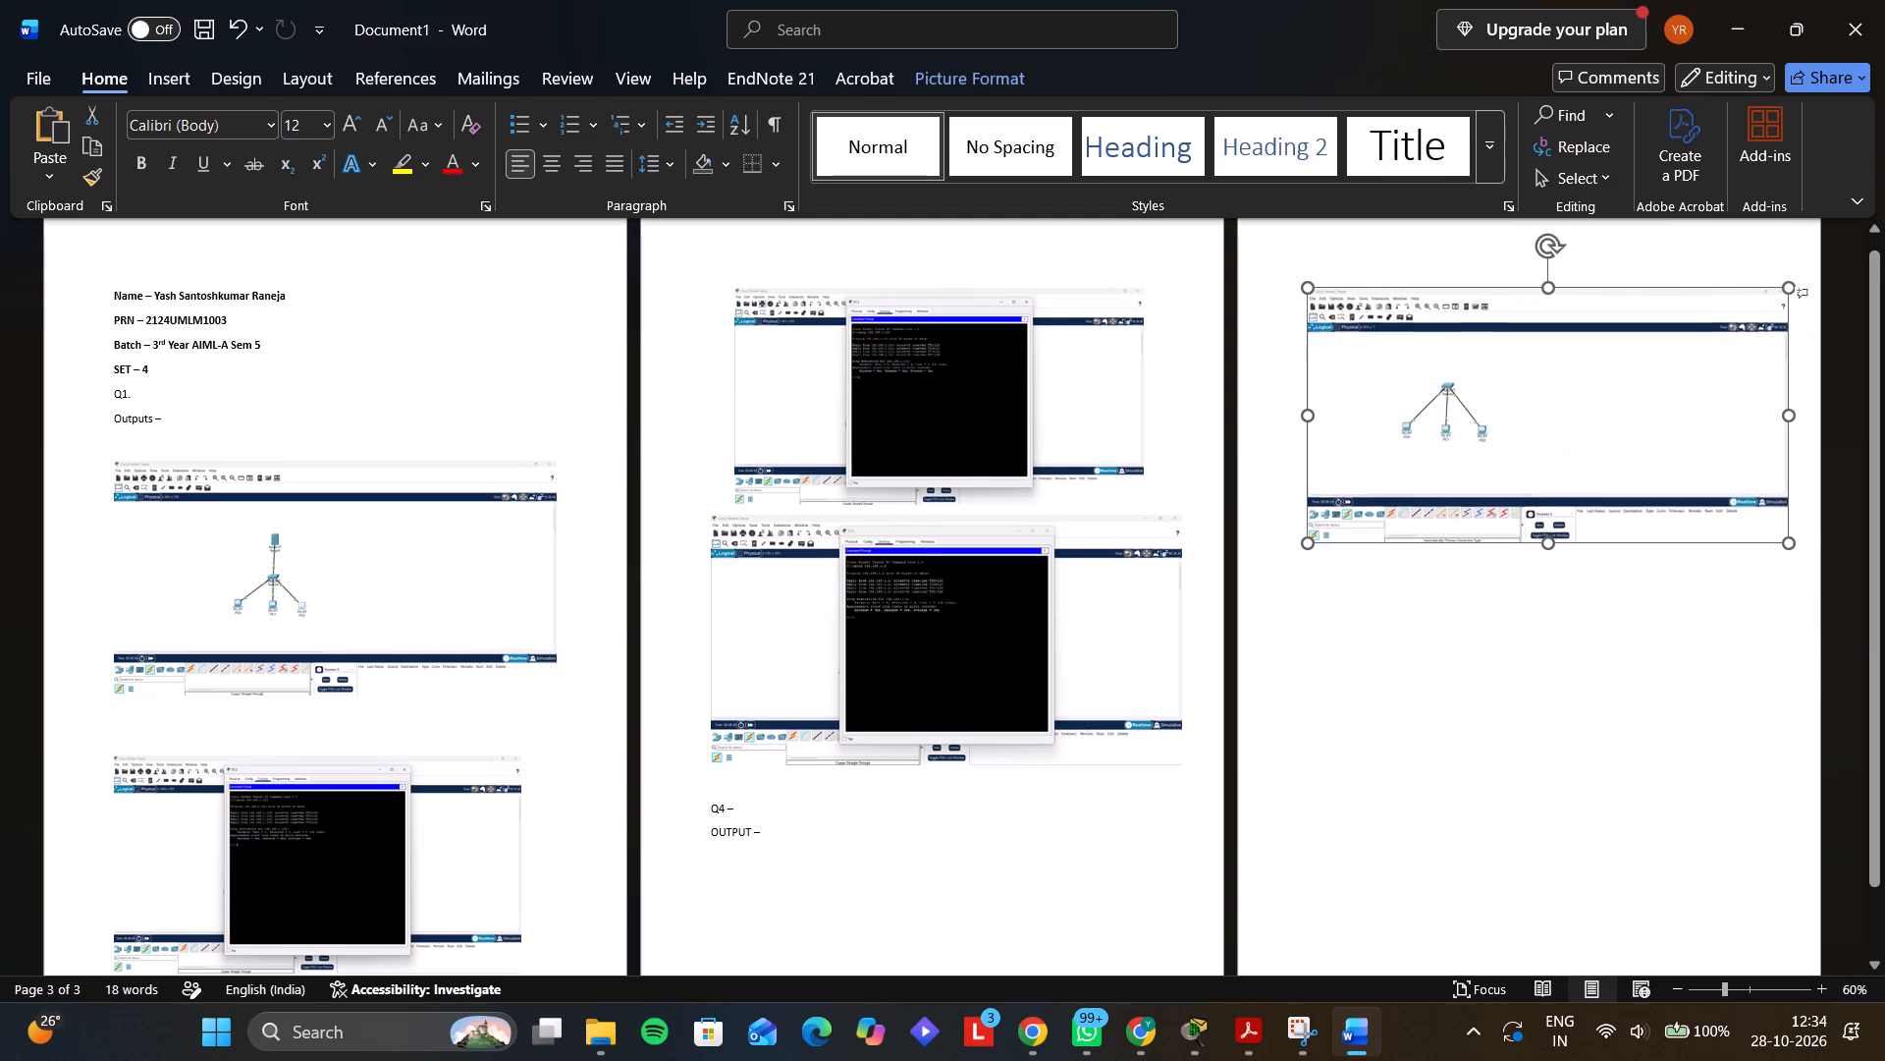
{"action": "left_click_drag", "start_coordinate": [1464, 434], "coordinate": [1444, 473]}
{"action": "left_click", "coordinate": [1383, 771]}
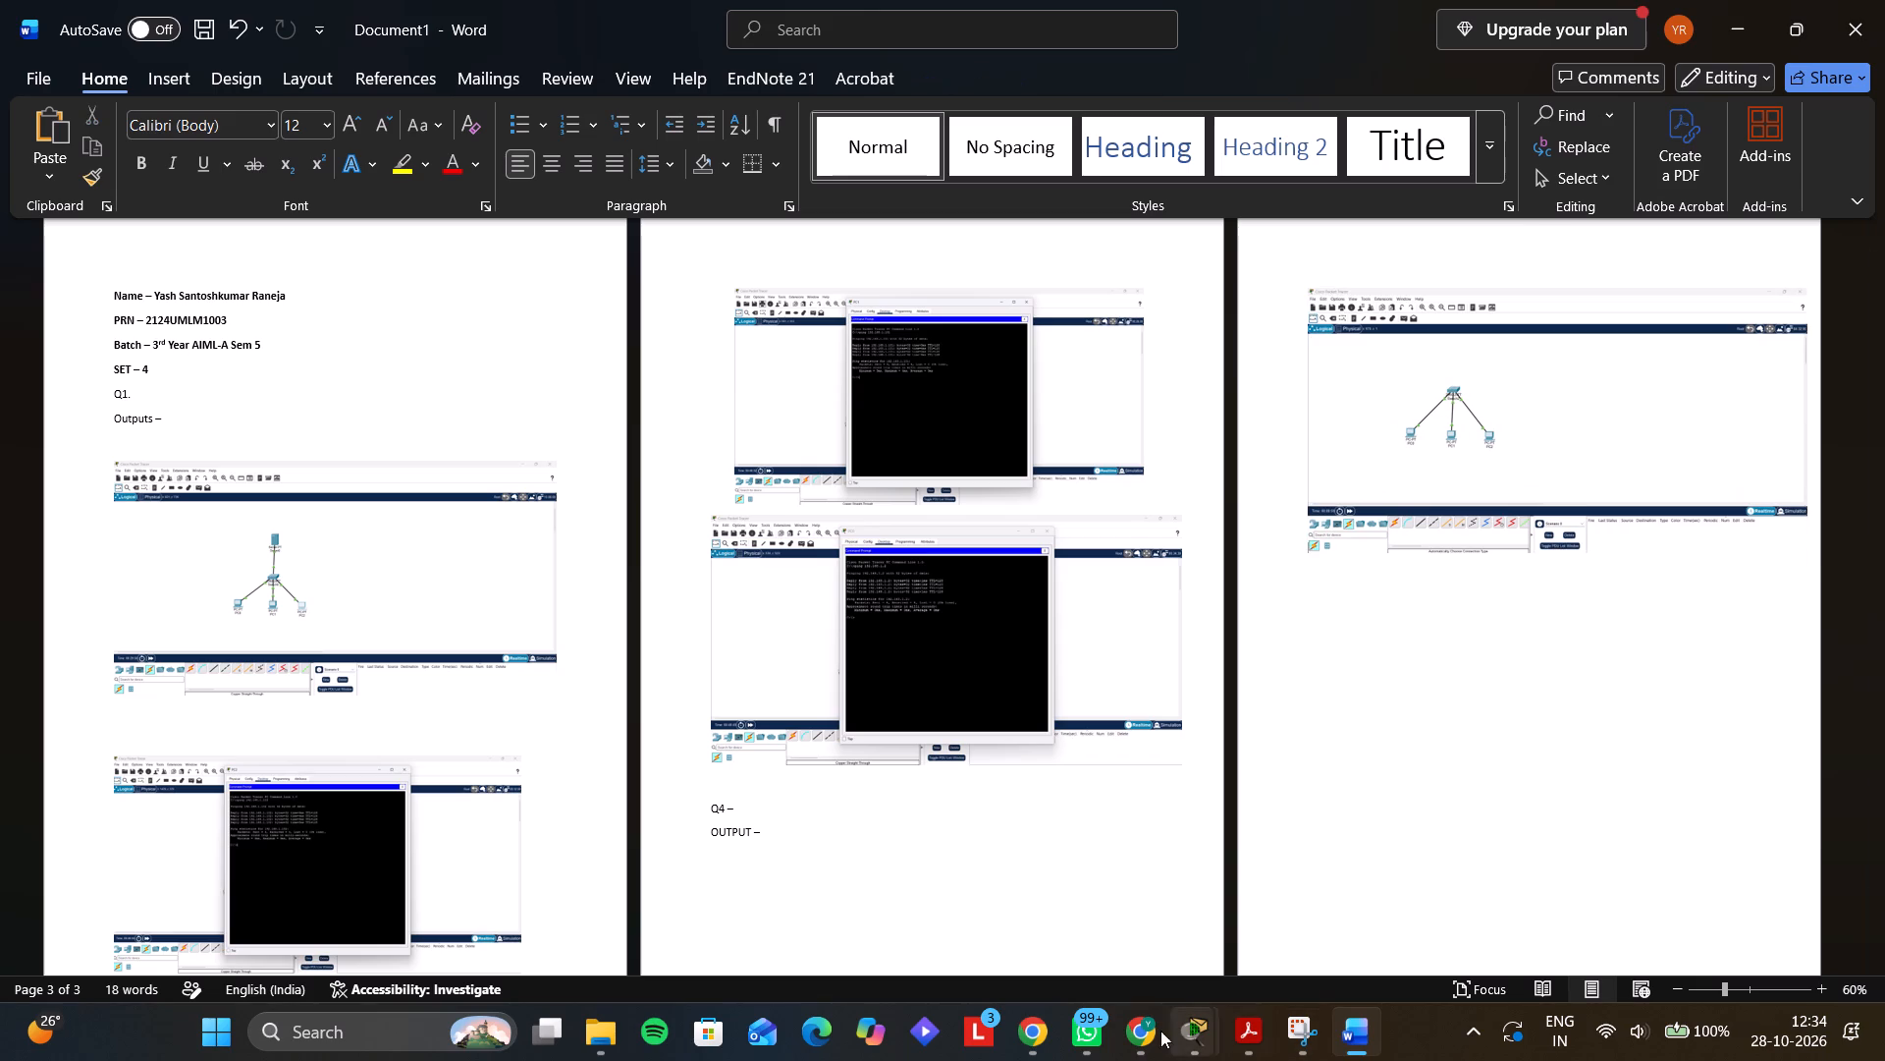
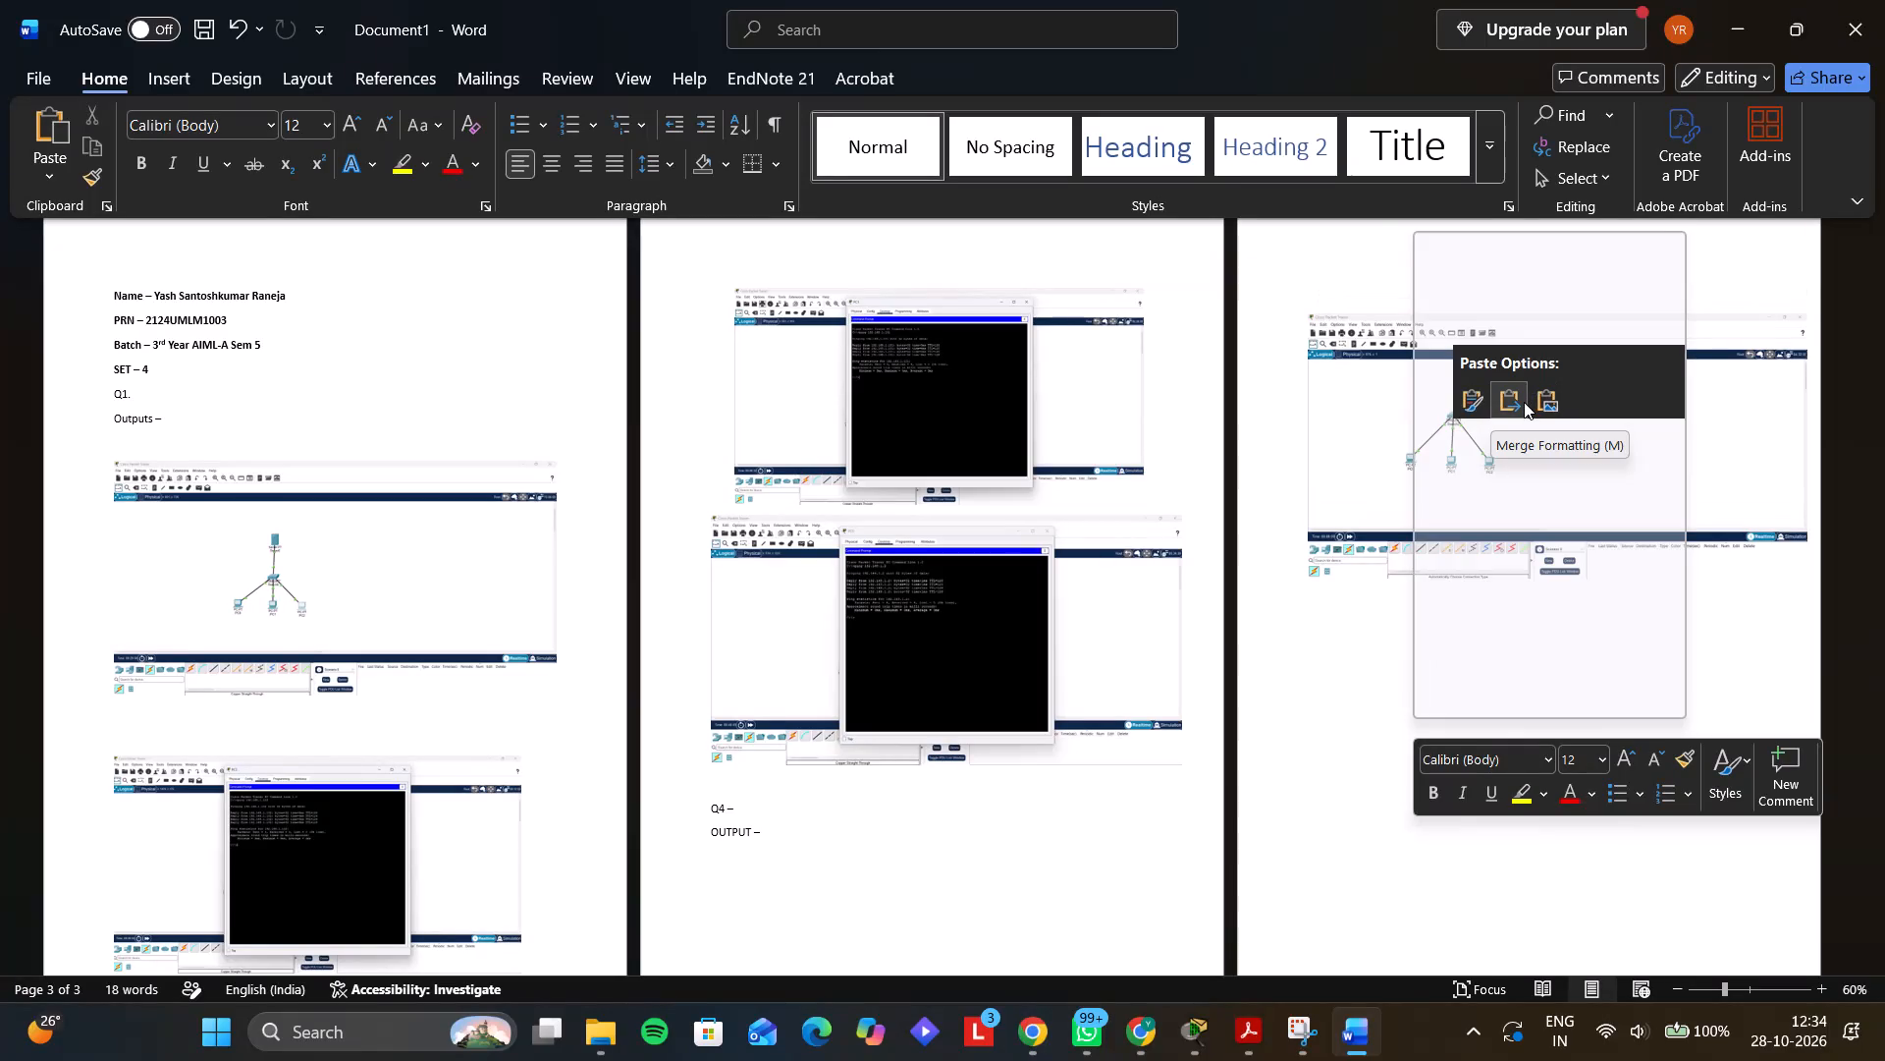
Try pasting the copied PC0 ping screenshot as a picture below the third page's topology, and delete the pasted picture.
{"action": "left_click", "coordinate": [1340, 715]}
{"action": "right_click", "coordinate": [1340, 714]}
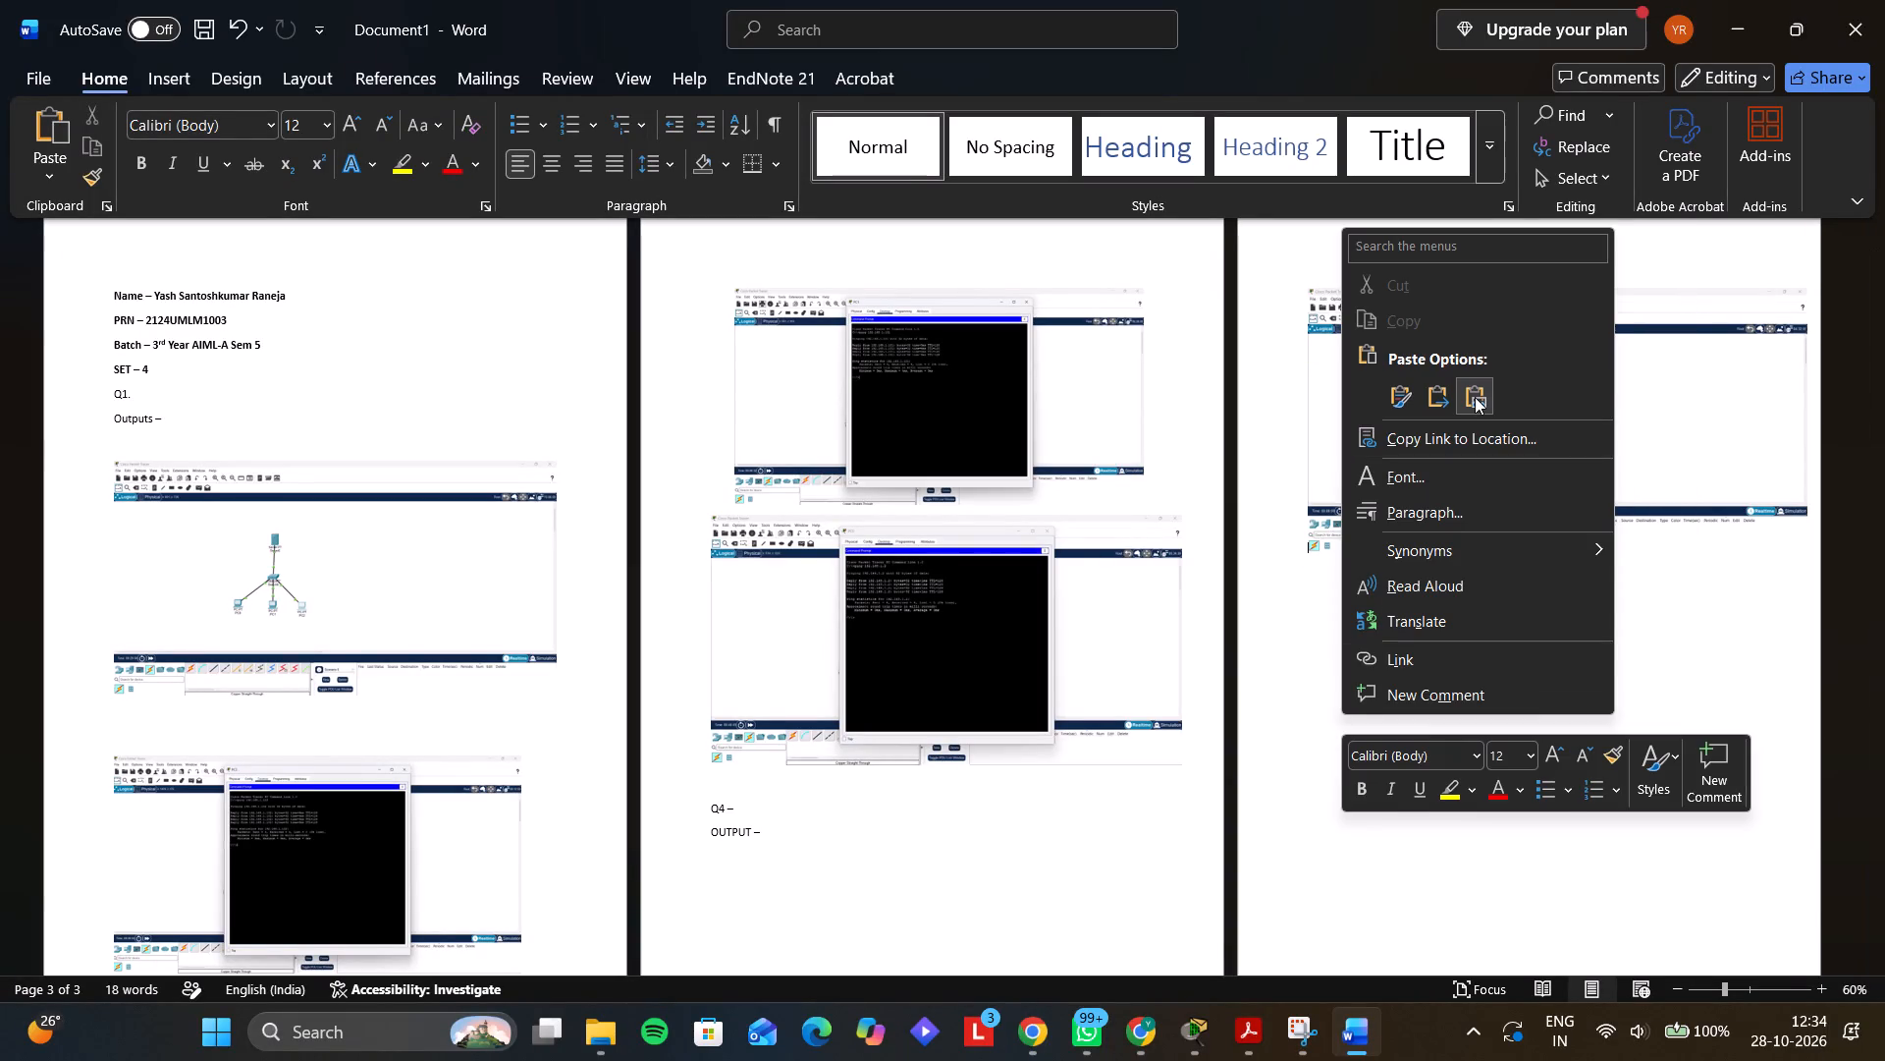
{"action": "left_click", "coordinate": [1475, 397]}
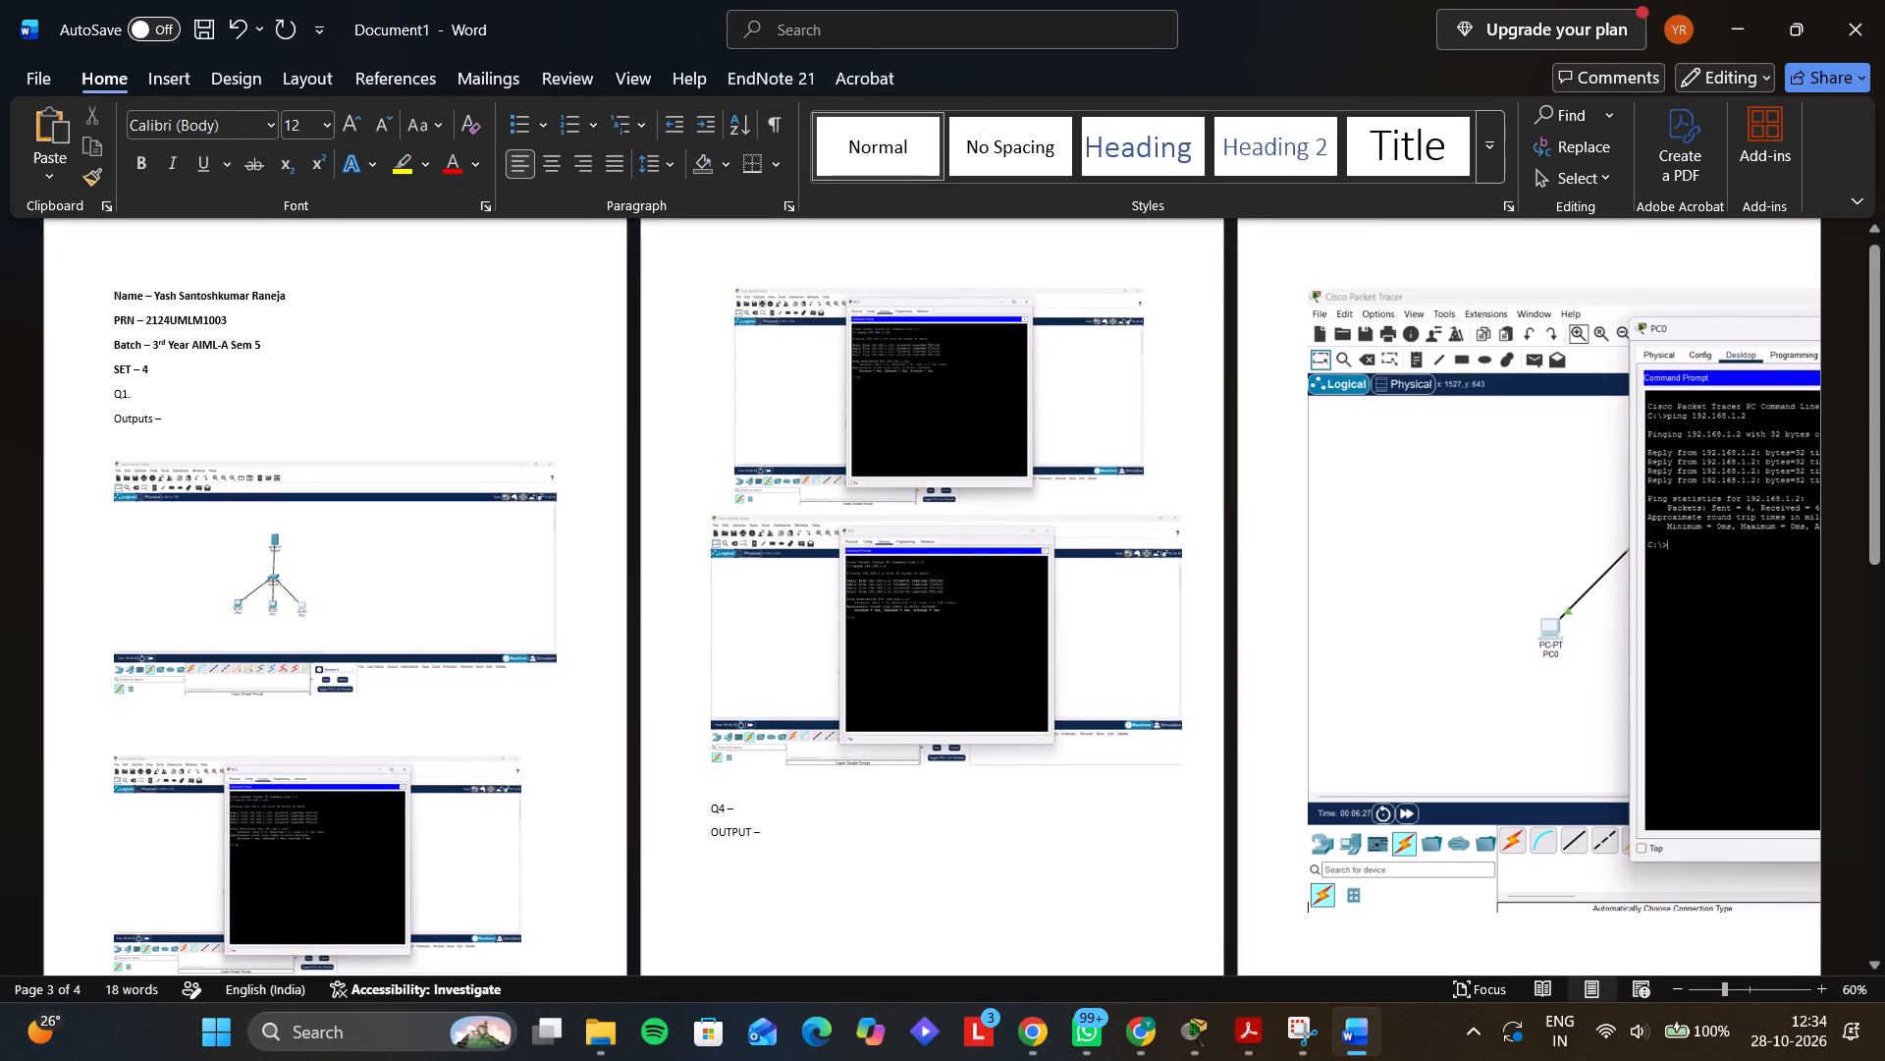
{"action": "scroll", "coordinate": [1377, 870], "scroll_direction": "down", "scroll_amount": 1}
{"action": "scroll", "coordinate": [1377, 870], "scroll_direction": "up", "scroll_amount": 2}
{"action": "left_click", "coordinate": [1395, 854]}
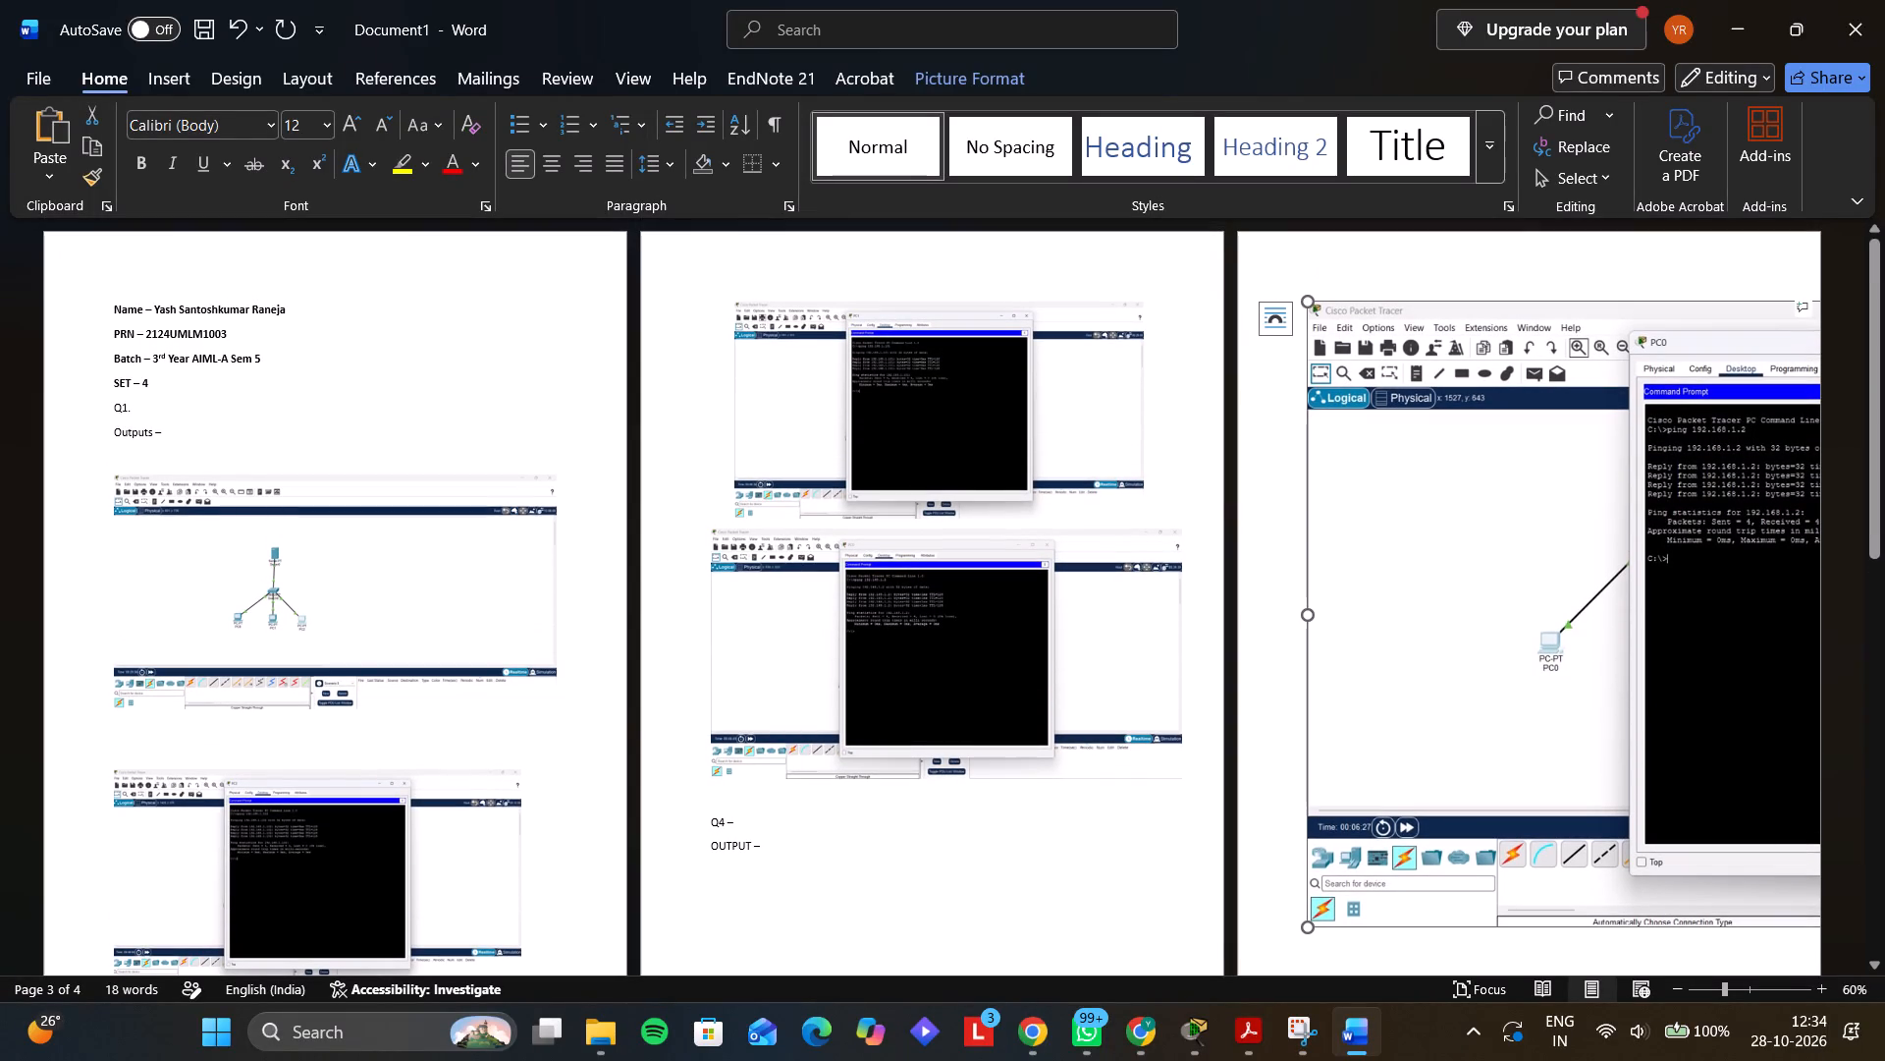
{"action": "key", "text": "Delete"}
Add two blank lines after the third page's topology screenshot and paste the copied PC0 ping screenshot there as a picture.
{"action": "left_click", "coordinate": [1337, 771]}
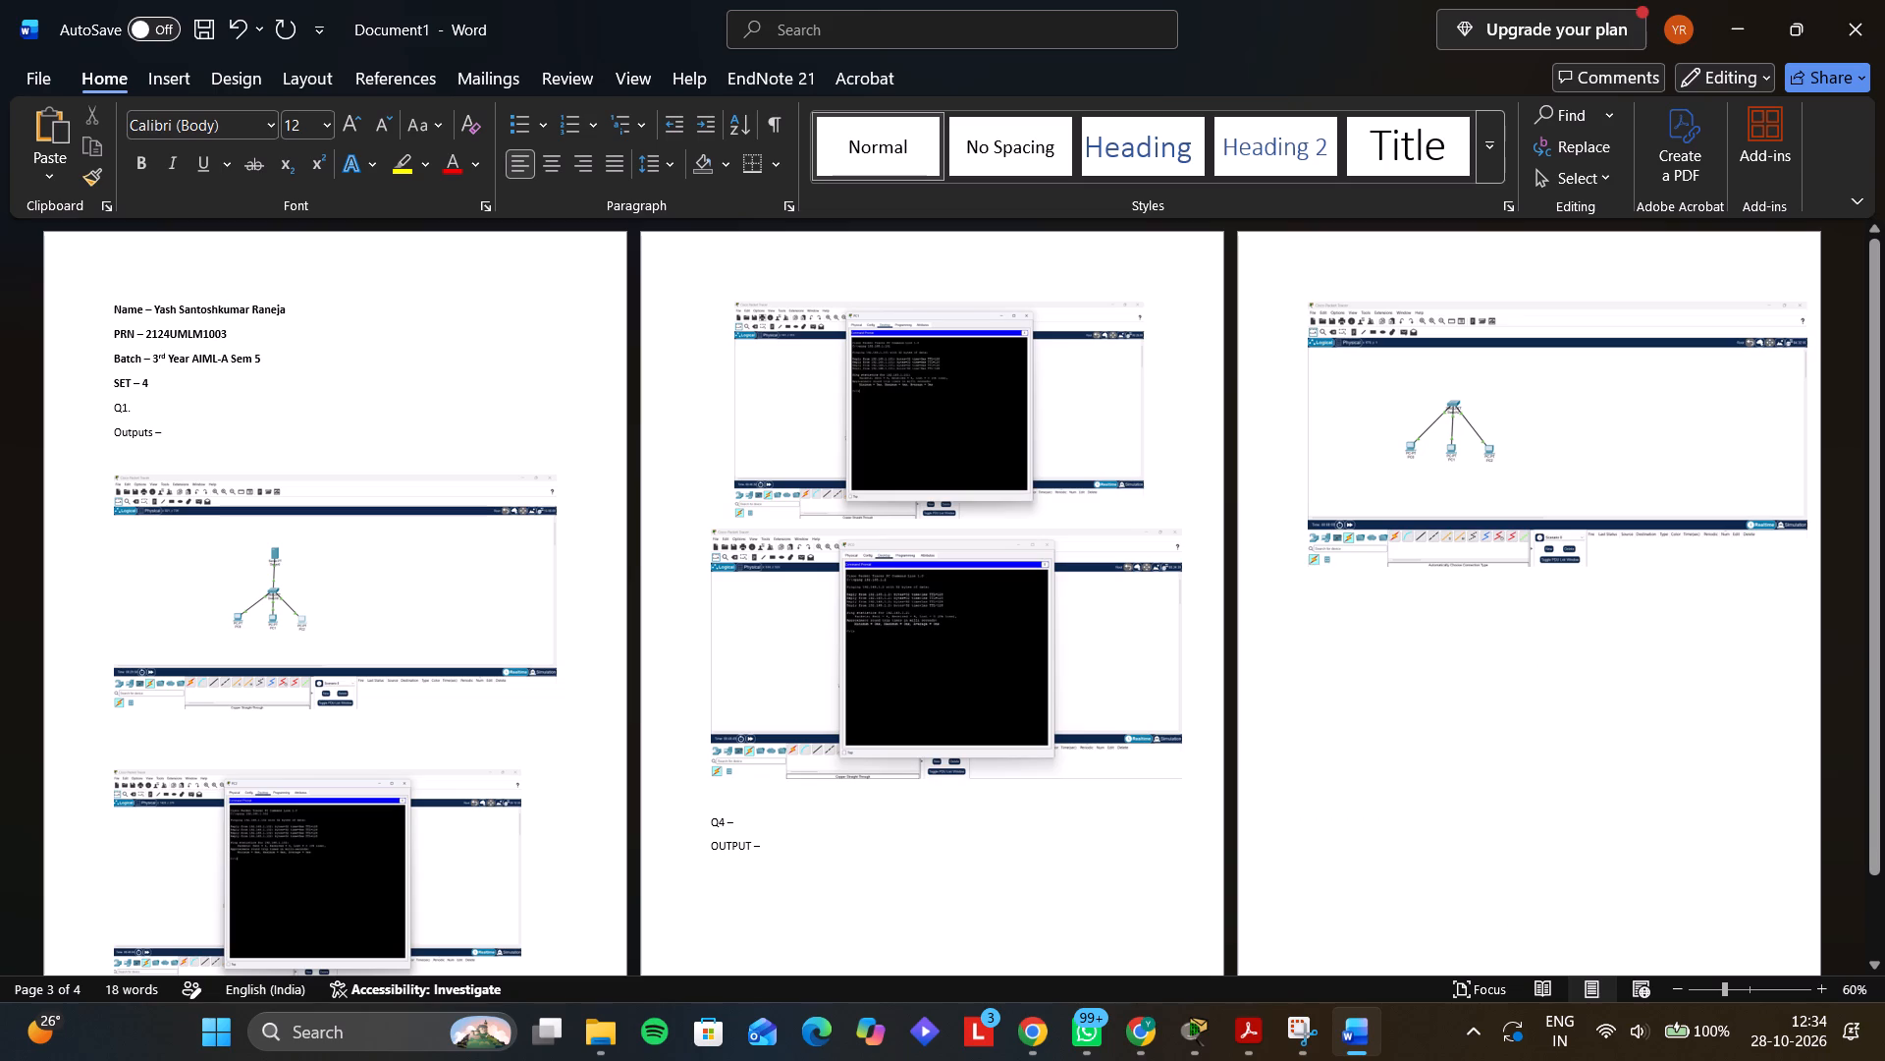
{"action": "left_click", "coordinate": [1816, 561]}
{"action": "left_click", "coordinate": [1807, 564]}
{"action": "key", "text": "Return"}
{"action": "key", "text": "Return"}
{"action": "right_click", "coordinate": [1421, 654]}
{"action": "left_click", "coordinate": [1552, 343]}
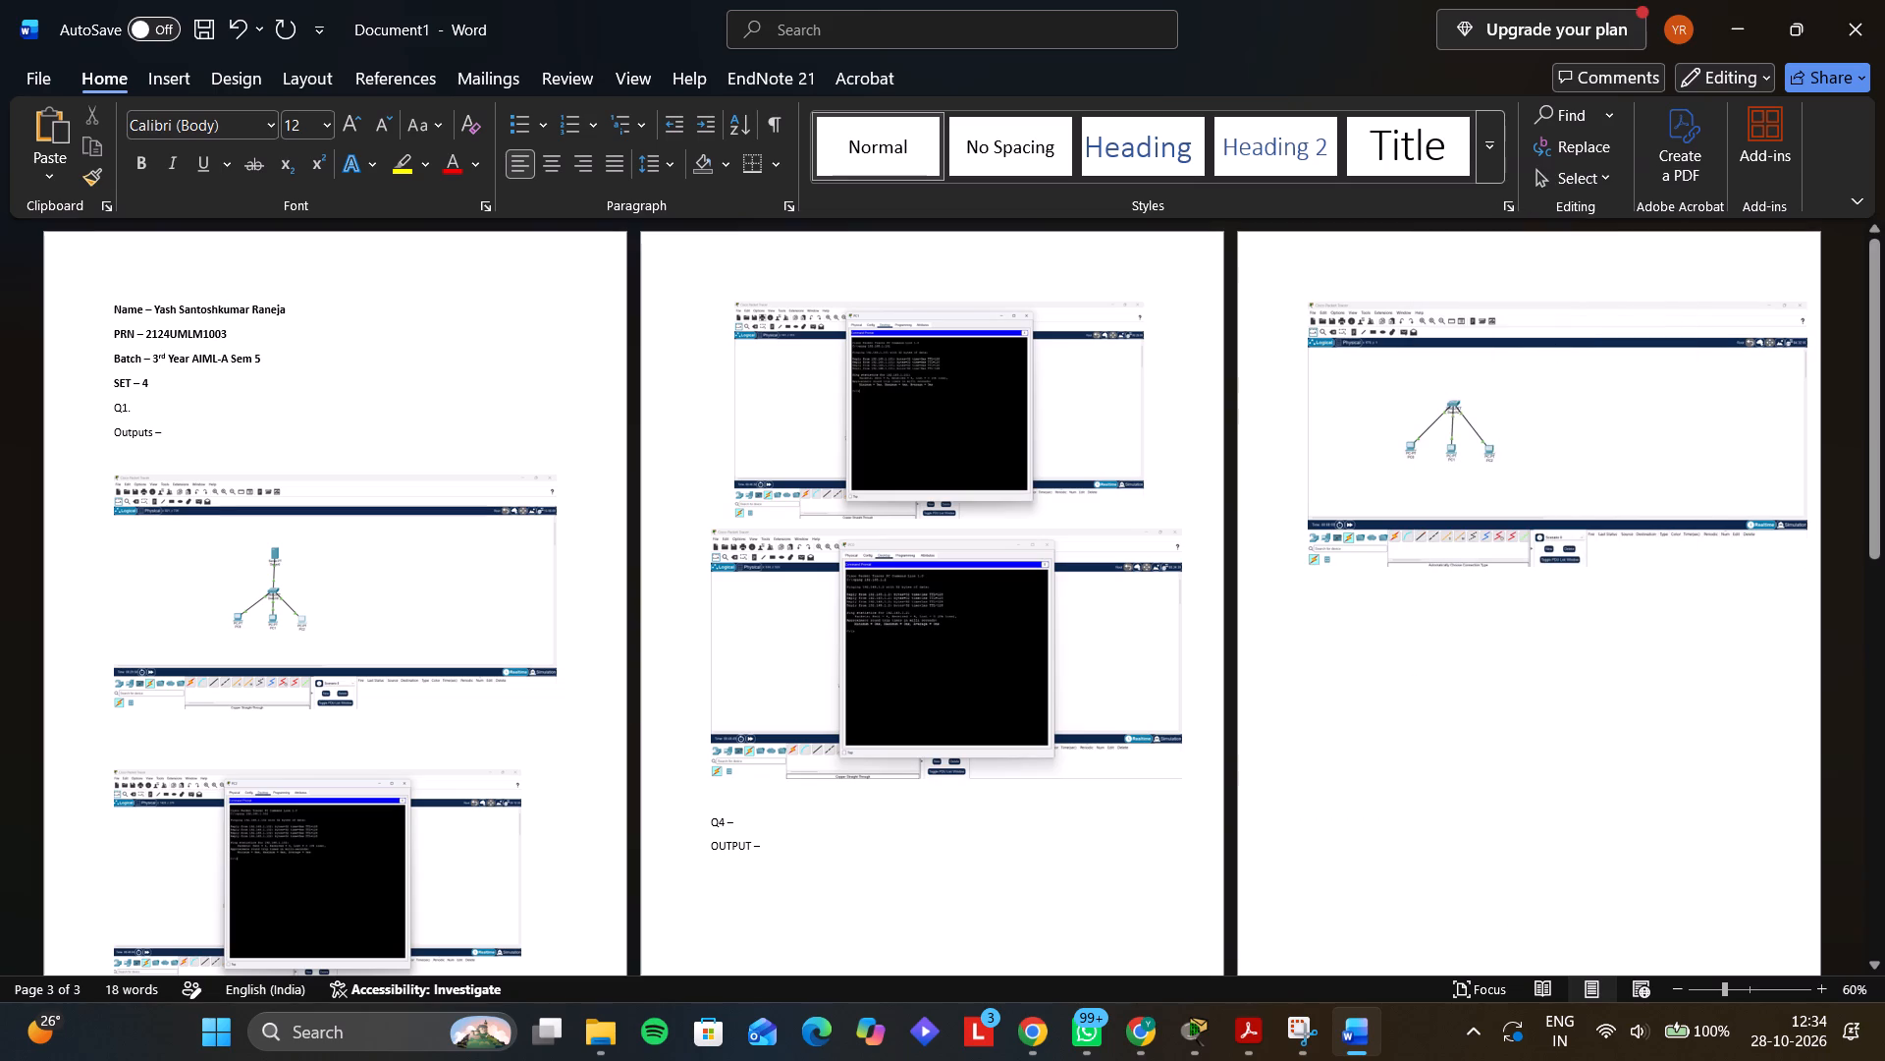
Shrink the pasted PC0 ping screenshot proportionally so it fits below the topology on the third page at nearly the same width.
{"action": "scroll", "coordinate": [1586, 673], "scroll_direction": "down", "scroll_amount": 5}
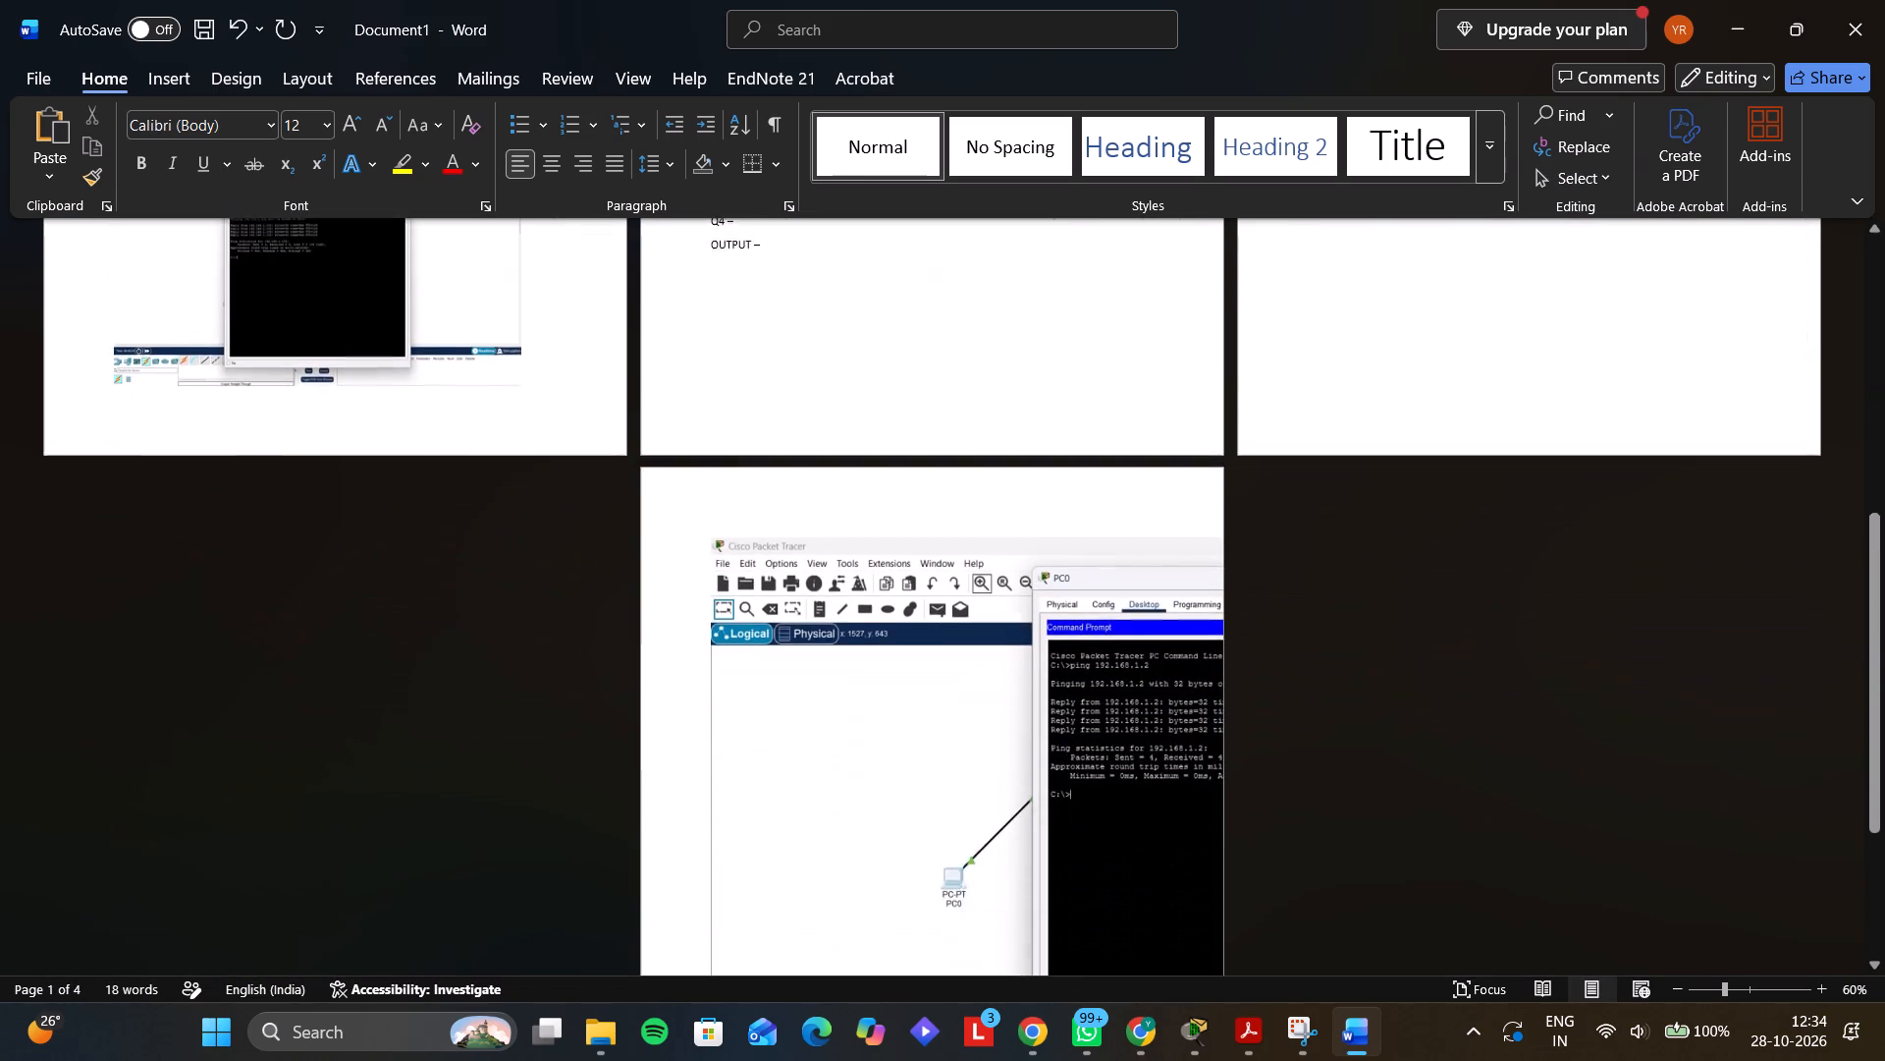
{"action": "scroll", "coordinate": [964, 793], "scroll_direction": "down", "scroll_amount": 4}
{"action": "left_click", "coordinate": [913, 742]}
{"action": "left_click_drag", "start_coordinate": [714, 835], "coordinate": [733, 823]}
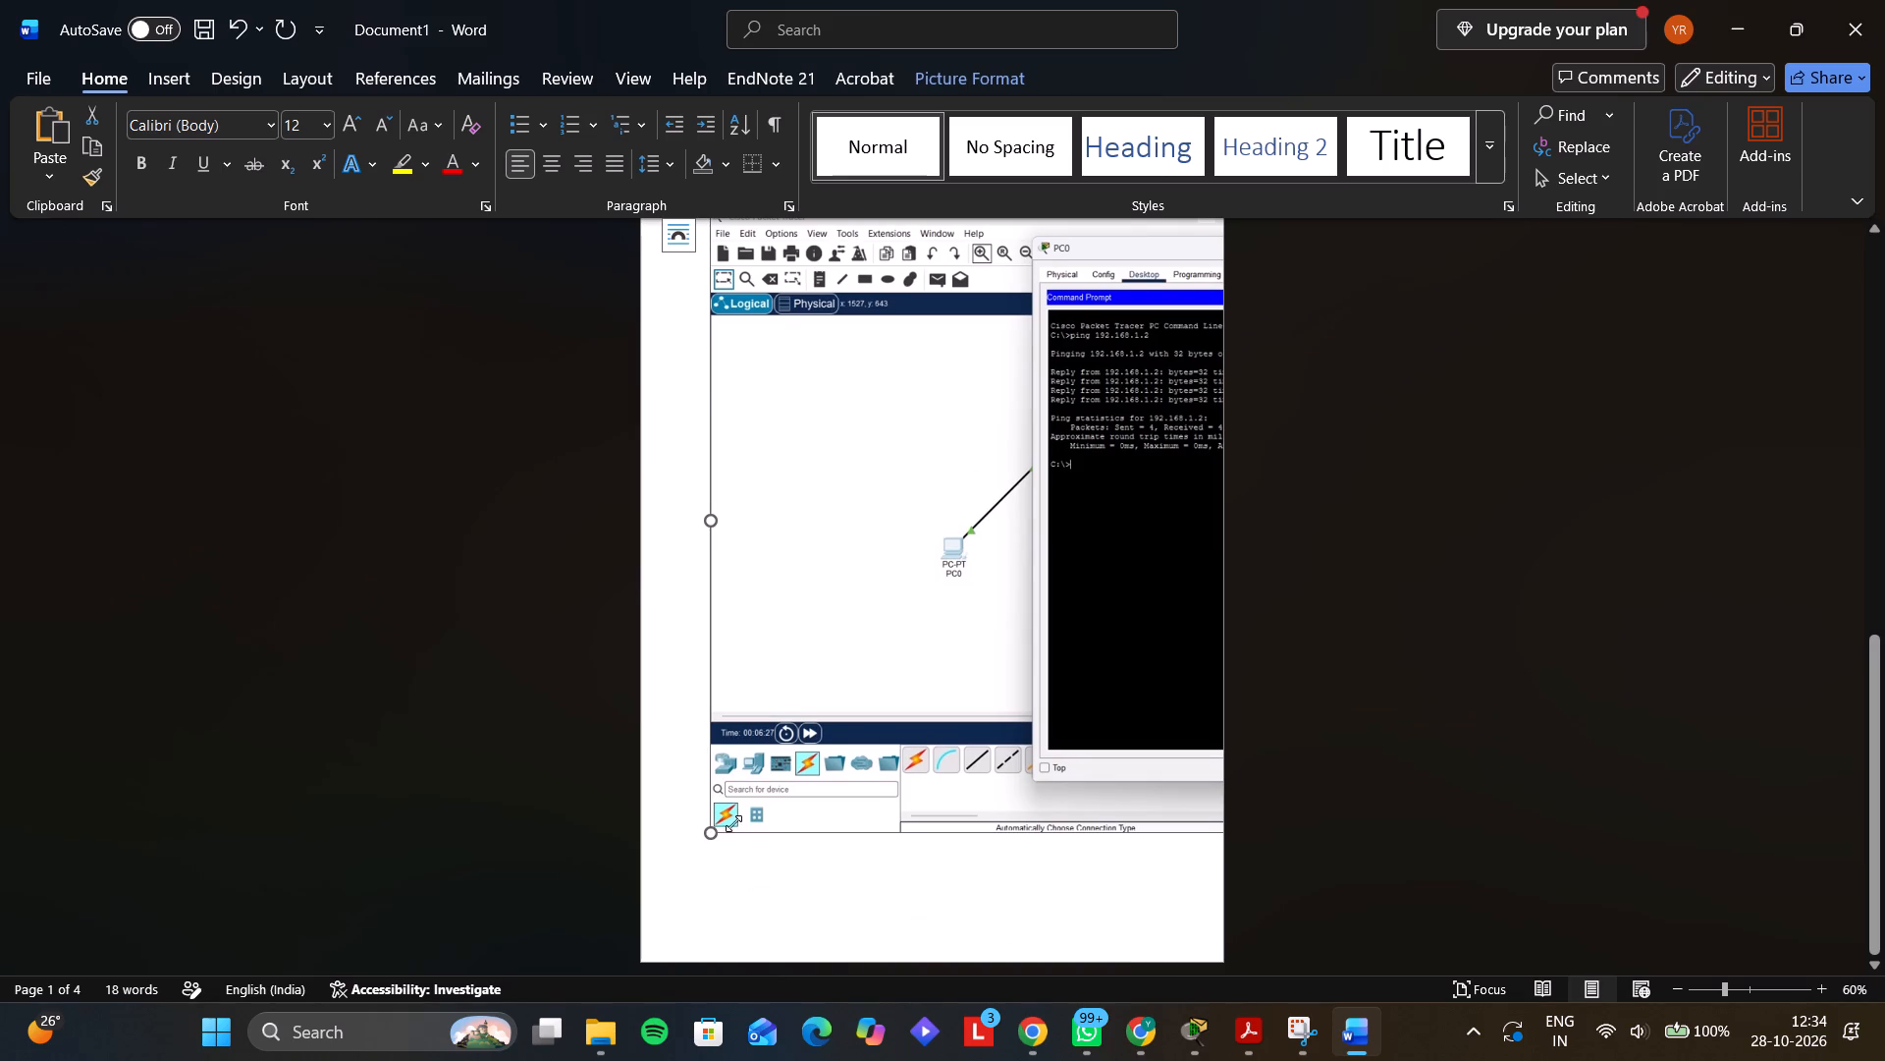
{"action": "left_click_drag", "start_coordinate": [733, 823], "coordinate": [1014, 455]}
{"action": "left_click_drag", "start_coordinate": [717, 676], "coordinate": [802, 534]}
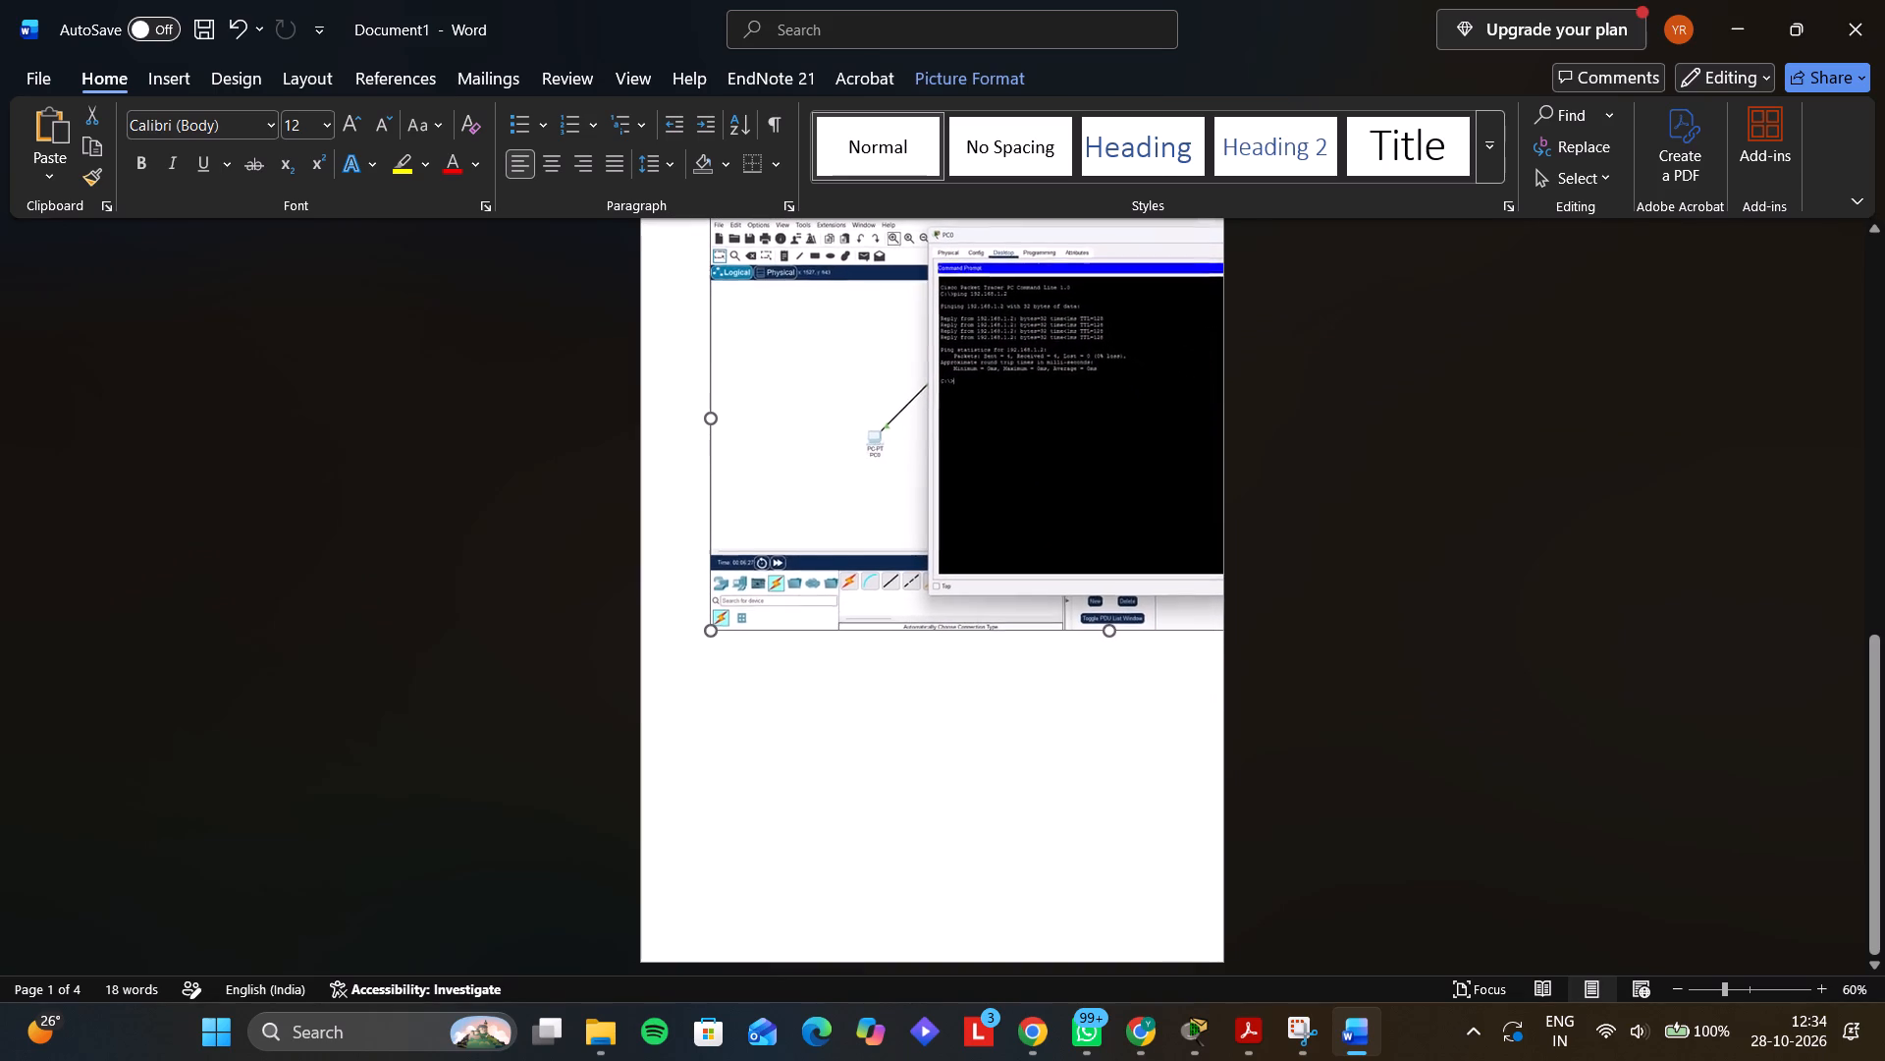
{"action": "left_click_drag", "start_coordinate": [802, 534], "coordinate": [1143, 236]}
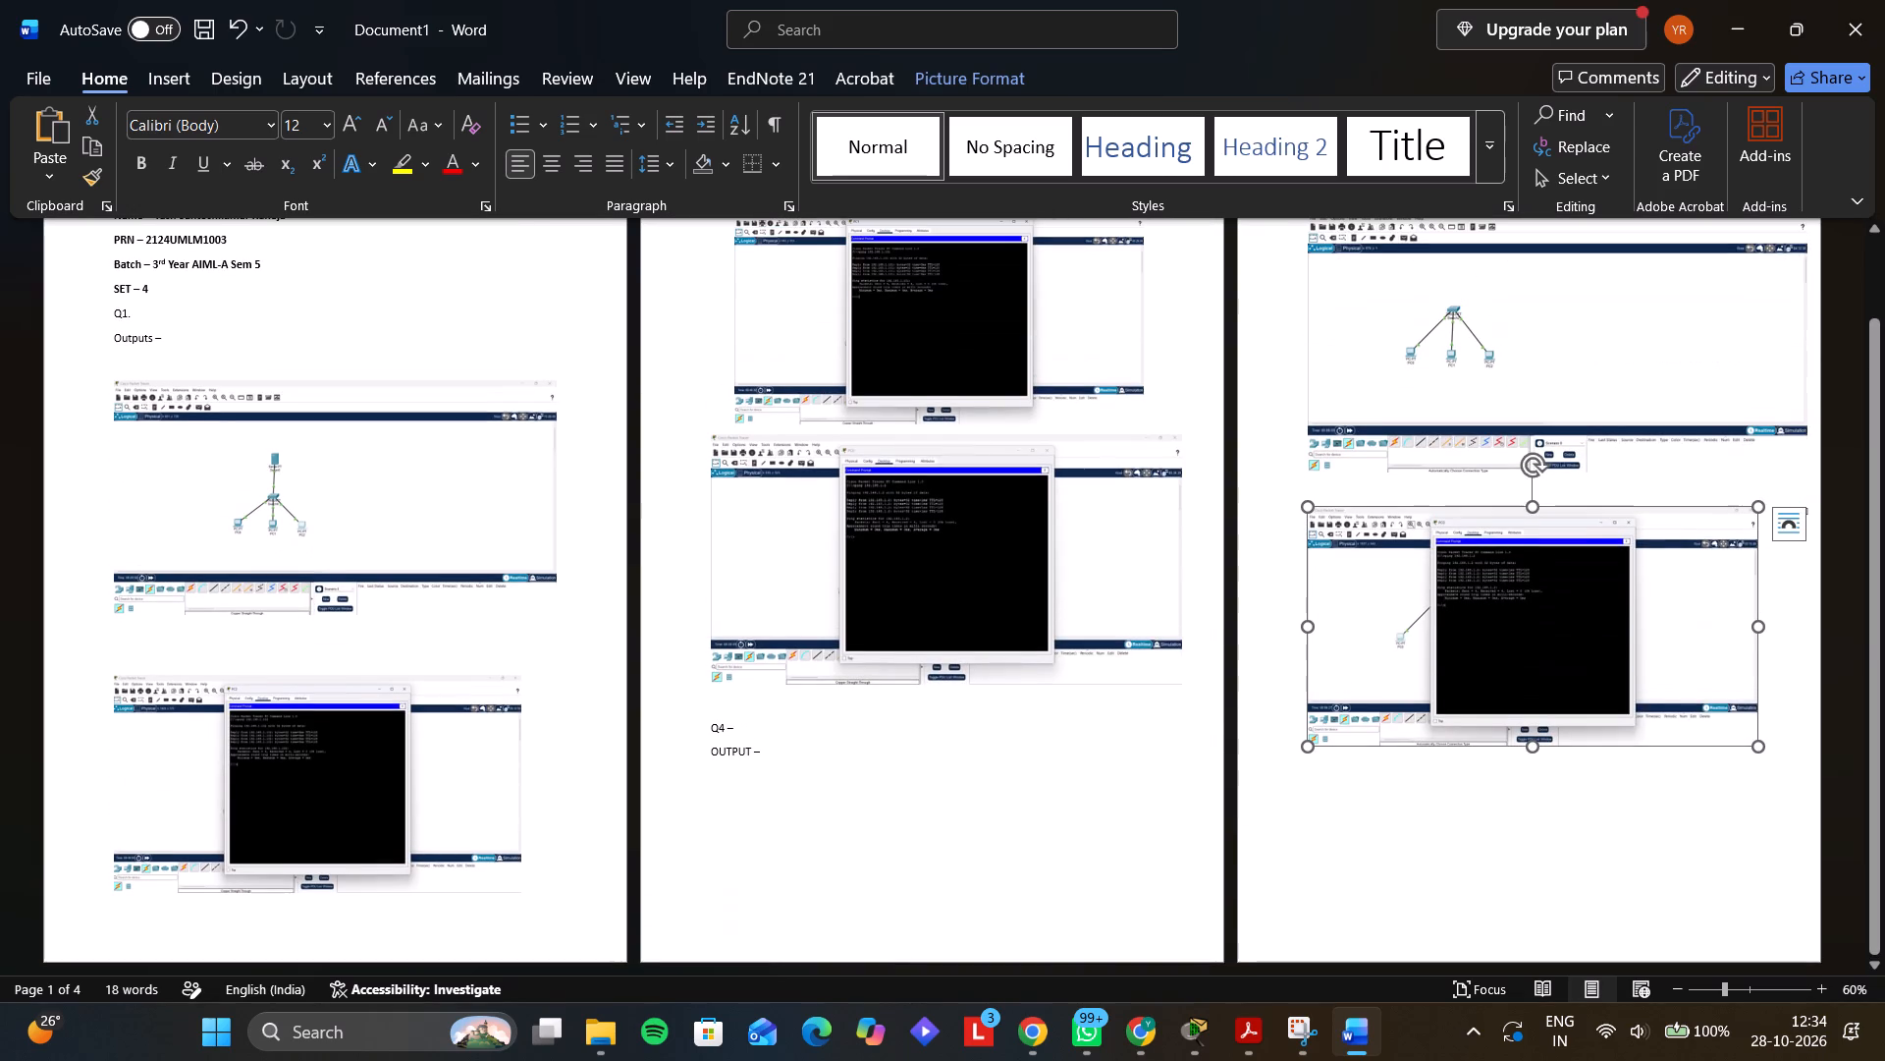
{"action": "left_click_drag", "start_coordinate": [1764, 748], "coordinate": [1792, 775]}
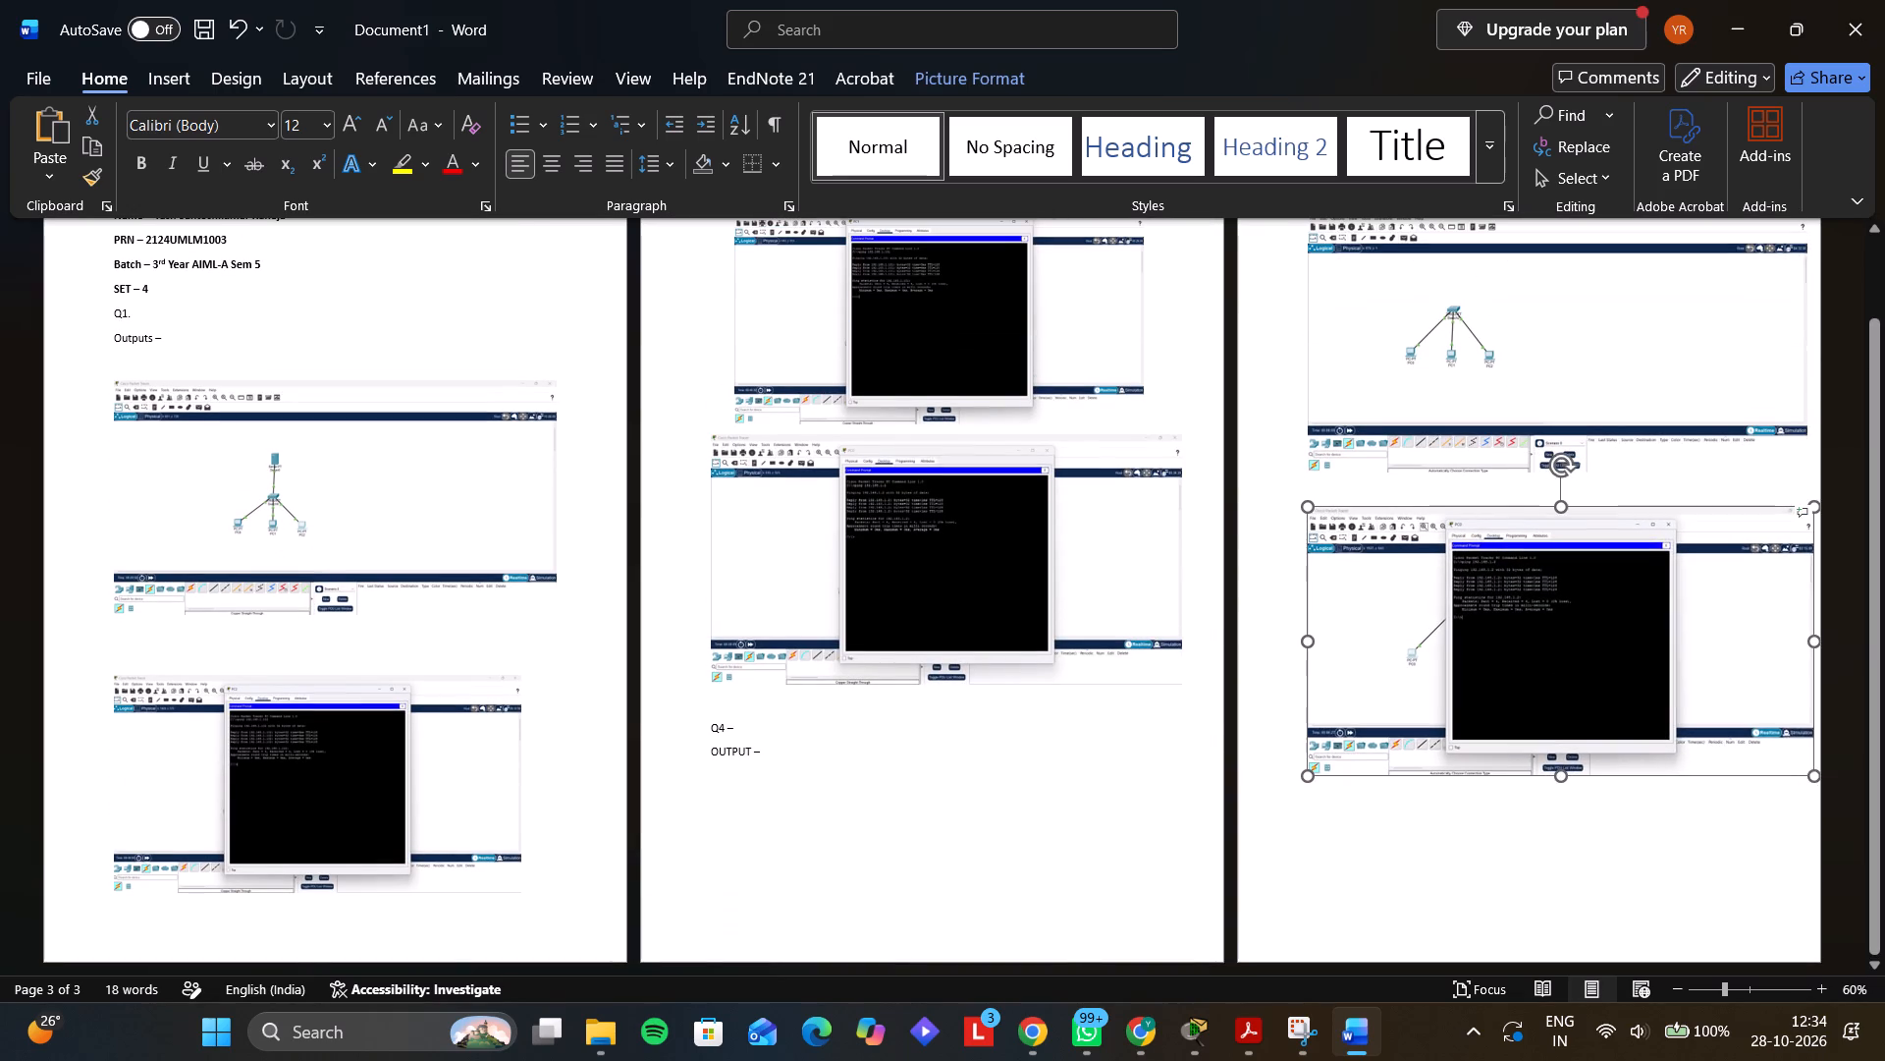
{"action": "left_click_drag", "start_coordinate": [1792, 775], "coordinate": [1776, 767]}
{"action": "left_click", "coordinate": [1661, 867]}
{"action": "scroll", "coordinate": [1660, 867], "scroll_direction": "up", "scroll_amount": 2}
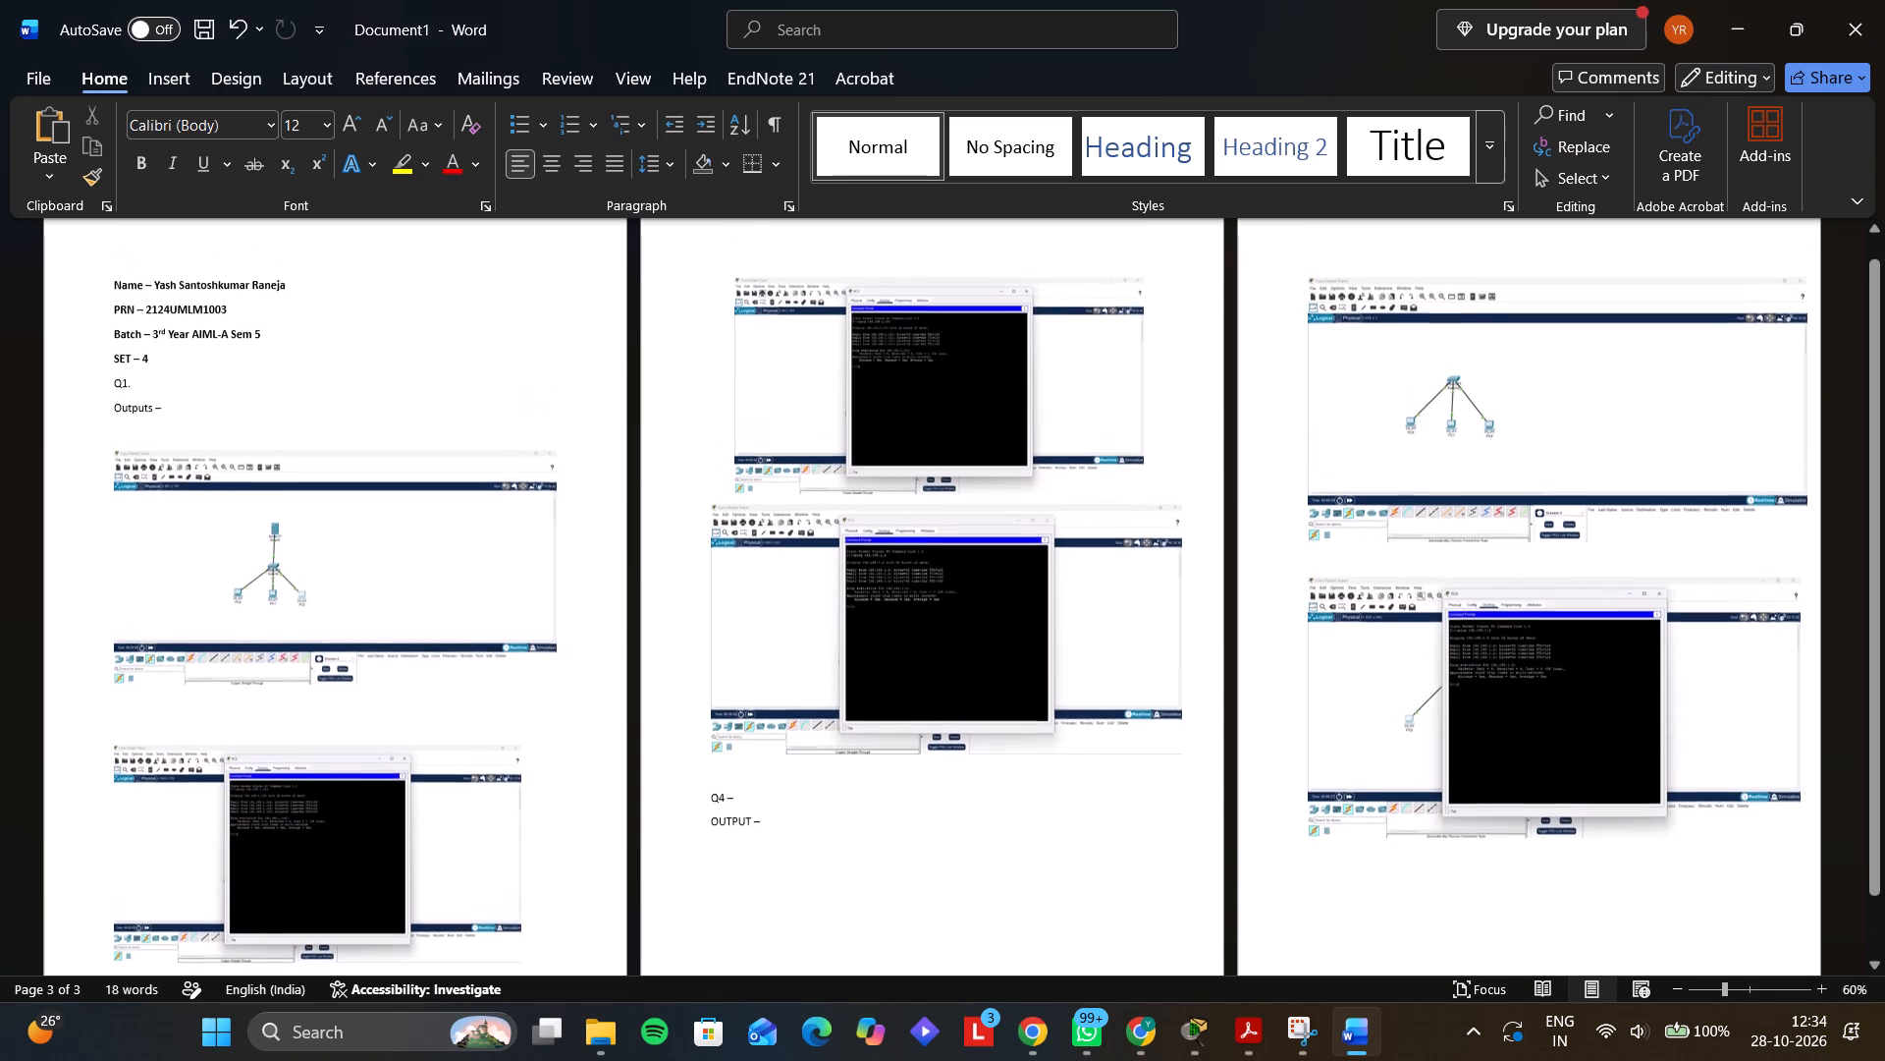
{"action": "scroll", "coordinate": [1660, 867], "scroll_direction": "down", "scroll_amount": 1}
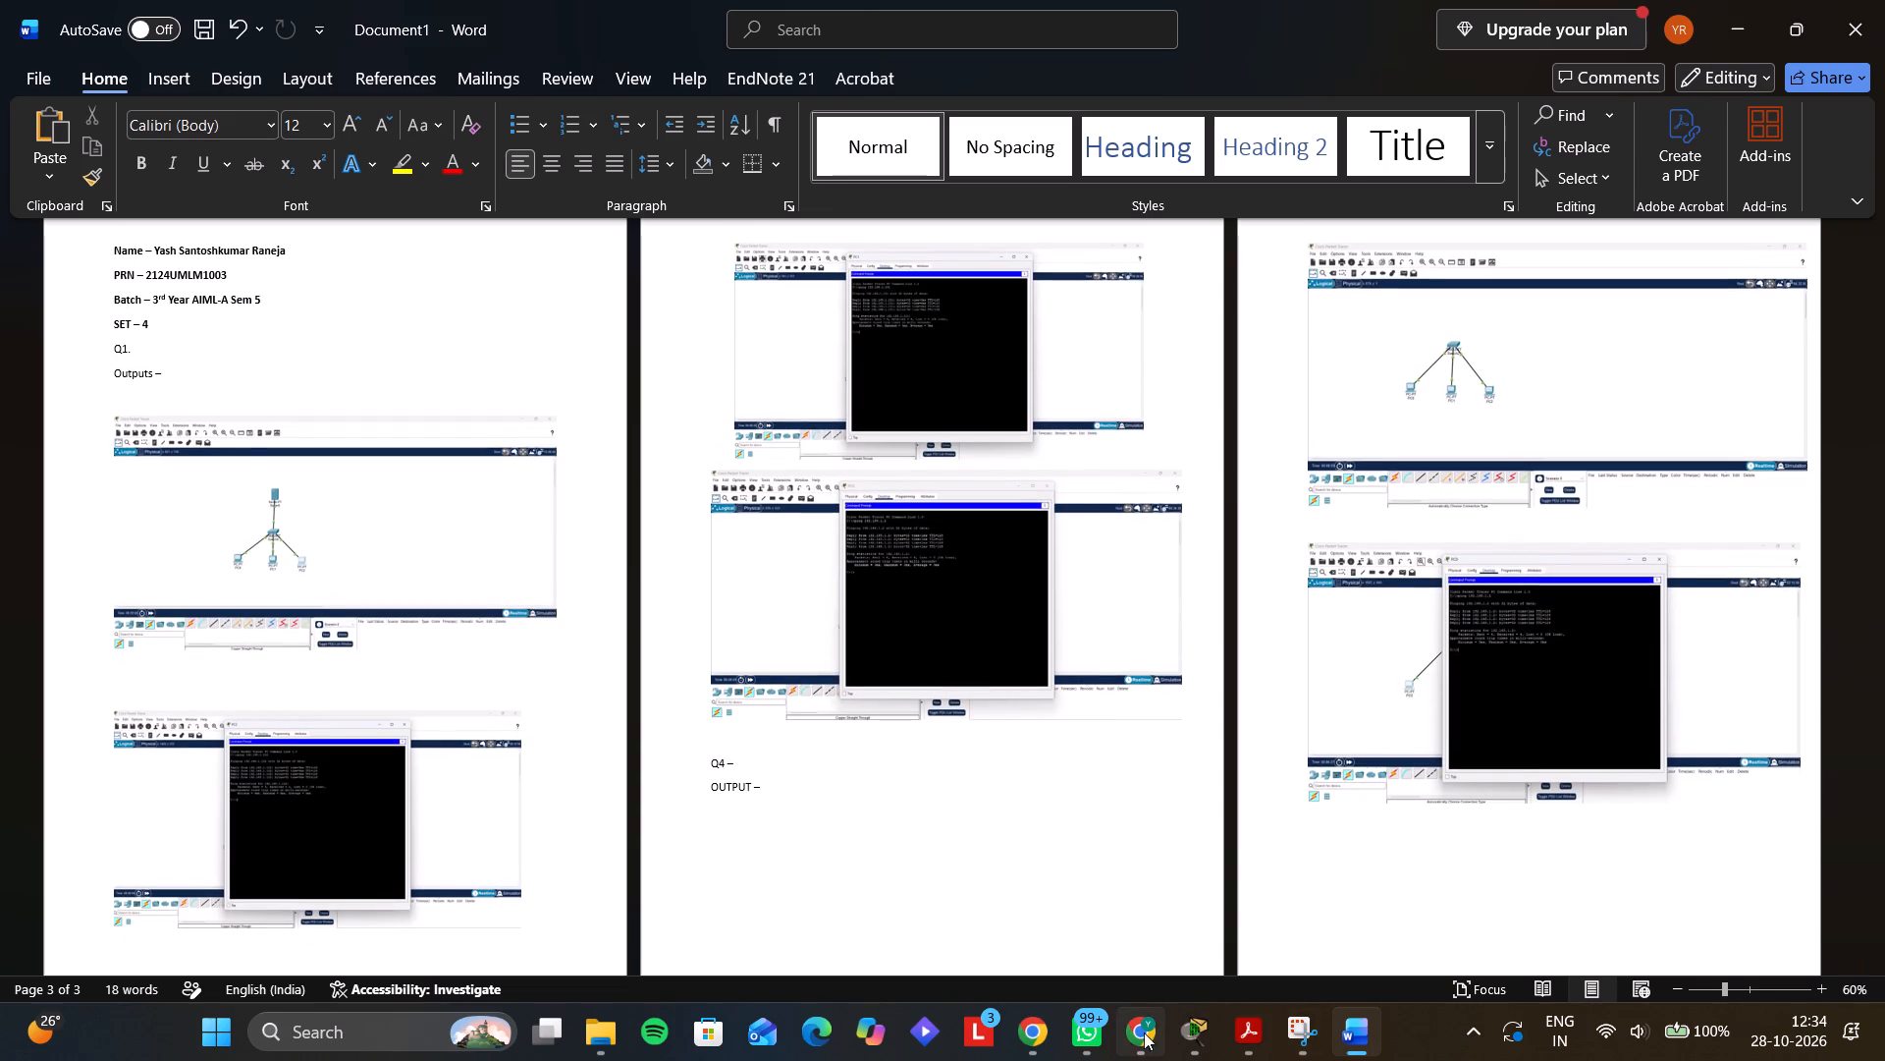
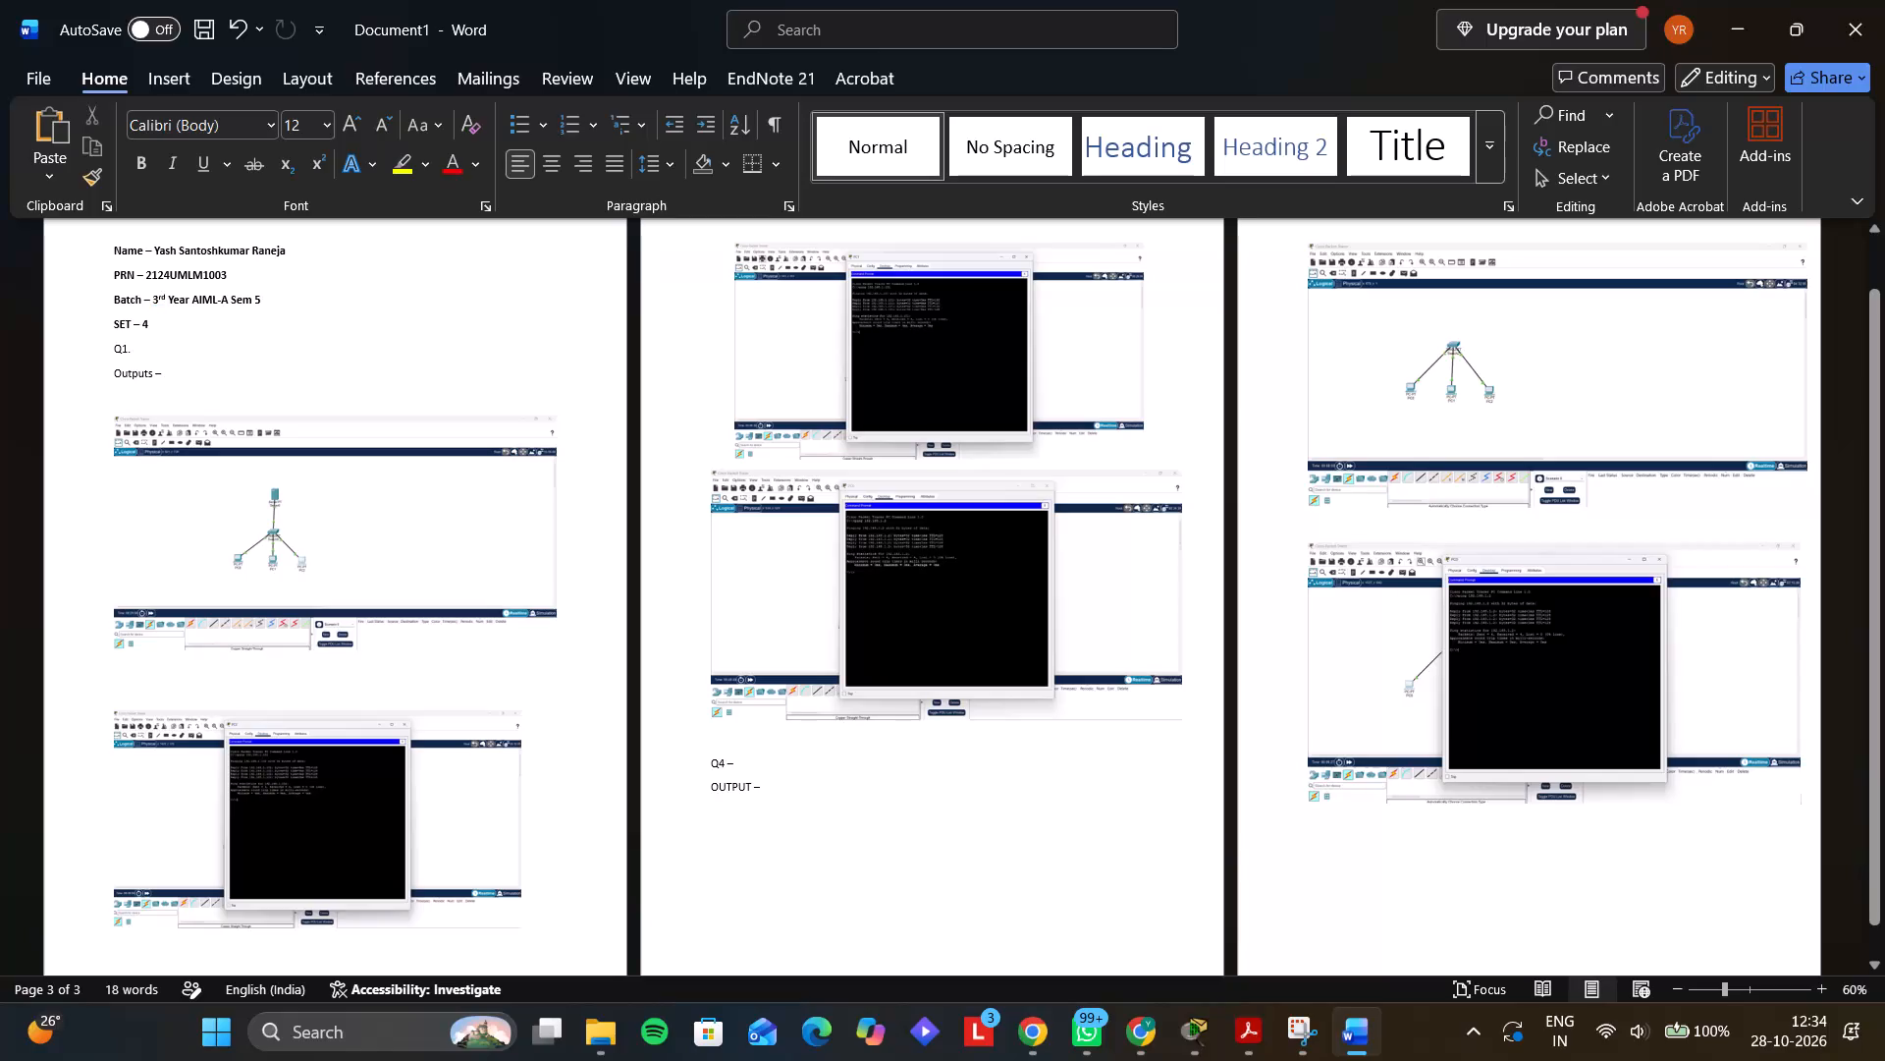
Insert the number 1 after the word Batch in the student details at the top of the first page.
{"action": "left_click", "coordinate": [144, 301]}
{"action": "key", "text": "1"}
{"action": "key", "text": "space"}
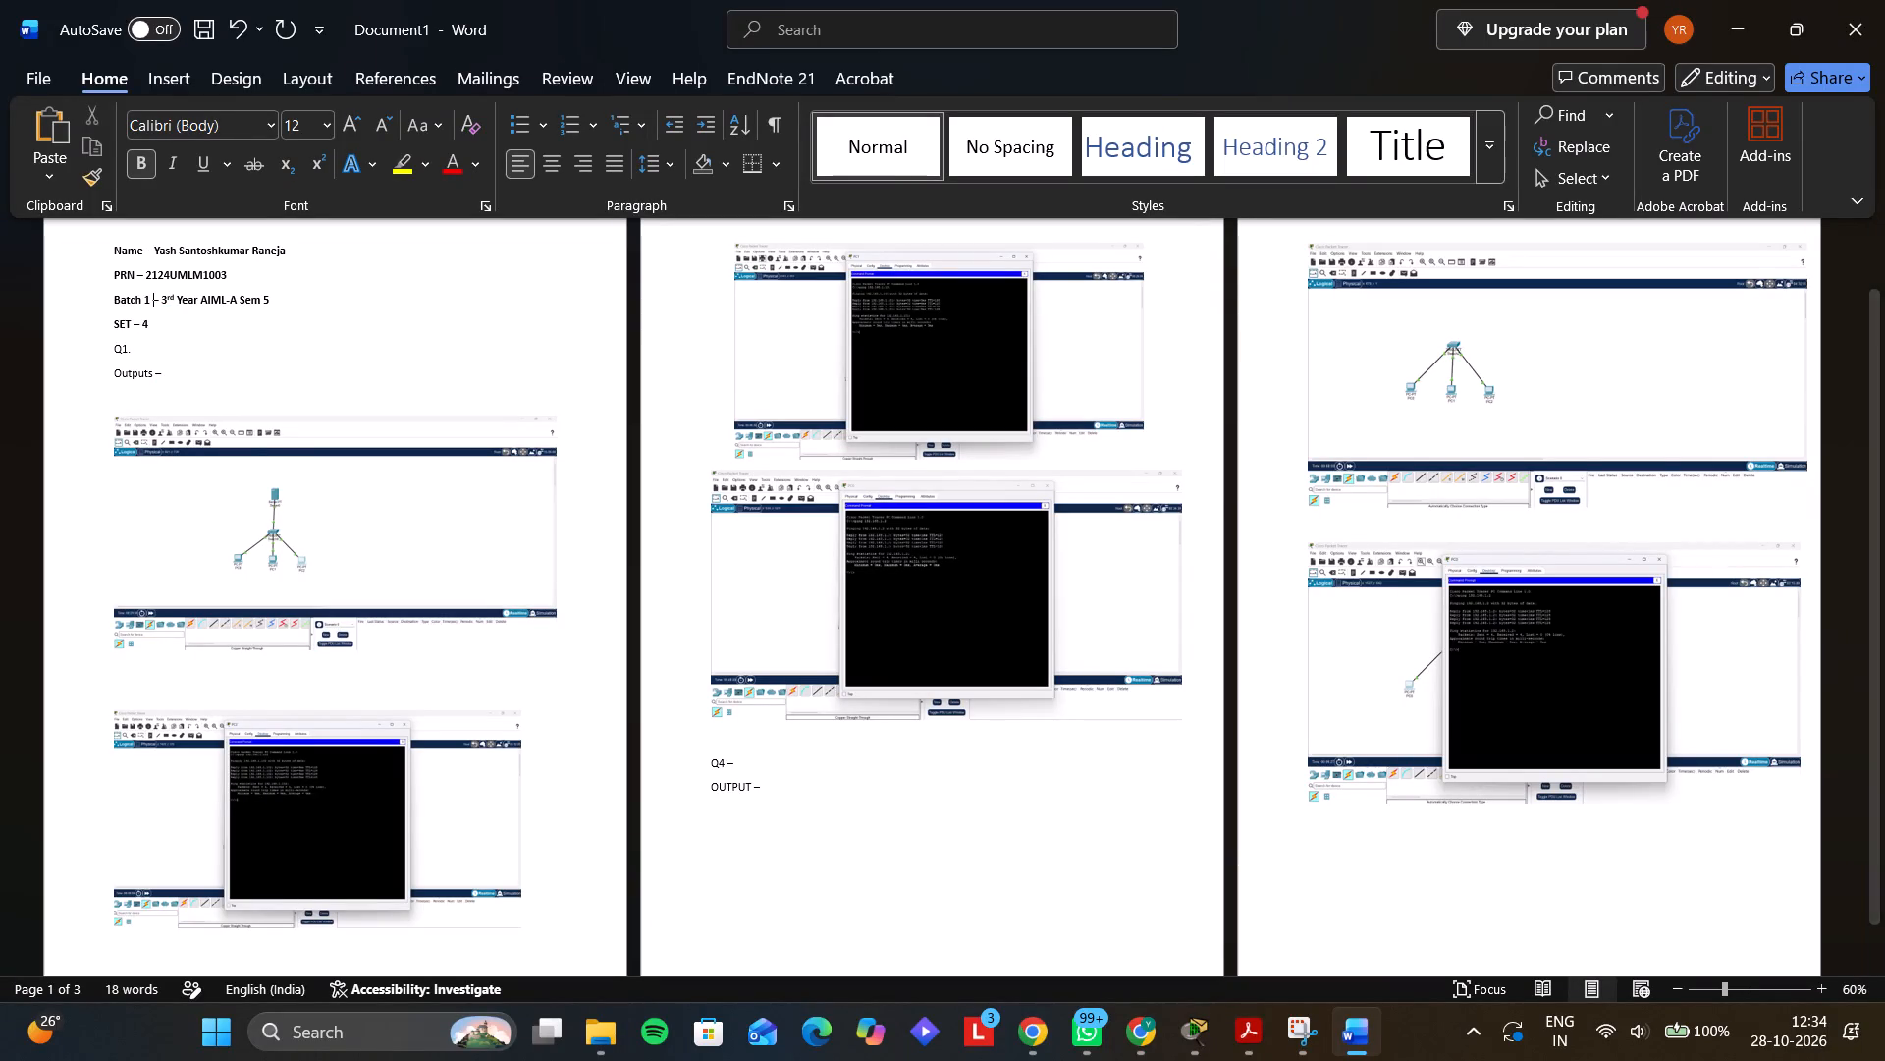
Add two blank lines after the PC0 ping screenshot on the third page.
{"action": "left_click", "coordinate": [1477, 893]}
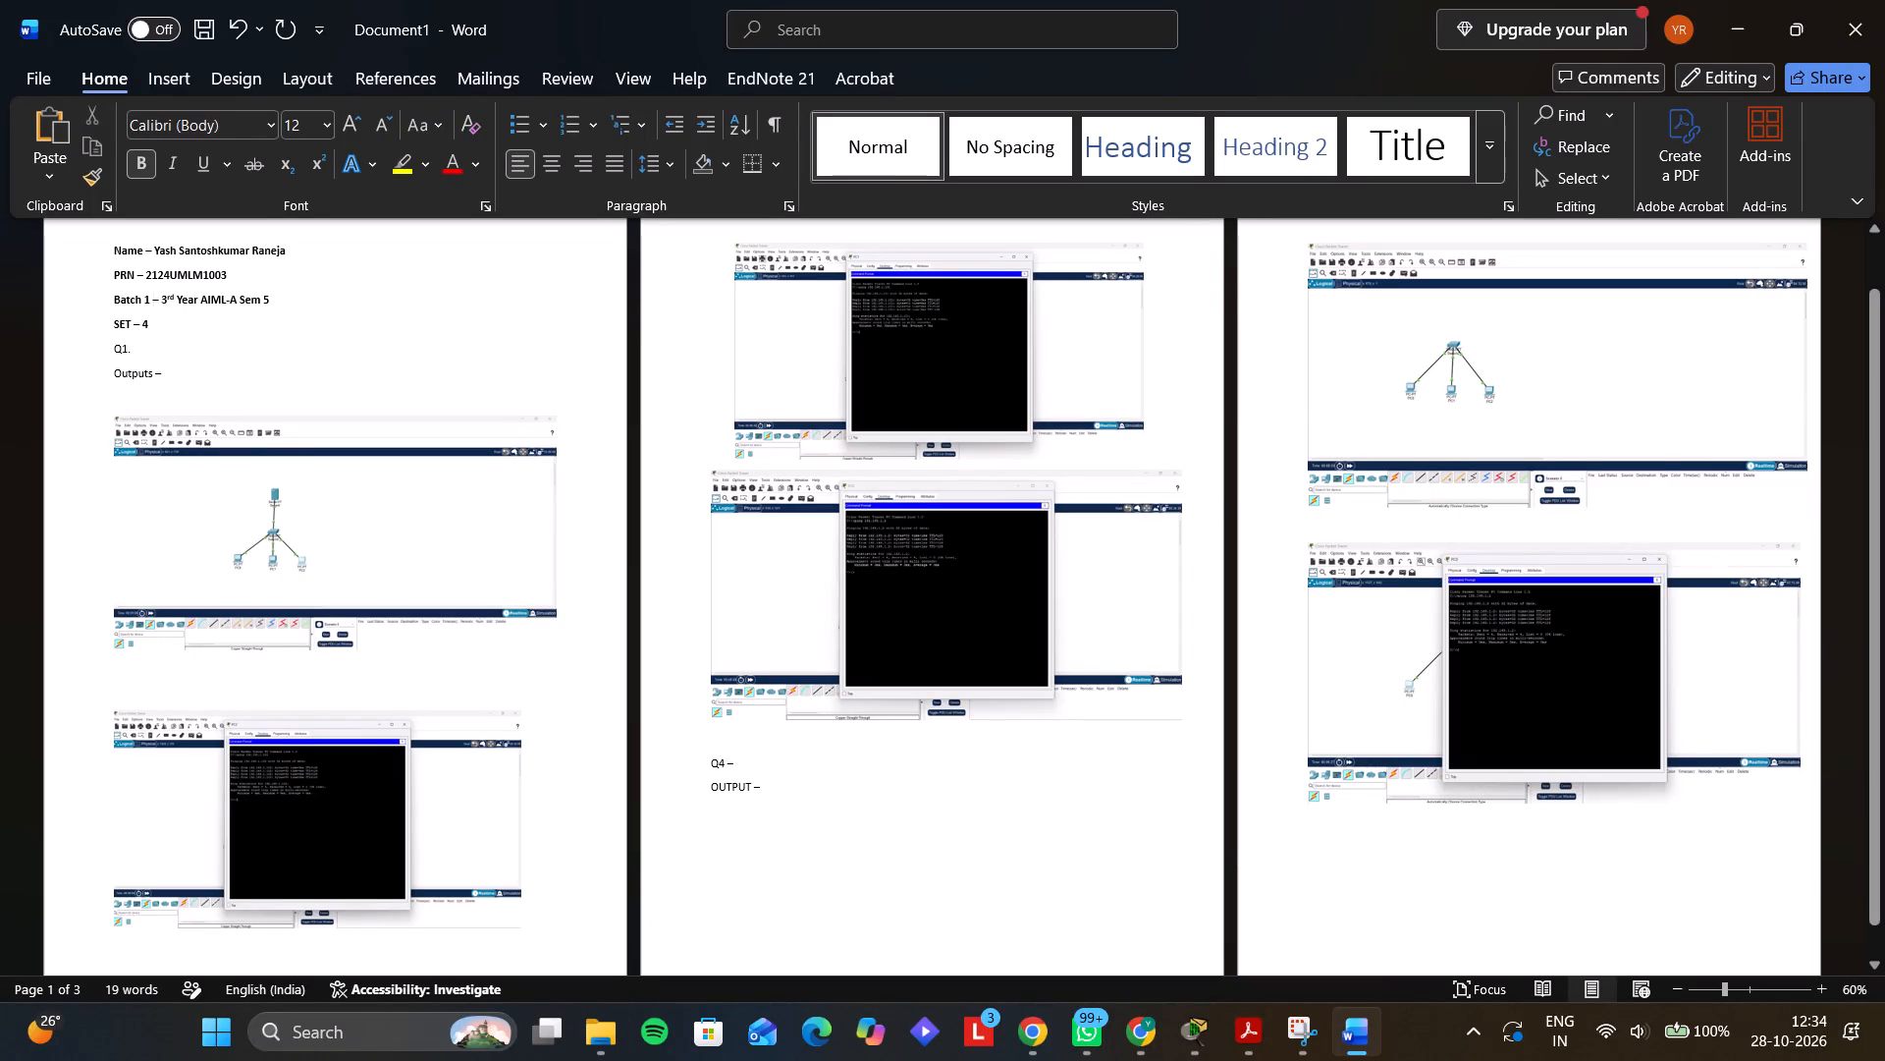
{"action": "left_click", "coordinate": [1813, 799]}
{"action": "key", "text": "Return"}
{"action": "key", "text": "Return"}
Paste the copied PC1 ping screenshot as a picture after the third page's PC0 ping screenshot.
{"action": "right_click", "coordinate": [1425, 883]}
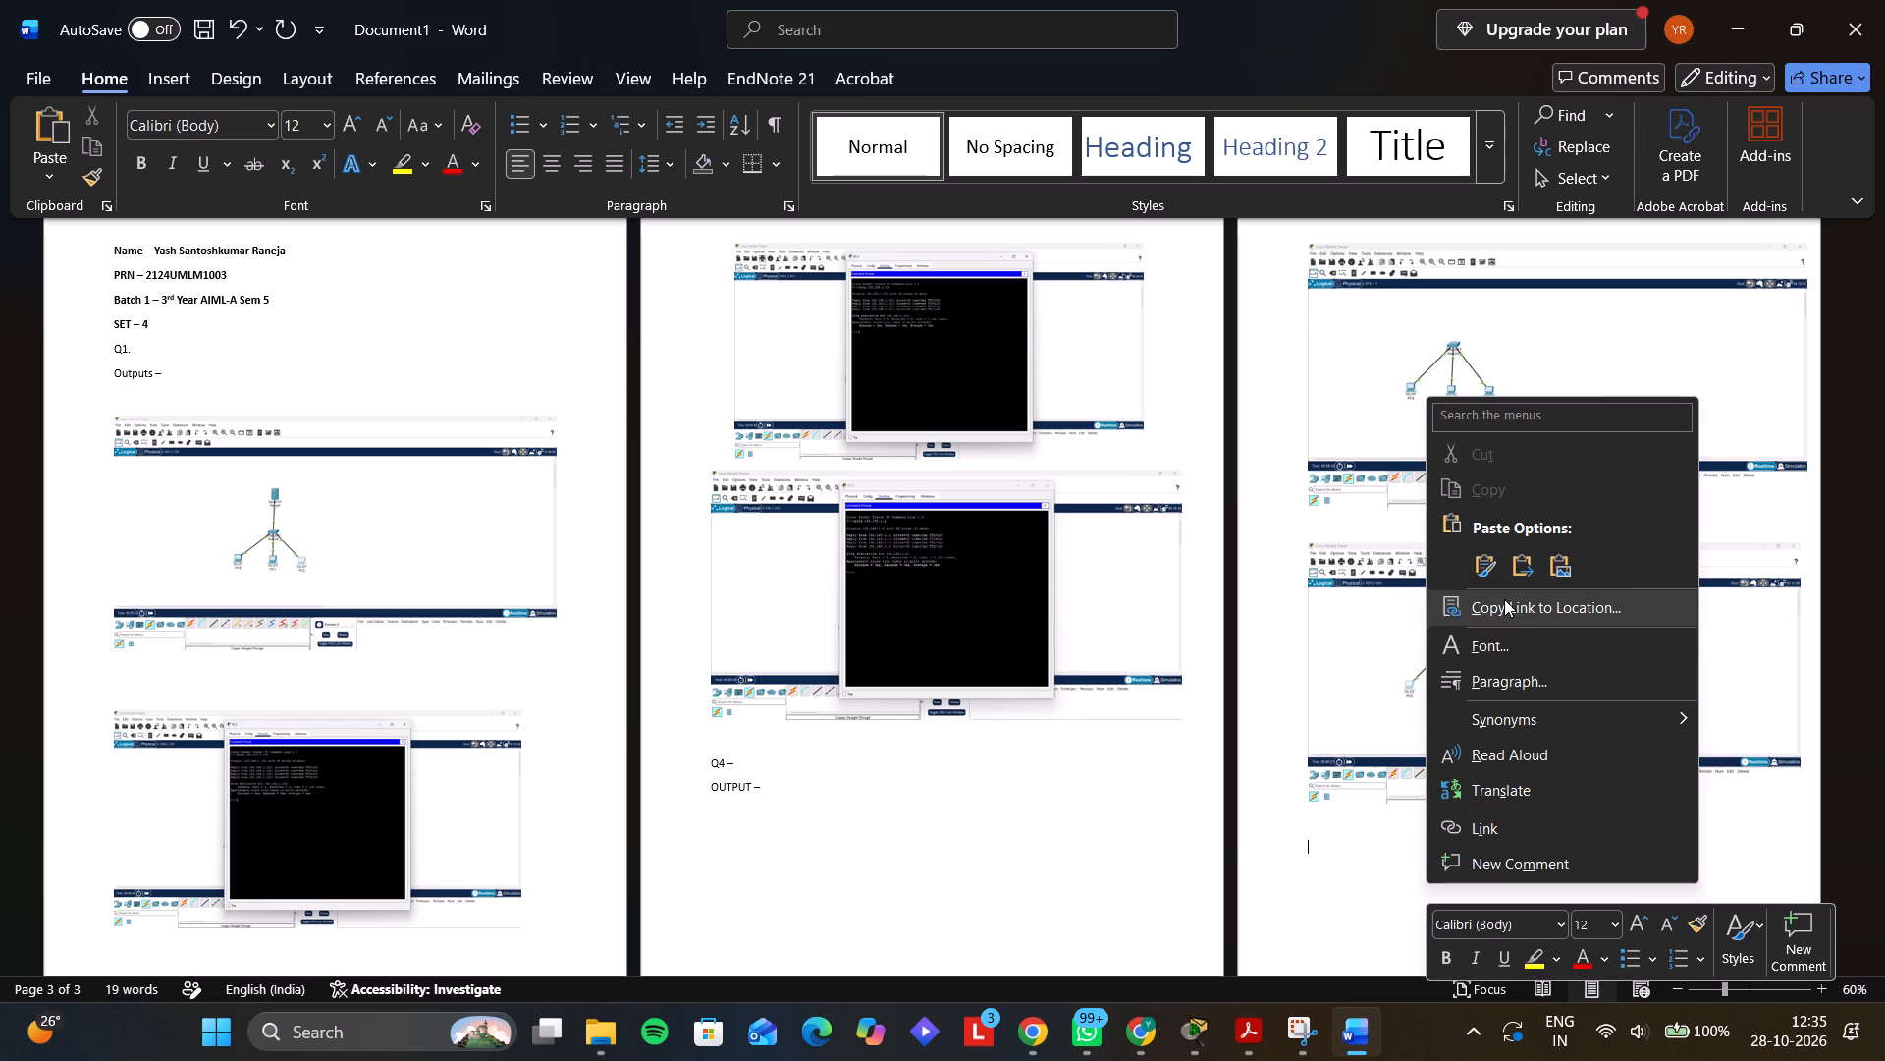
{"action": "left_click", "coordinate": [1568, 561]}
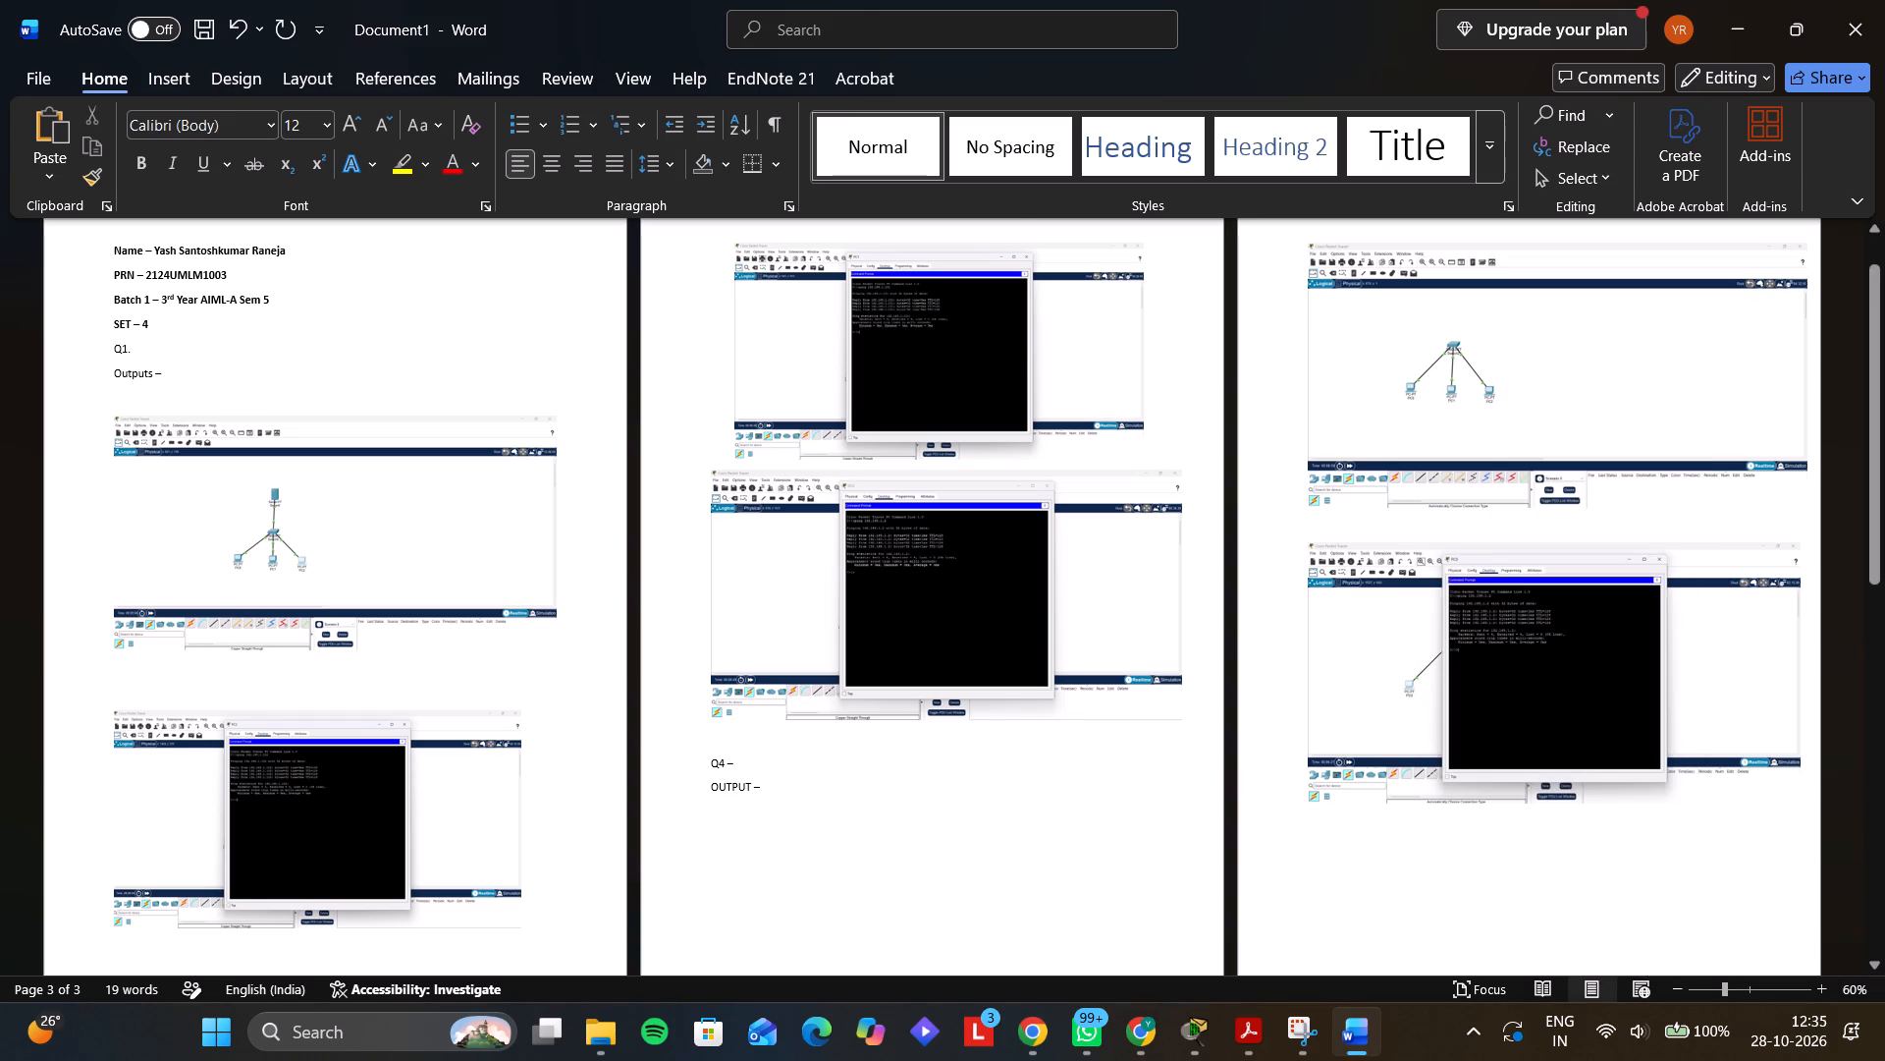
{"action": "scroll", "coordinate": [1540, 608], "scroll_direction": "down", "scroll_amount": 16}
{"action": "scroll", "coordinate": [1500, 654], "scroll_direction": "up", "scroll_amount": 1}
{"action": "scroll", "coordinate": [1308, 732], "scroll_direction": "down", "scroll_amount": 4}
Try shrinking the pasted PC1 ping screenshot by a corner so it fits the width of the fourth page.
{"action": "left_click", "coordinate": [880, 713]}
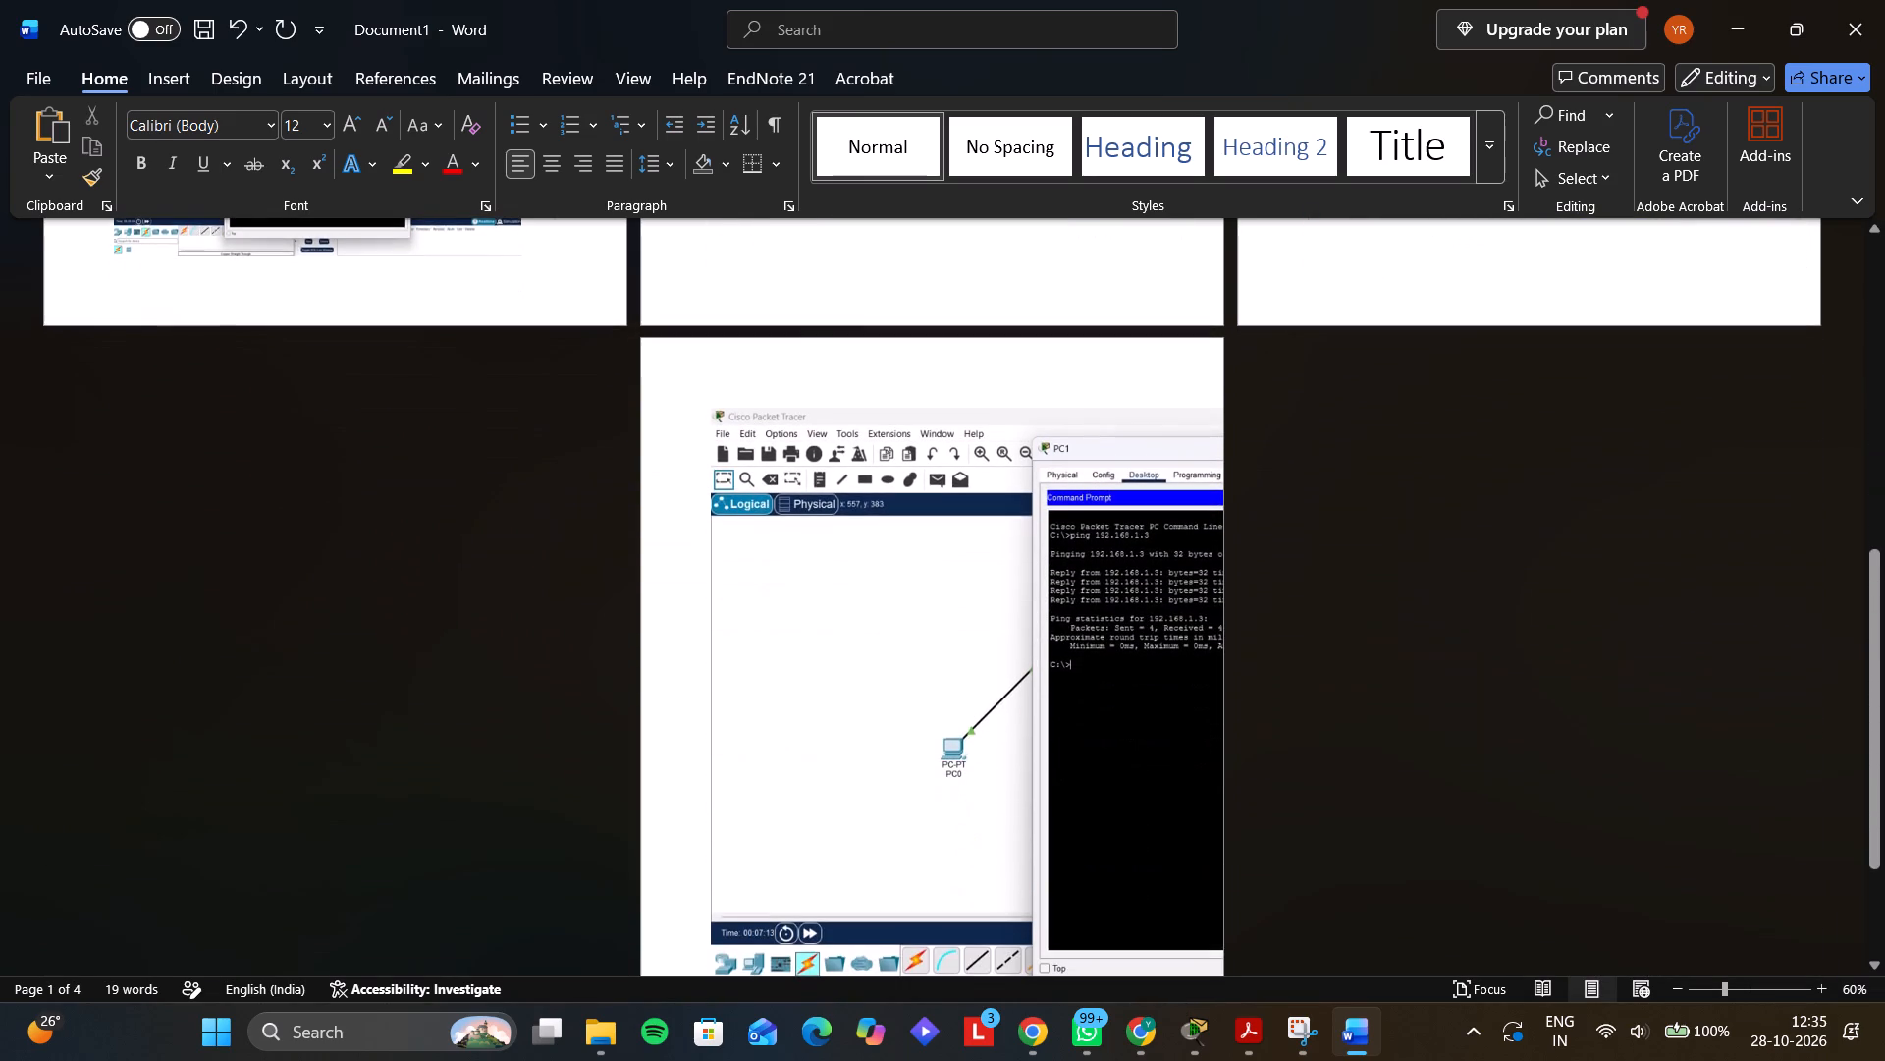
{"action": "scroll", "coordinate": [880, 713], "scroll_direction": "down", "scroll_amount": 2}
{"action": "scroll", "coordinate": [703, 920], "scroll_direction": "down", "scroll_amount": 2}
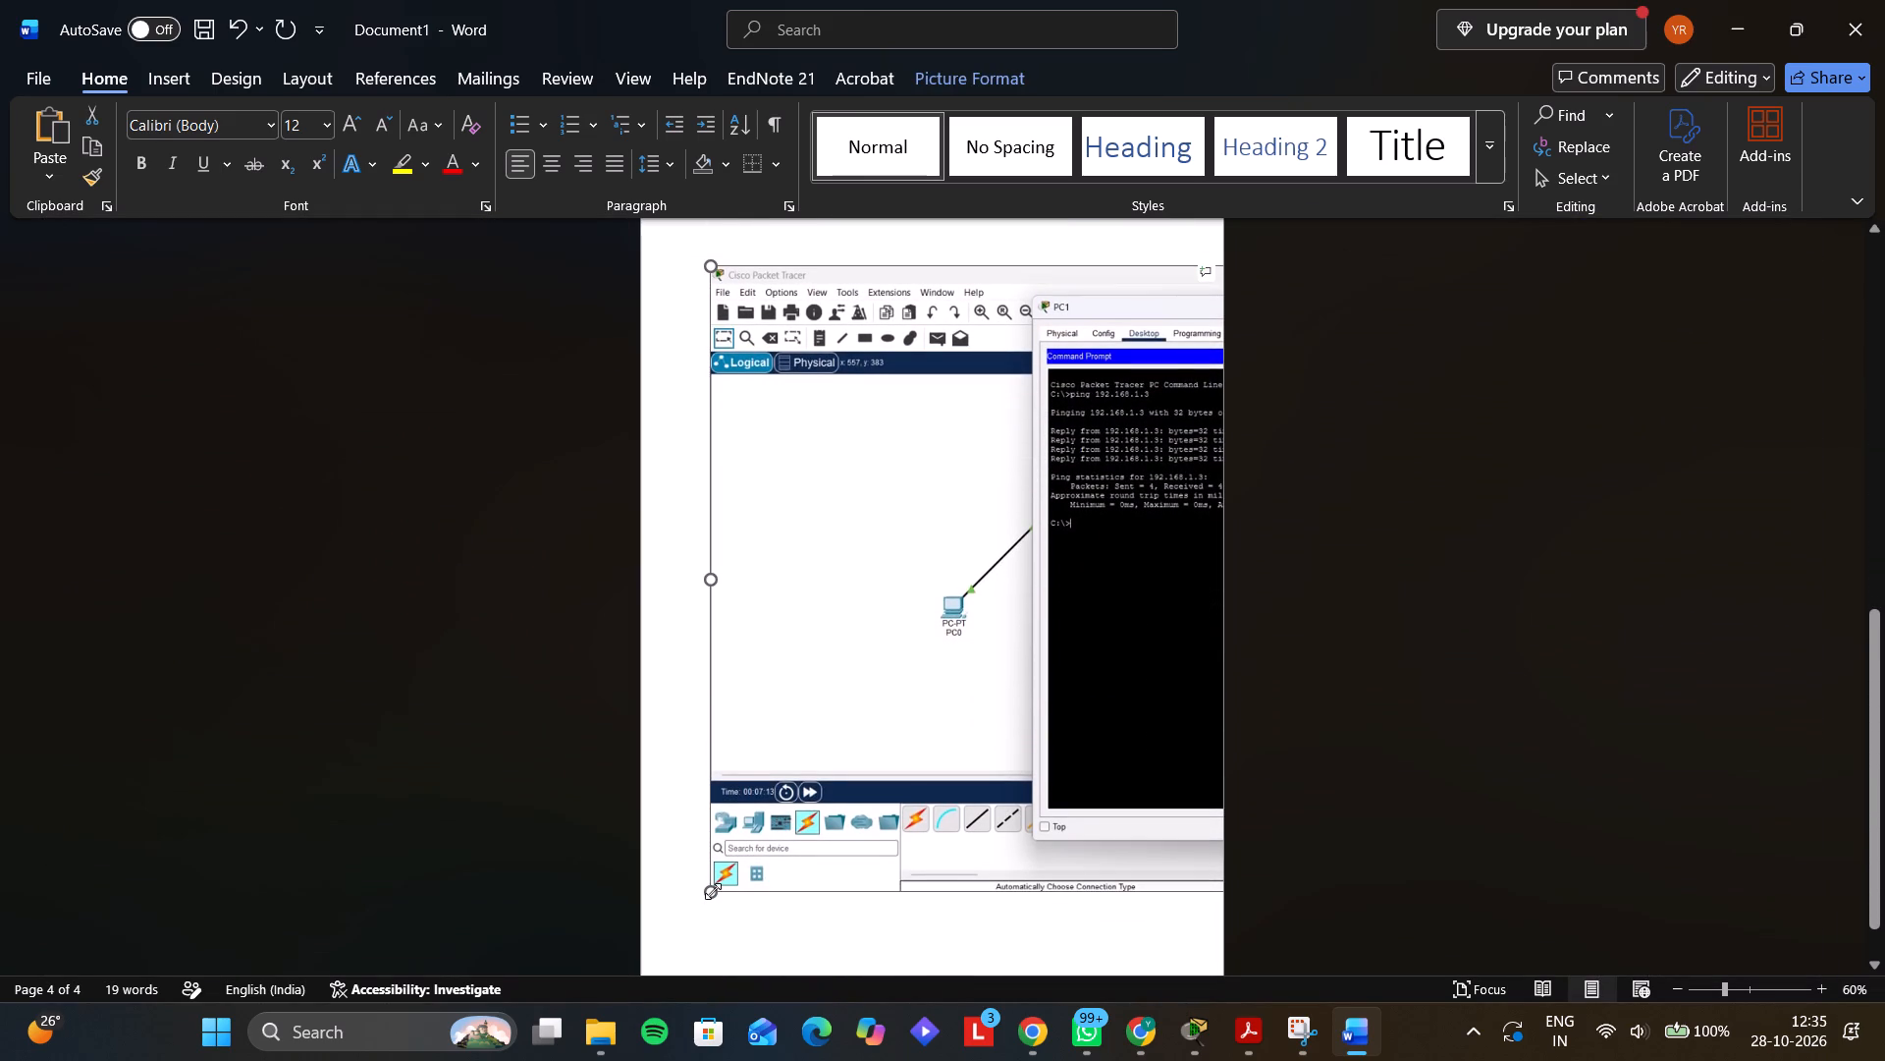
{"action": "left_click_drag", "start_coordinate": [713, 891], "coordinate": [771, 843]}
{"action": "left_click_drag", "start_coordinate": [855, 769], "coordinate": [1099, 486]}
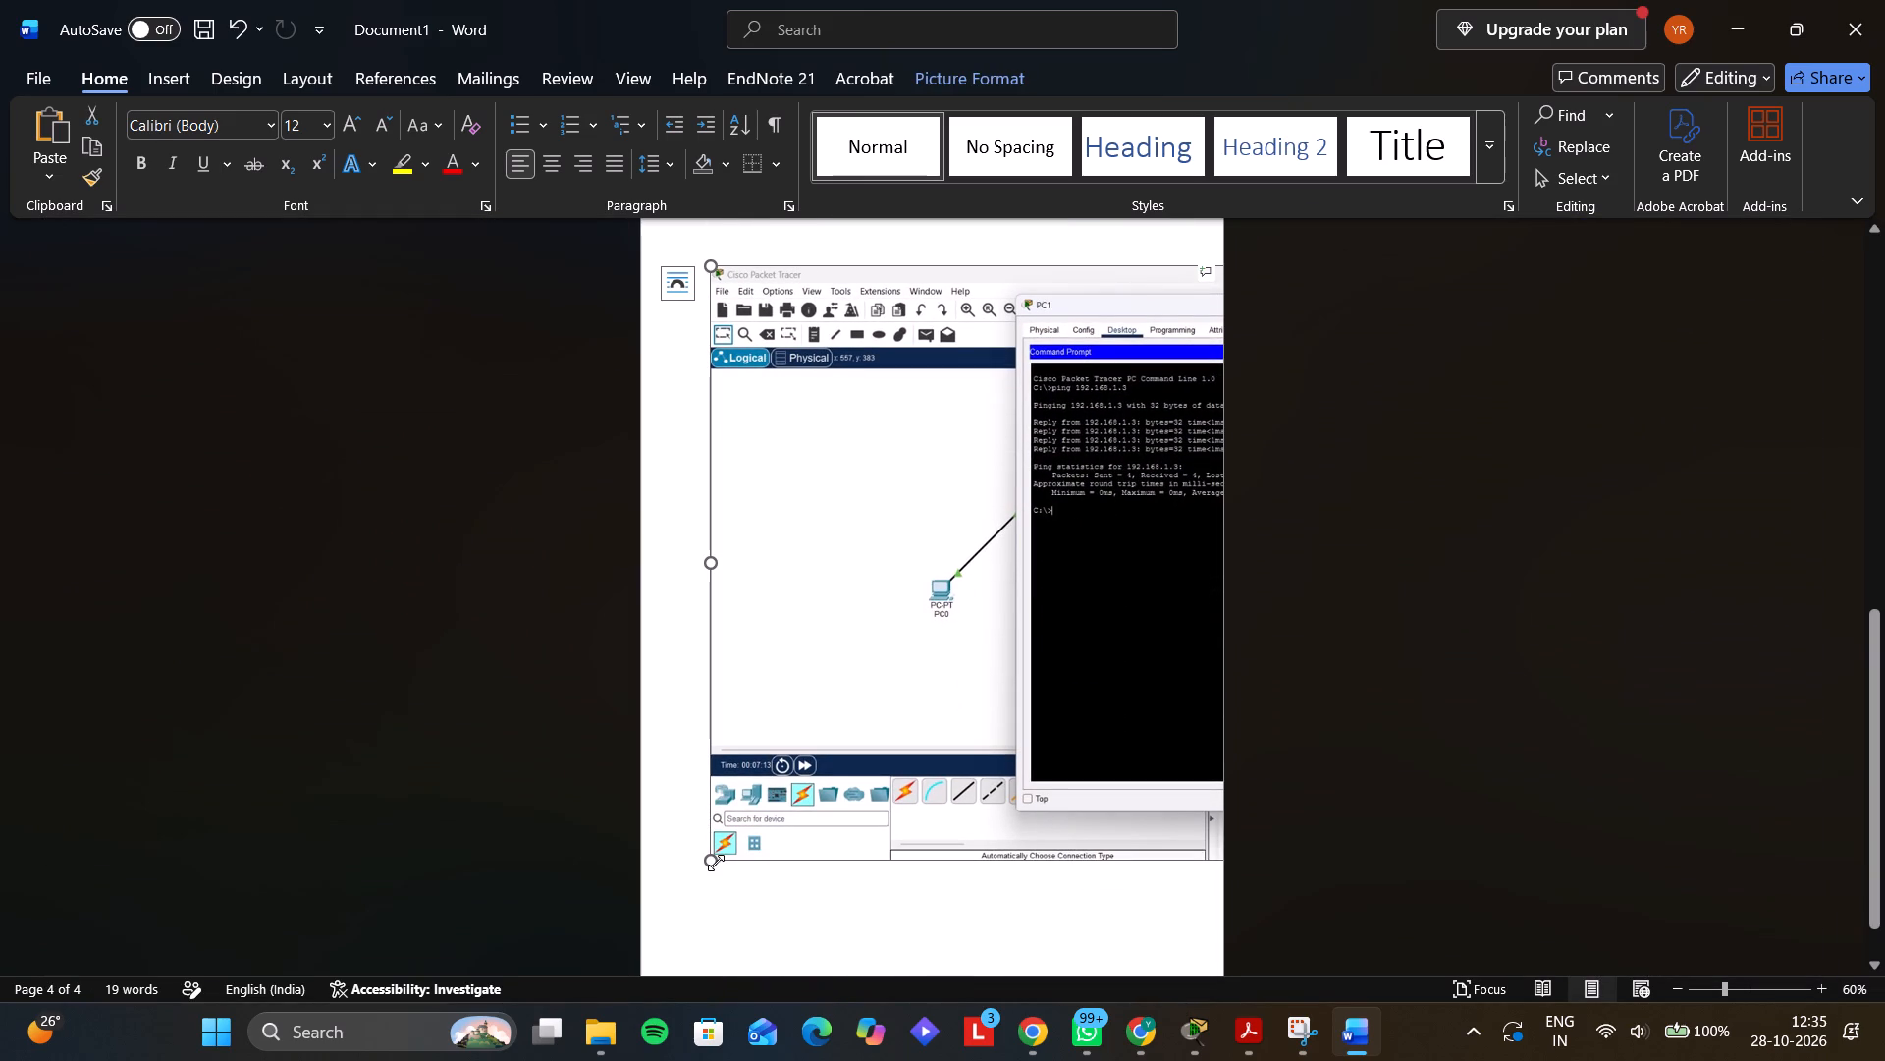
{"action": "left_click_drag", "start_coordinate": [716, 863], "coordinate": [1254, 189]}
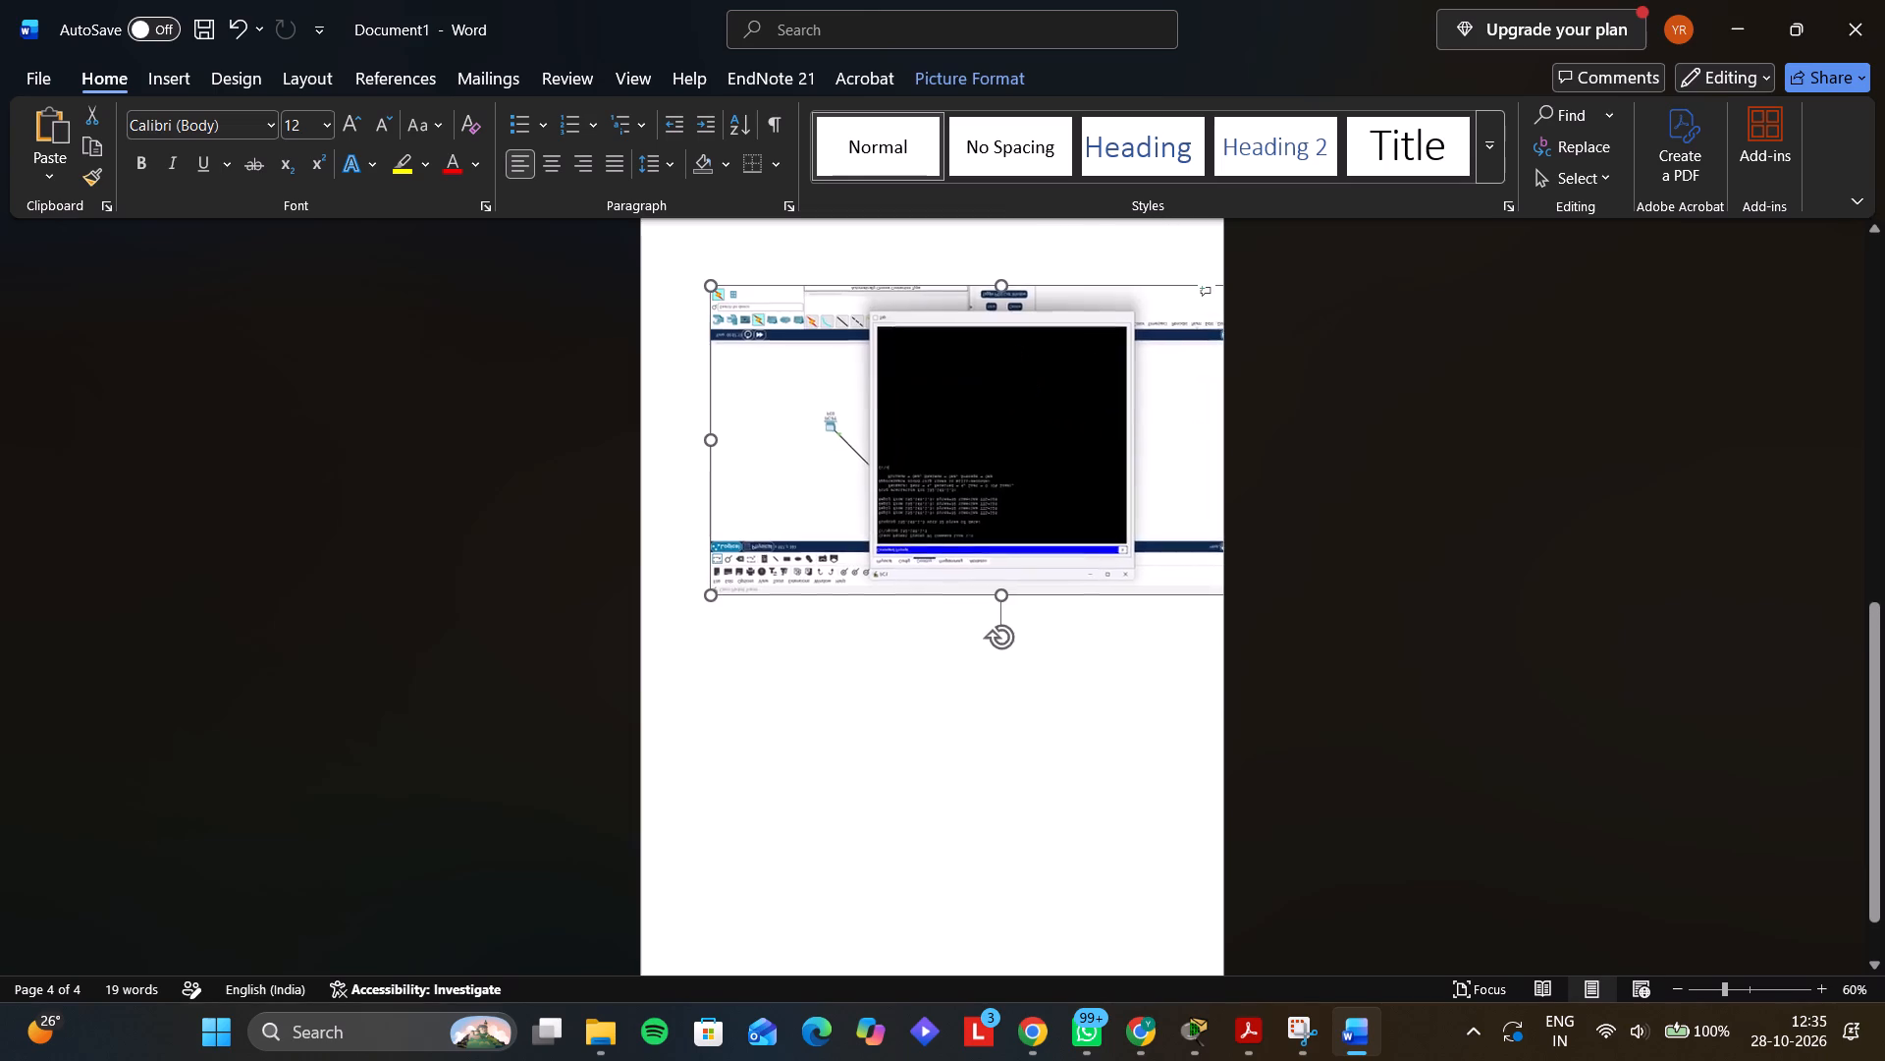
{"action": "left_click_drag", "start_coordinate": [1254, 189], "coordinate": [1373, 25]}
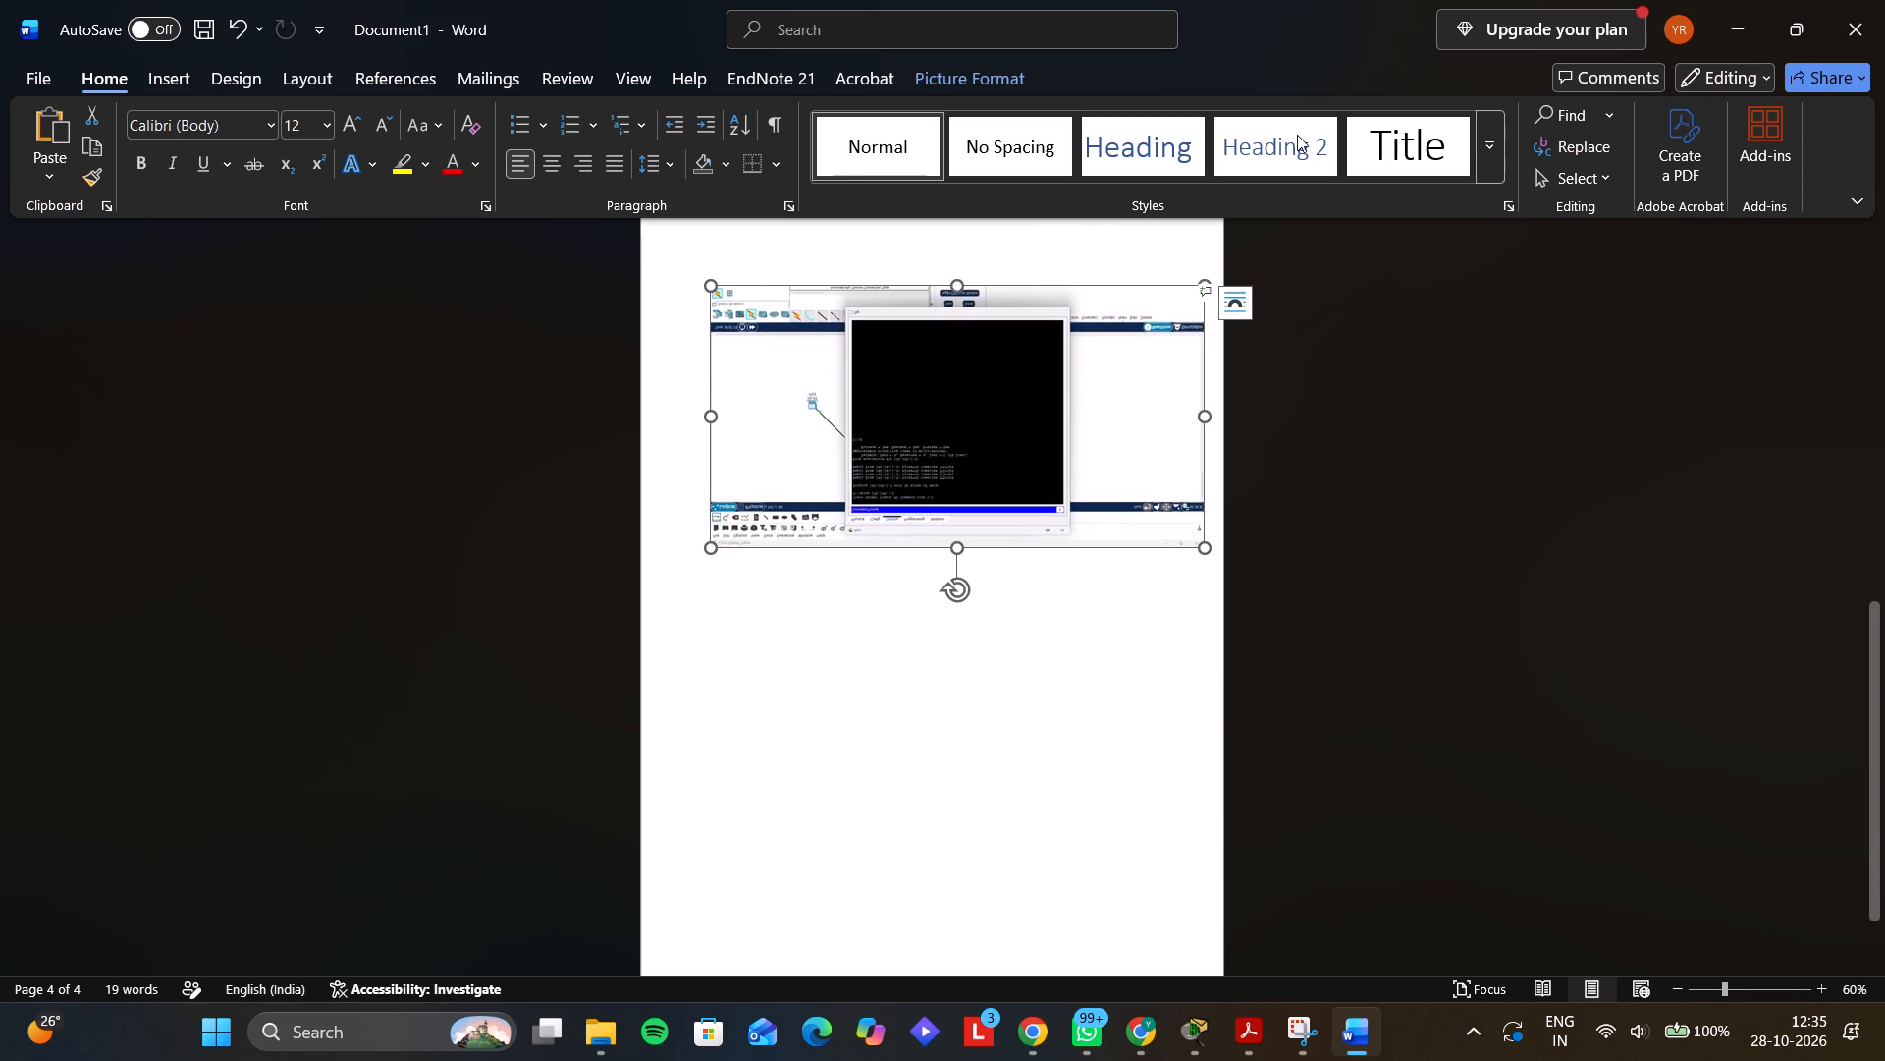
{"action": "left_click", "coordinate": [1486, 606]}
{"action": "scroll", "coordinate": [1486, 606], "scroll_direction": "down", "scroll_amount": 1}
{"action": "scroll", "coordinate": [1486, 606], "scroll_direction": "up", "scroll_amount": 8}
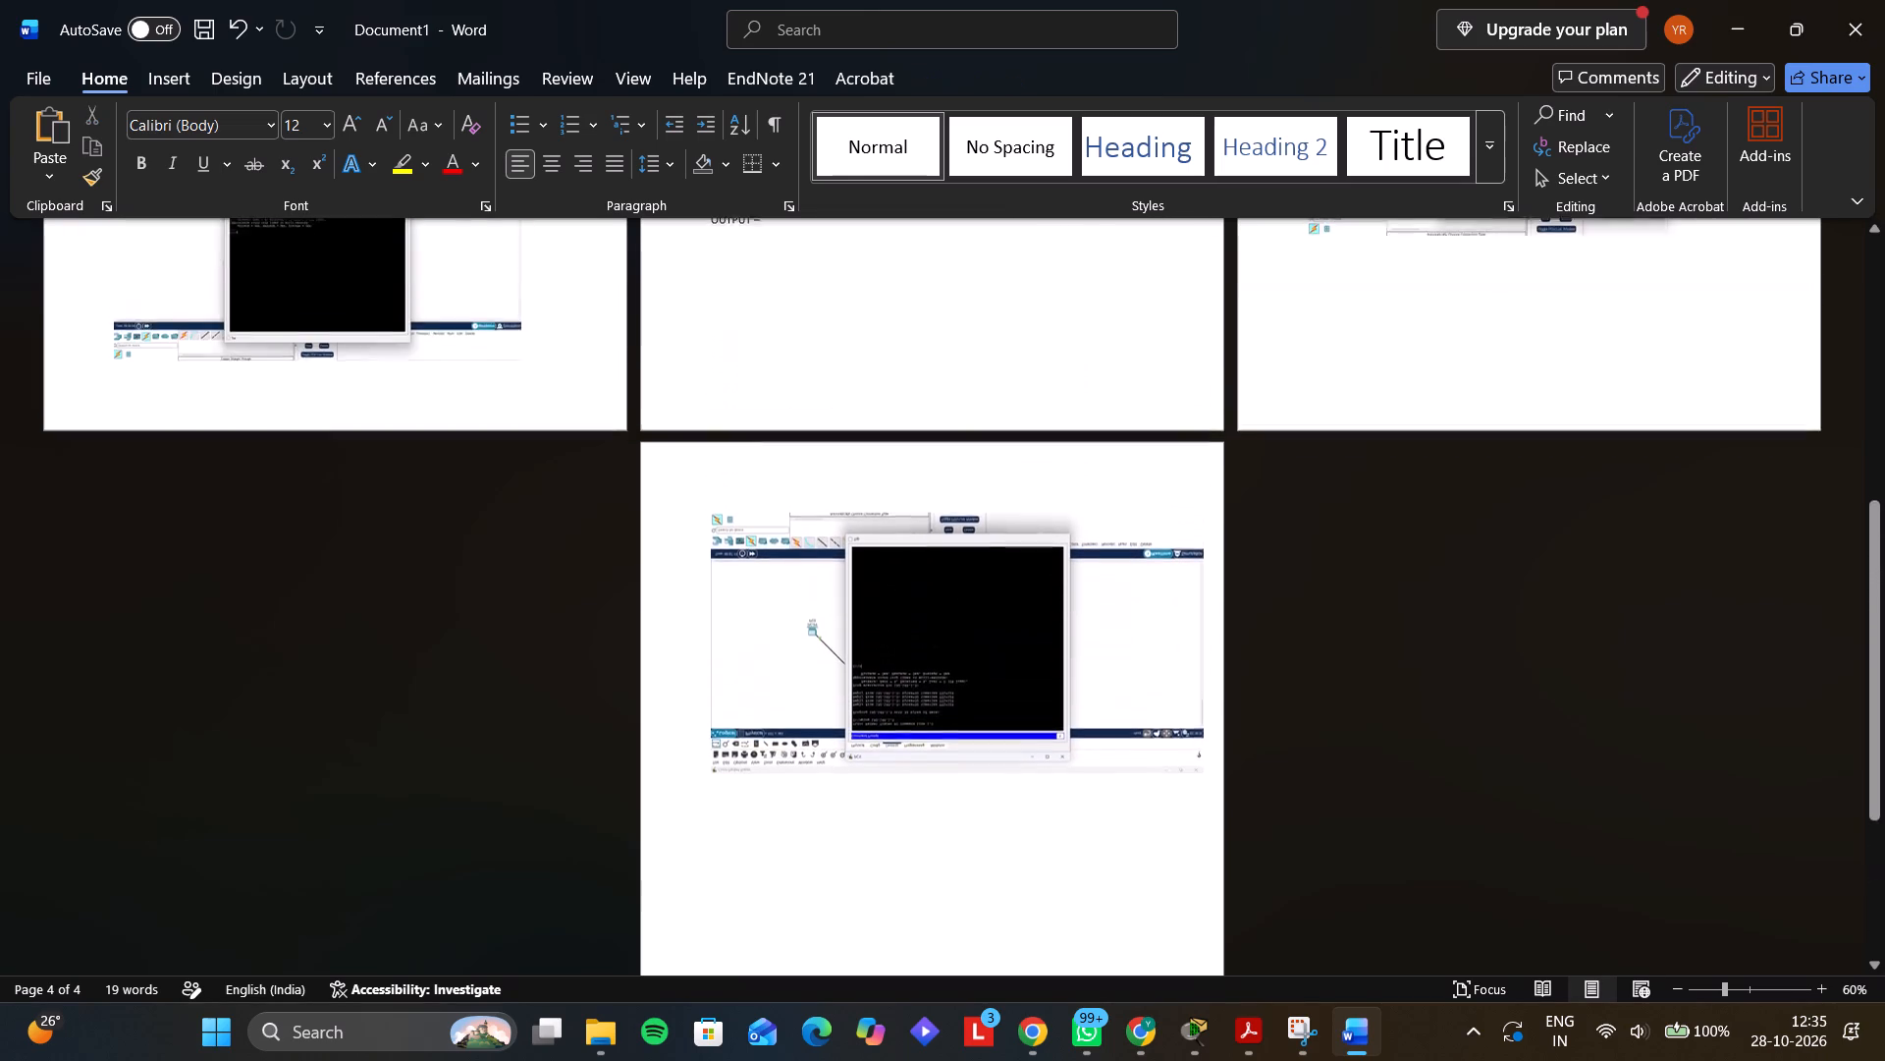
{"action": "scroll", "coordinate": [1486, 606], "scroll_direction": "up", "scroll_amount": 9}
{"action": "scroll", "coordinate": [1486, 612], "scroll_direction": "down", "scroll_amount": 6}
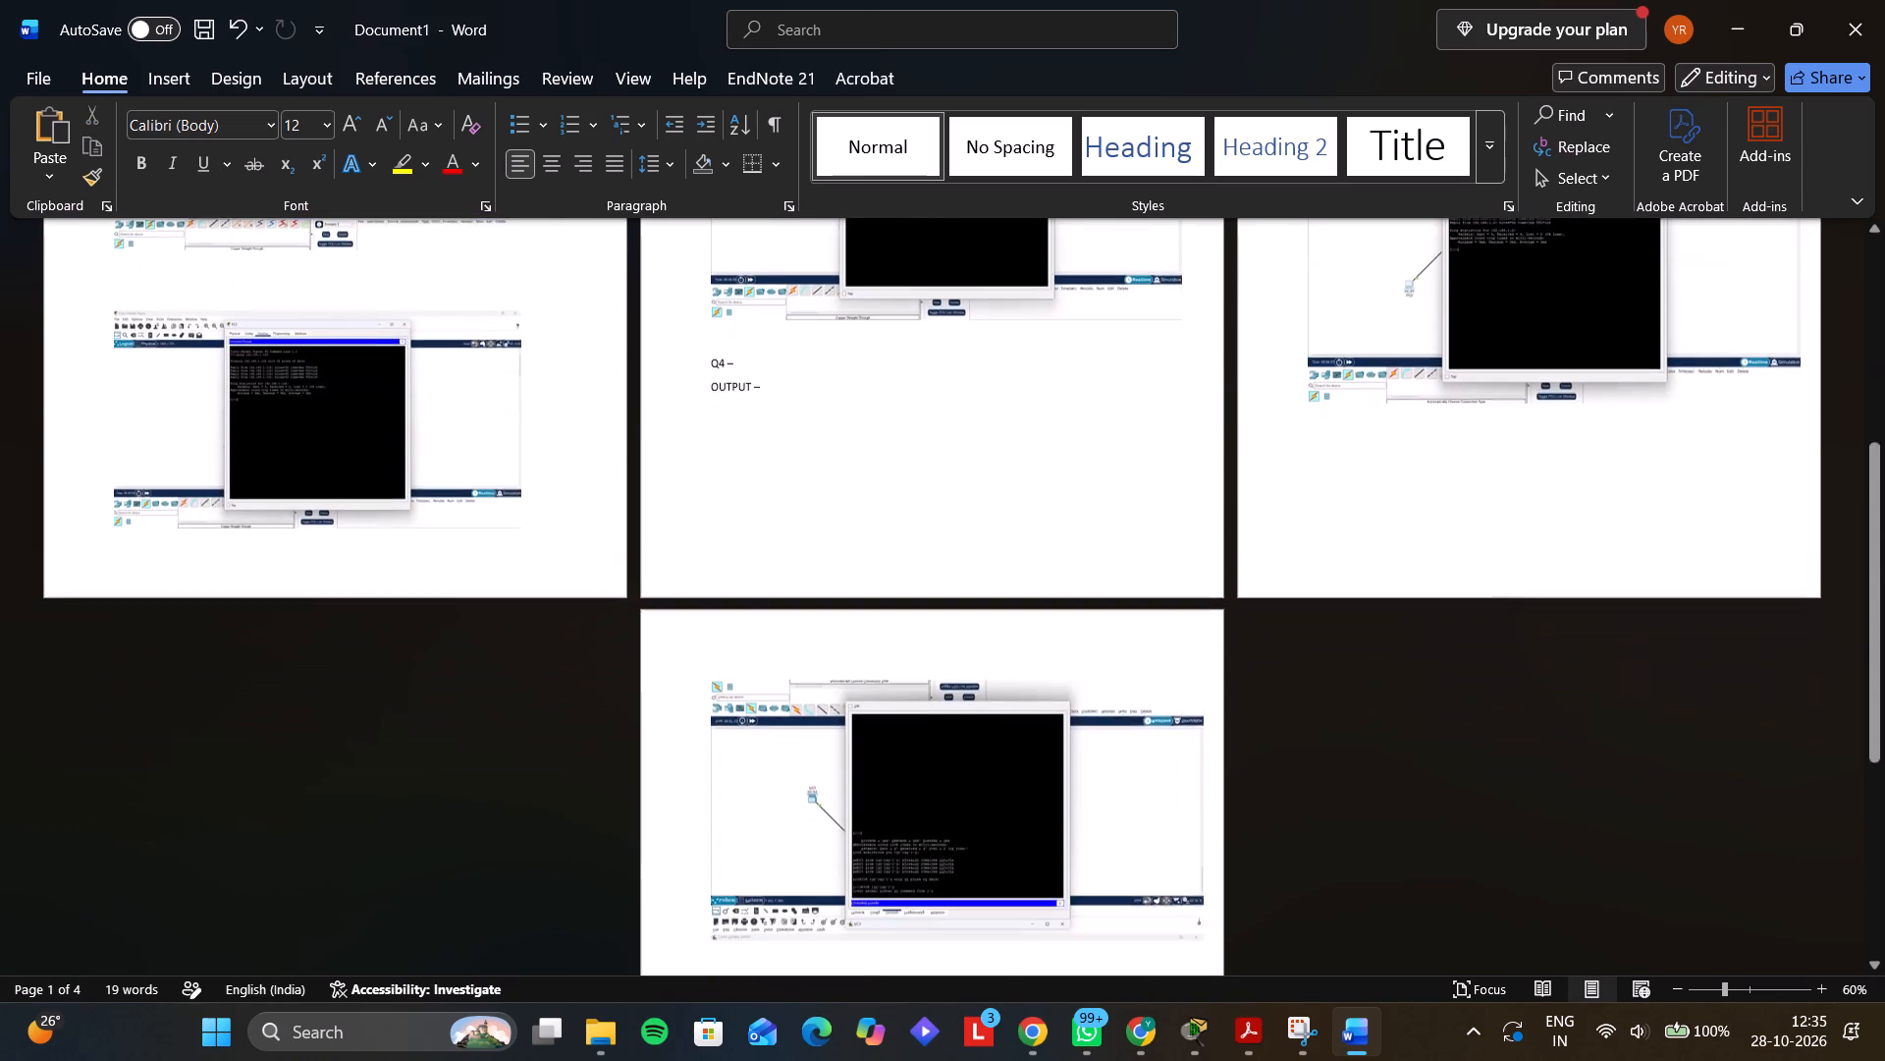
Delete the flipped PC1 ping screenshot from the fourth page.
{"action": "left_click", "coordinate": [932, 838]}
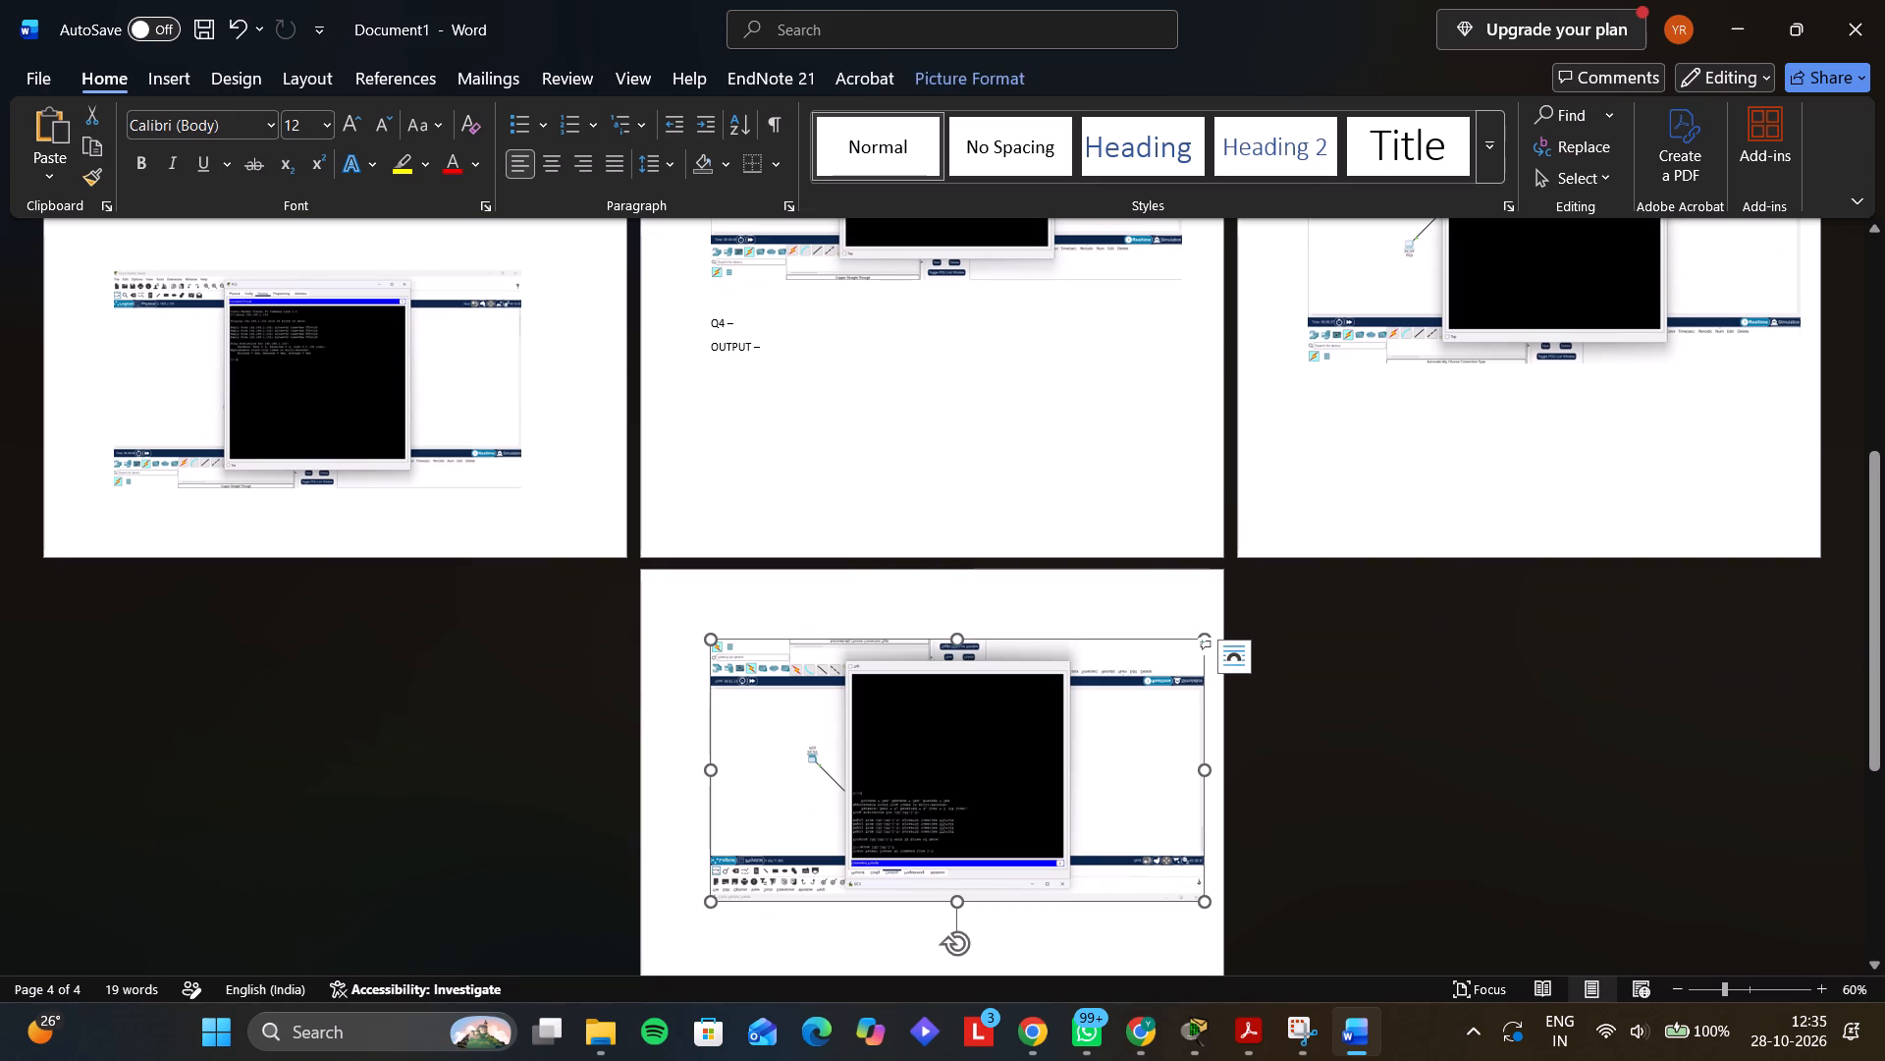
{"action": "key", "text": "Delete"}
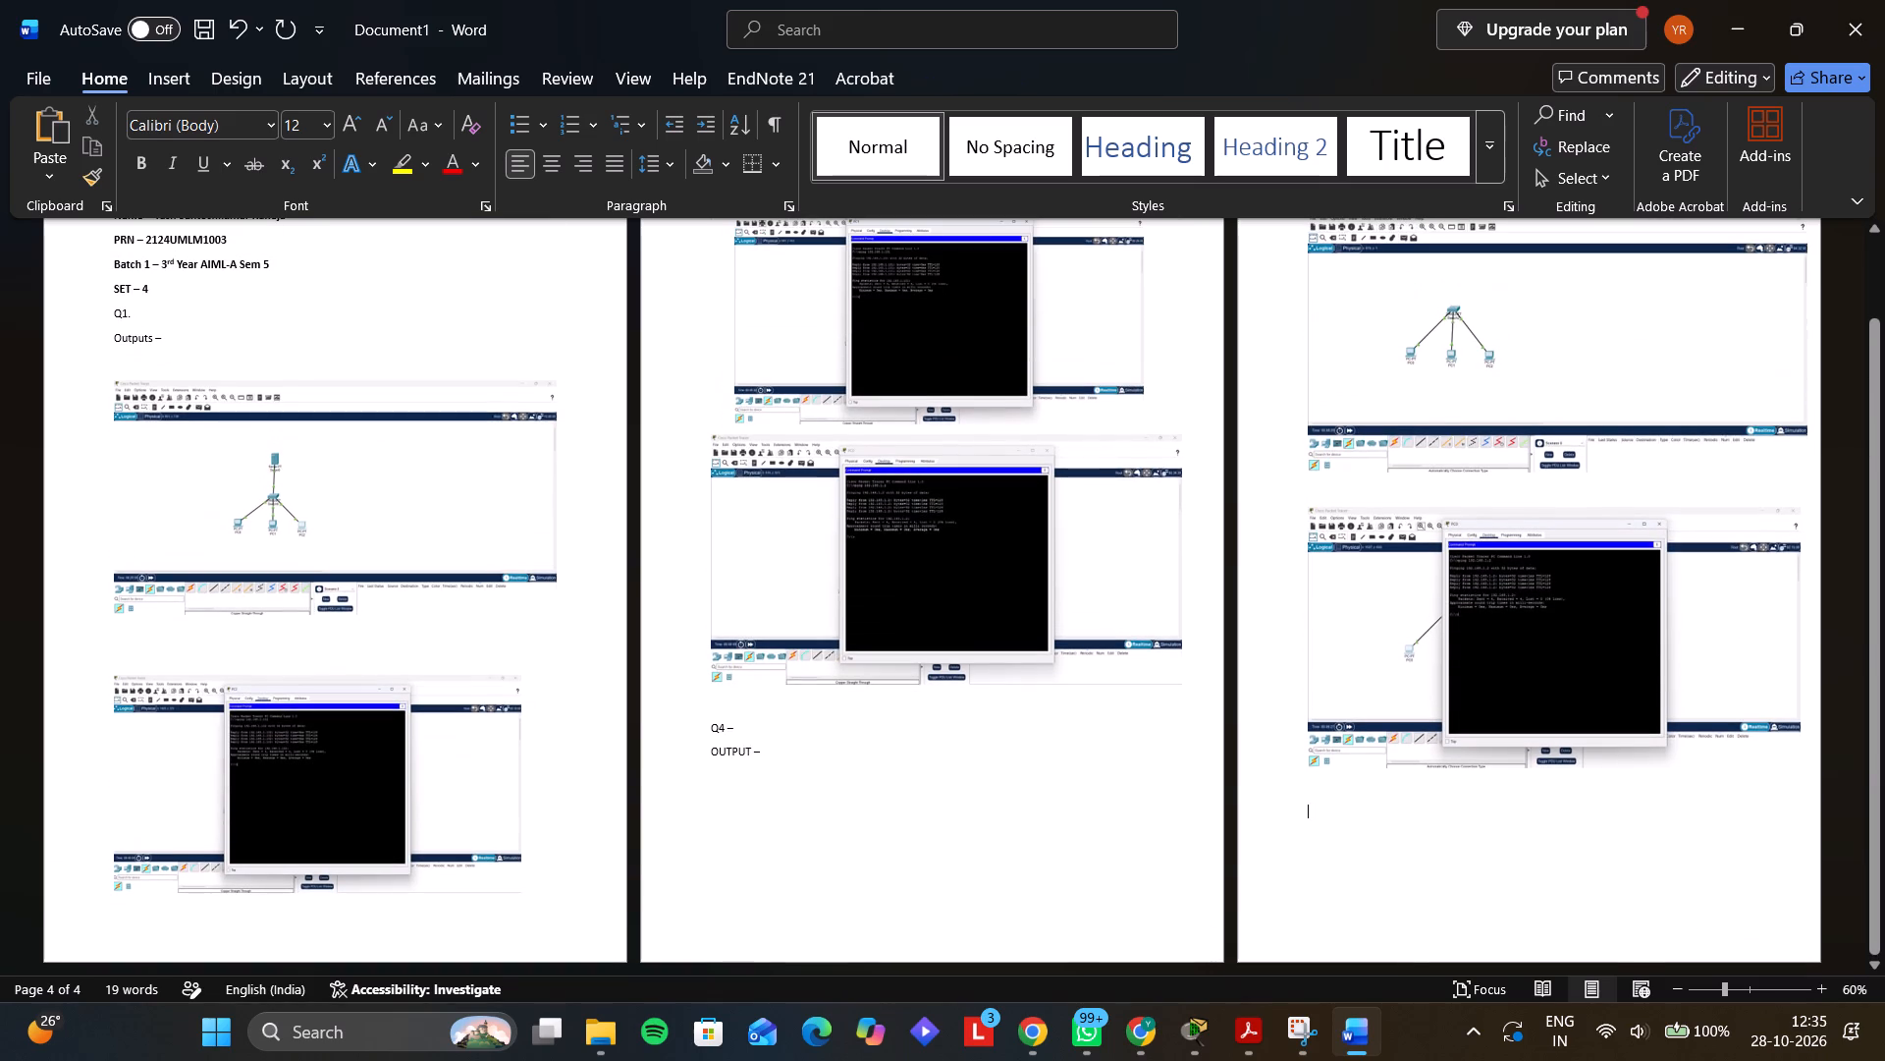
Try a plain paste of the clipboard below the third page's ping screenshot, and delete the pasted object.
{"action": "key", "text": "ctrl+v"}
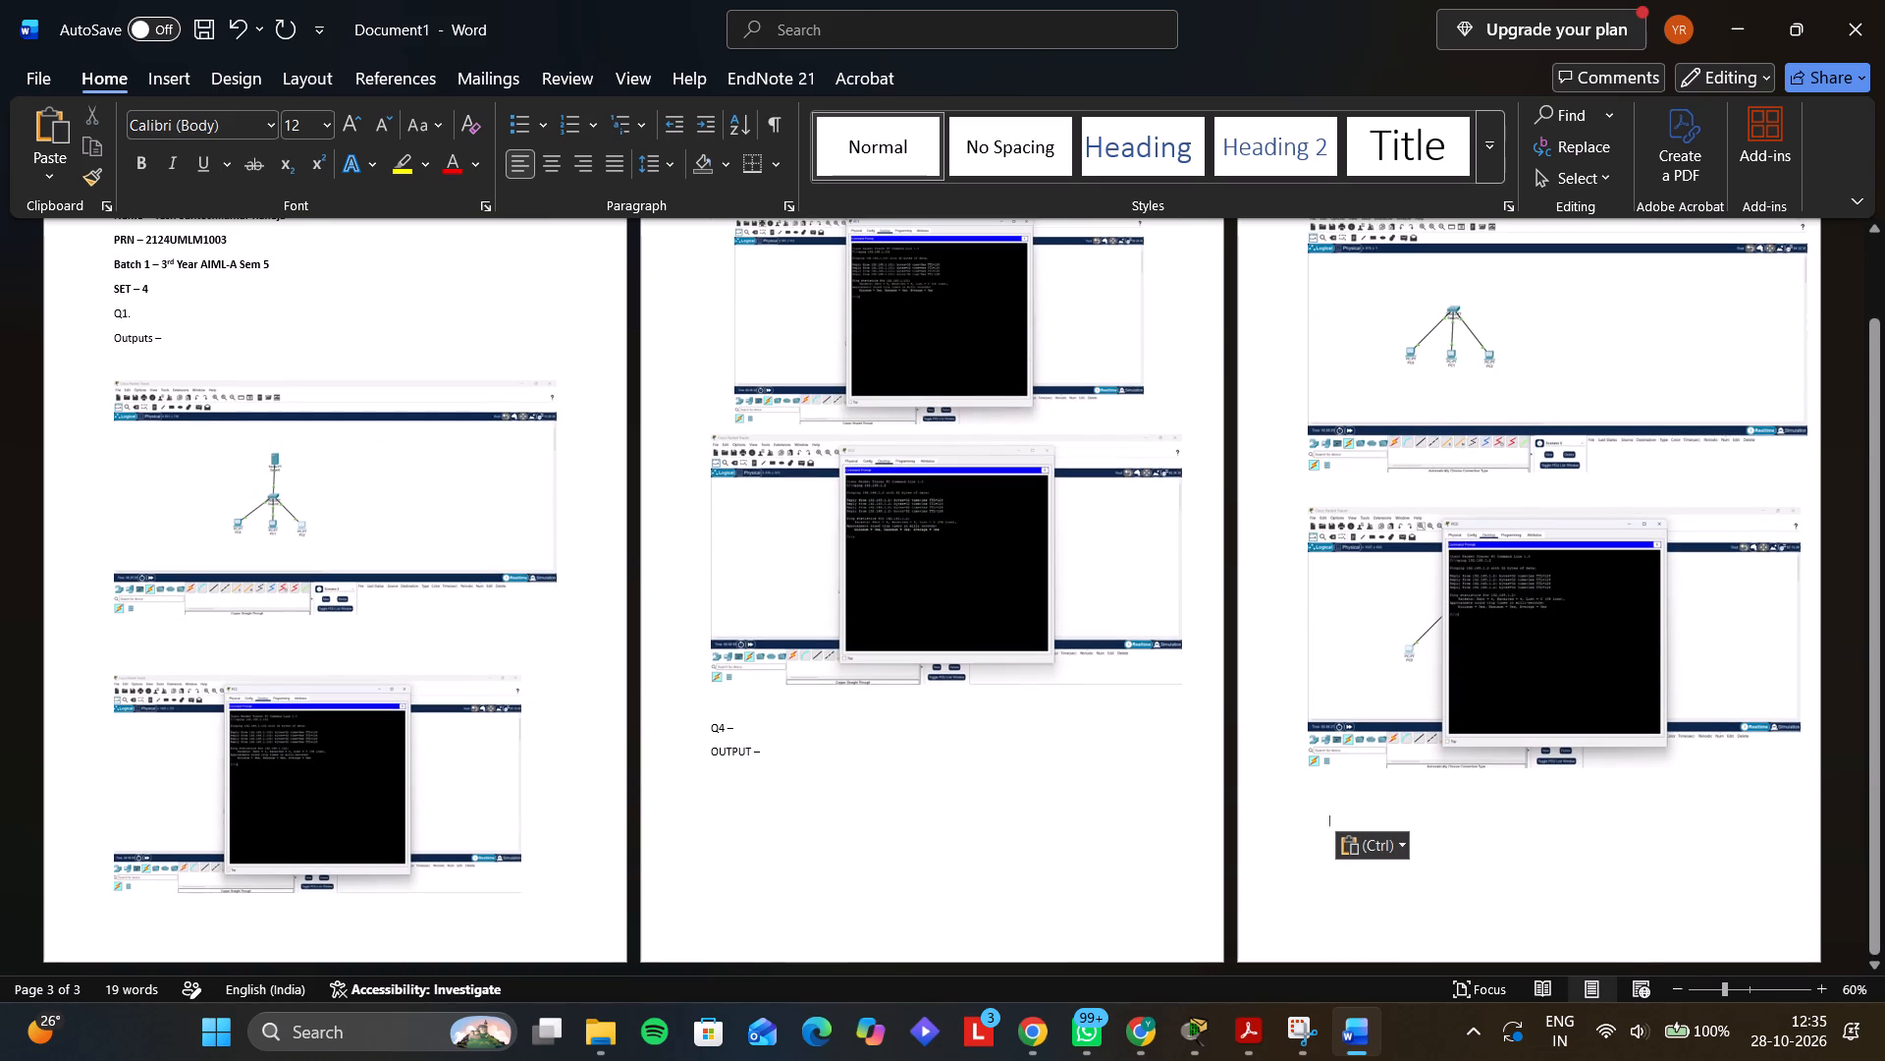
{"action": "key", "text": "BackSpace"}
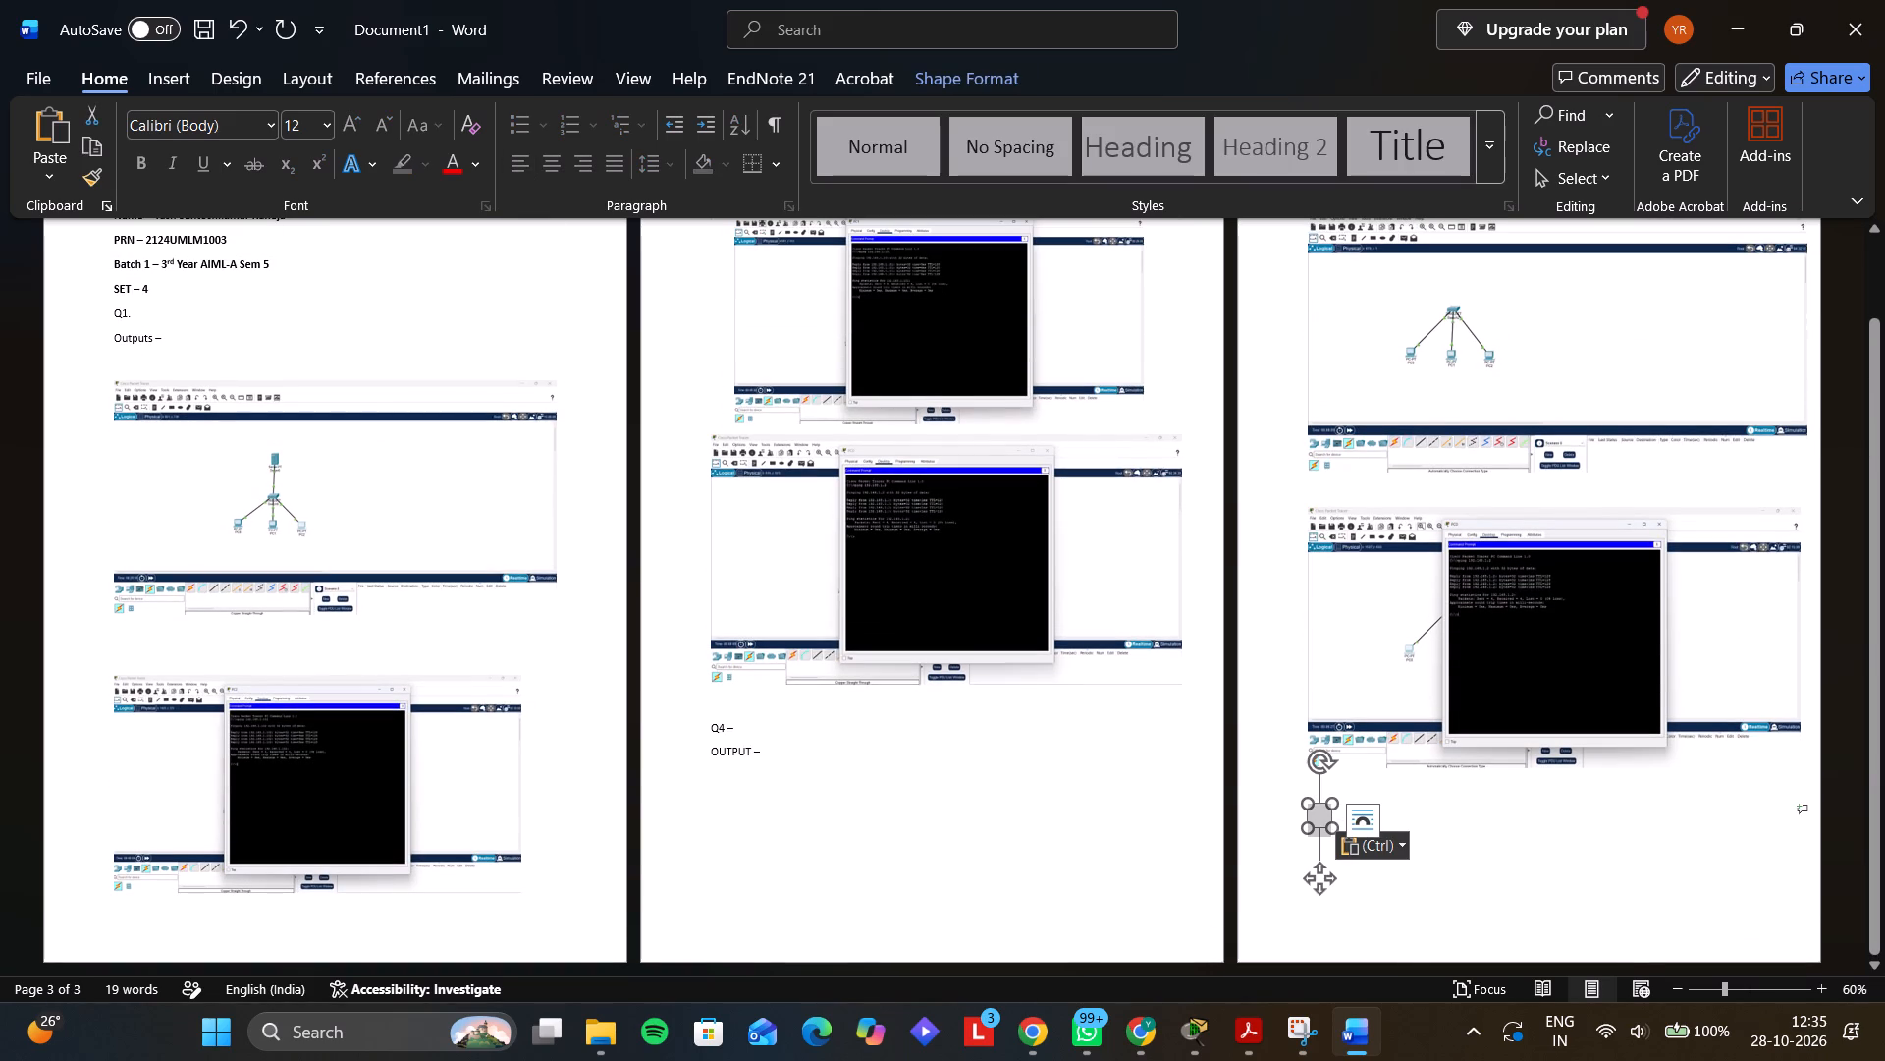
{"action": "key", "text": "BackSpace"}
Paste the copied PC1 ping screenshot as a picture on the blank line below the third page's ping screenshot.
{"action": "right_click", "coordinate": [1399, 826]}
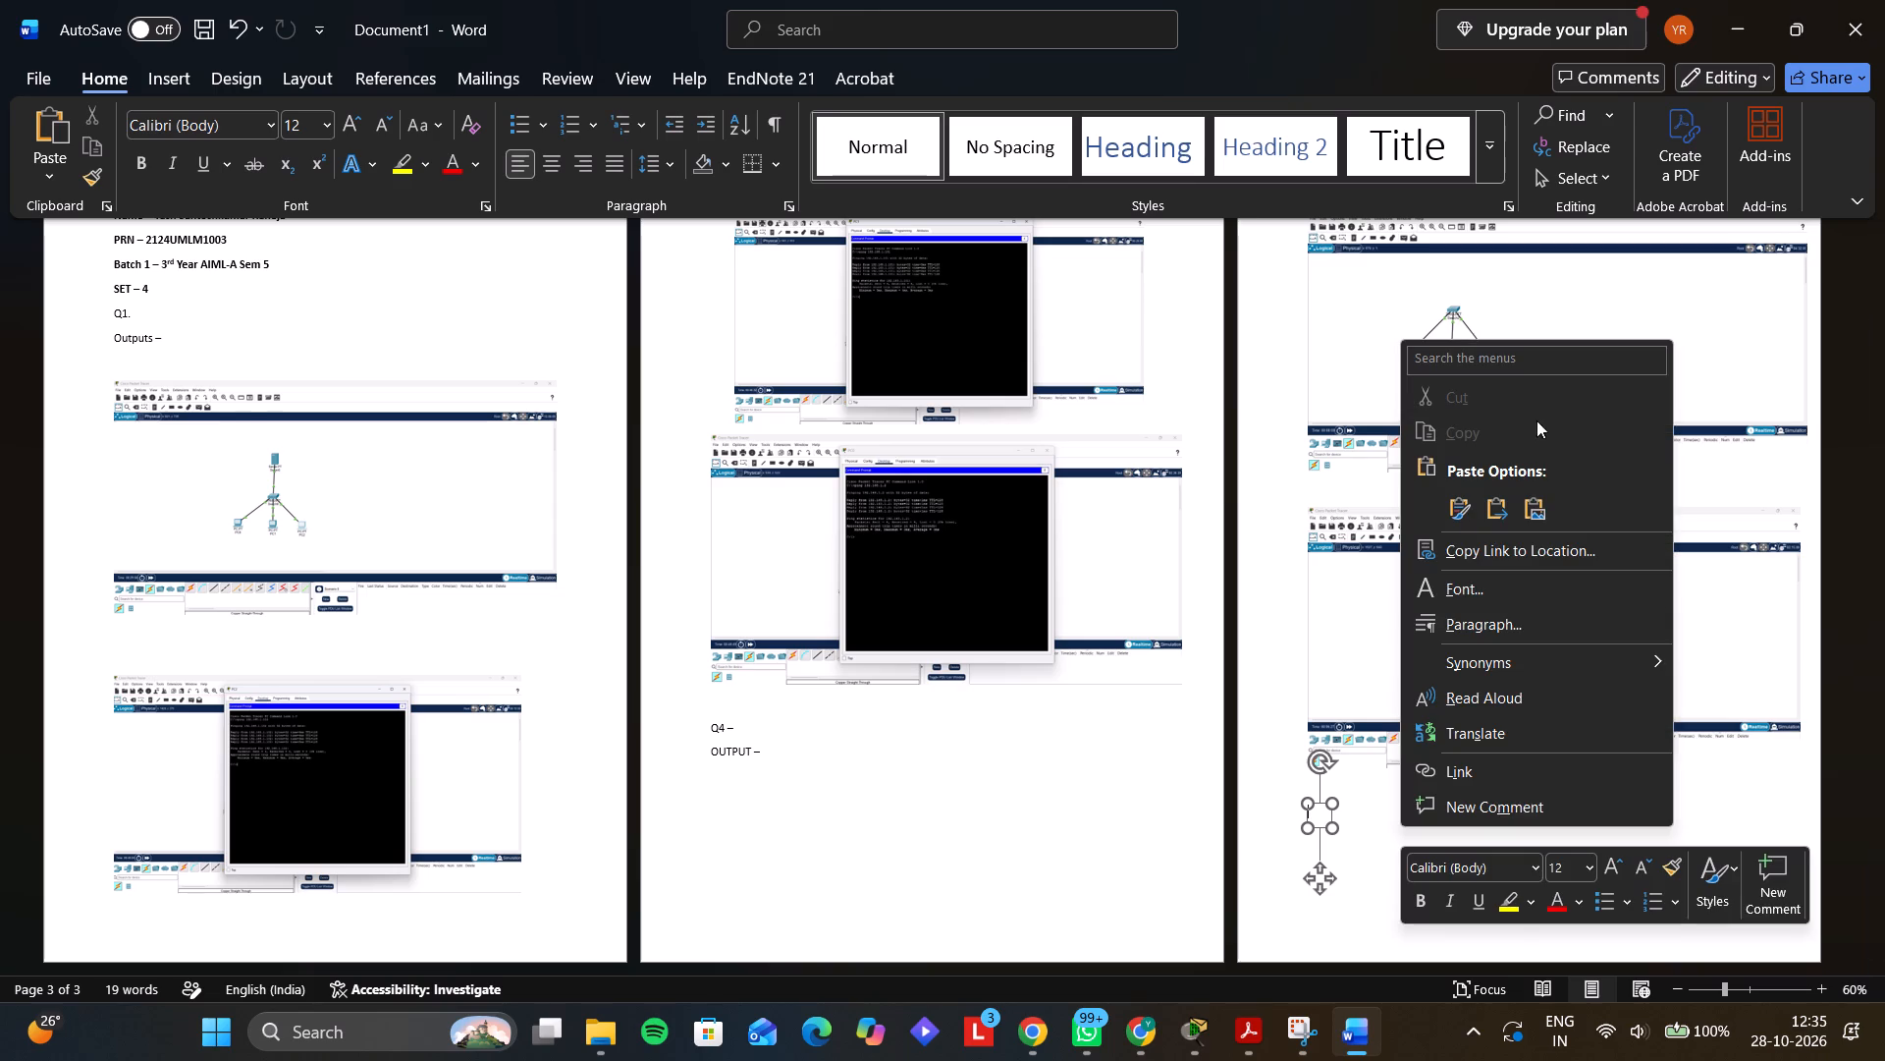
{"action": "left_click", "coordinate": [1537, 497]}
{"action": "scroll", "coordinate": [1202, 762], "scroll_direction": "down", "scroll_amount": 4}
{"action": "scroll", "coordinate": [1201, 764], "scroll_direction": "up", "scroll_amount": 1}
{"action": "scroll", "coordinate": [1202, 757], "scroll_direction": "down", "scroll_amount": 13}
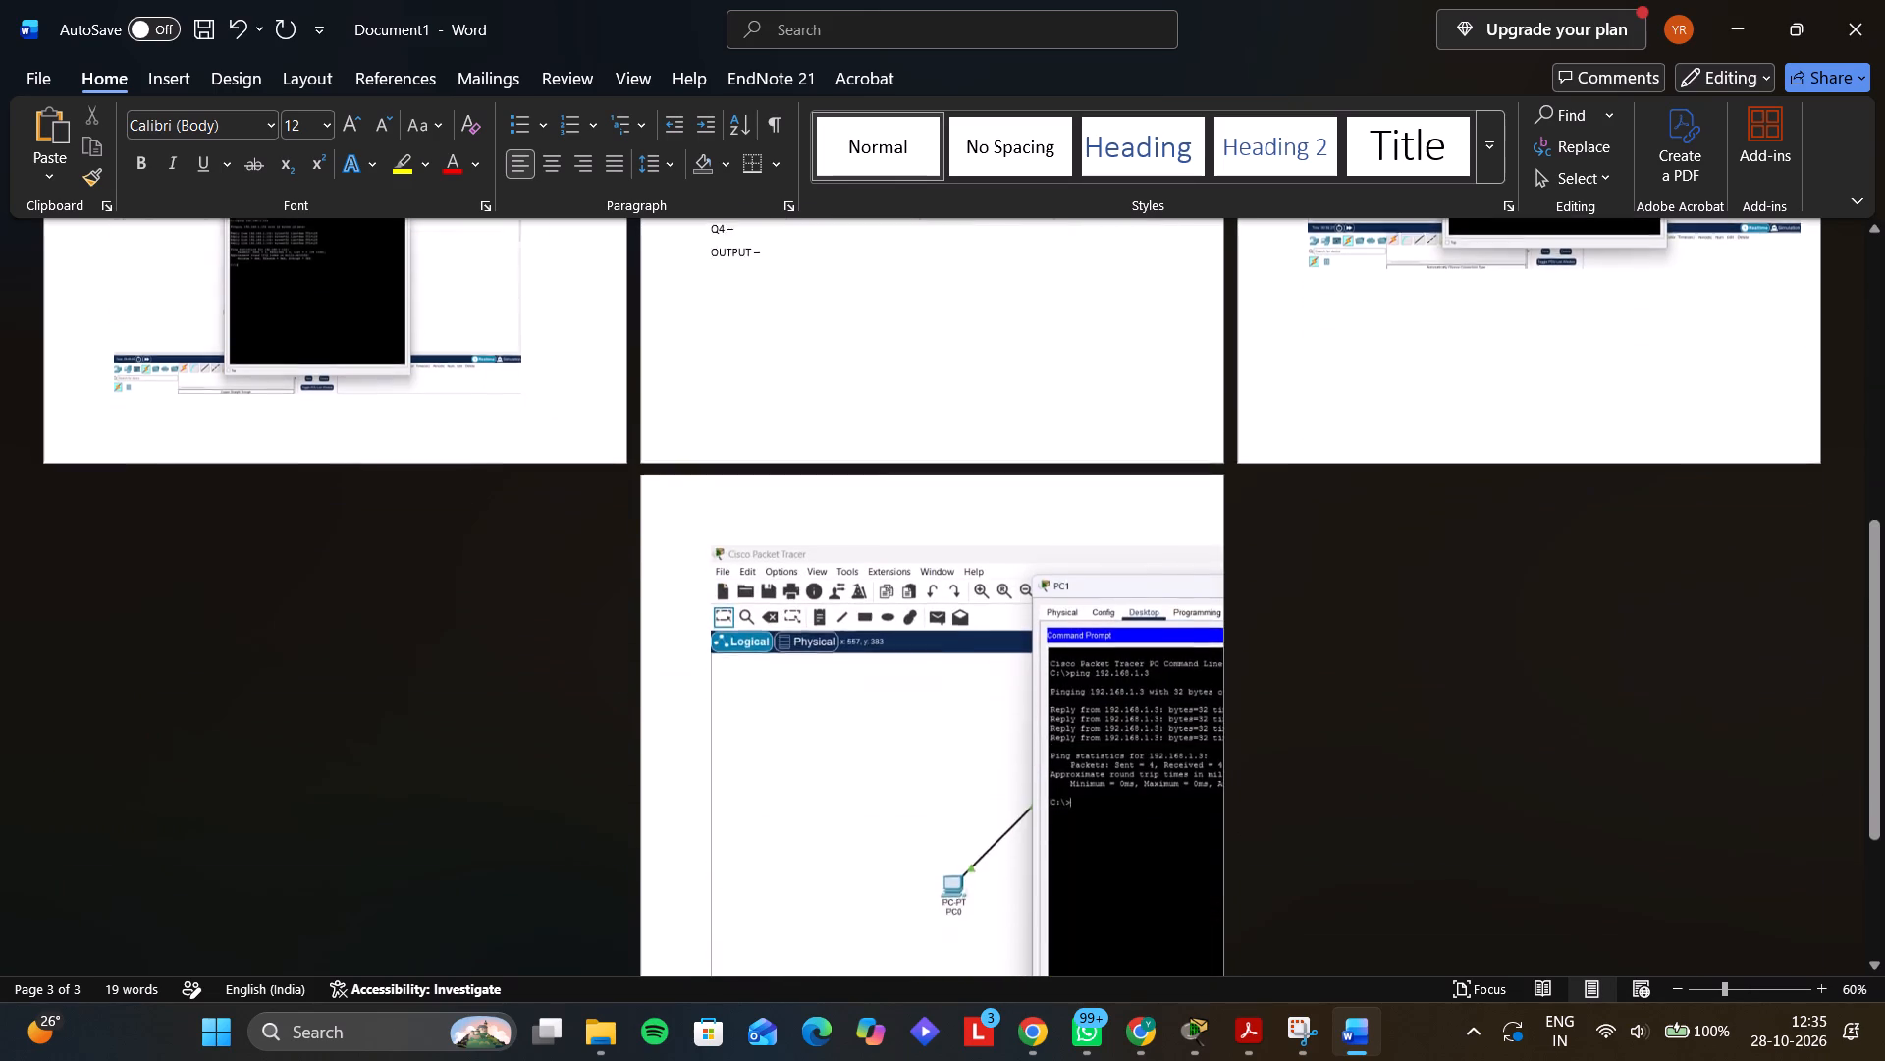
Shrink the pasted PC1 ping screenshot proportionally so it fits upright within the fourth page's margins.
{"action": "scroll", "coordinate": [1197, 779], "scroll_direction": "down", "scroll_amount": 1}
{"action": "left_click", "coordinate": [1131, 740]}
{"action": "scroll", "coordinate": [1131, 740], "scroll_direction": "down", "scroll_amount": 4}
{"action": "left_click_drag", "start_coordinate": [713, 927], "coordinate": [1202, 504]}
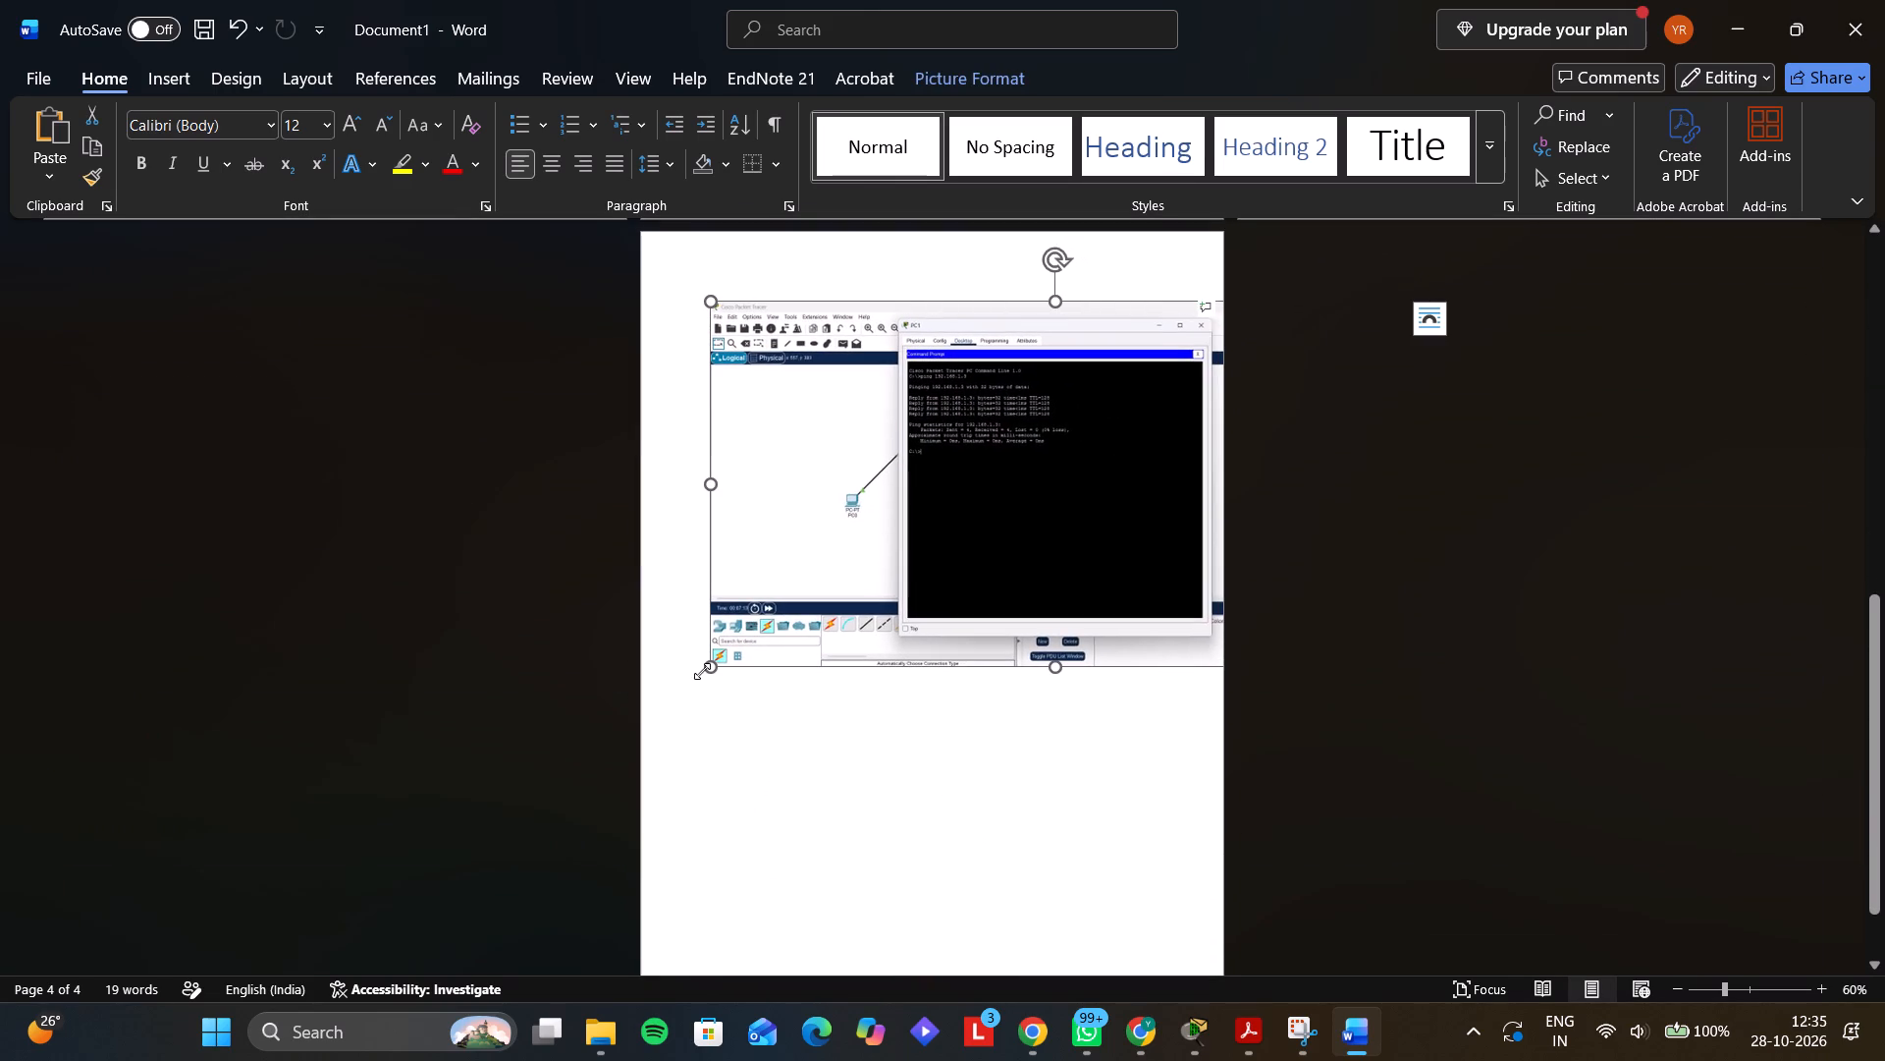
{"action": "left_click_drag", "start_coordinate": [702, 671], "coordinate": [922, 495]}
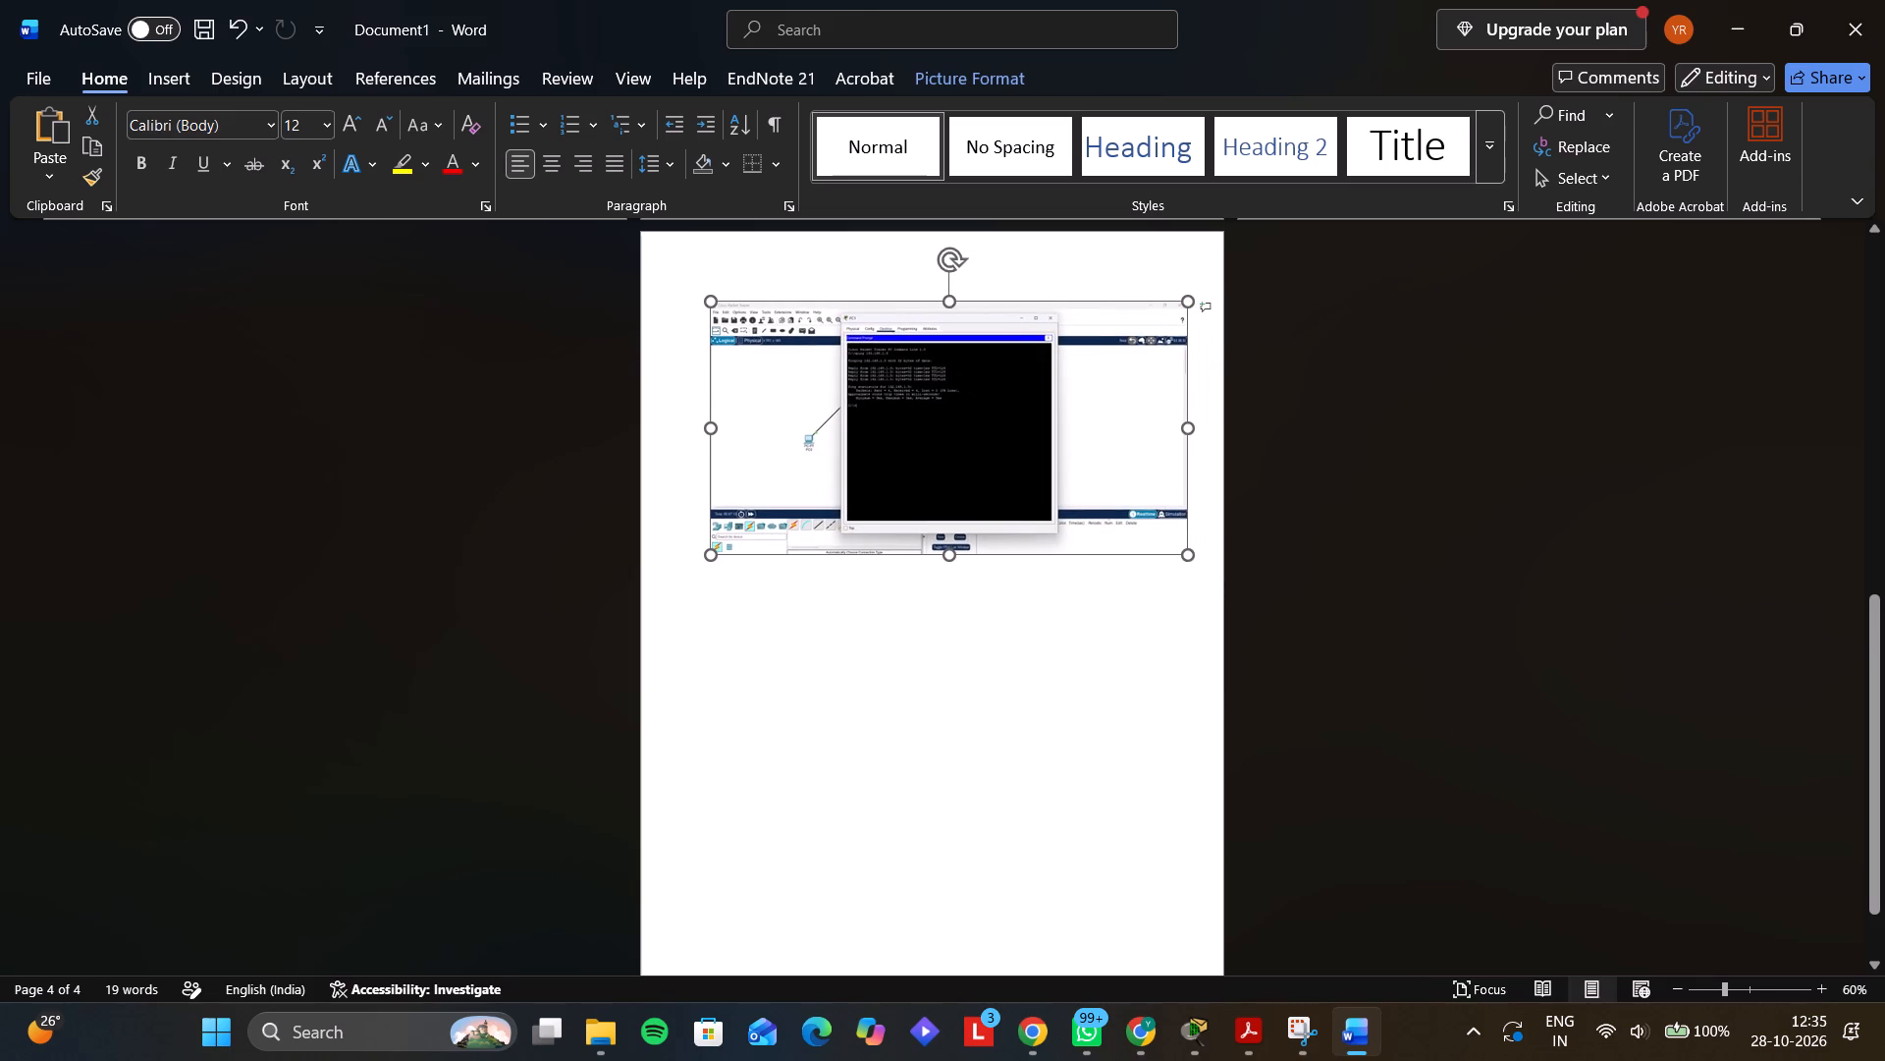
{"action": "left_click_drag", "start_coordinate": [922, 495], "coordinate": [921, 498]}
{"action": "left_click", "coordinate": [1104, 684]}
{"action": "scroll", "coordinate": [1132, 685], "scroll_direction": "up", "scroll_amount": 13}
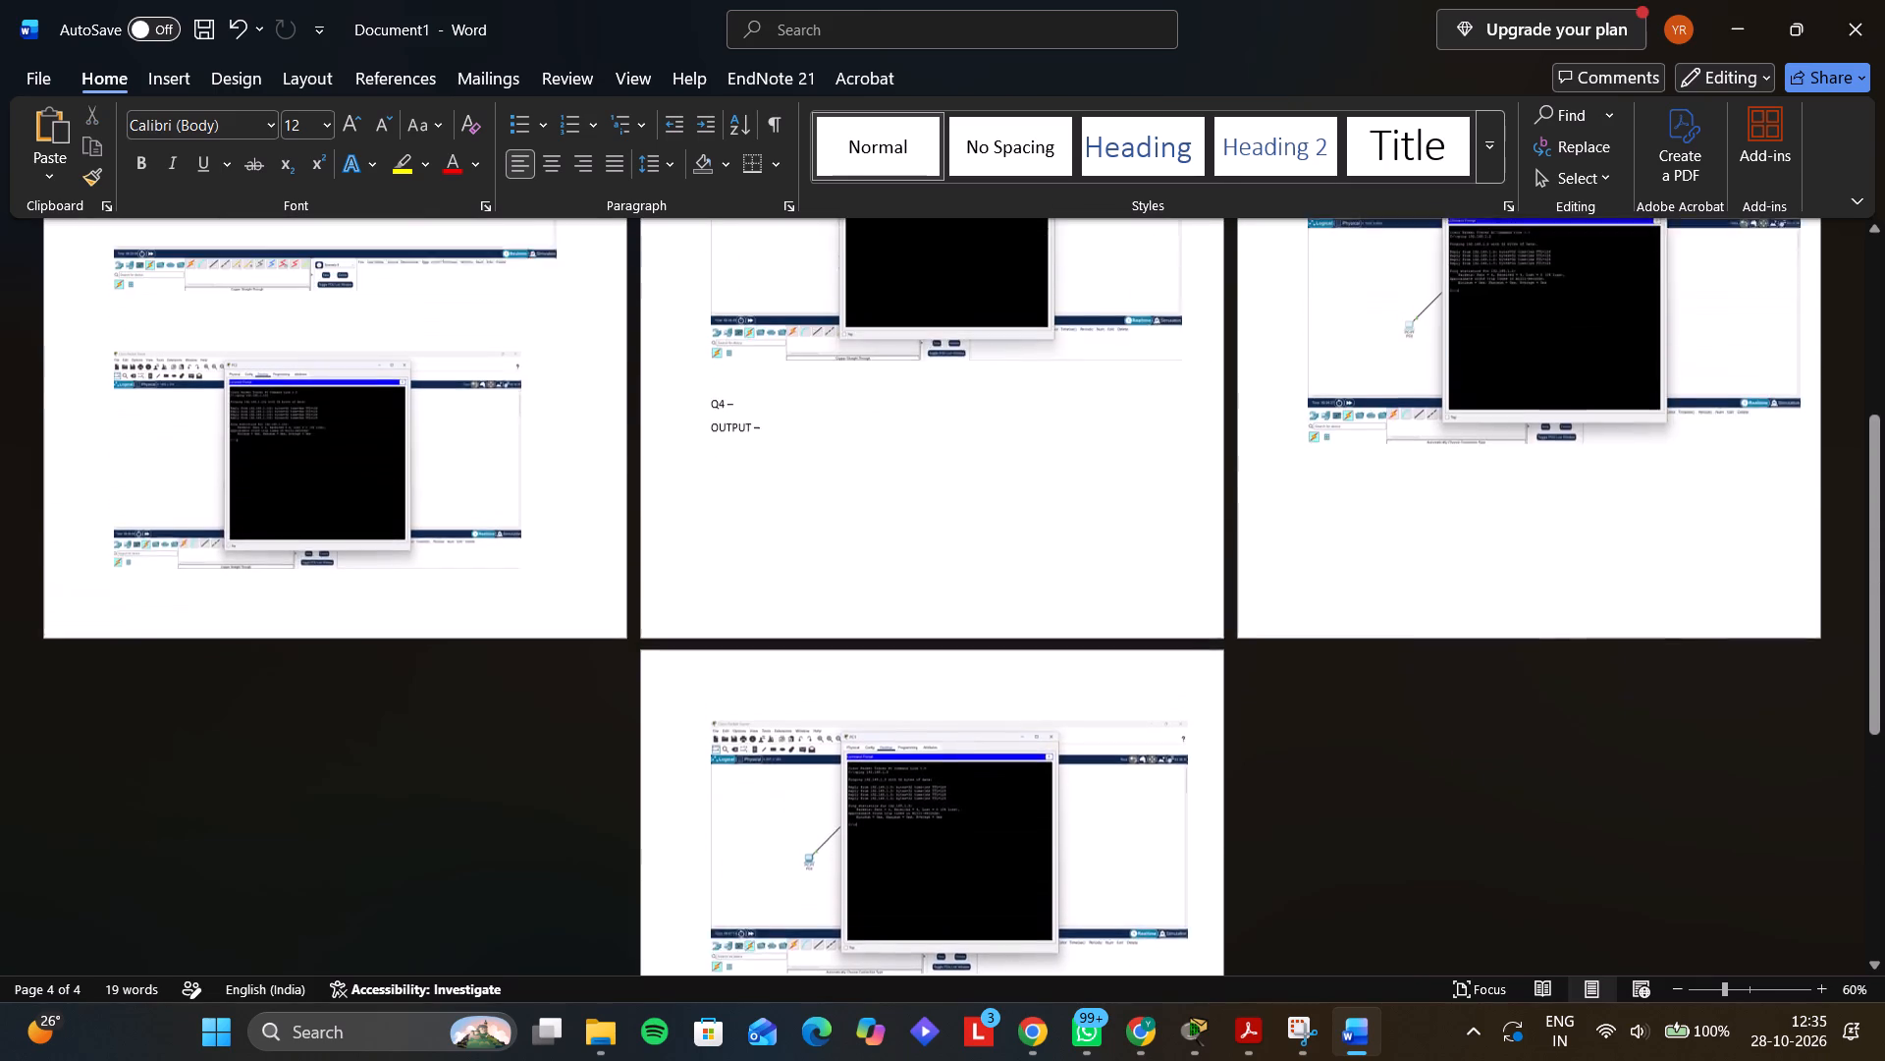
{"action": "scroll", "coordinate": [1151, 719], "scroll_direction": "up", "scroll_amount": 2}
{"action": "scroll", "coordinate": [1333, 632], "scroll_direction": "up", "scroll_amount": 3}
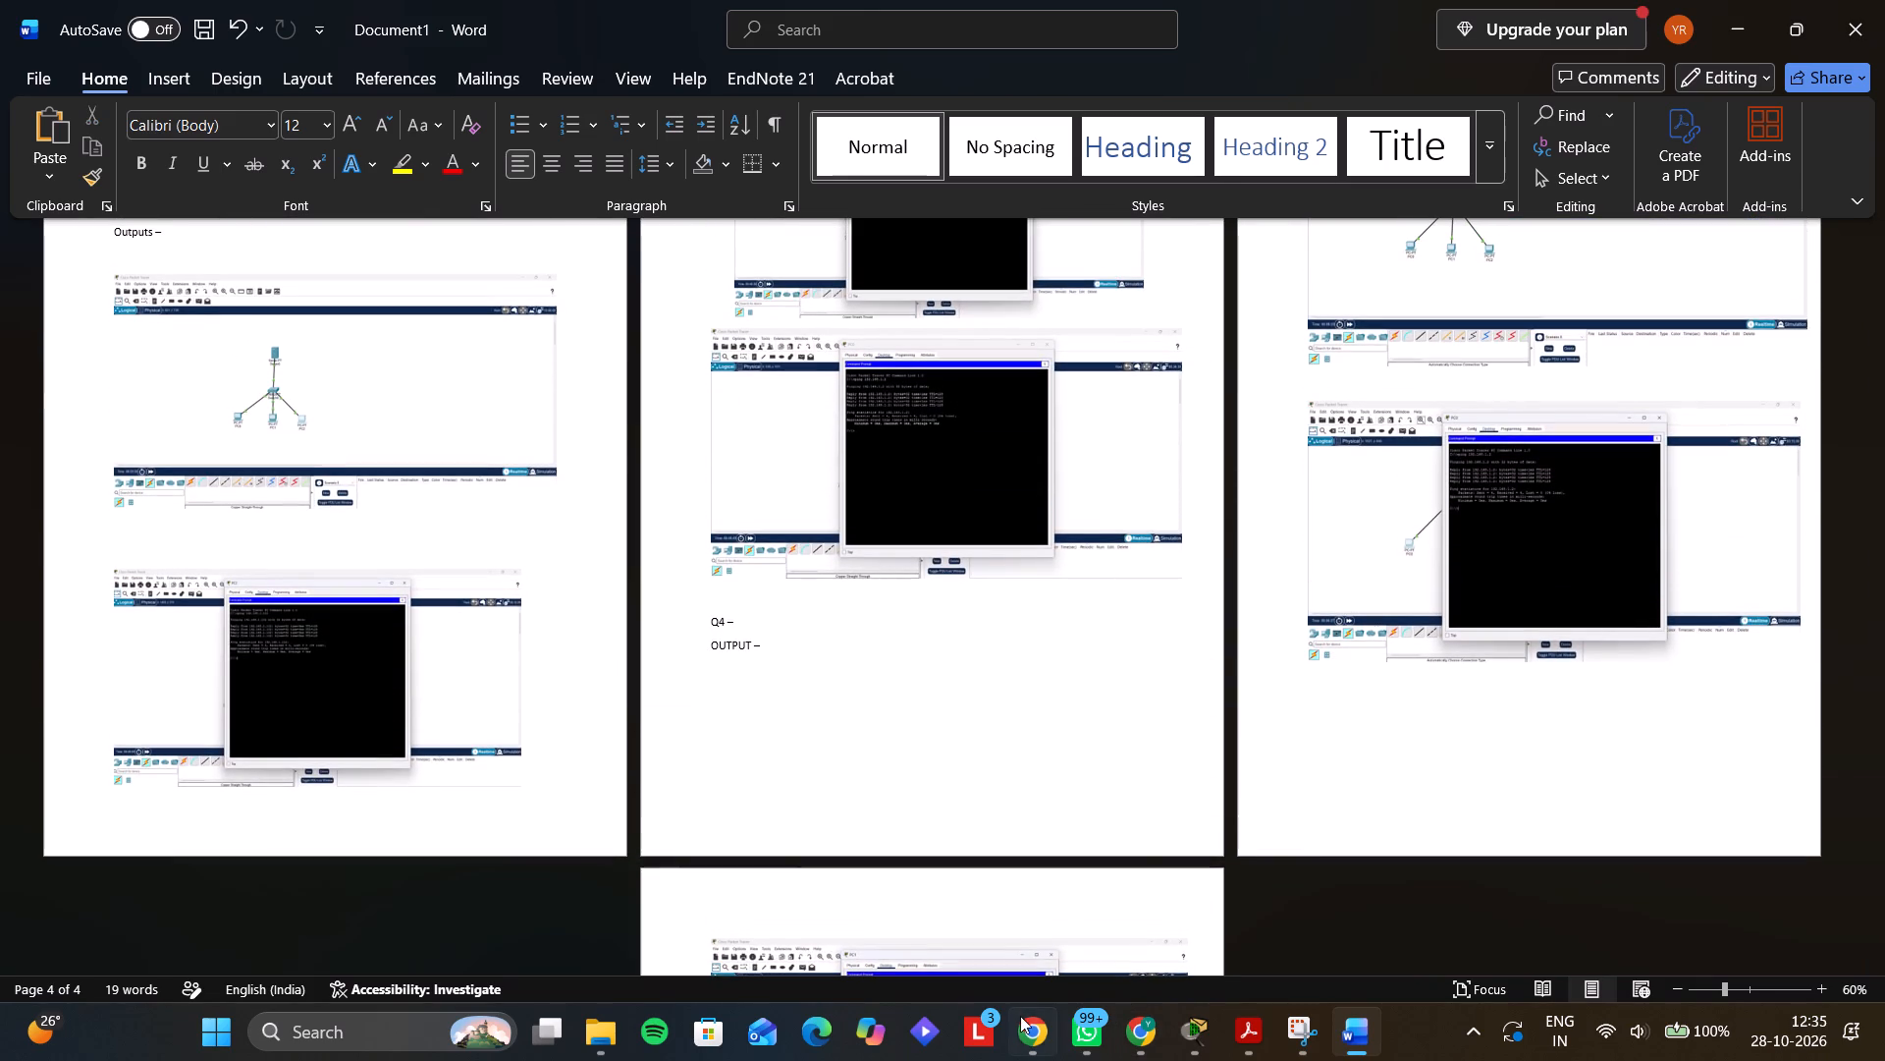
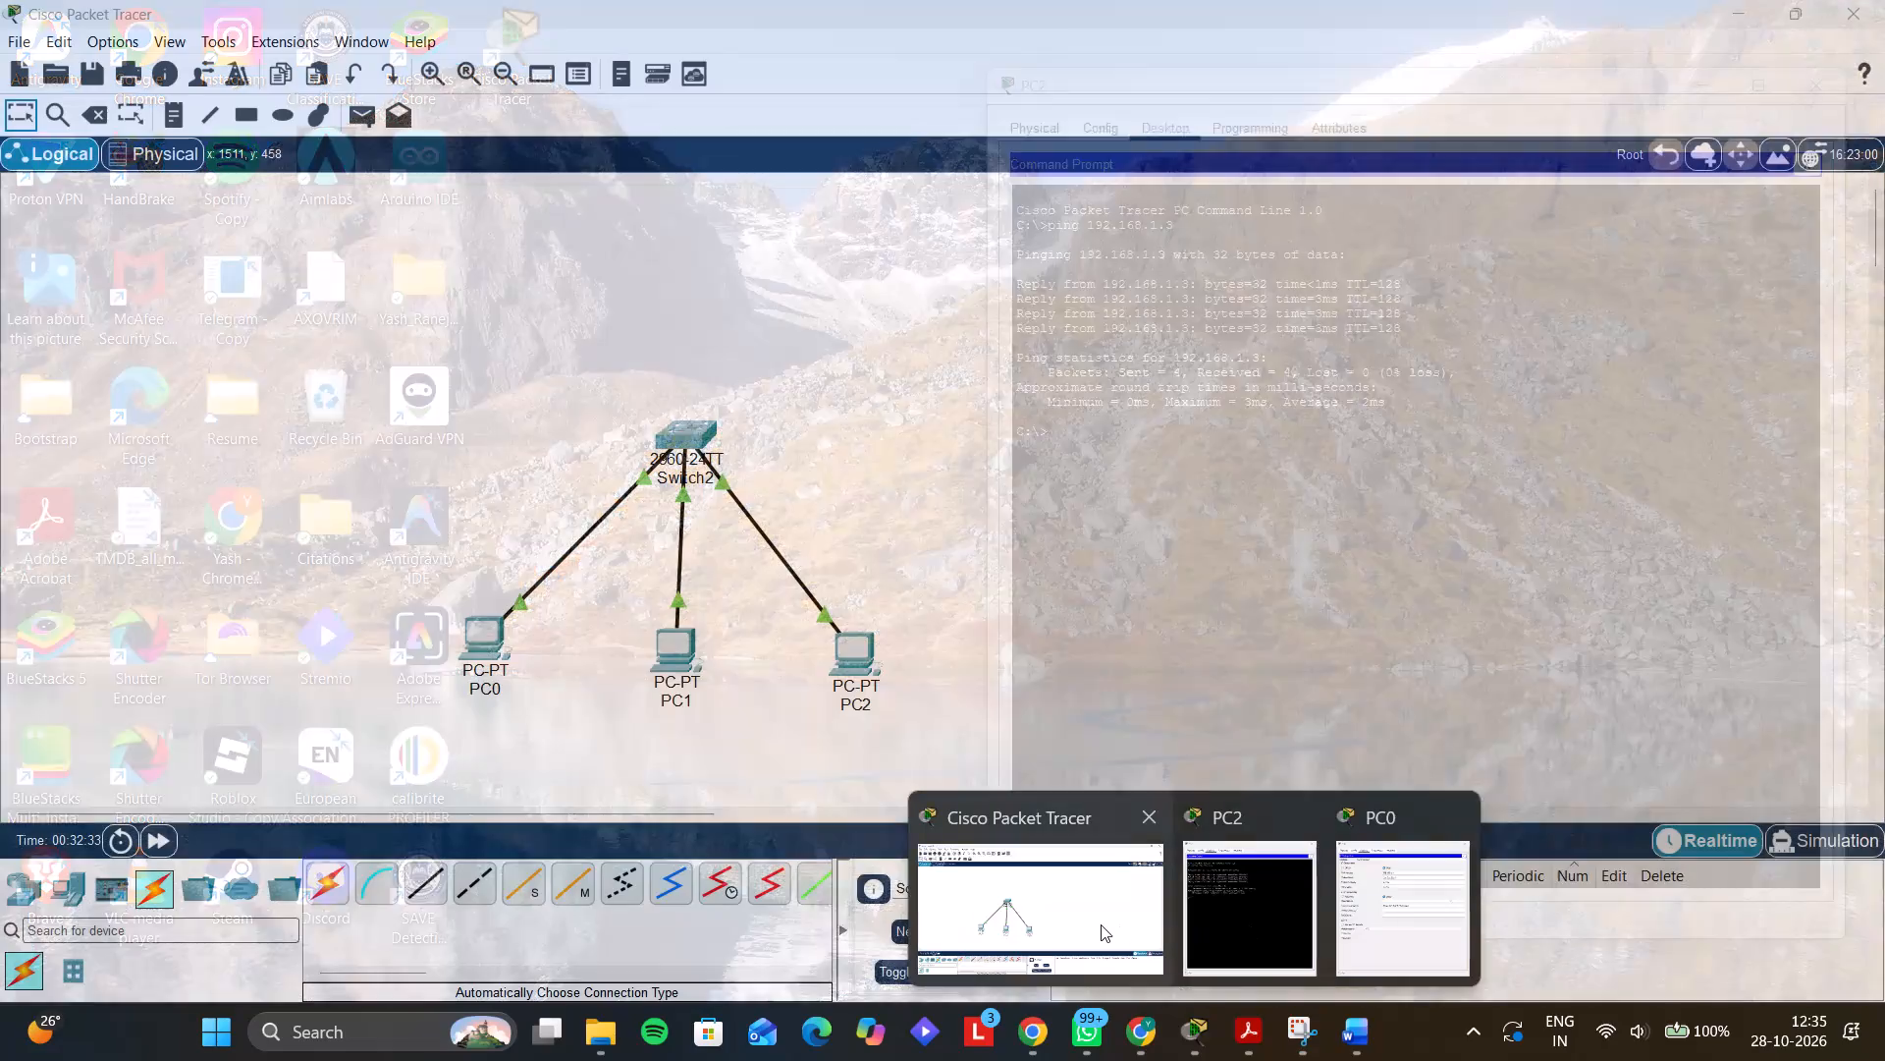
Capture the Packet Tracer workspace with PC2's ping Command Prompt in front using Snipping Tool, and copy the snip.
{"action": "left_click", "coordinate": [1199, 1037]}
{"action": "left_click", "coordinate": [1250, 921]}
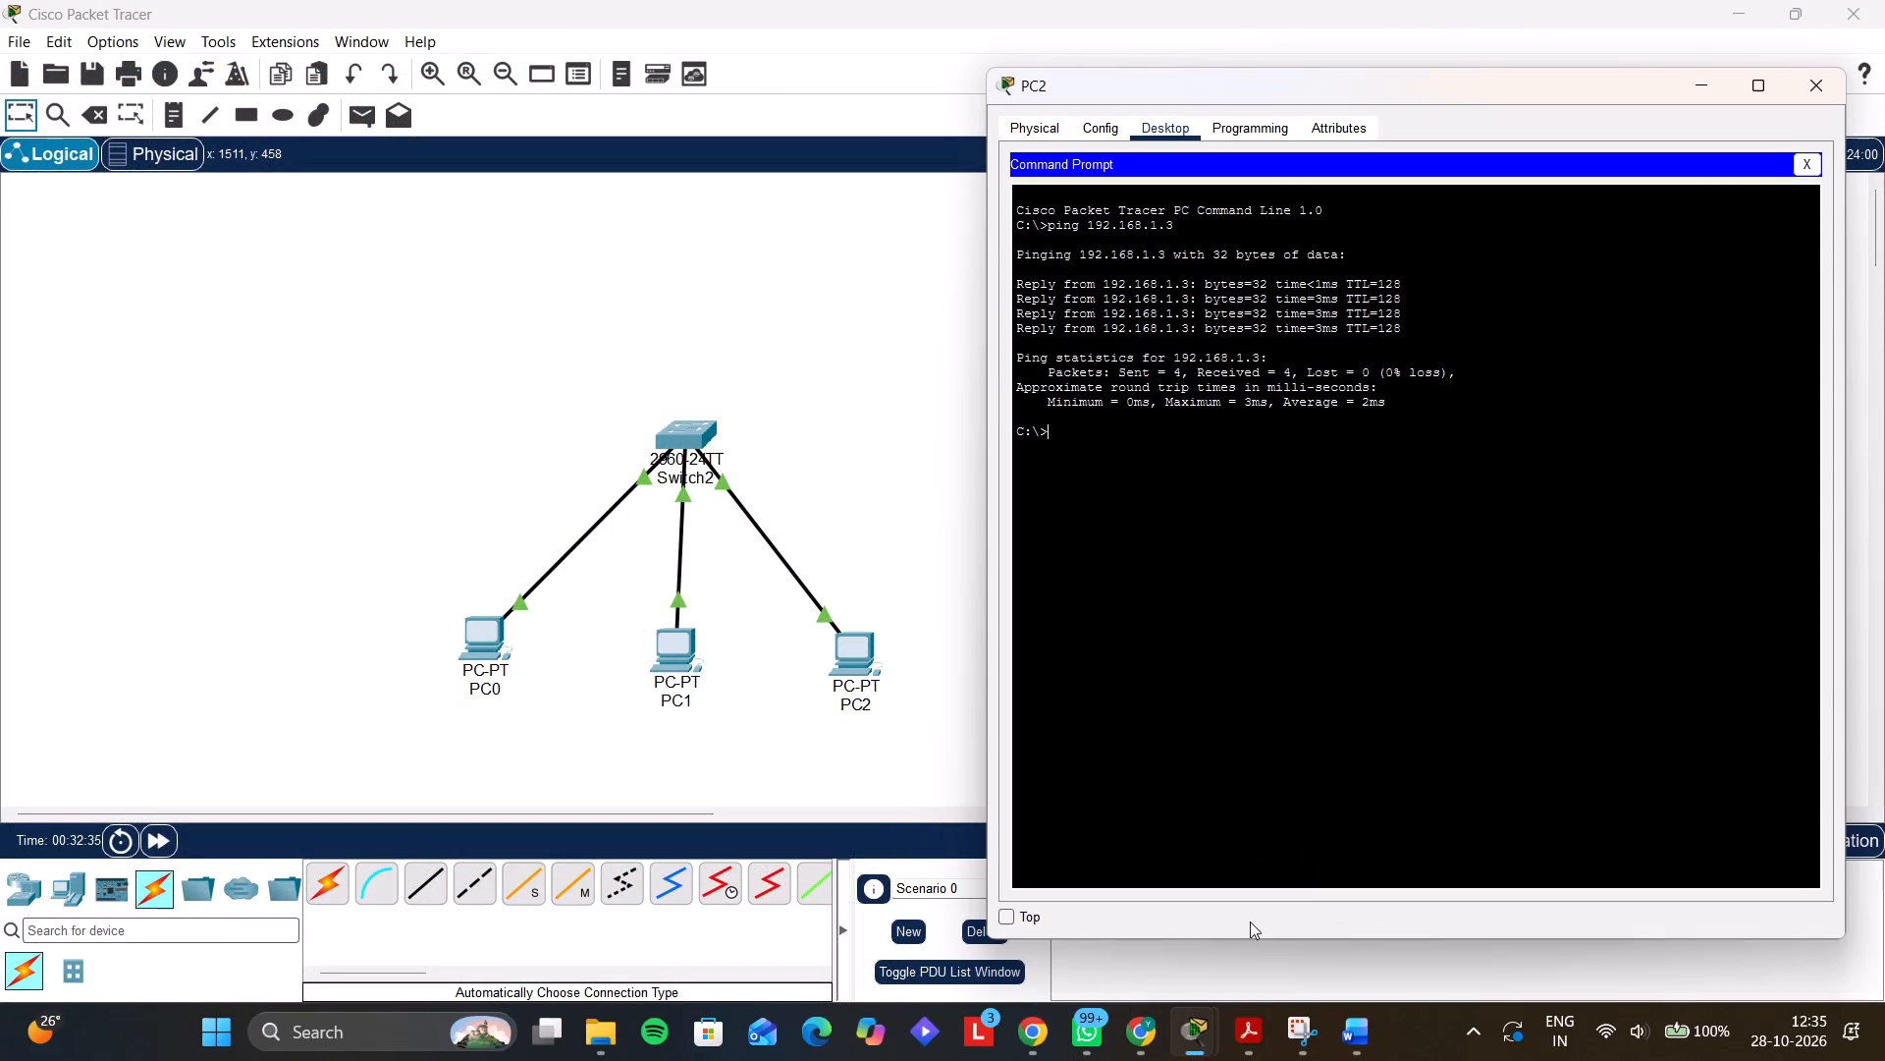
{"action": "left_click", "coordinate": [1298, 1035]}
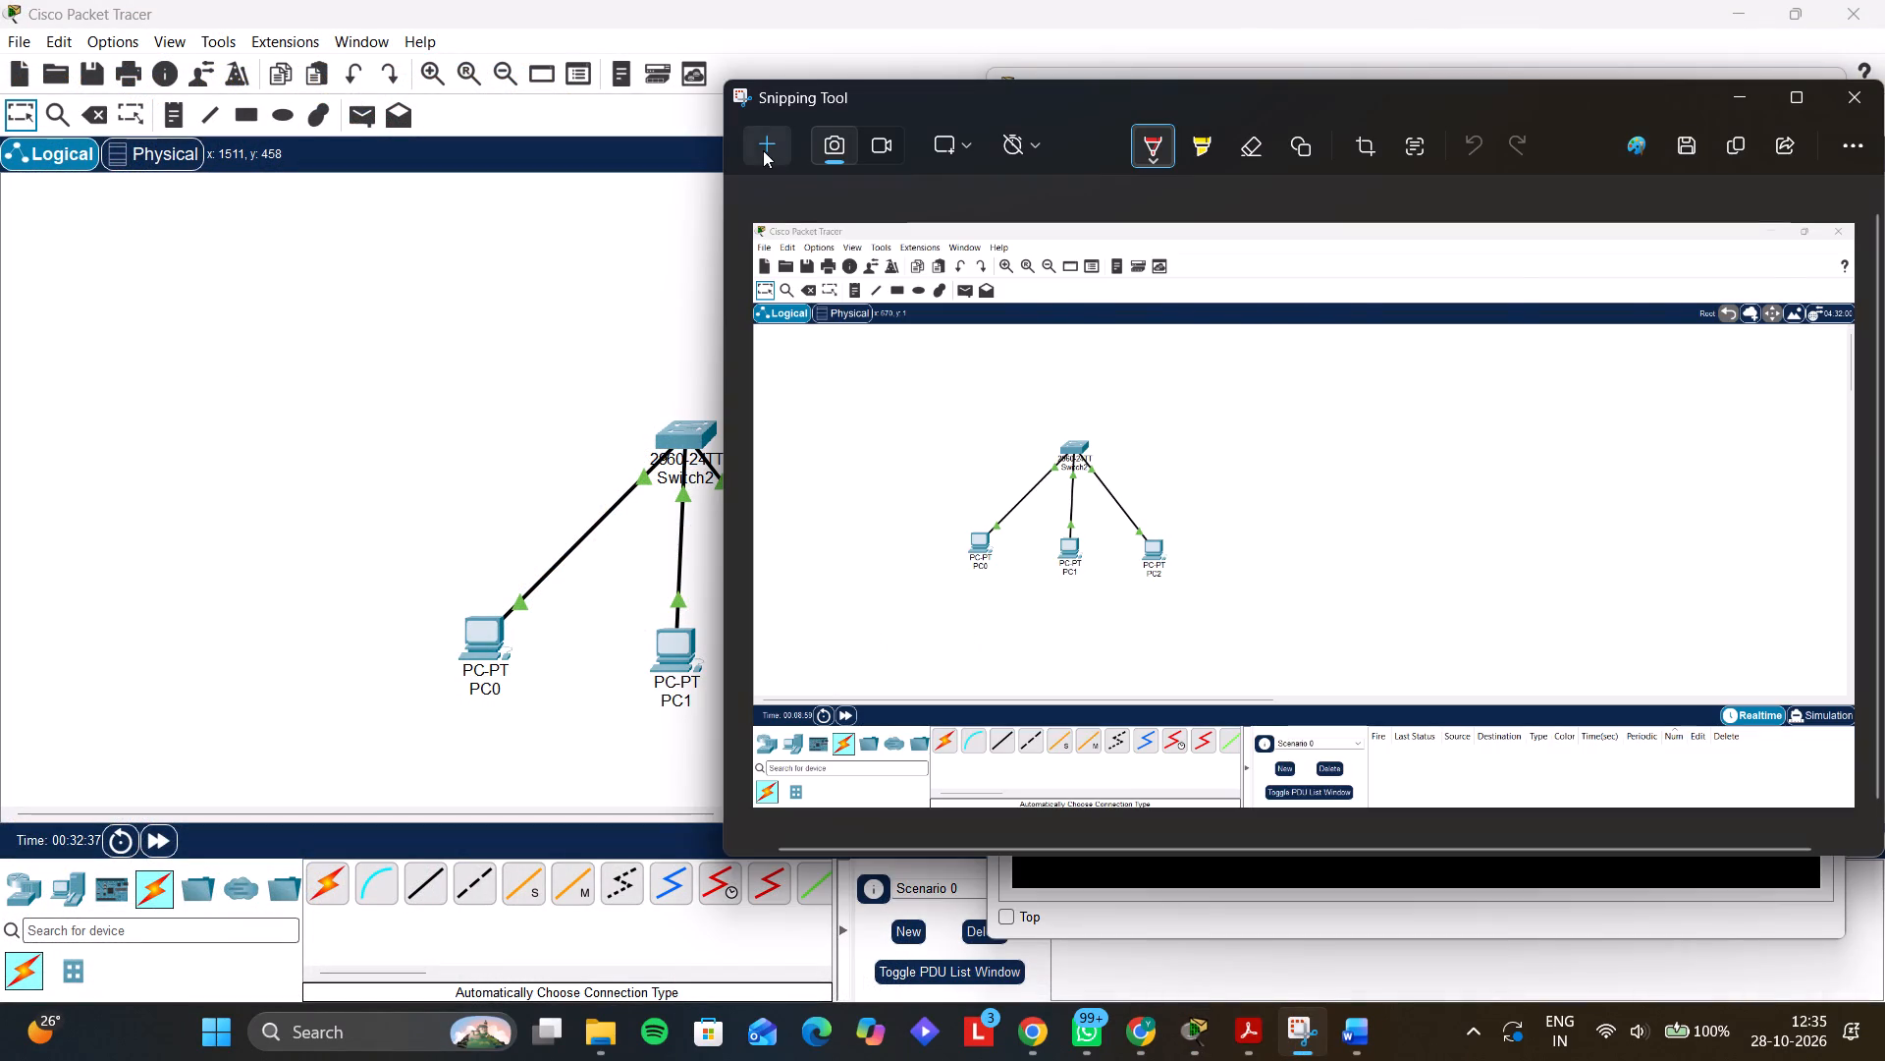
{"action": "left_click", "coordinate": [763, 150]}
{"action": "left_click_drag", "start_coordinate": [0, 0], "coordinate": [1884, 996]}
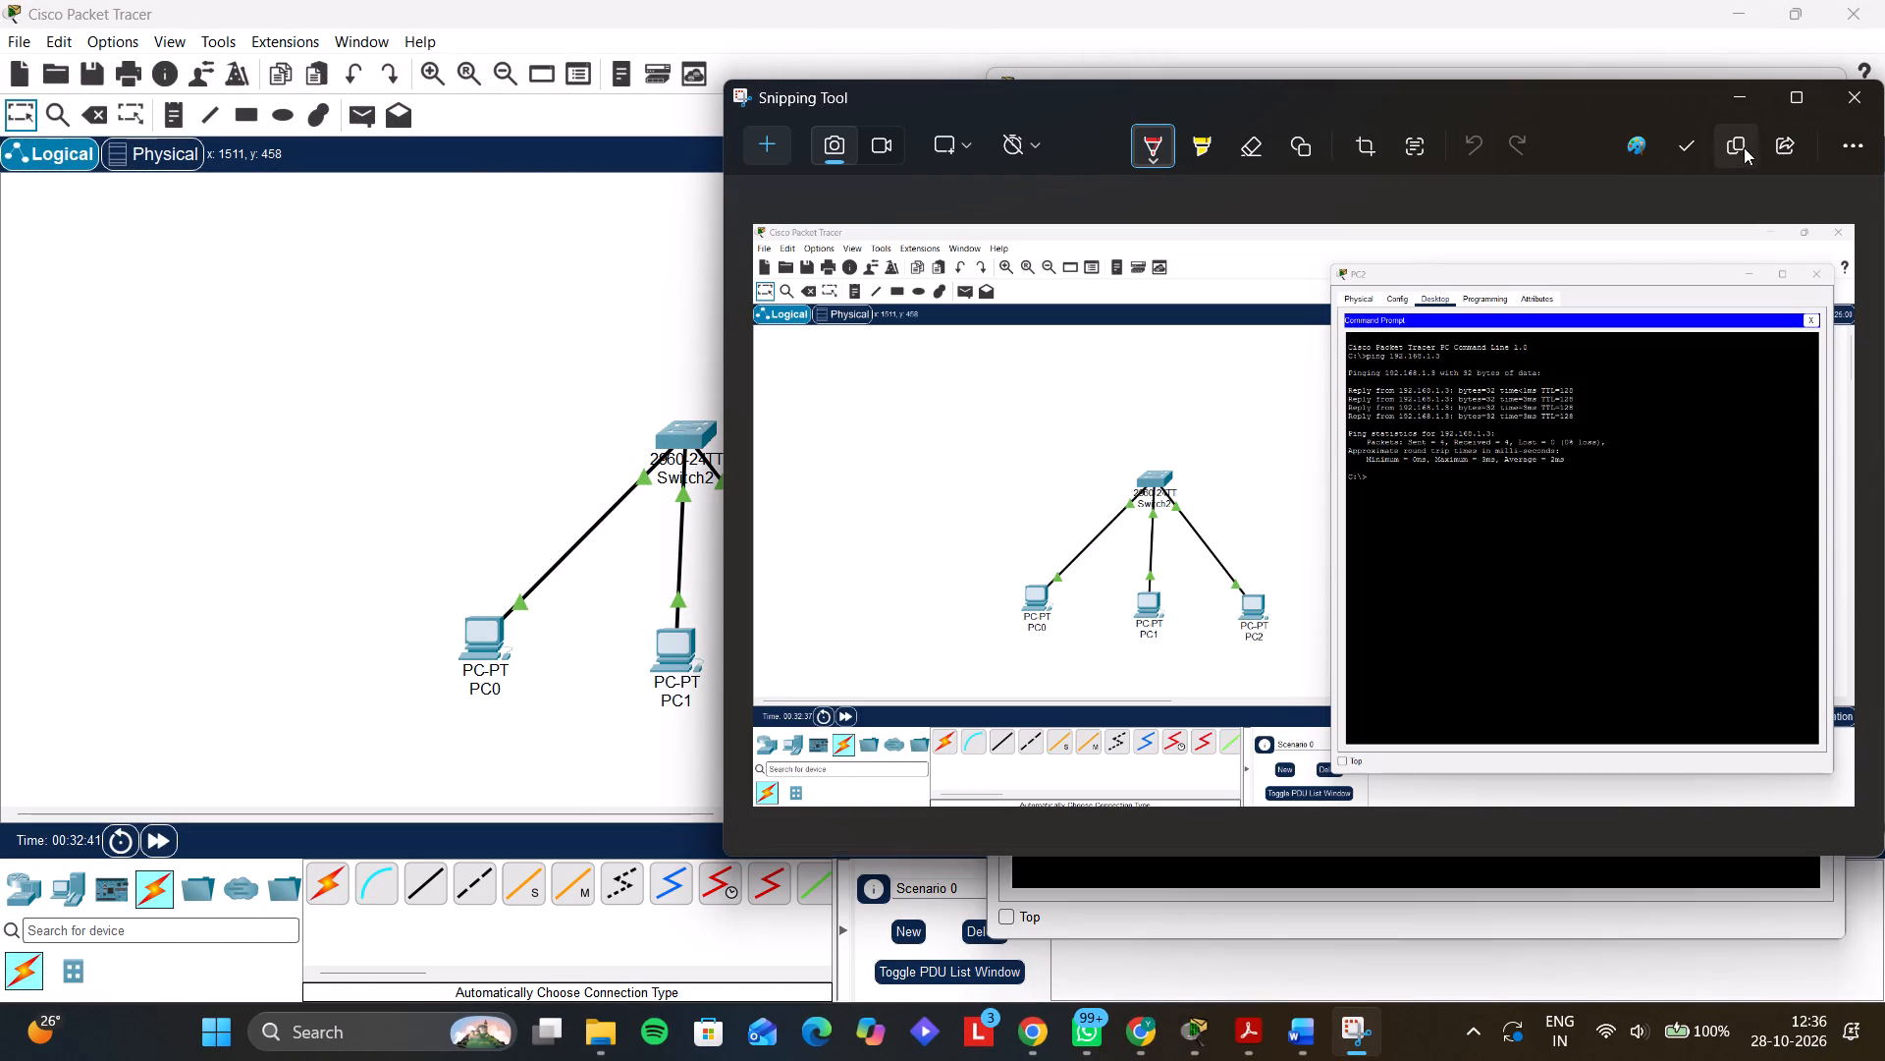
{"action": "left_click", "coordinate": [1742, 148]}
In Word, add blank lines below the PC1 ping screenshot on the fourth page and paste the PC2 ping screenshot there.
{"action": "left_click", "coordinate": [1304, 1035]}
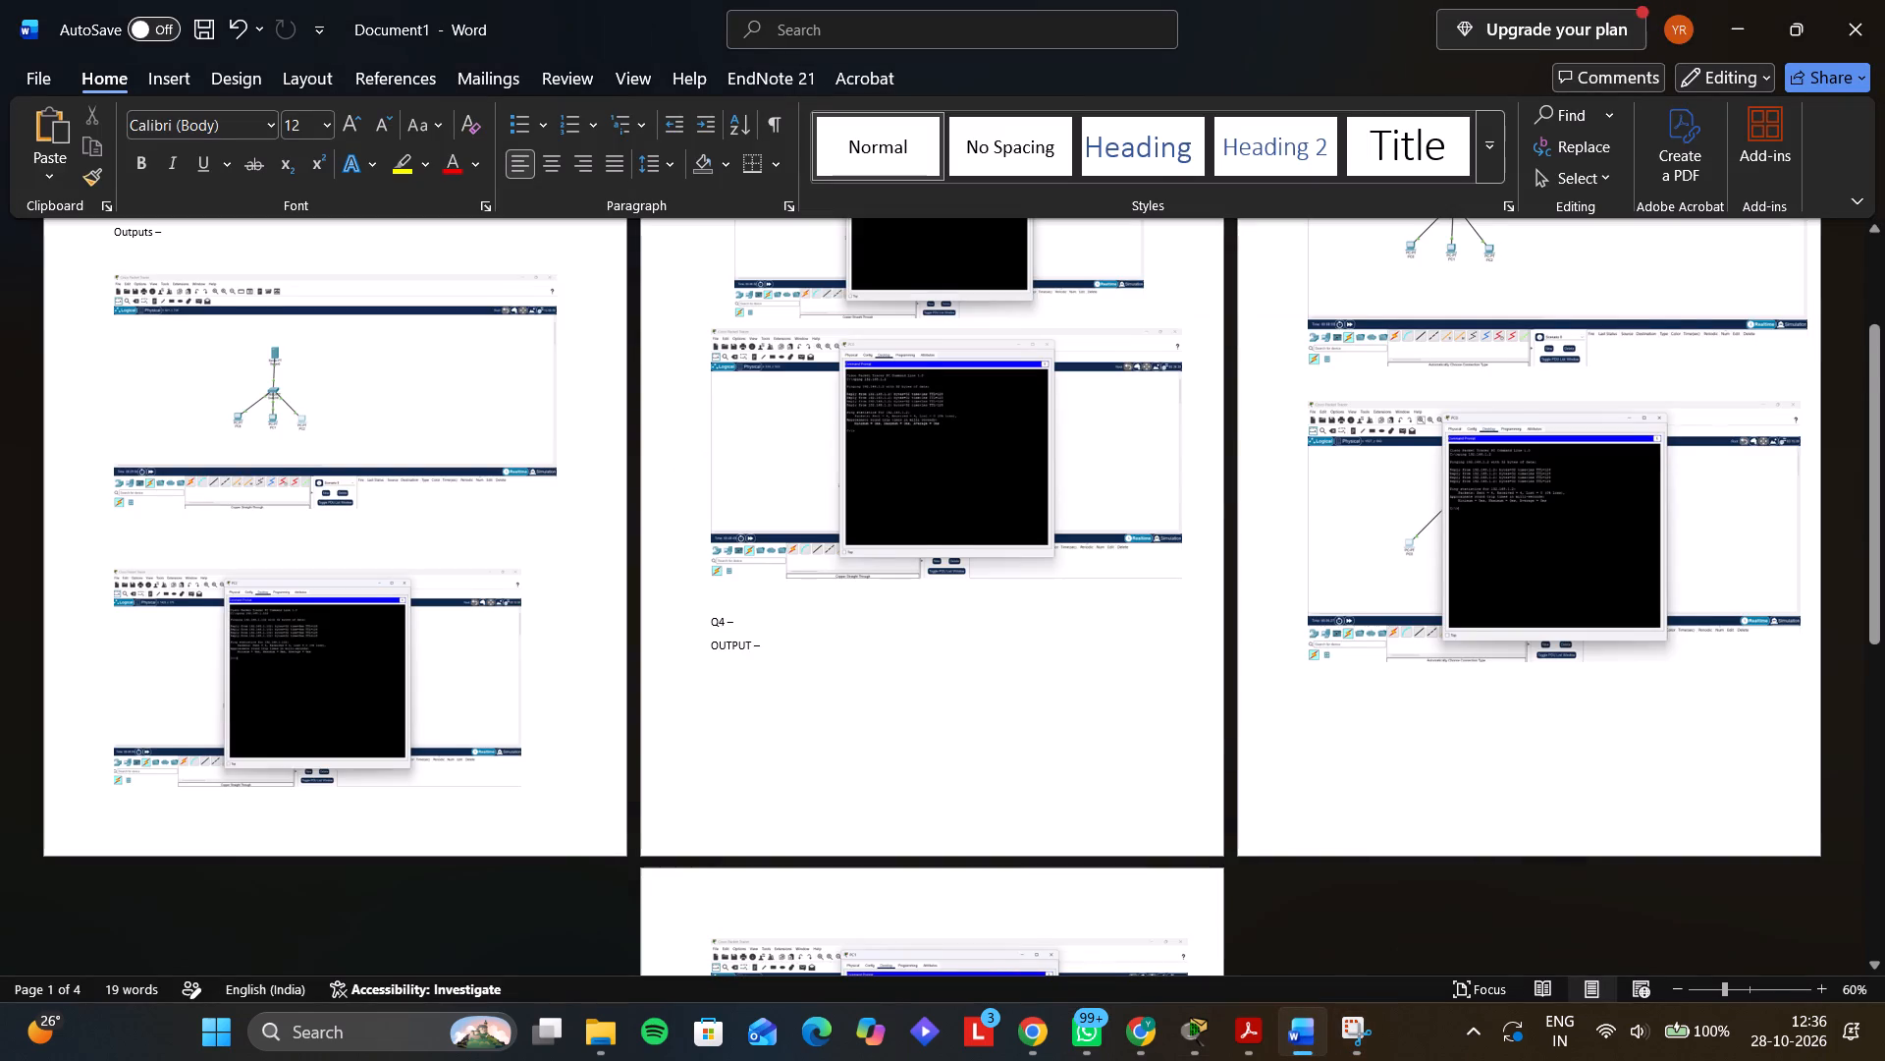
{"action": "scroll", "coordinate": [1068, 852], "scroll_direction": "down", "scroll_amount": 8}
{"action": "scroll", "coordinate": [1015, 886], "scroll_direction": "up", "scroll_amount": 1}
{"action": "scroll", "coordinate": [1016, 886], "scroll_direction": "down", "scroll_amount": 6}
{"action": "left_click", "coordinate": [762, 830]}
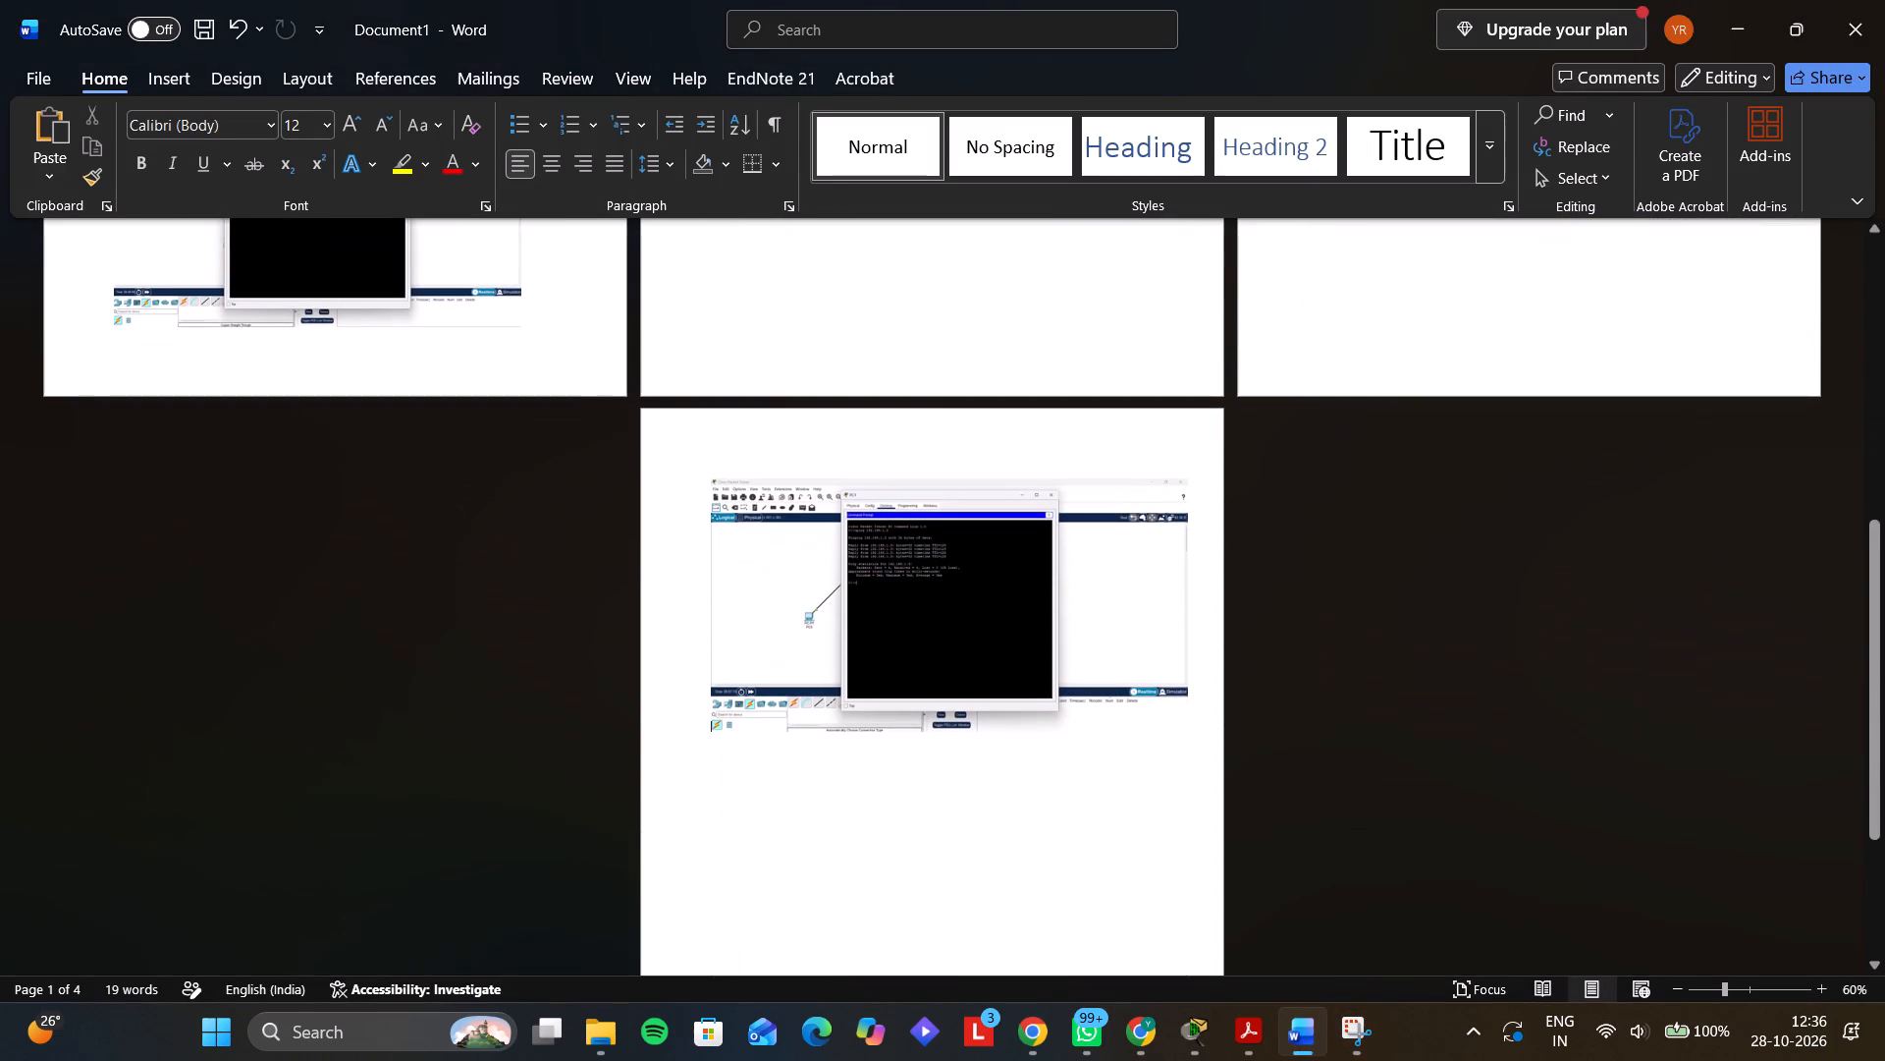
{"action": "left_click", "coordinate": [1206, 721]}
{"action": "key", "text": "Return"}
{"action": "key", "text": "Return"}
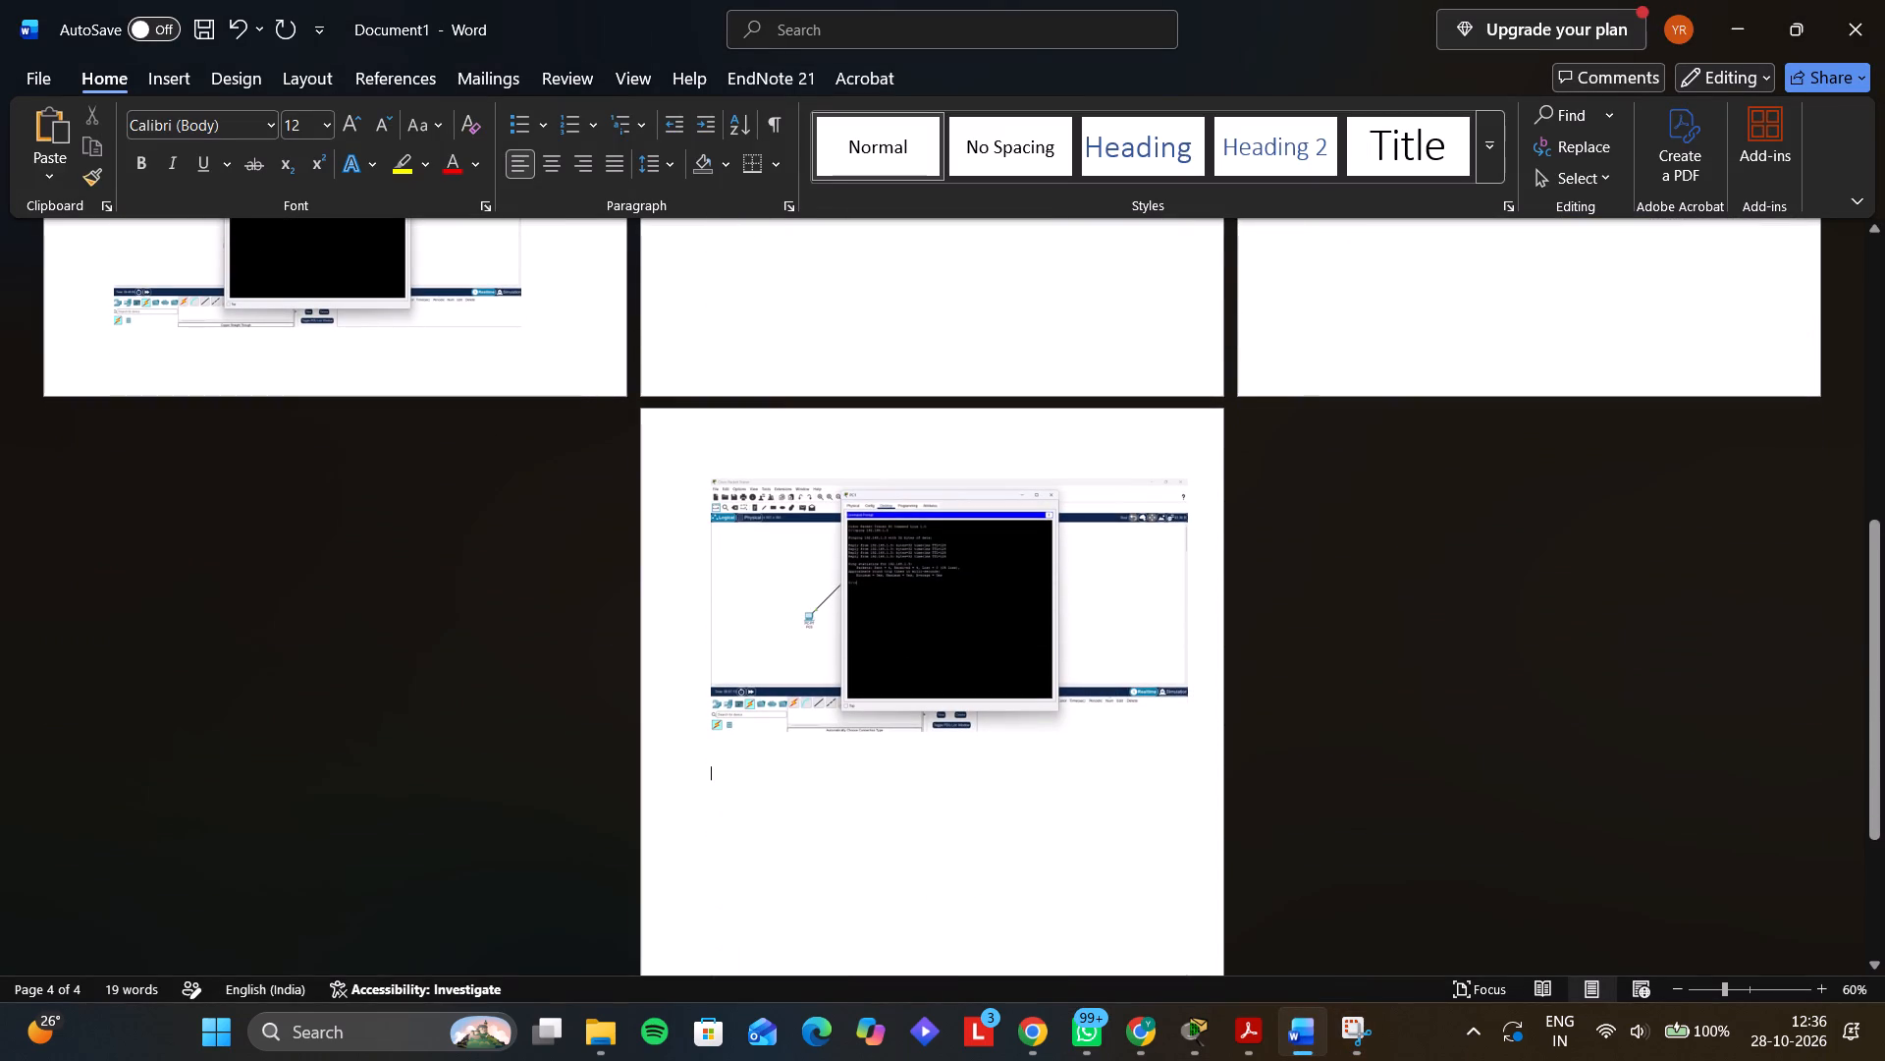
{"action": "right_click", "coordinate": [761, 782]}
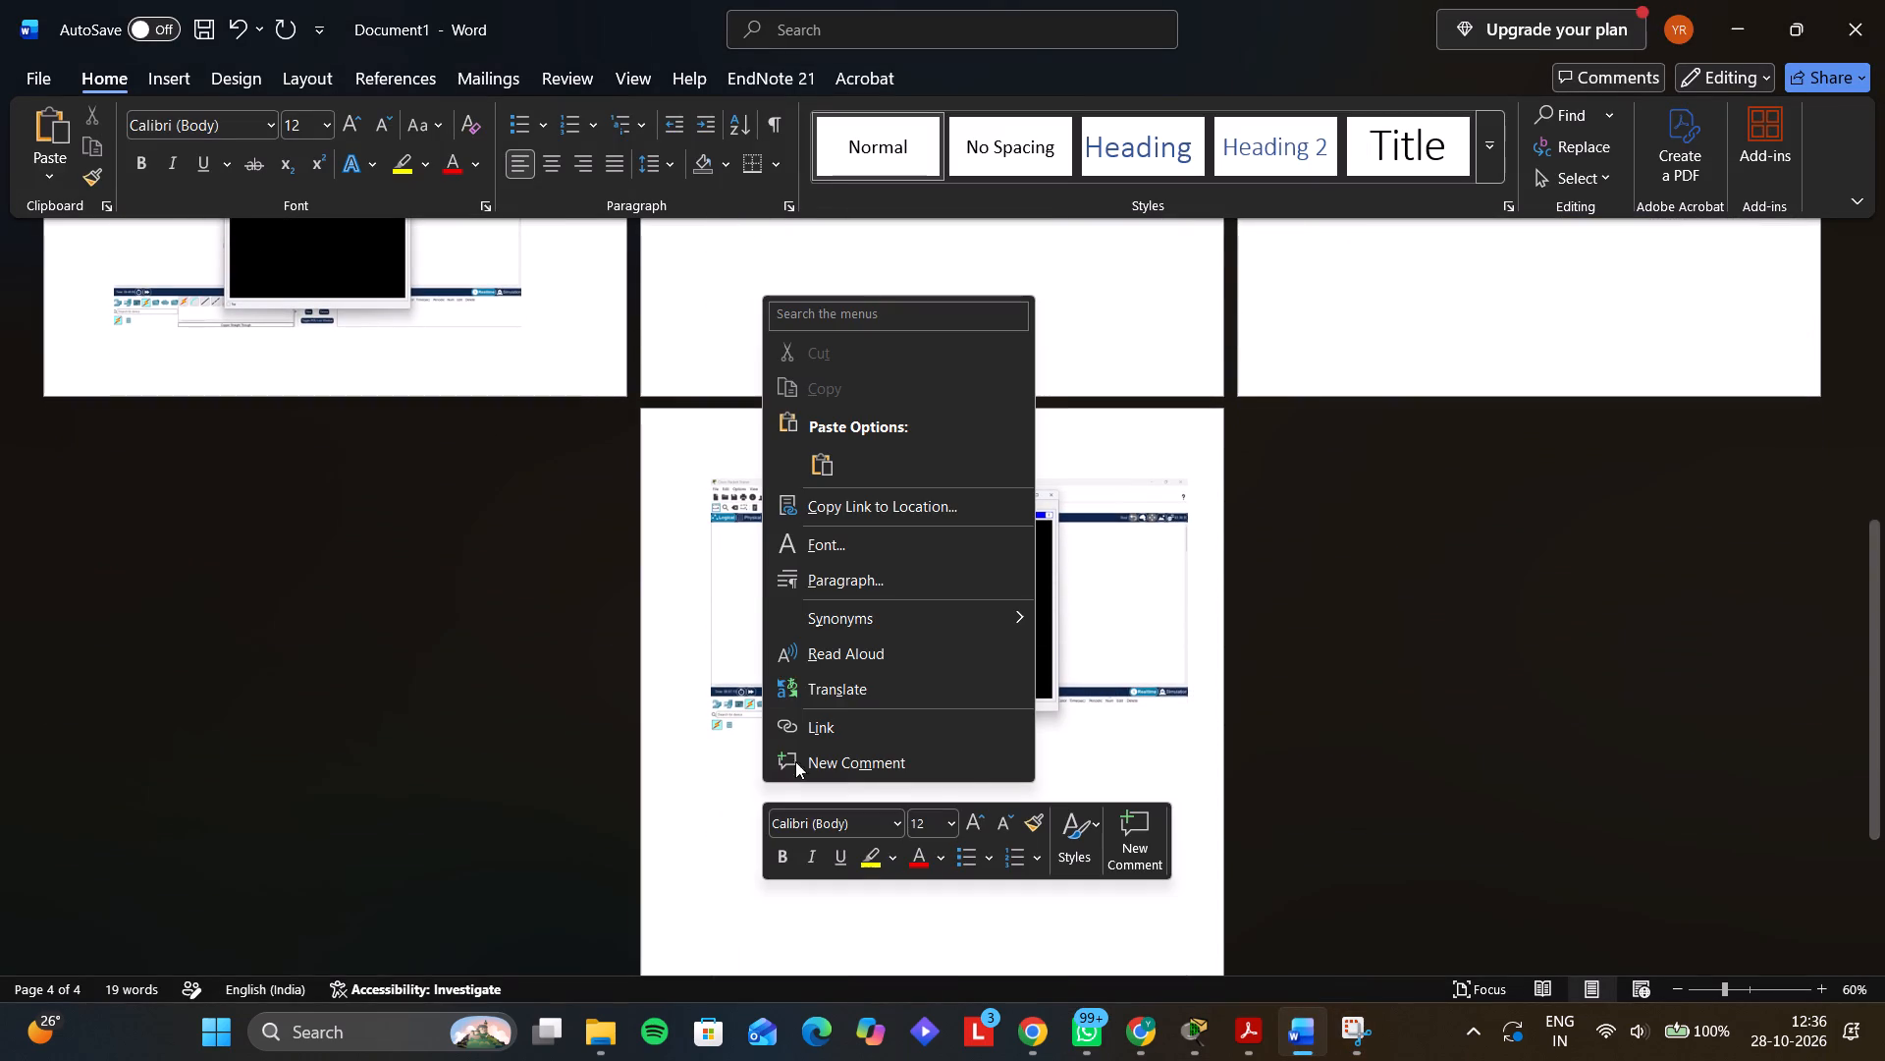
{"action": "left_click", "coordinate": [671, 857]}
{"action": "right_click", "coordinate": [737, 771]}
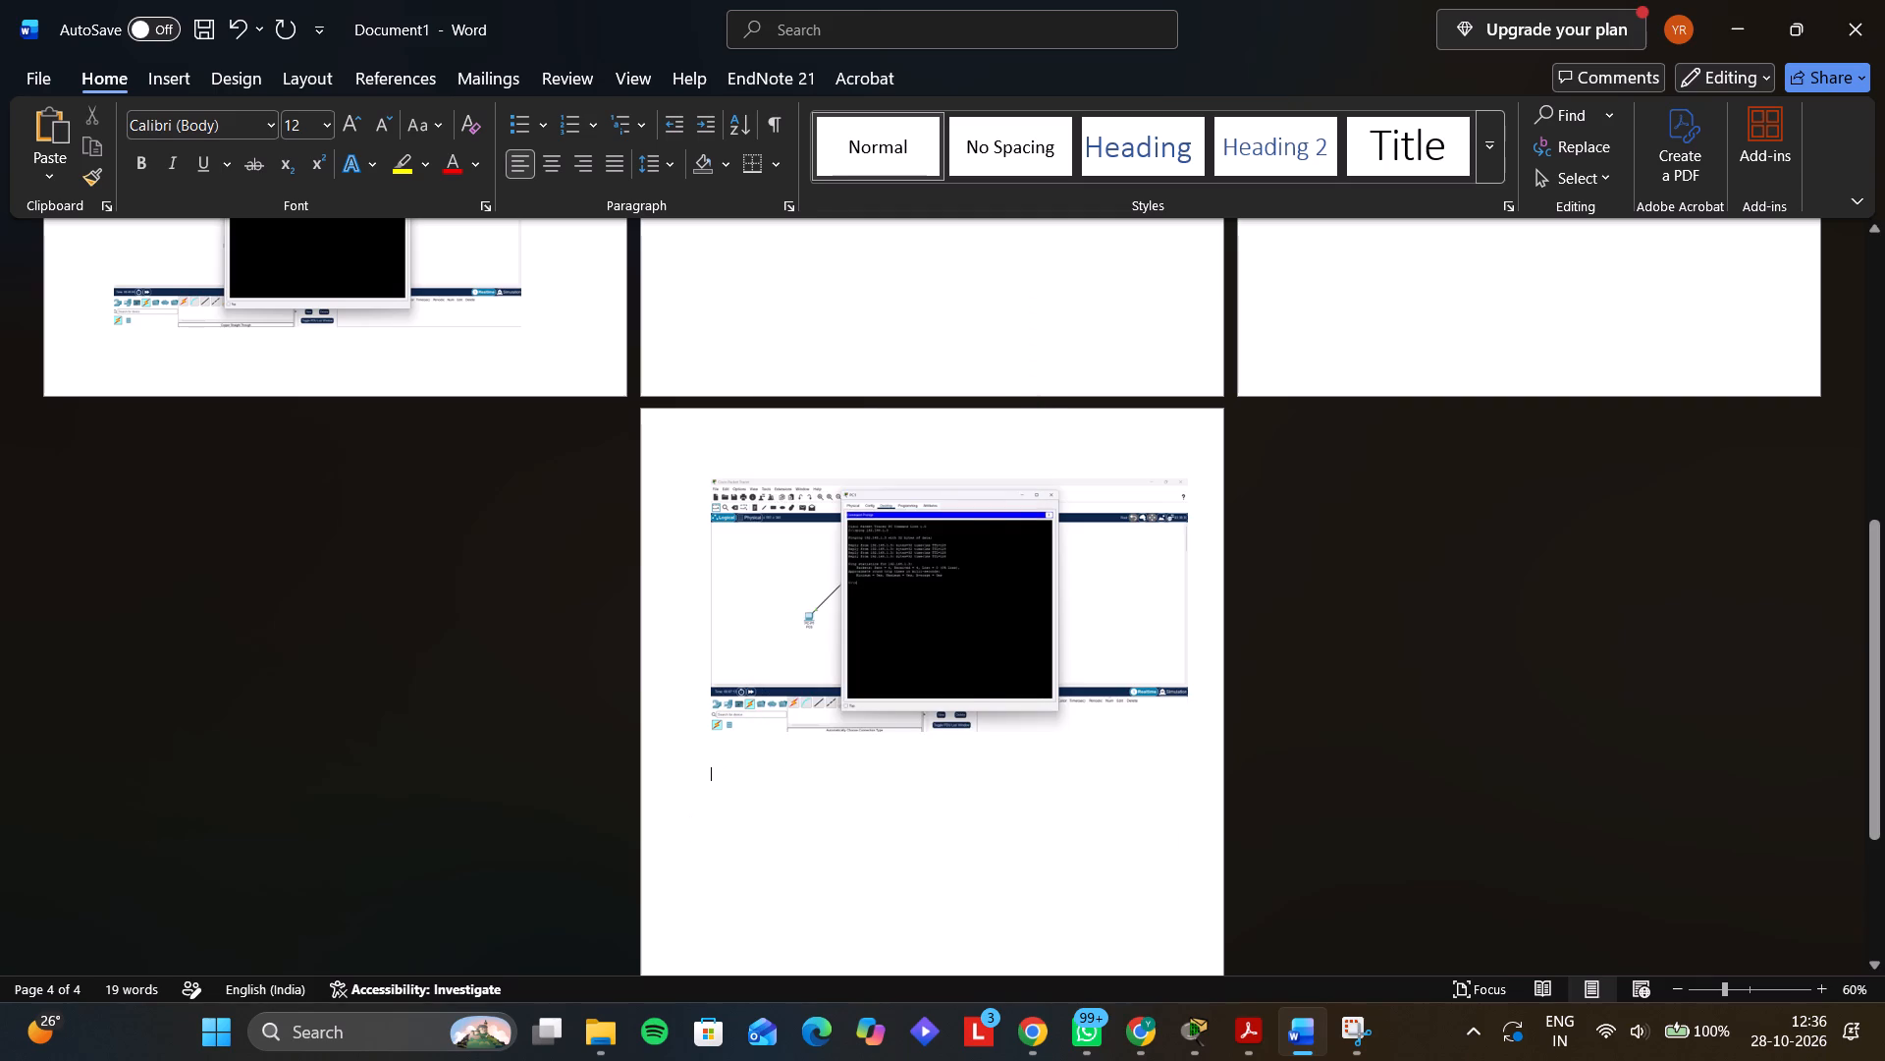
{"action": "left_click", "coordinate": [693, 900]}
{"action": "key", "text": "ctrl+v"}
Enlarge the pasted PC2 ping screenshot proportionally to about the width of the PC1 screenshot above it.
{"action": "scroll", "coordinate": [1051, 841], "scroll_direction": "down", "scroll_amount": 2}
{"action": "left_click", "coordinate": [1080, 752]}
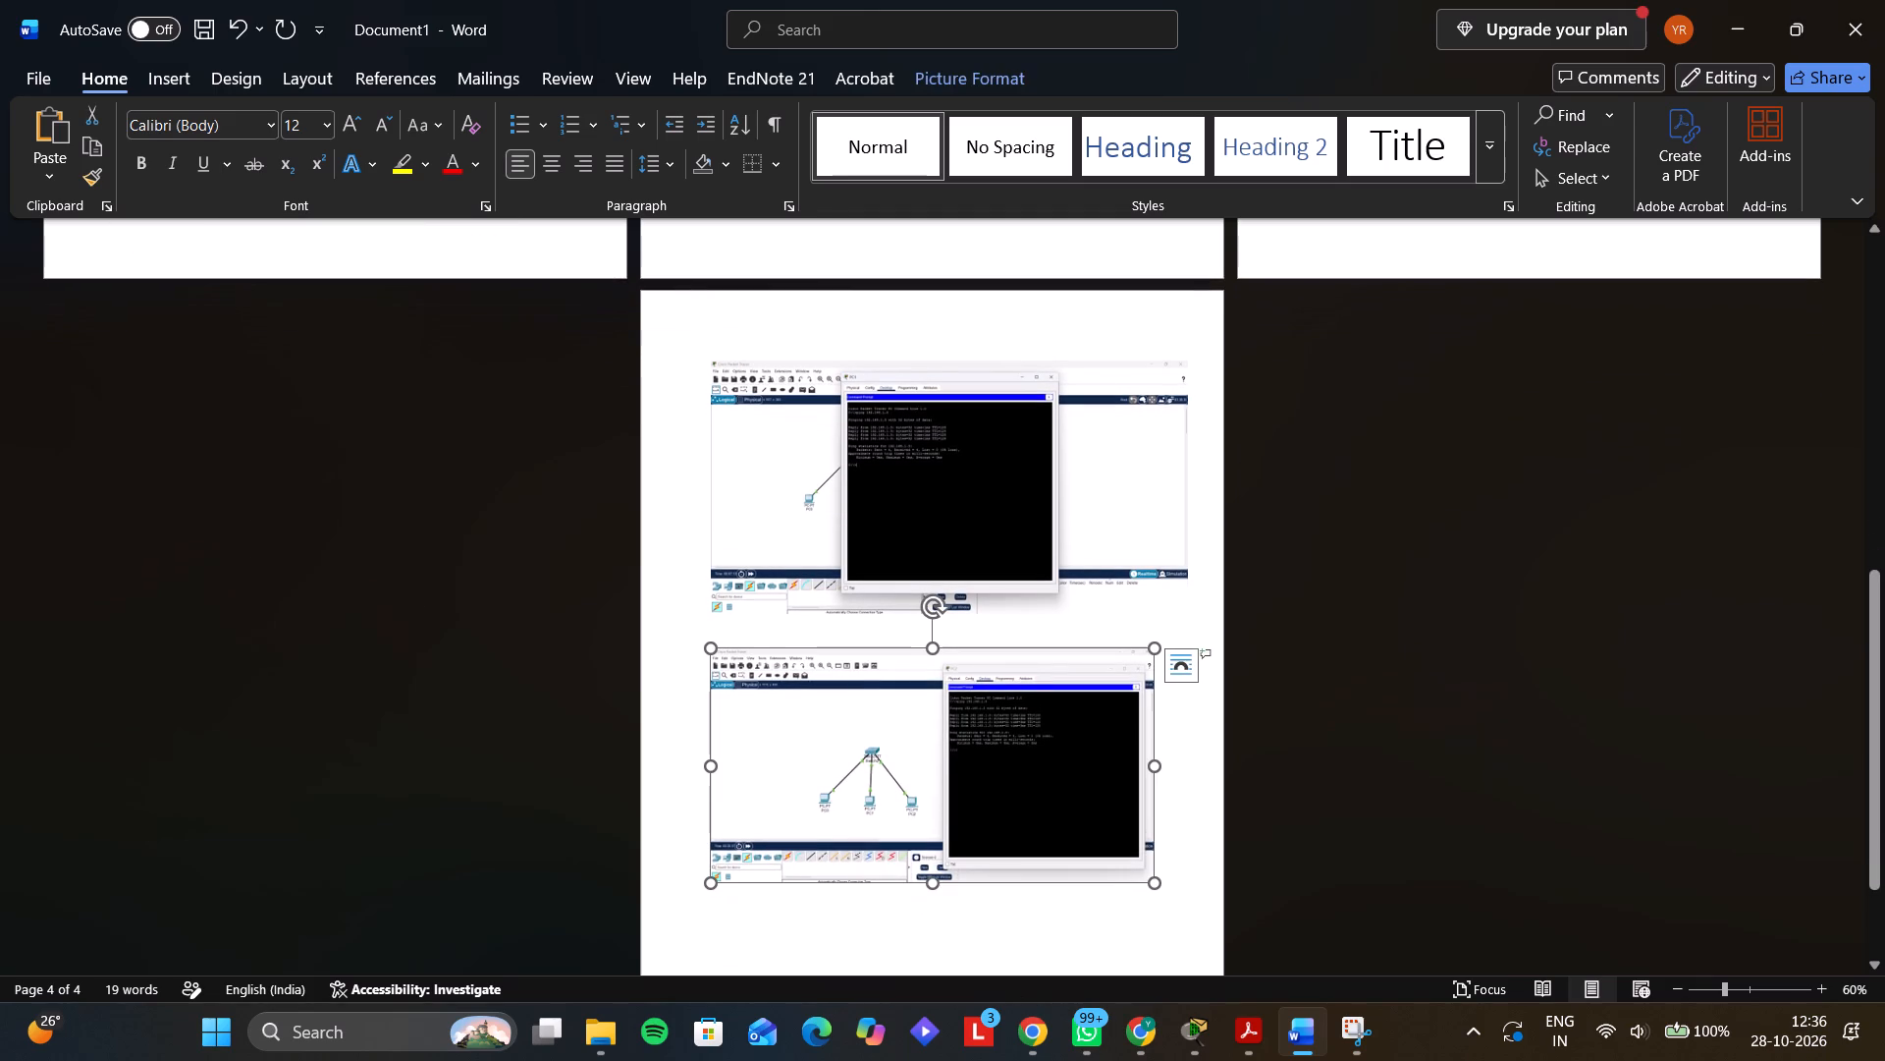
{"action": "left_click_drag", "start_coordinate": [1161, 885], "coordinate": [1167, 899]}
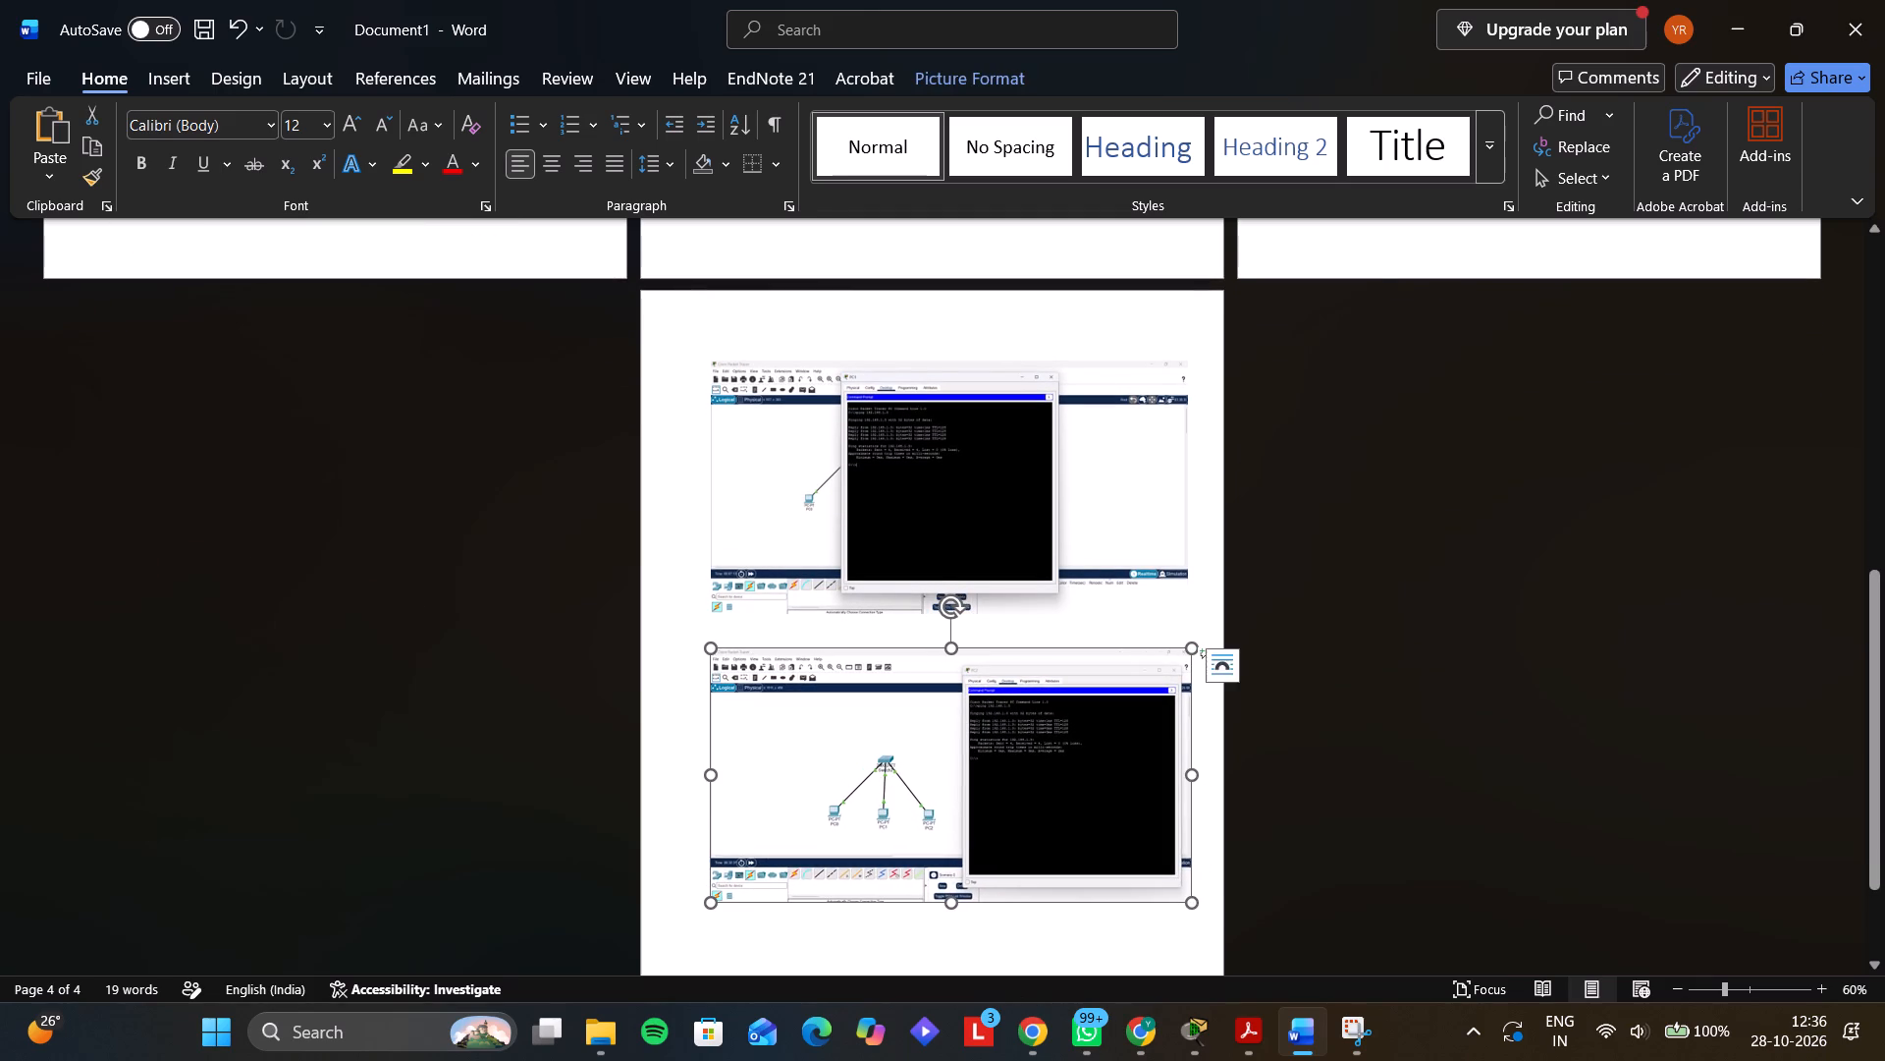
{"action": "left_click", "coordinate": [1489, 733]}
Review the layout of the student details, Q1 and Q4 sections and screenshots across all four pages.
{"action": "scroll", "coordinate": [1467, 799], "scroll_direction": "up", "scroll_amount": 20}
{"action": "scroll", "coordinate": [1500, 826], "scroll_direction": "down", "scroll_amount": 5}
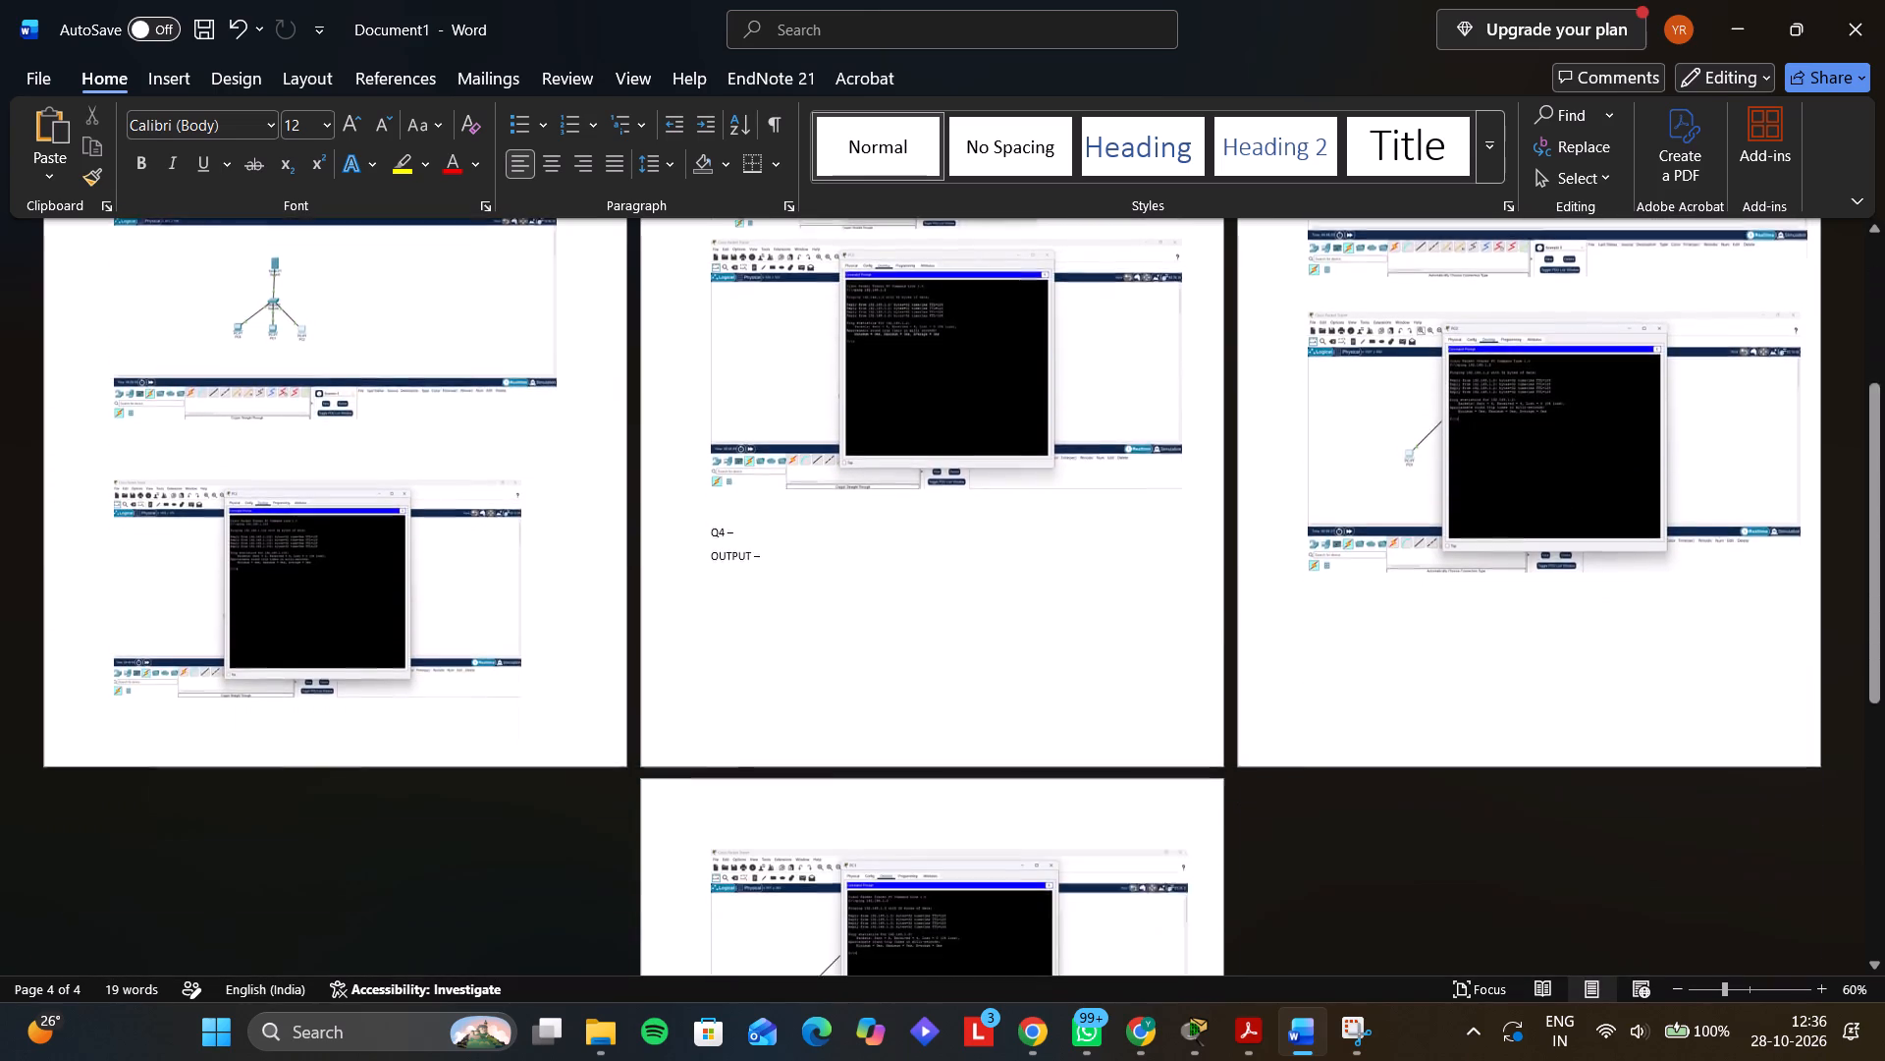
{"action": "scroll", "coordinate": [1500, 826], "scroll_direction": "down", "scroll_amount": 14}
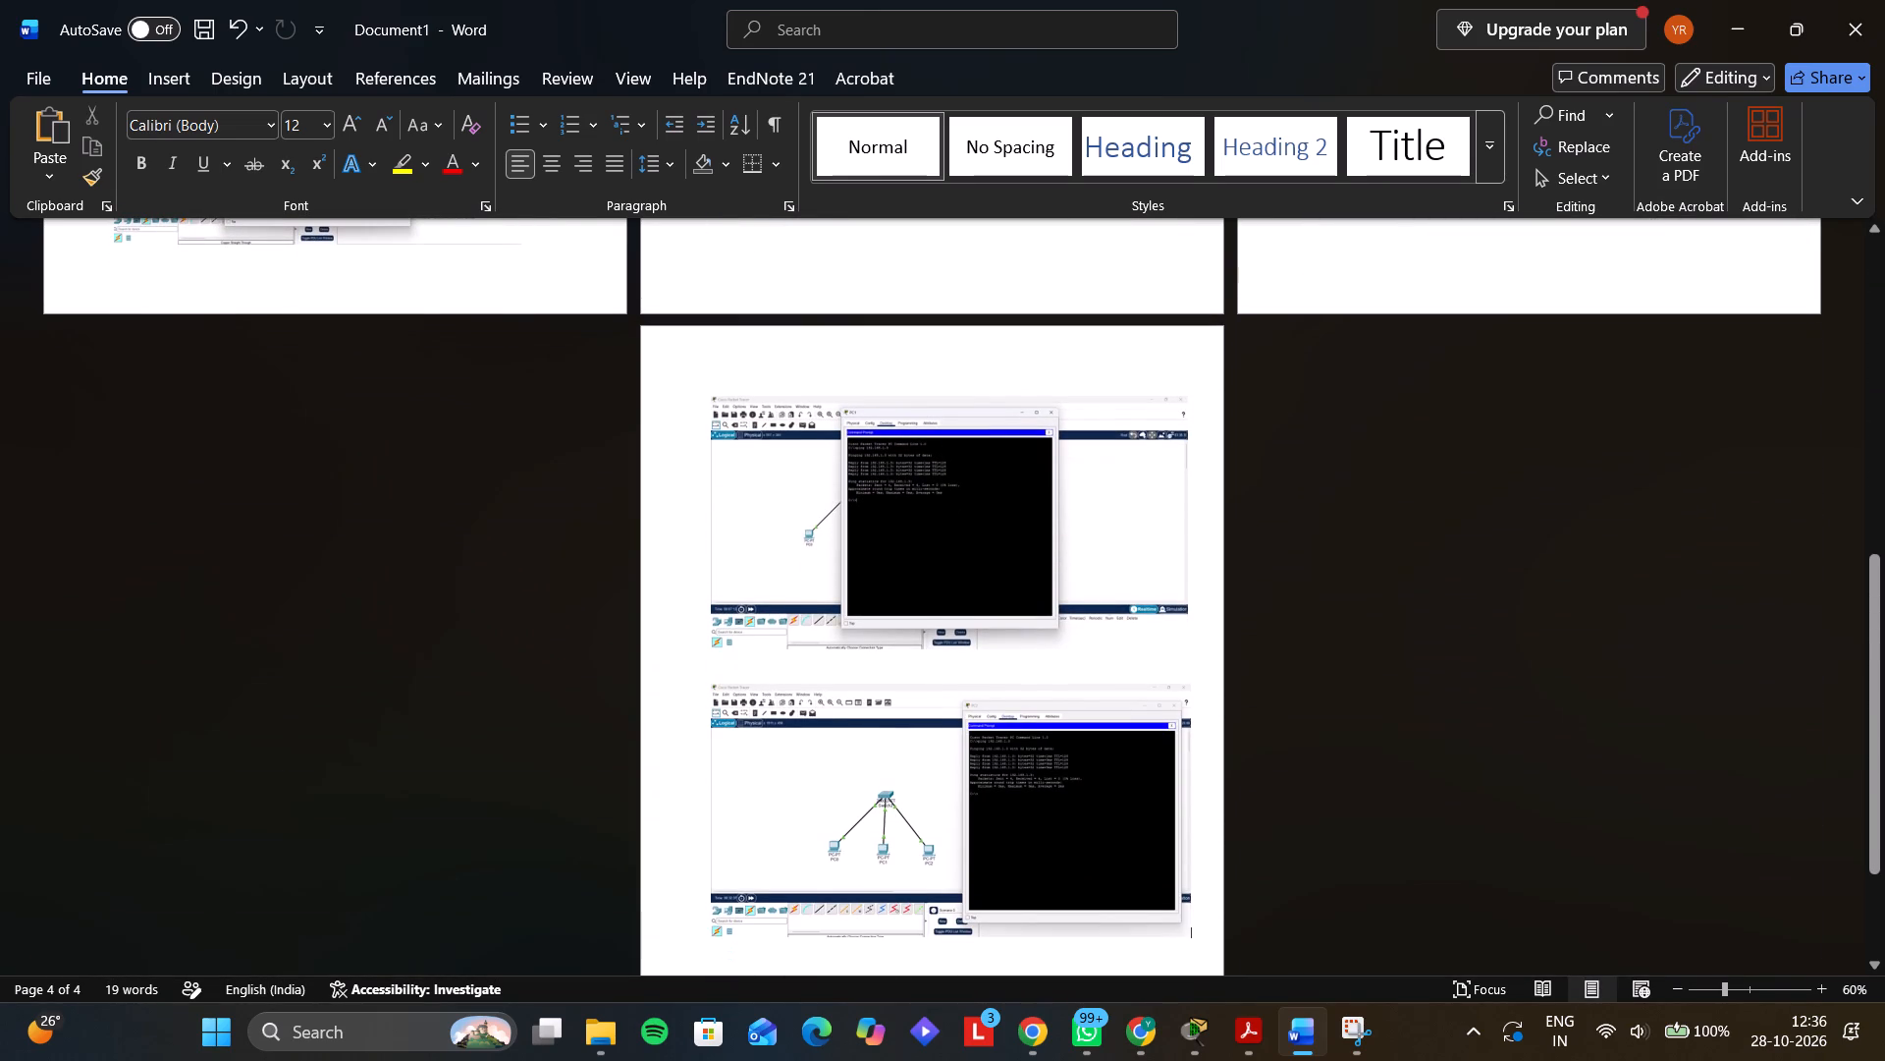
{"action": "scroll", "coordinate": [1496, 837], "scroll_direction": "up", "scroll_amount": 20}
{"action": "scroll", "coordinate": [1496, 837], "scroll_direction": "up", "scroll_amount": 13}
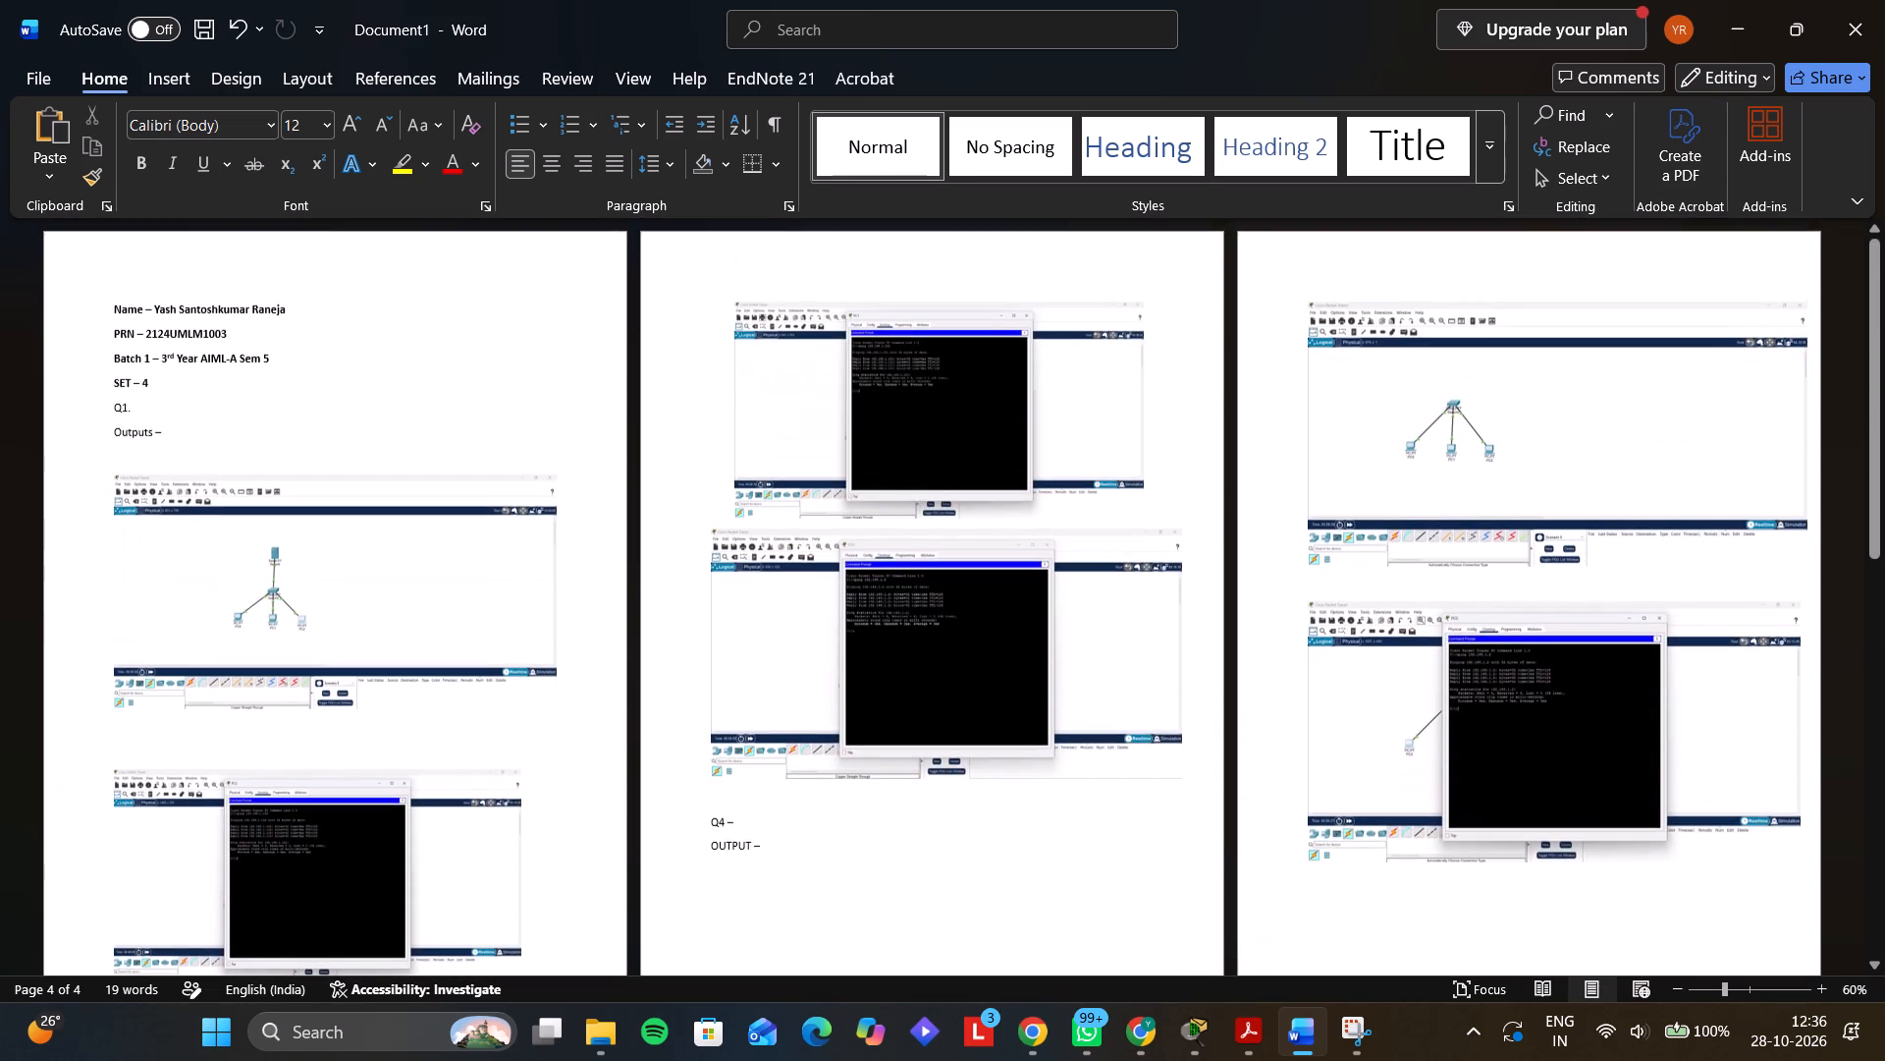
{"action": "scroll", "coordinate": [1490, 829], "scroll_direction": "down", "scroll_amount": 6}
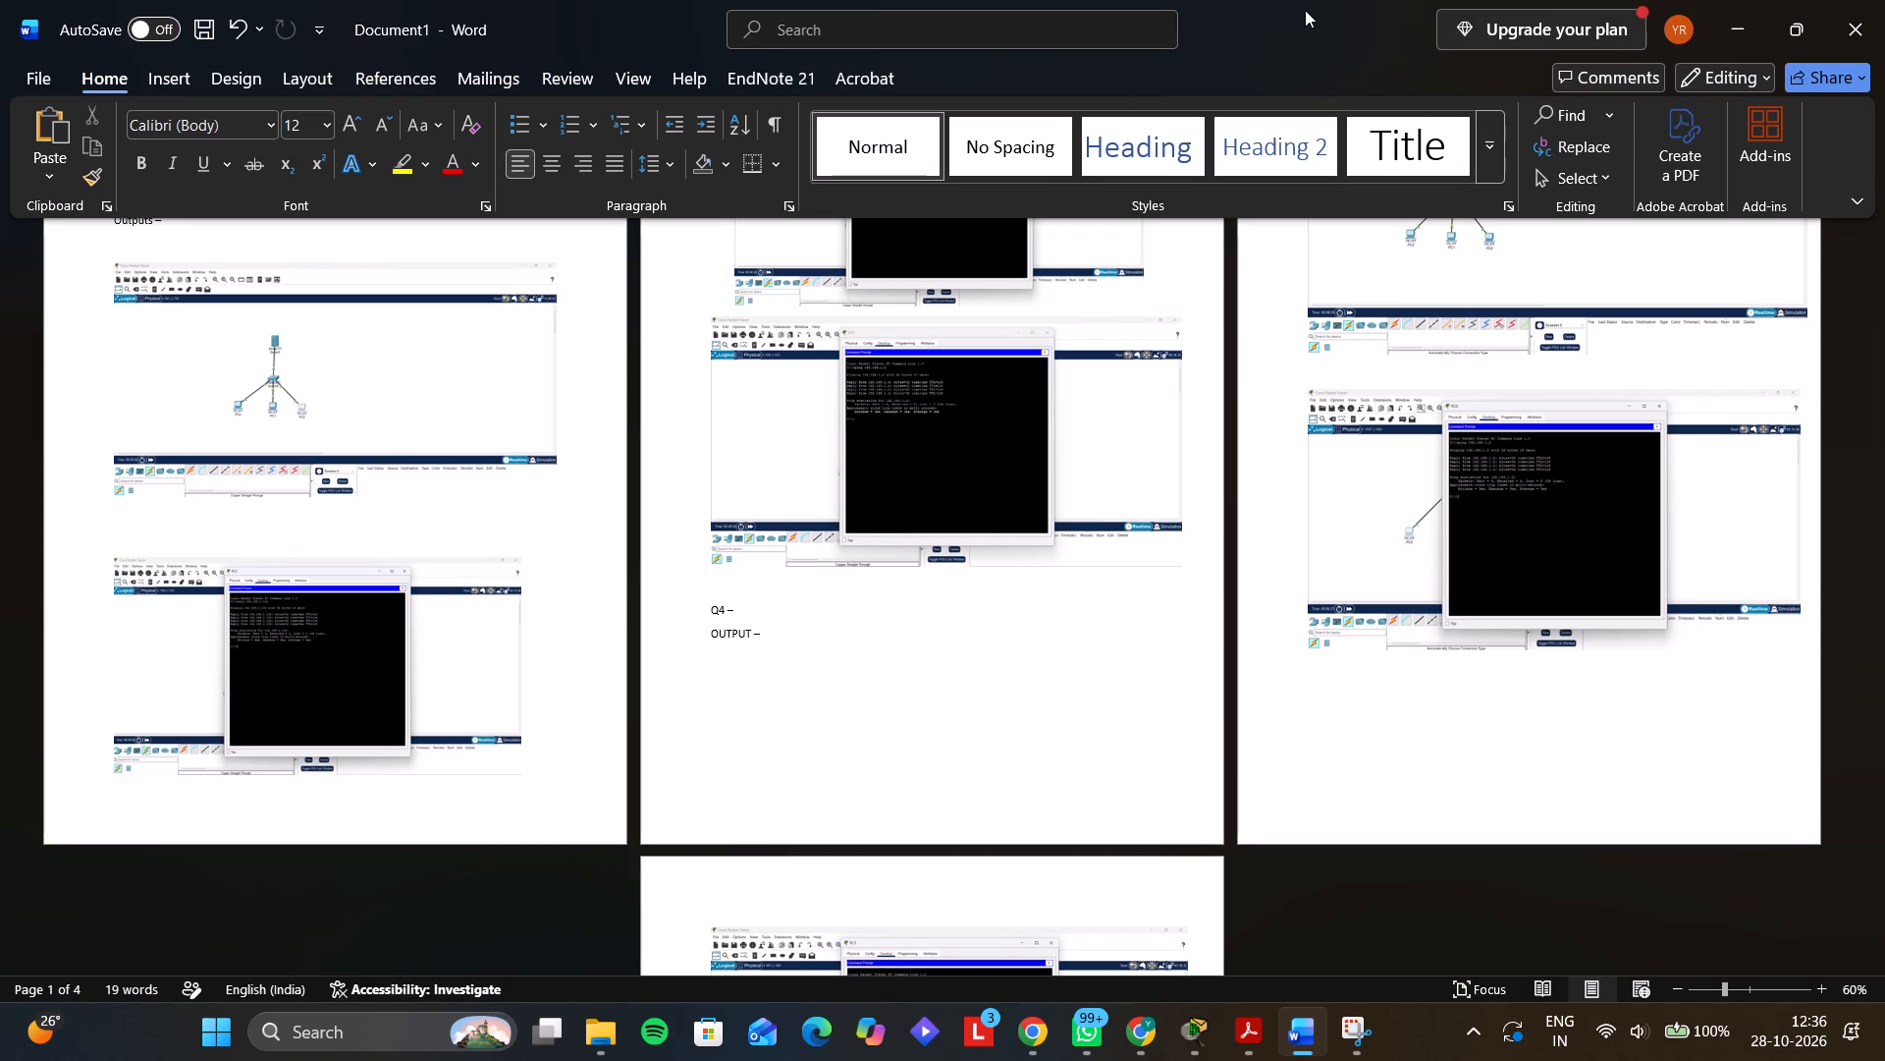
{"action": "scroll", "coordinate": [1610, 384], "scroll_direction": "up", "scroll_amount": 5}
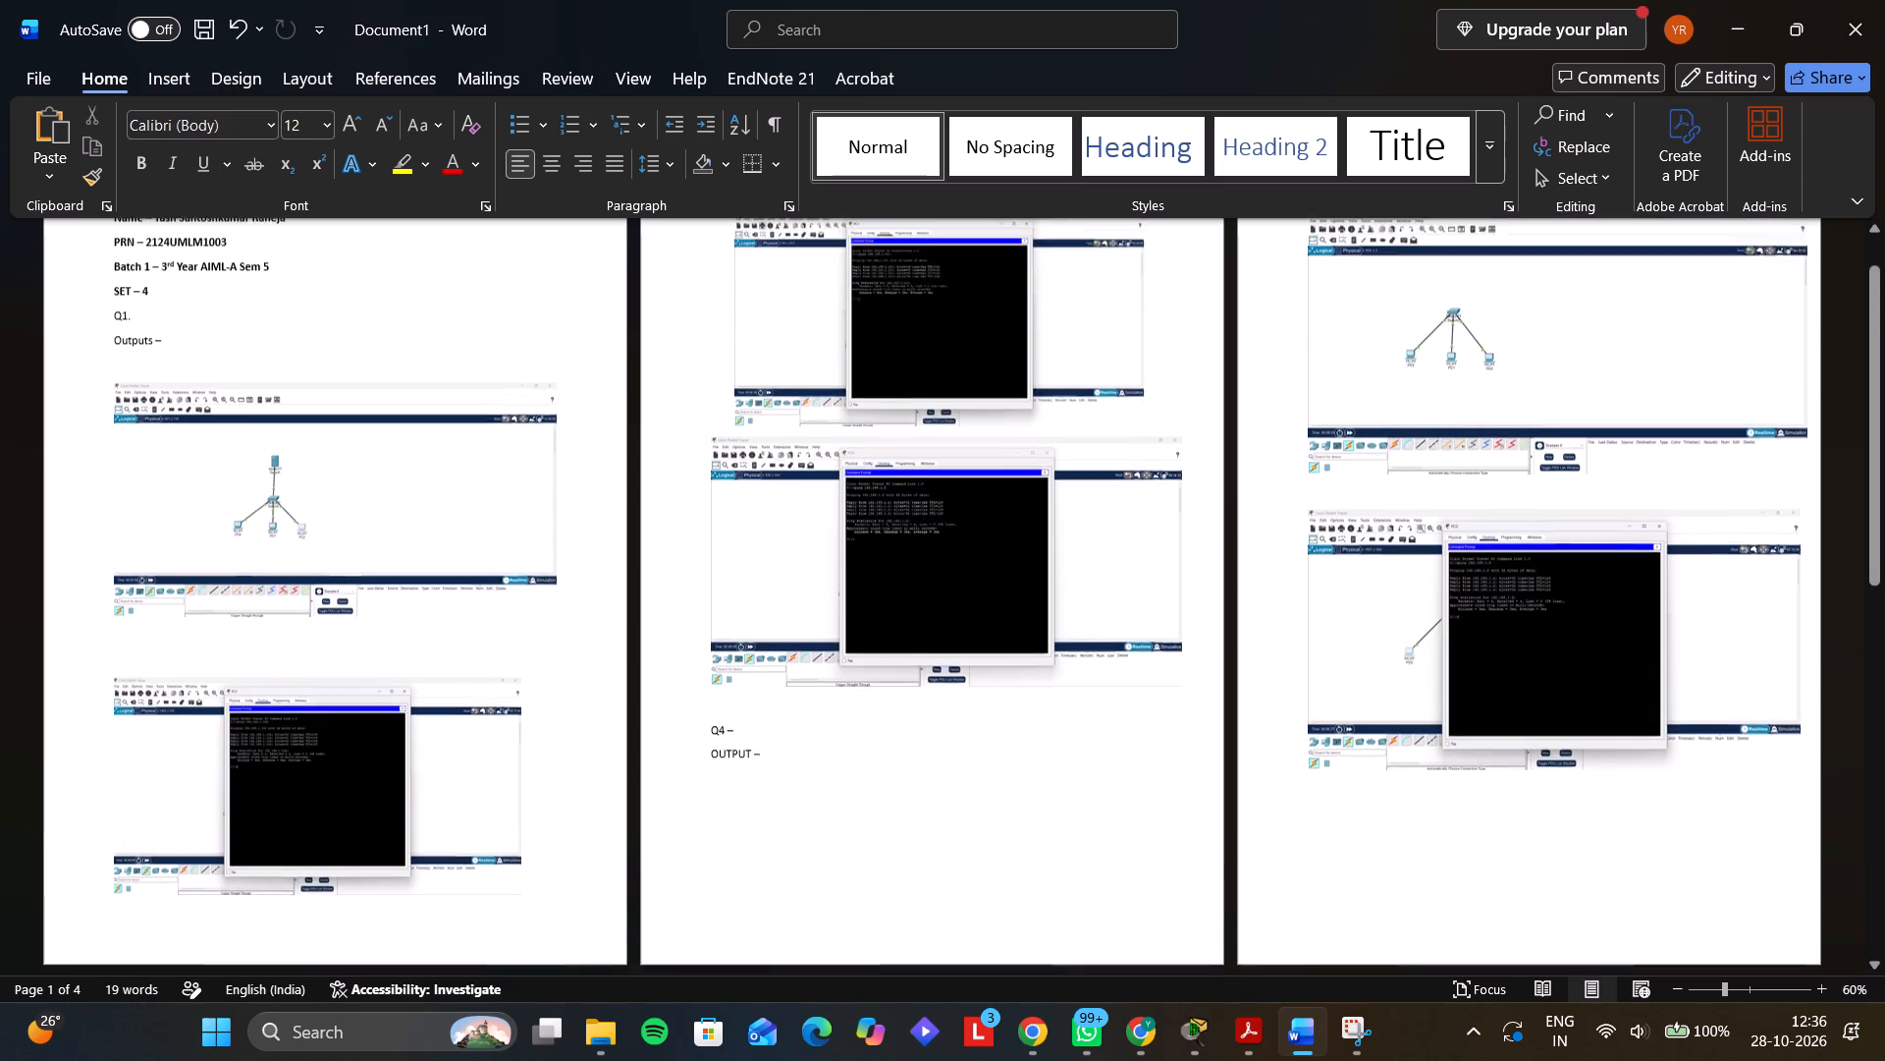
{"action": "scroll", "coordinate": [1610, 384], "scroll_direction": "up", "scroll_amount": 2}
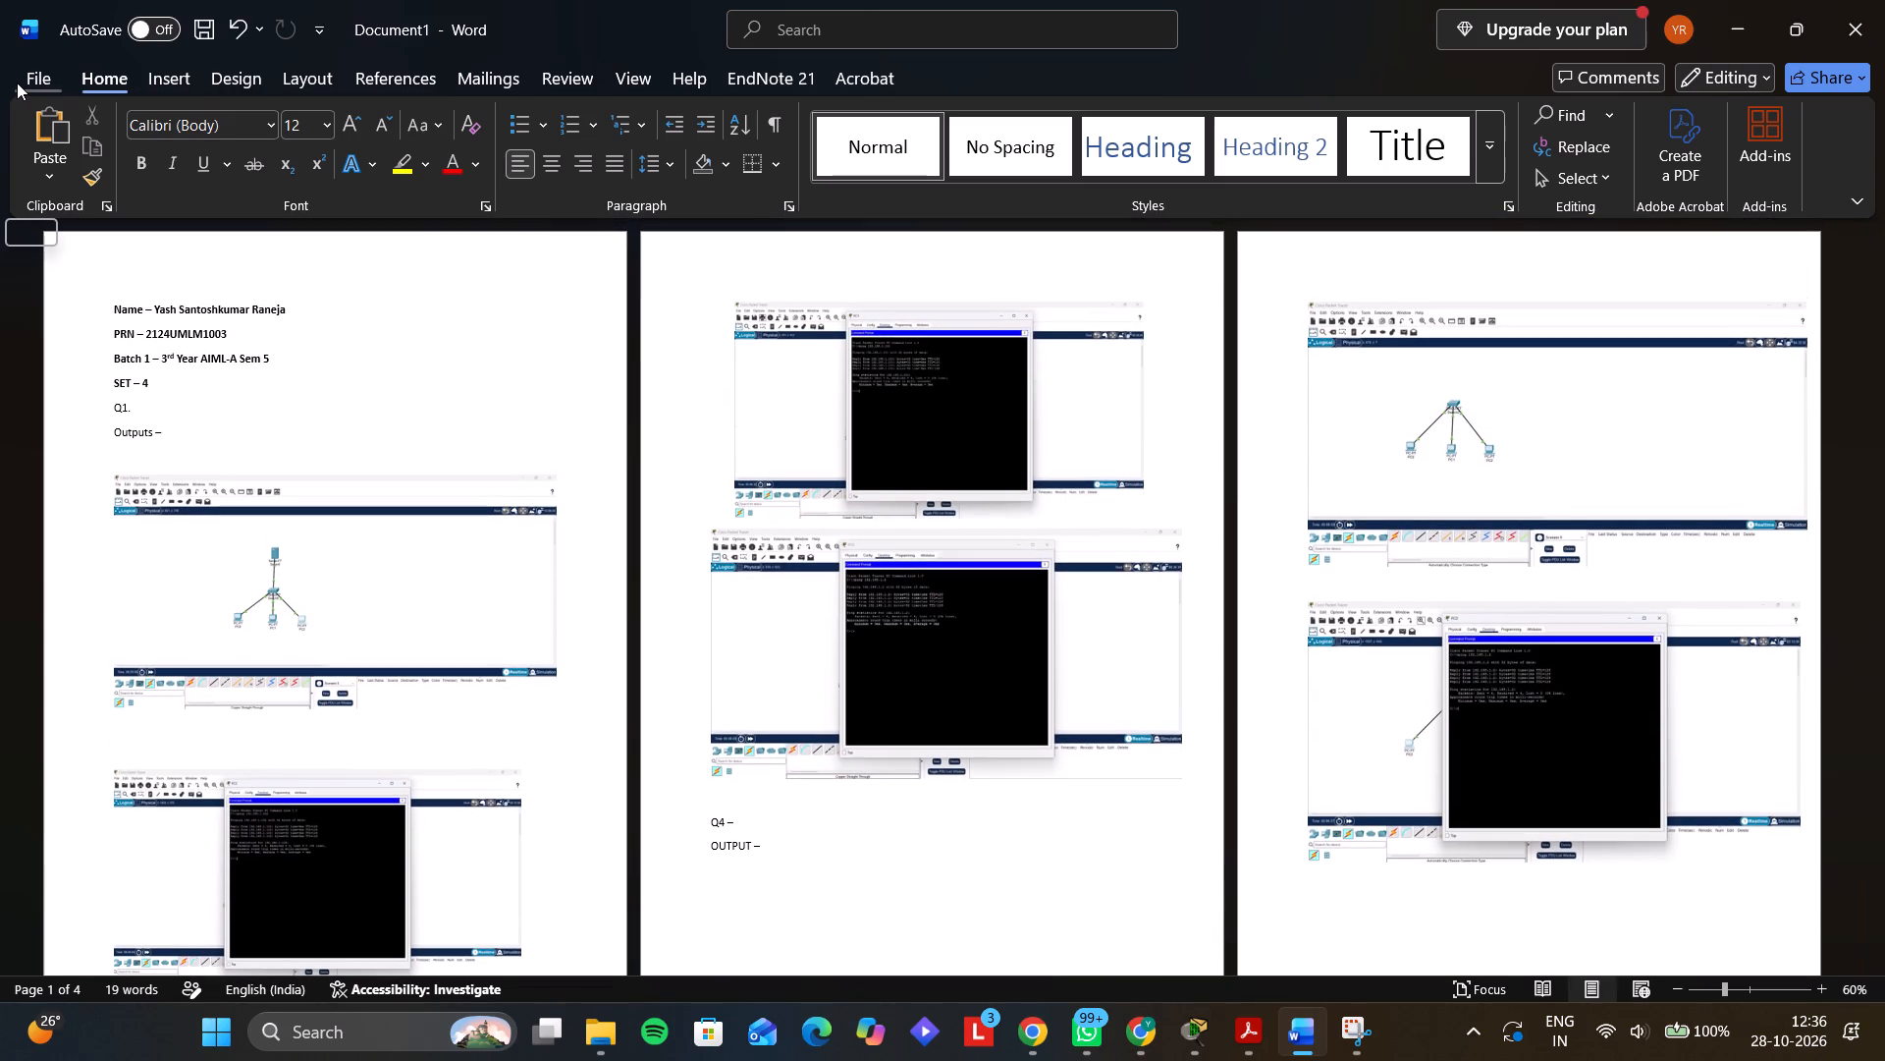
Save the document in the Downloads folder on D:, named with the student's PRN followed by "CN-PBL".
{"action": "key", "text": "ctrl+s"}
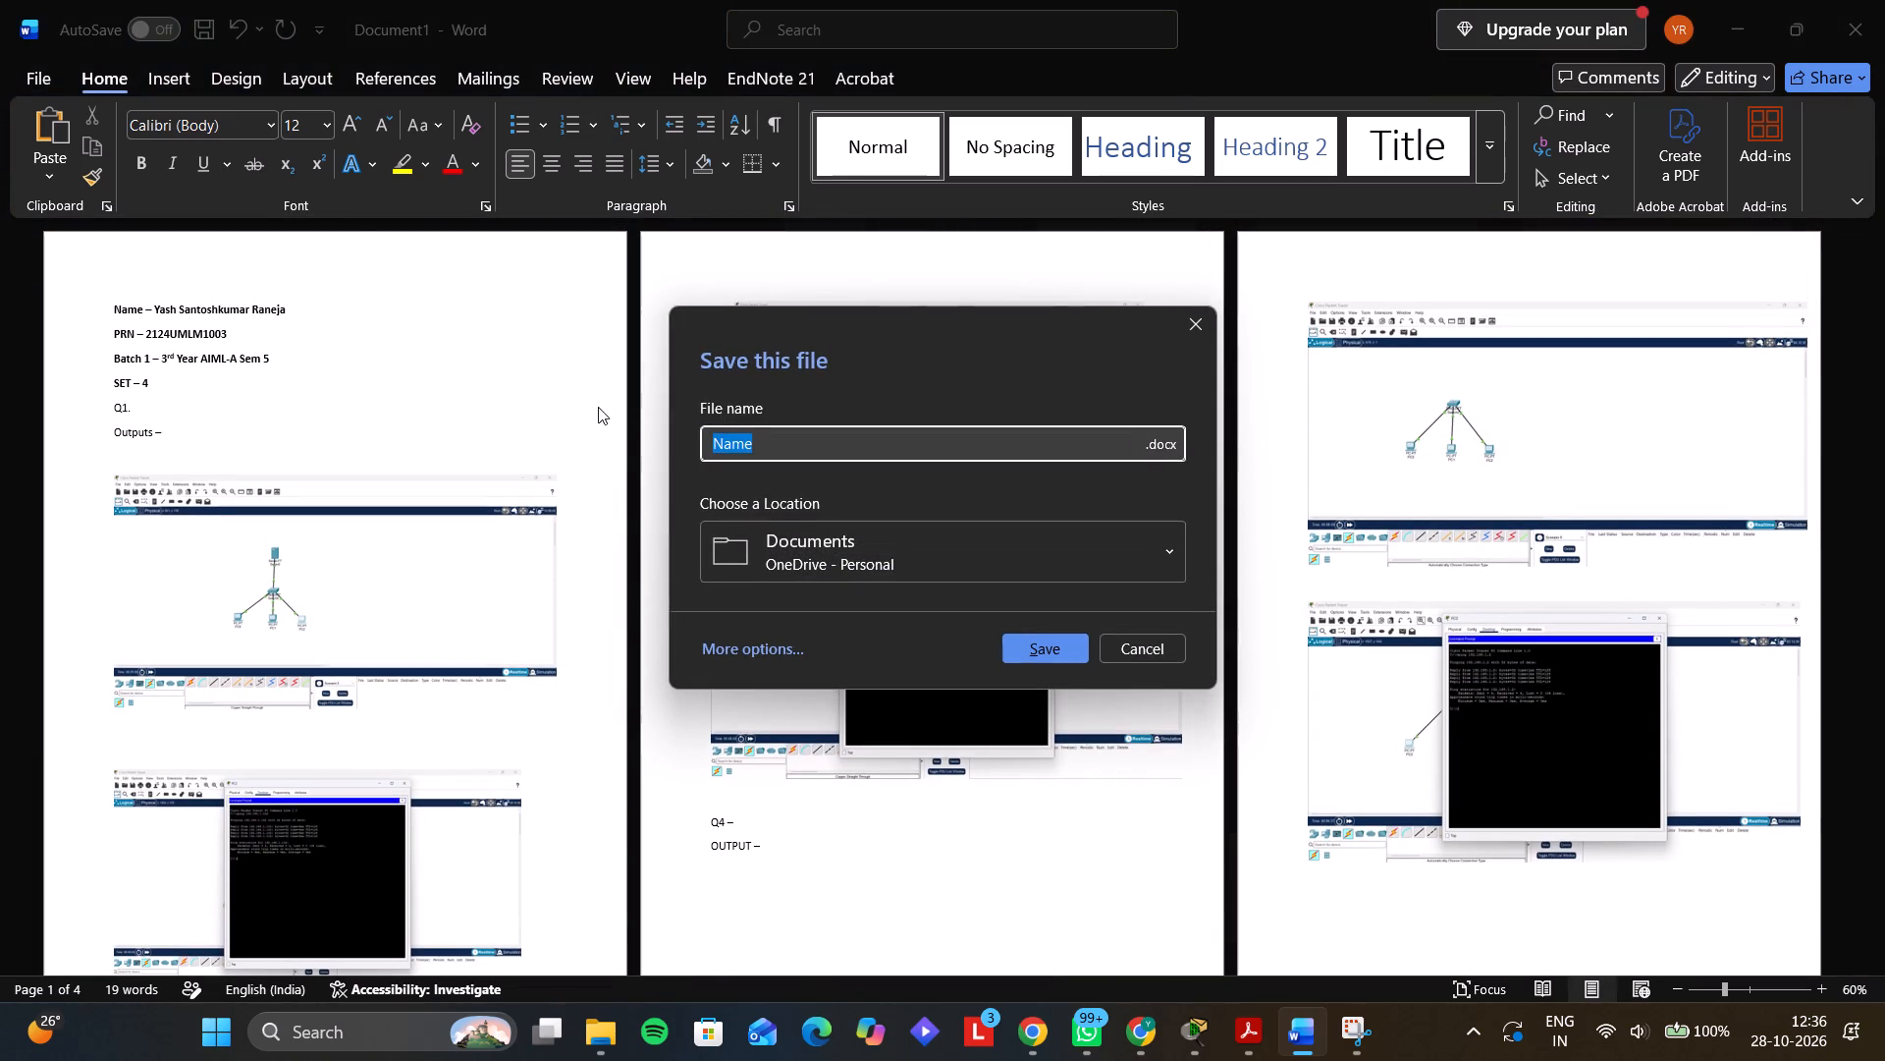
{"action": "left_click", "coordinate": [867, 543]}
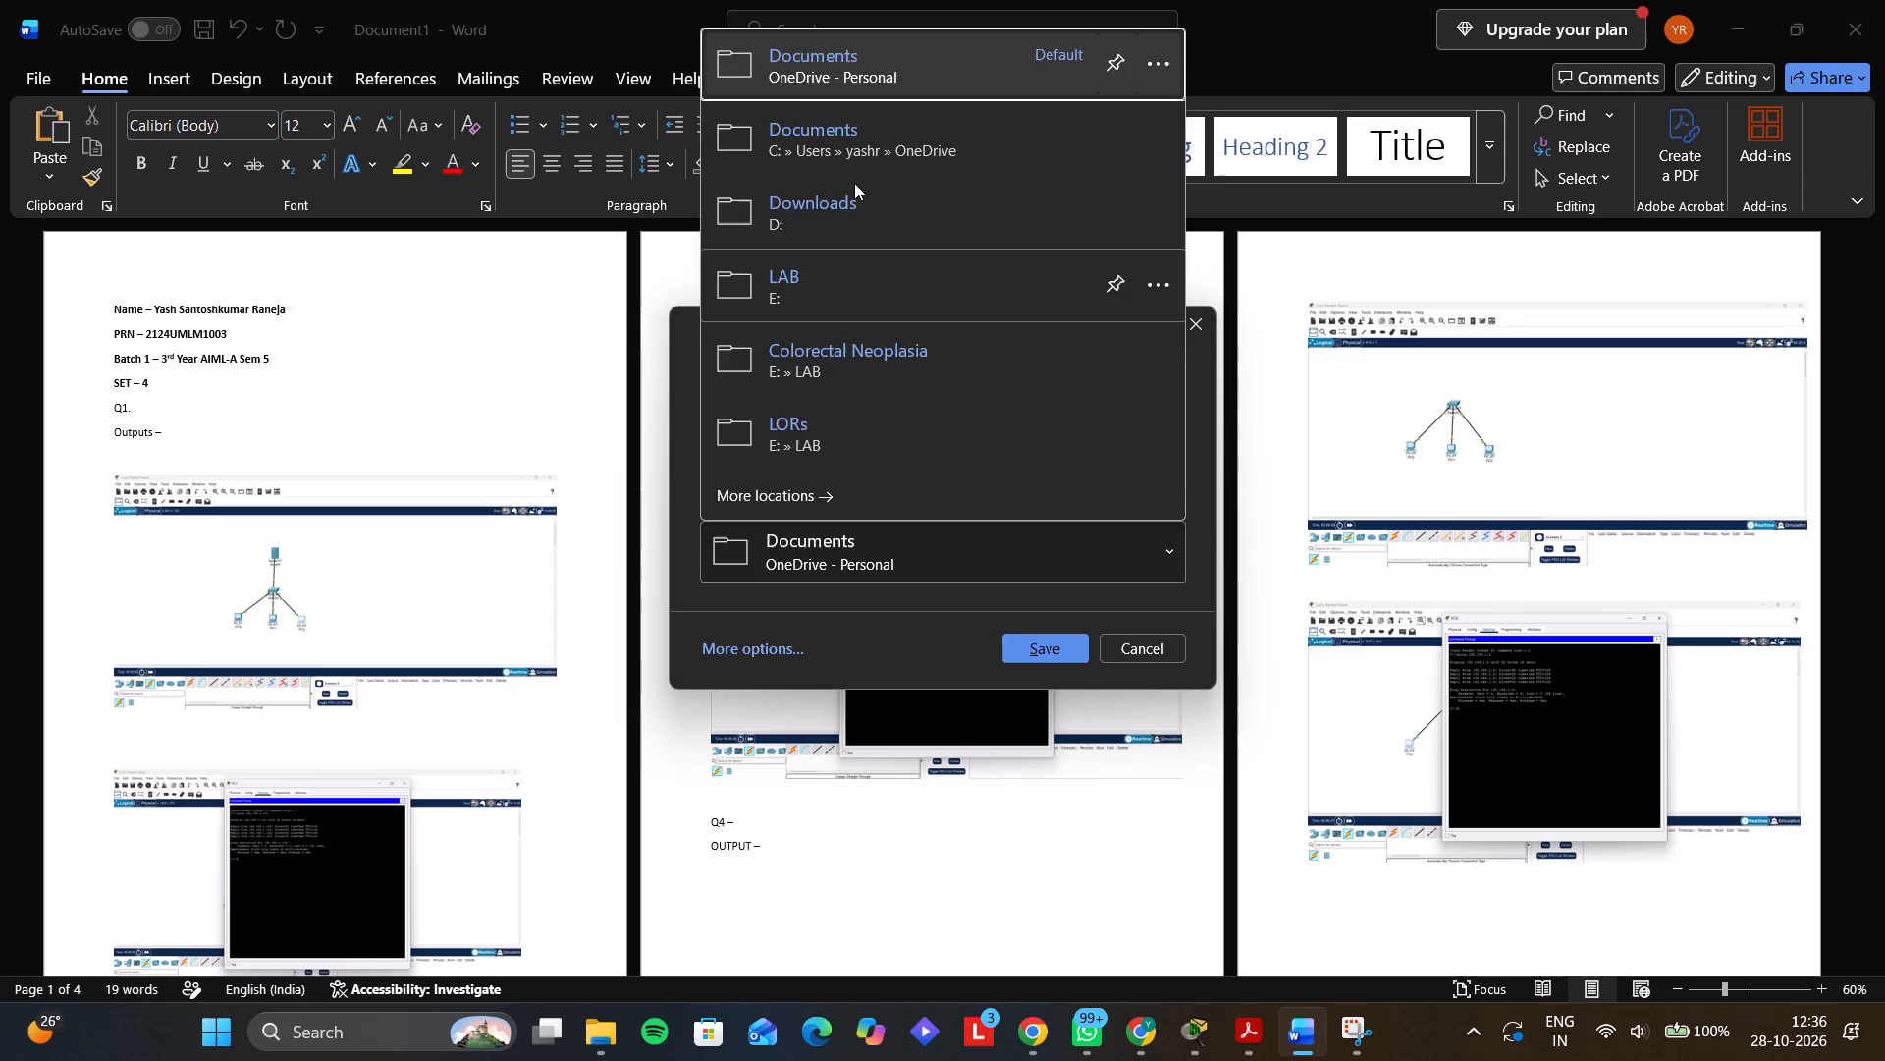
{"action": "left_click", "coordinate": [858, 197]}
{"action": "left_click_drag", "start_coordinate": [765, 452], "coordinate": [722, 444]}
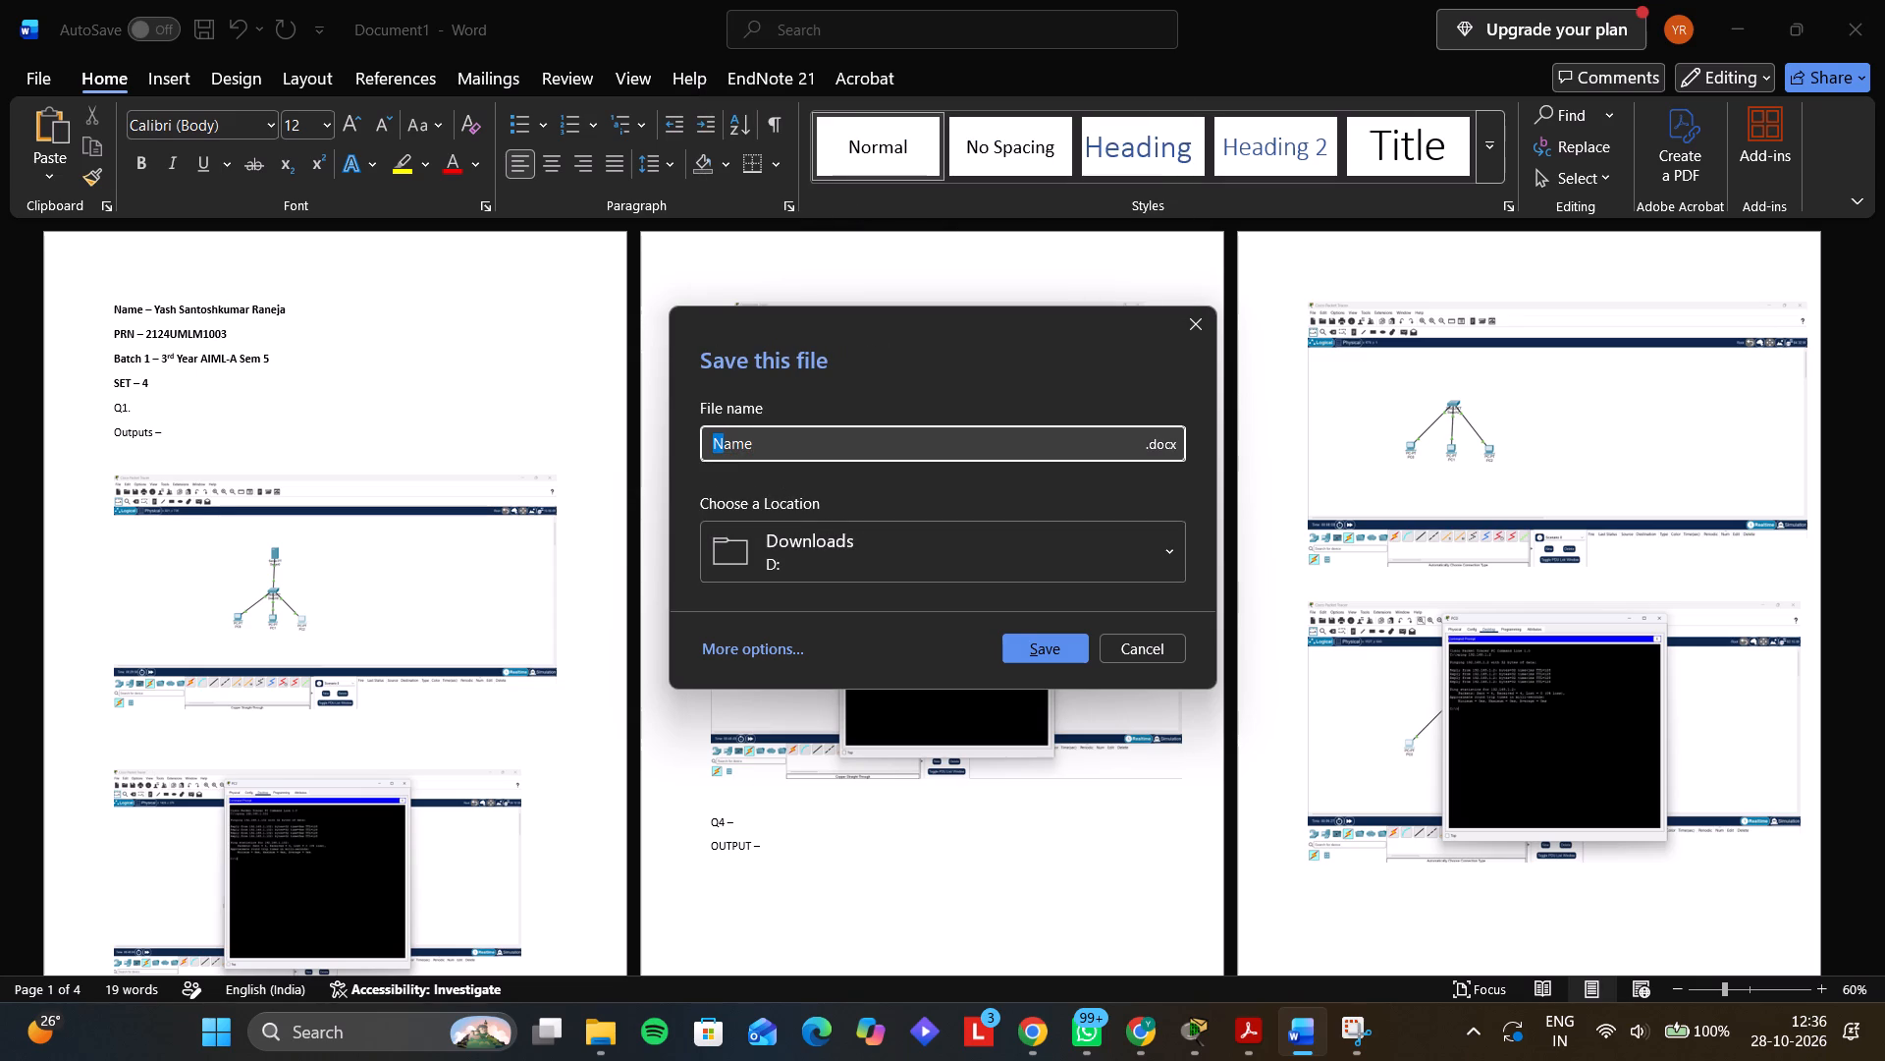
{"action": "left_click", "coordinate": [761, 443]}
{"action": "key", "text": "BackSpace"}
{"action": "key", "text": "BackSpace"}
{"action": "key", "text": "BackSpace"}
{"action": "key", "text": "BackSpace"}
{"action": "key", "text": "BackSpace"}
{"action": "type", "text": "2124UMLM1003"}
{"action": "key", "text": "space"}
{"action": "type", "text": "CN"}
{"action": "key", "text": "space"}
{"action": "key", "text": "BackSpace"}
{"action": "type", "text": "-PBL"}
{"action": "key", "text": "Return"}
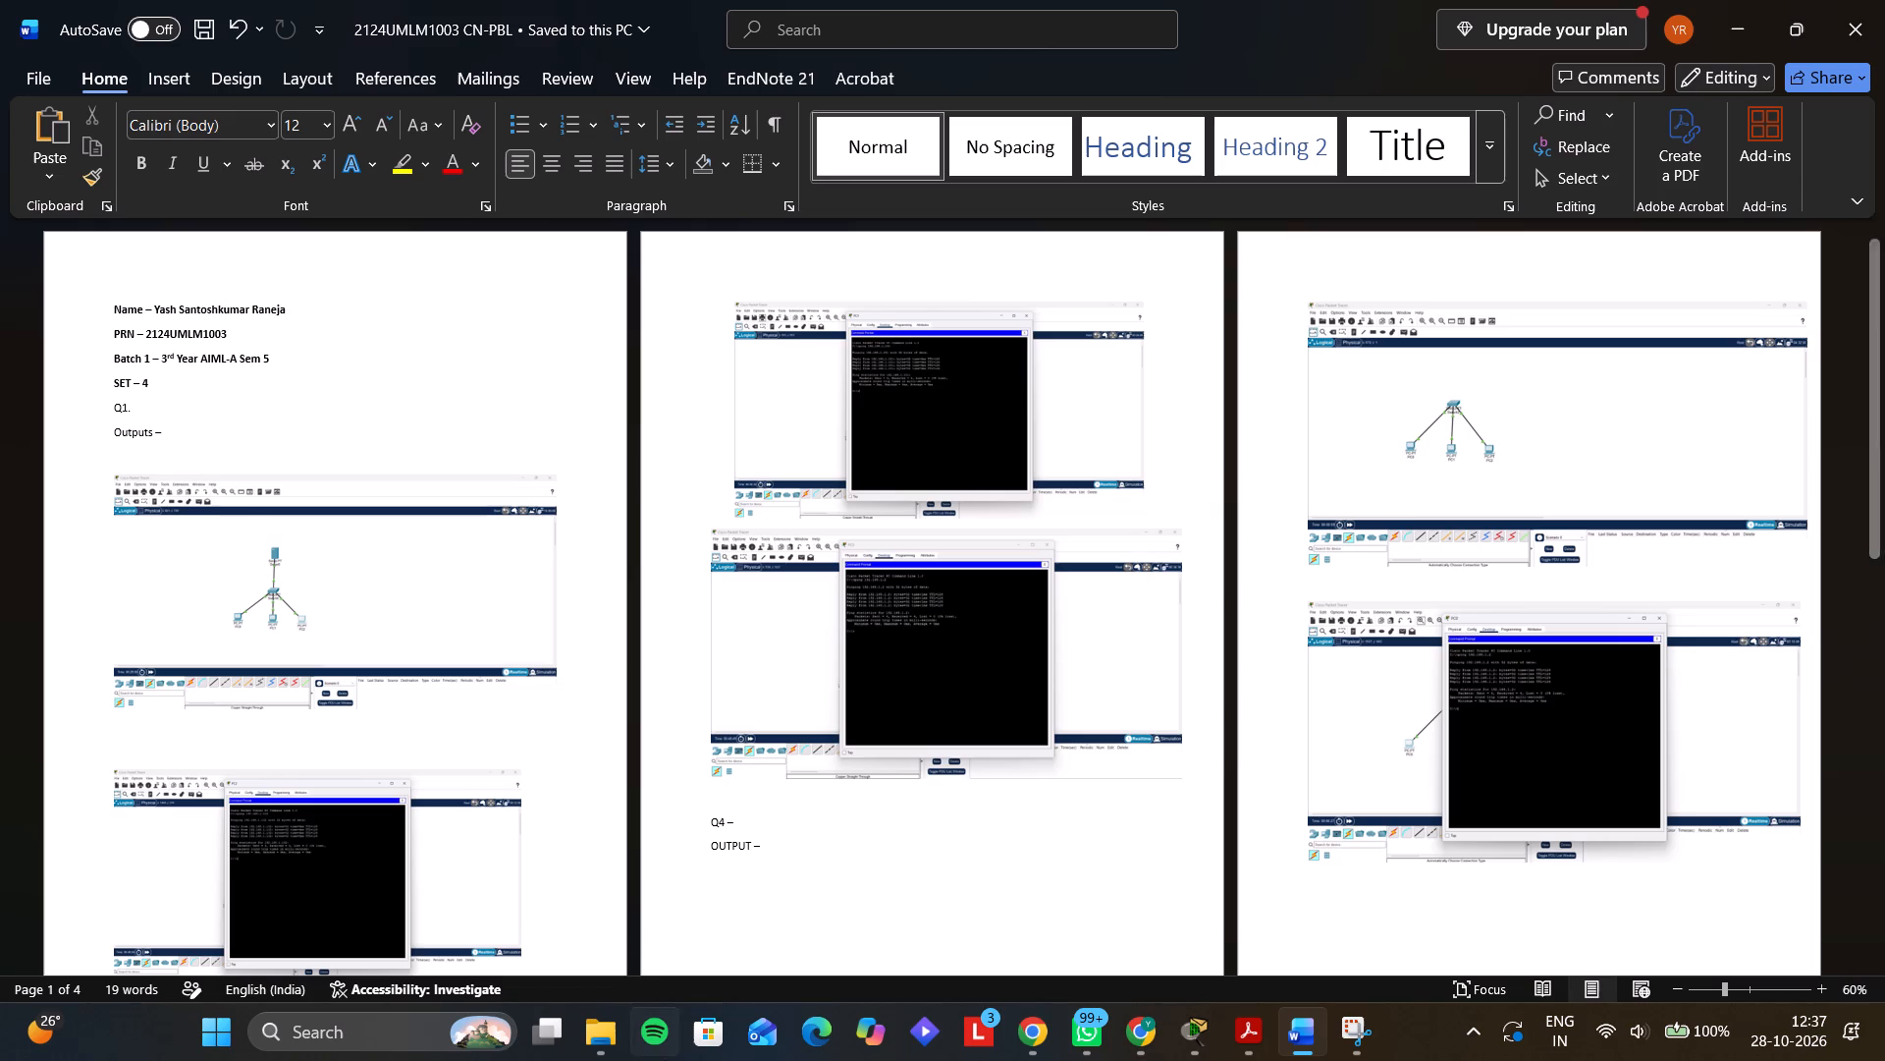
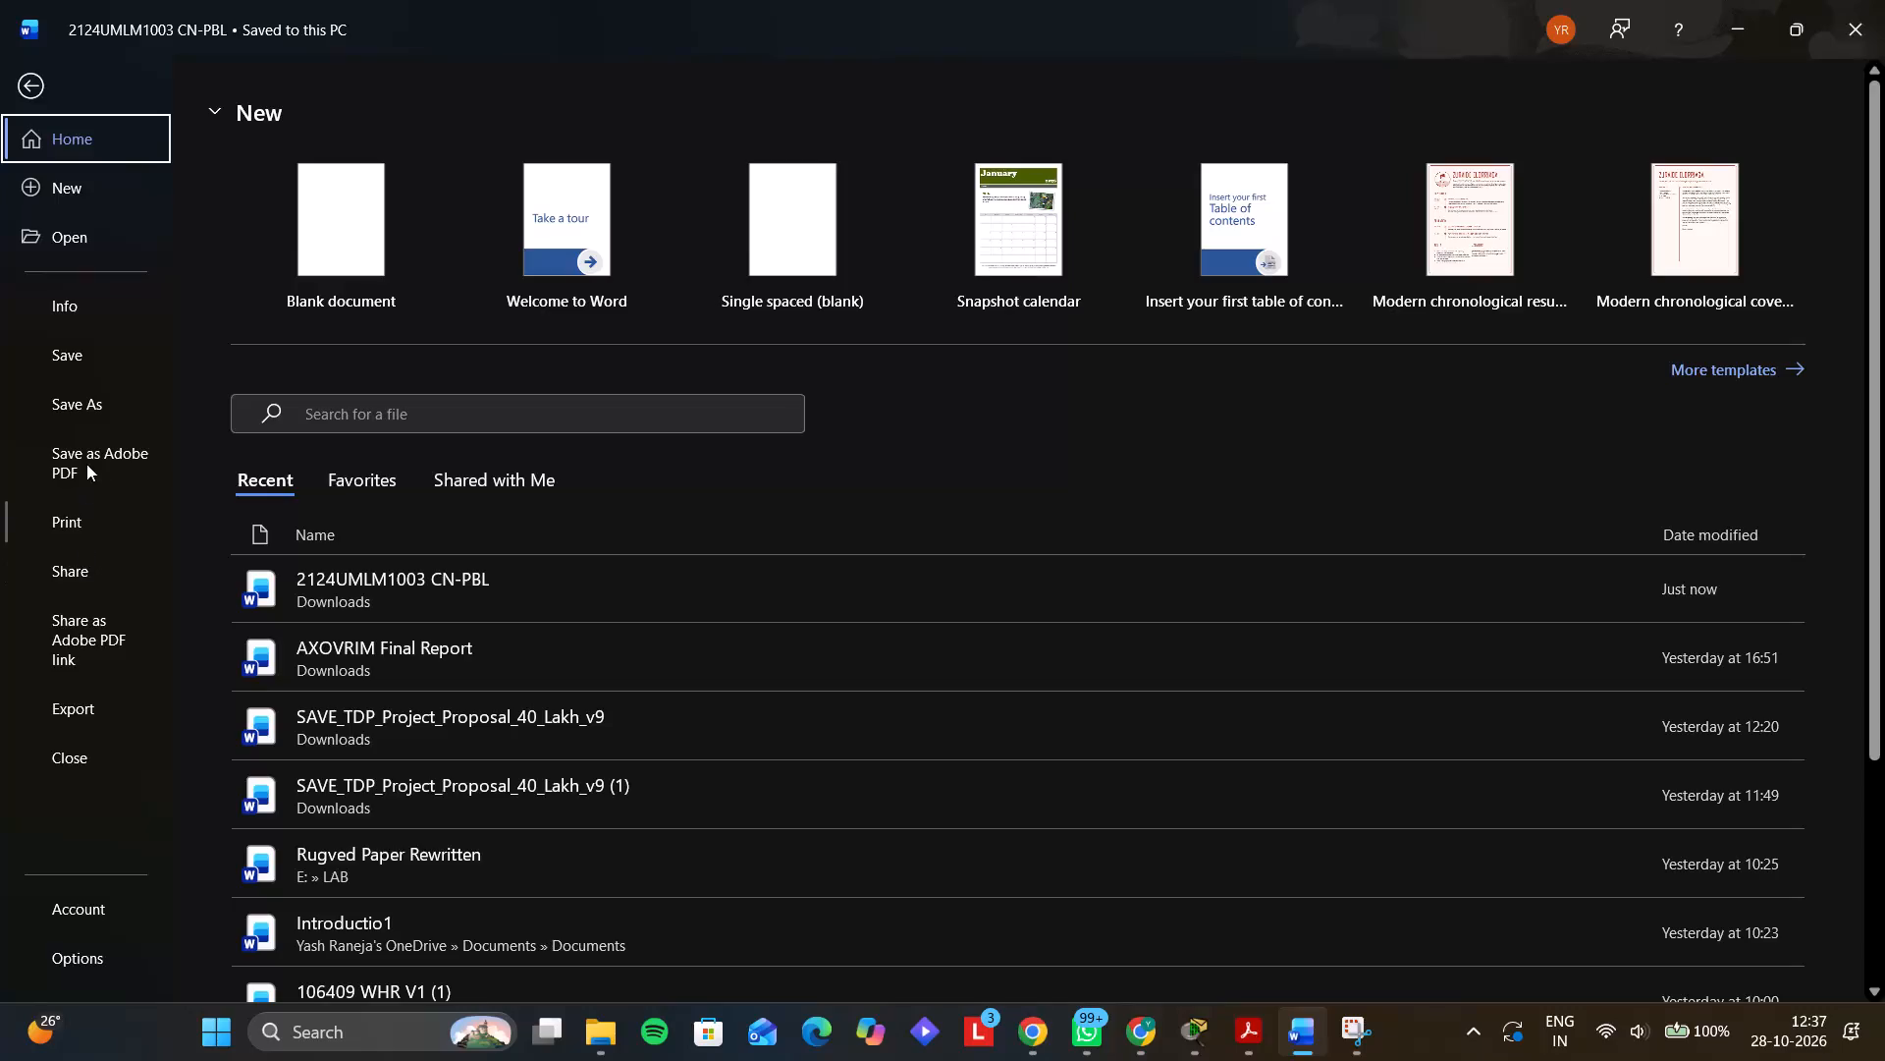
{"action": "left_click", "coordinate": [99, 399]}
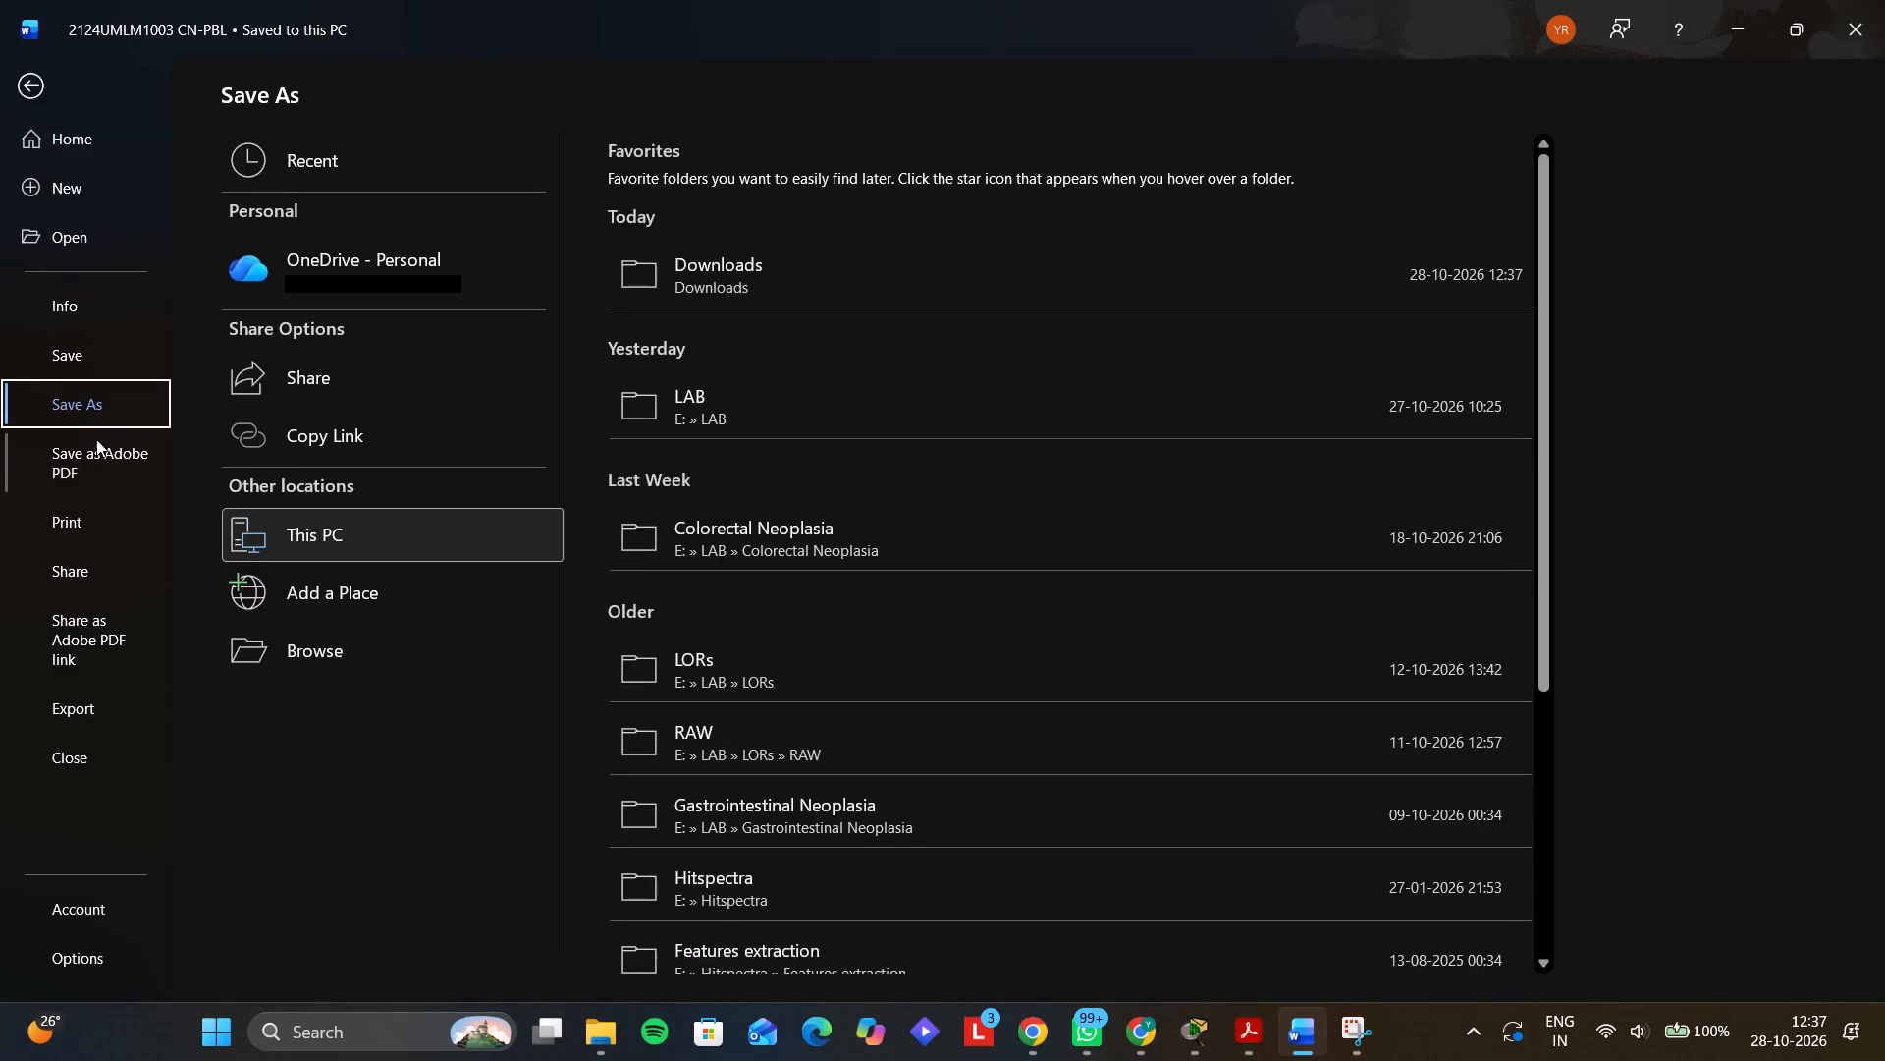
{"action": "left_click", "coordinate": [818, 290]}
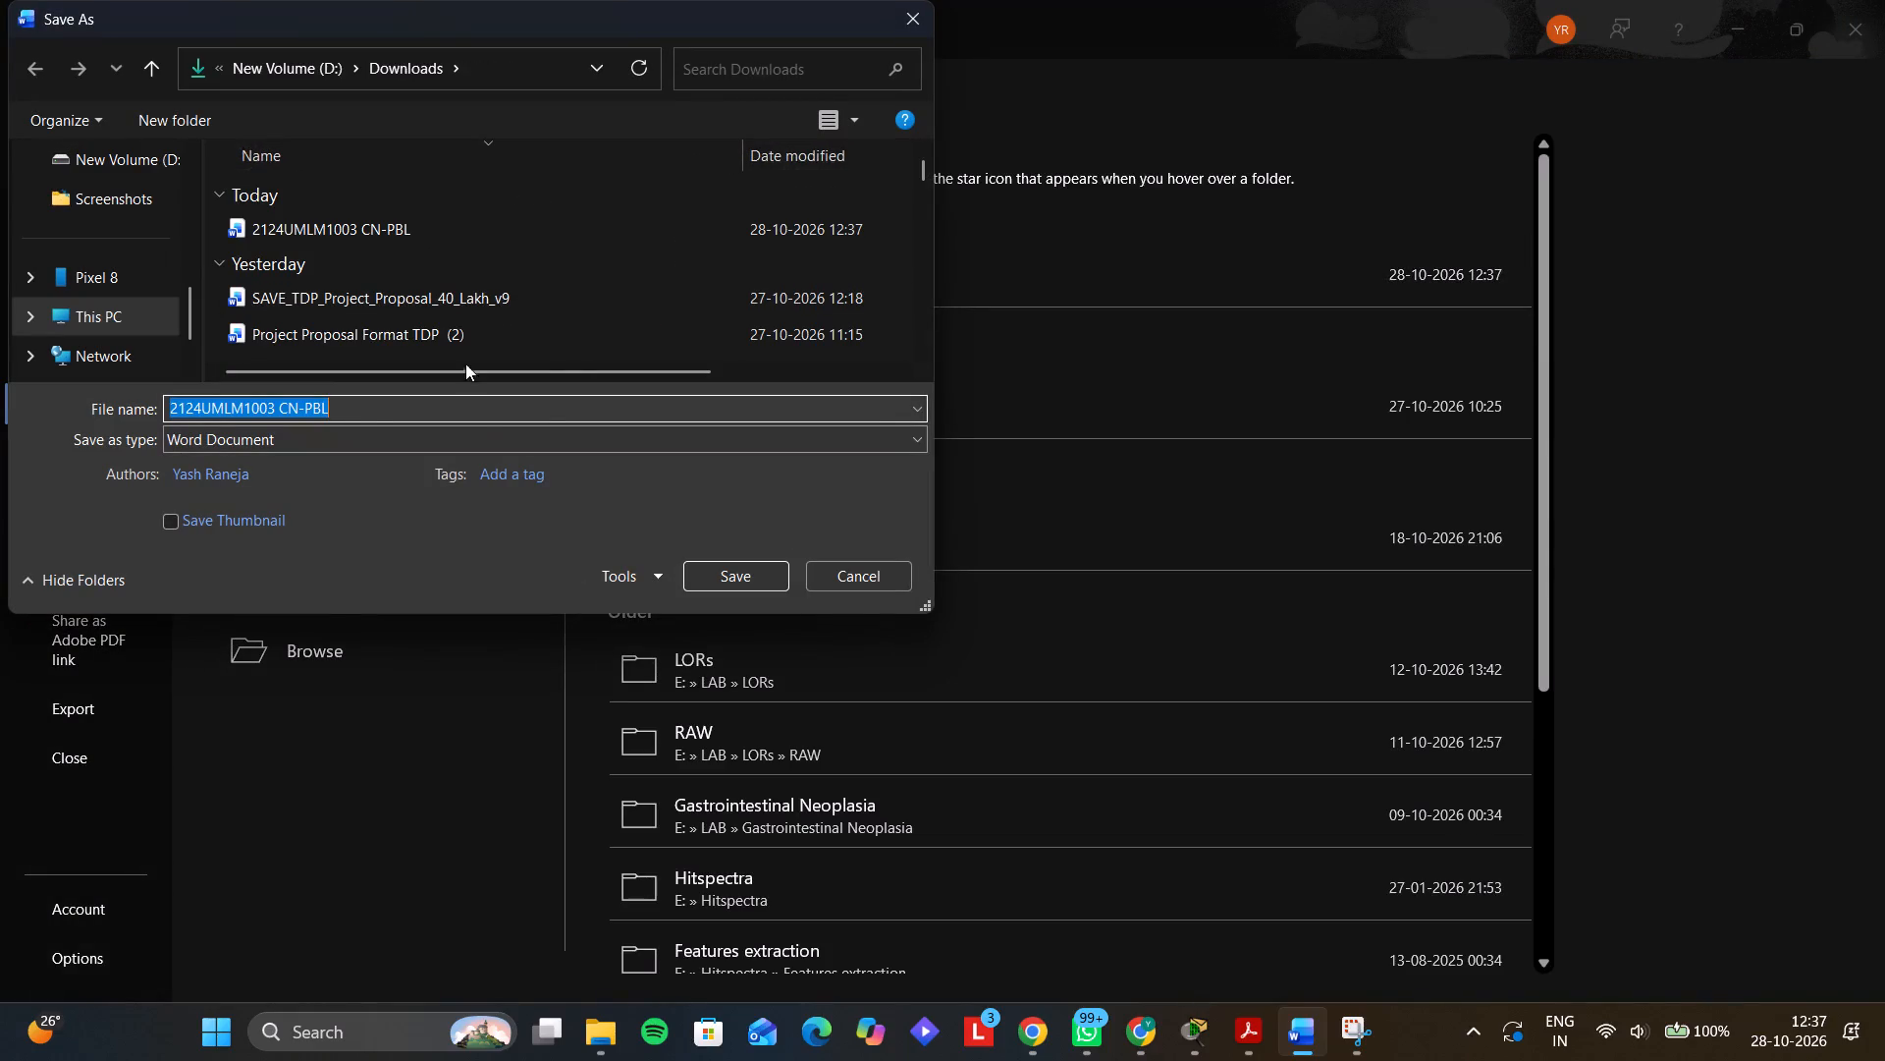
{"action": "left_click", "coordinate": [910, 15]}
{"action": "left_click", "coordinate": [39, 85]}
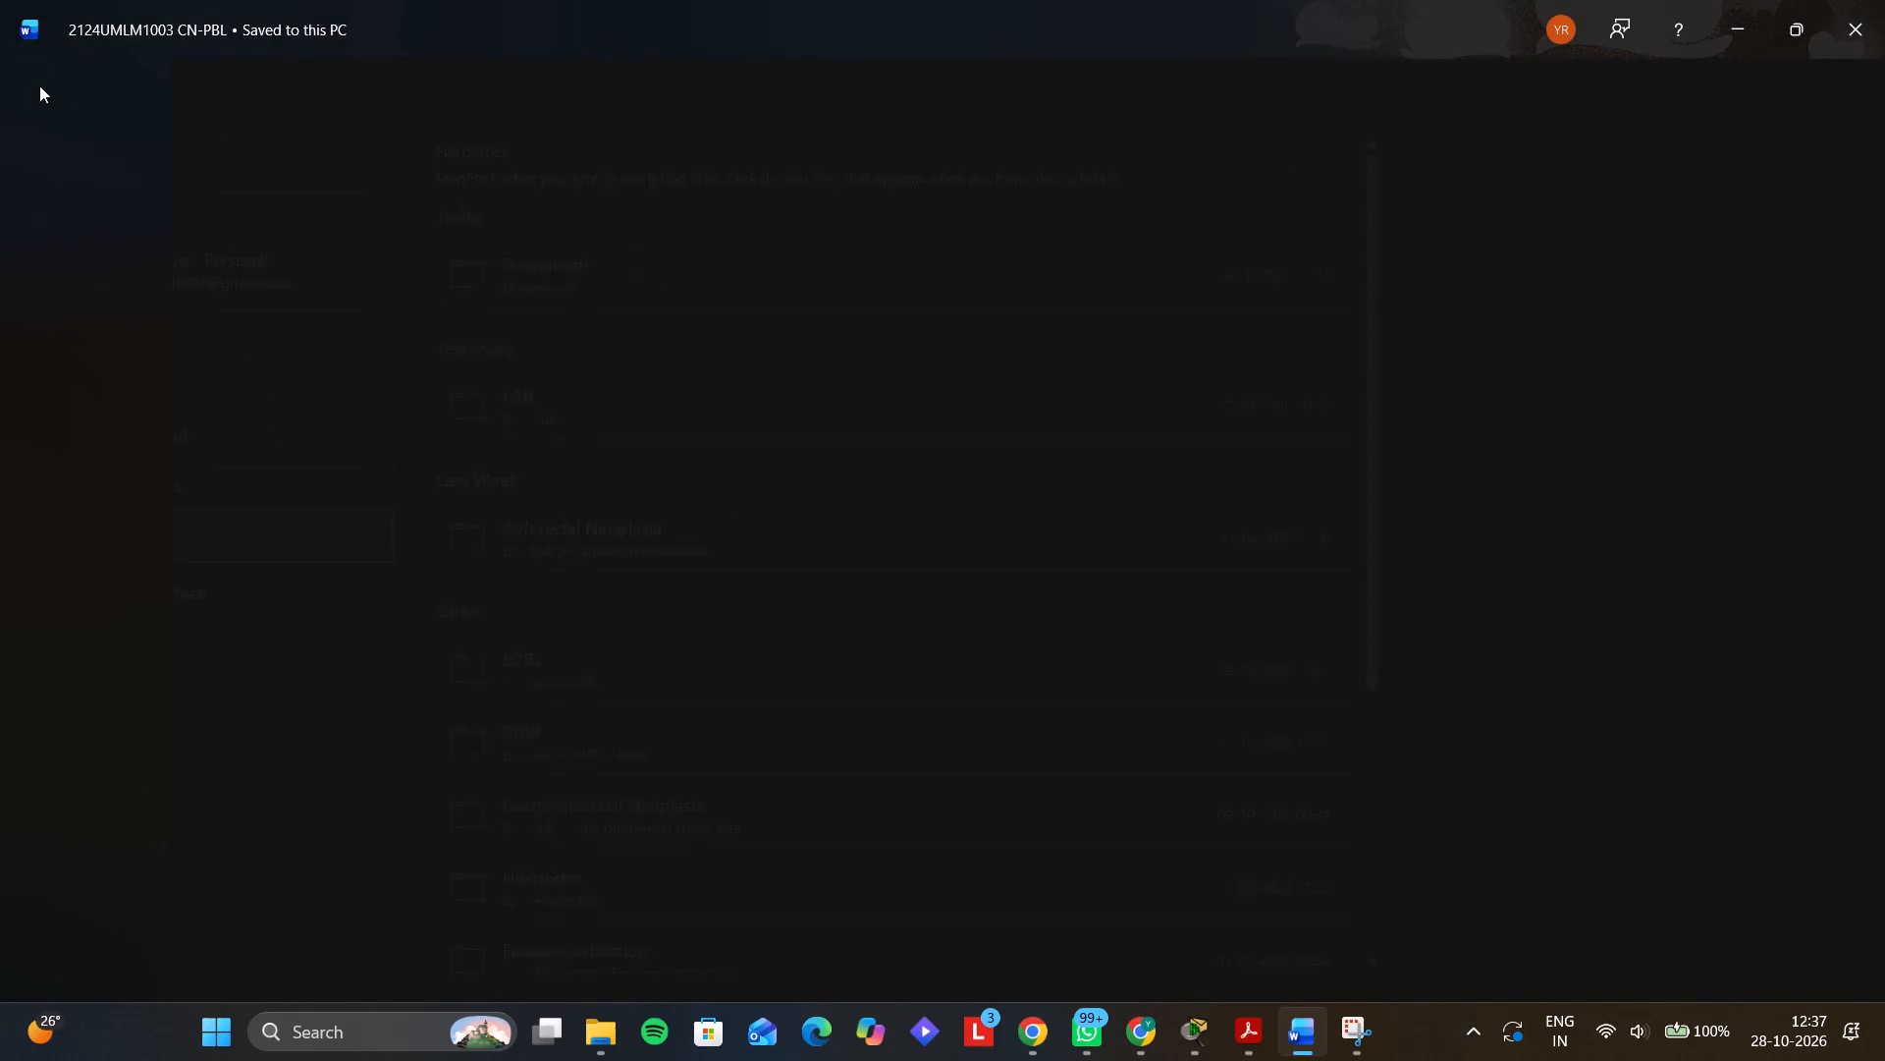
Replace the student name after "Name –" on the first page with the other student's full name.
{"action": "left_click_drag", "start_coordinate": [292, 307], "coordinate": [160, 307]}
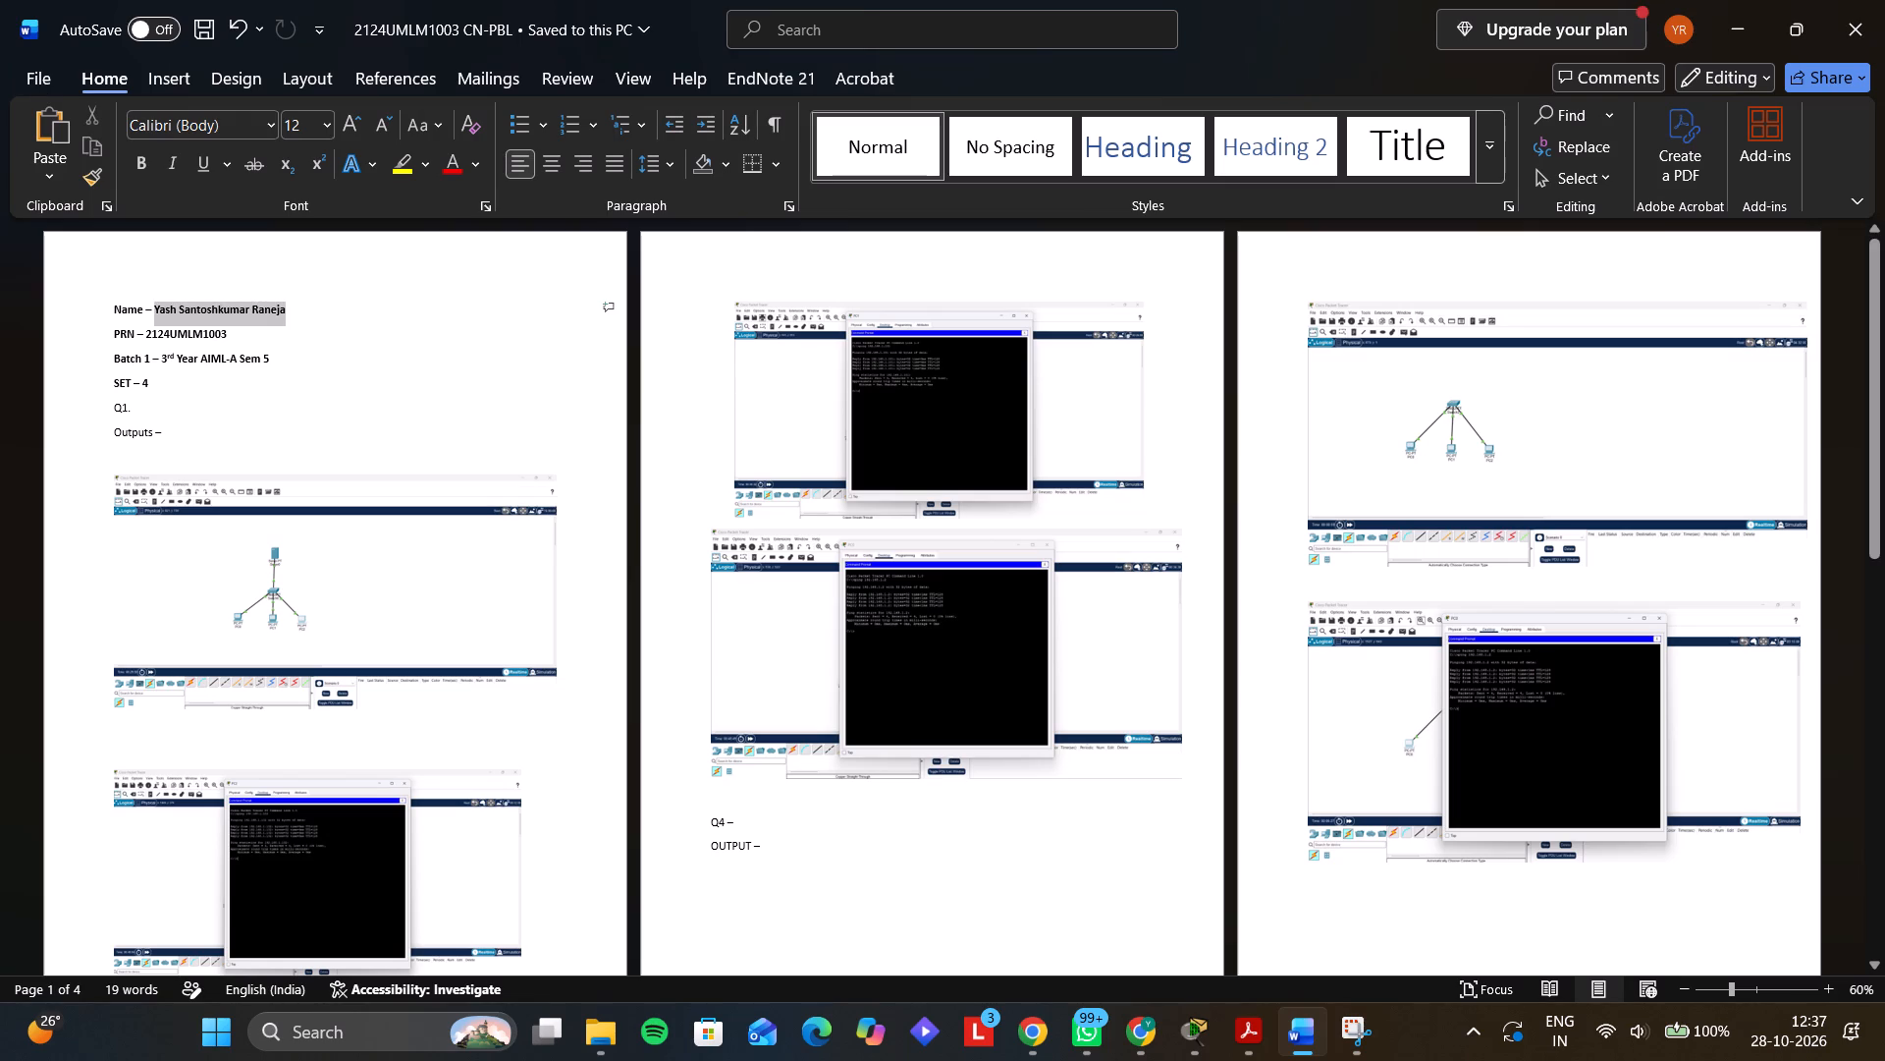
{"action": "left_click_drag", "start_coordinate": [160, 307], "coordinate": [158, 307]}
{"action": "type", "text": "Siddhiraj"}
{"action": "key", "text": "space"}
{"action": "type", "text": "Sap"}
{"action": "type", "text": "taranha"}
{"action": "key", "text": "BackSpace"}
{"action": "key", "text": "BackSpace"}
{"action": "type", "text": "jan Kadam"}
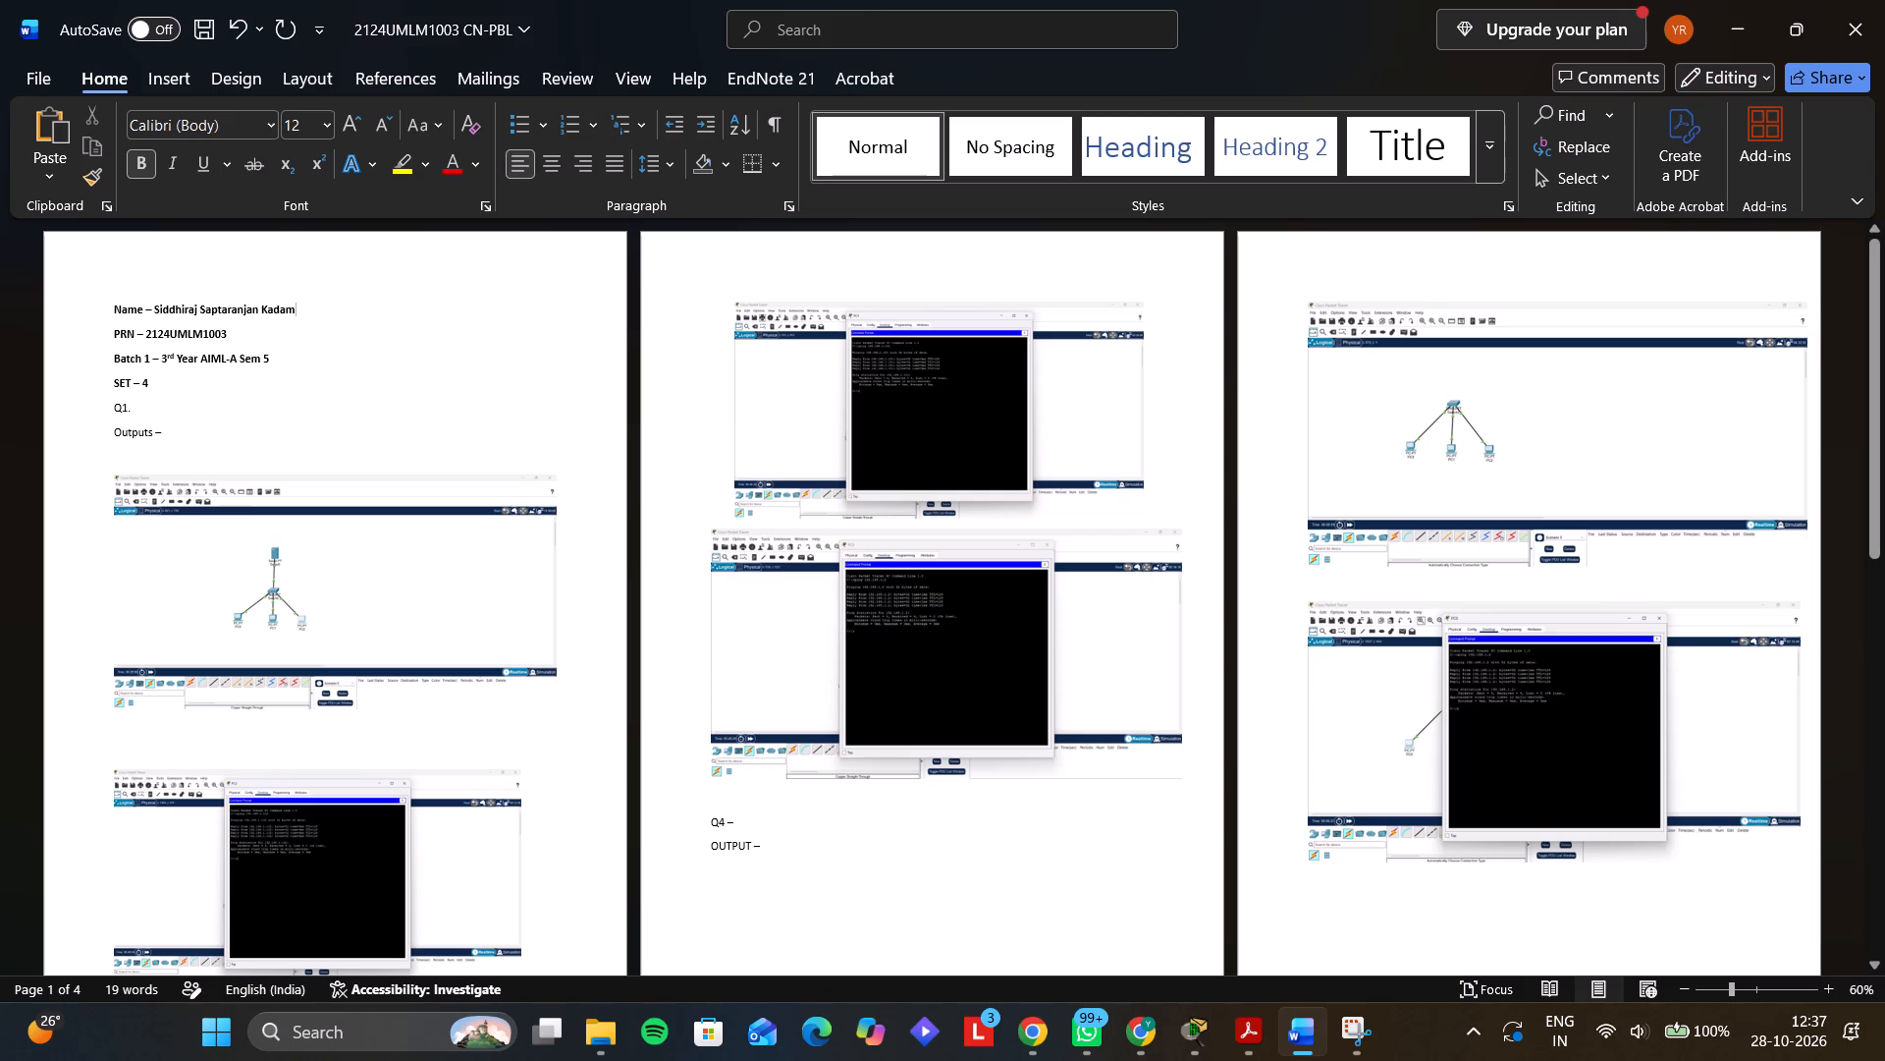
Replace the last two digits of the PRN under the name with those of the other student's PRN.
{"action": "left_click", "coordinate": [240, 333]}
{"action": "key", "text": "BackSpace"}
{"action": "key", "text": "BackSpace"}
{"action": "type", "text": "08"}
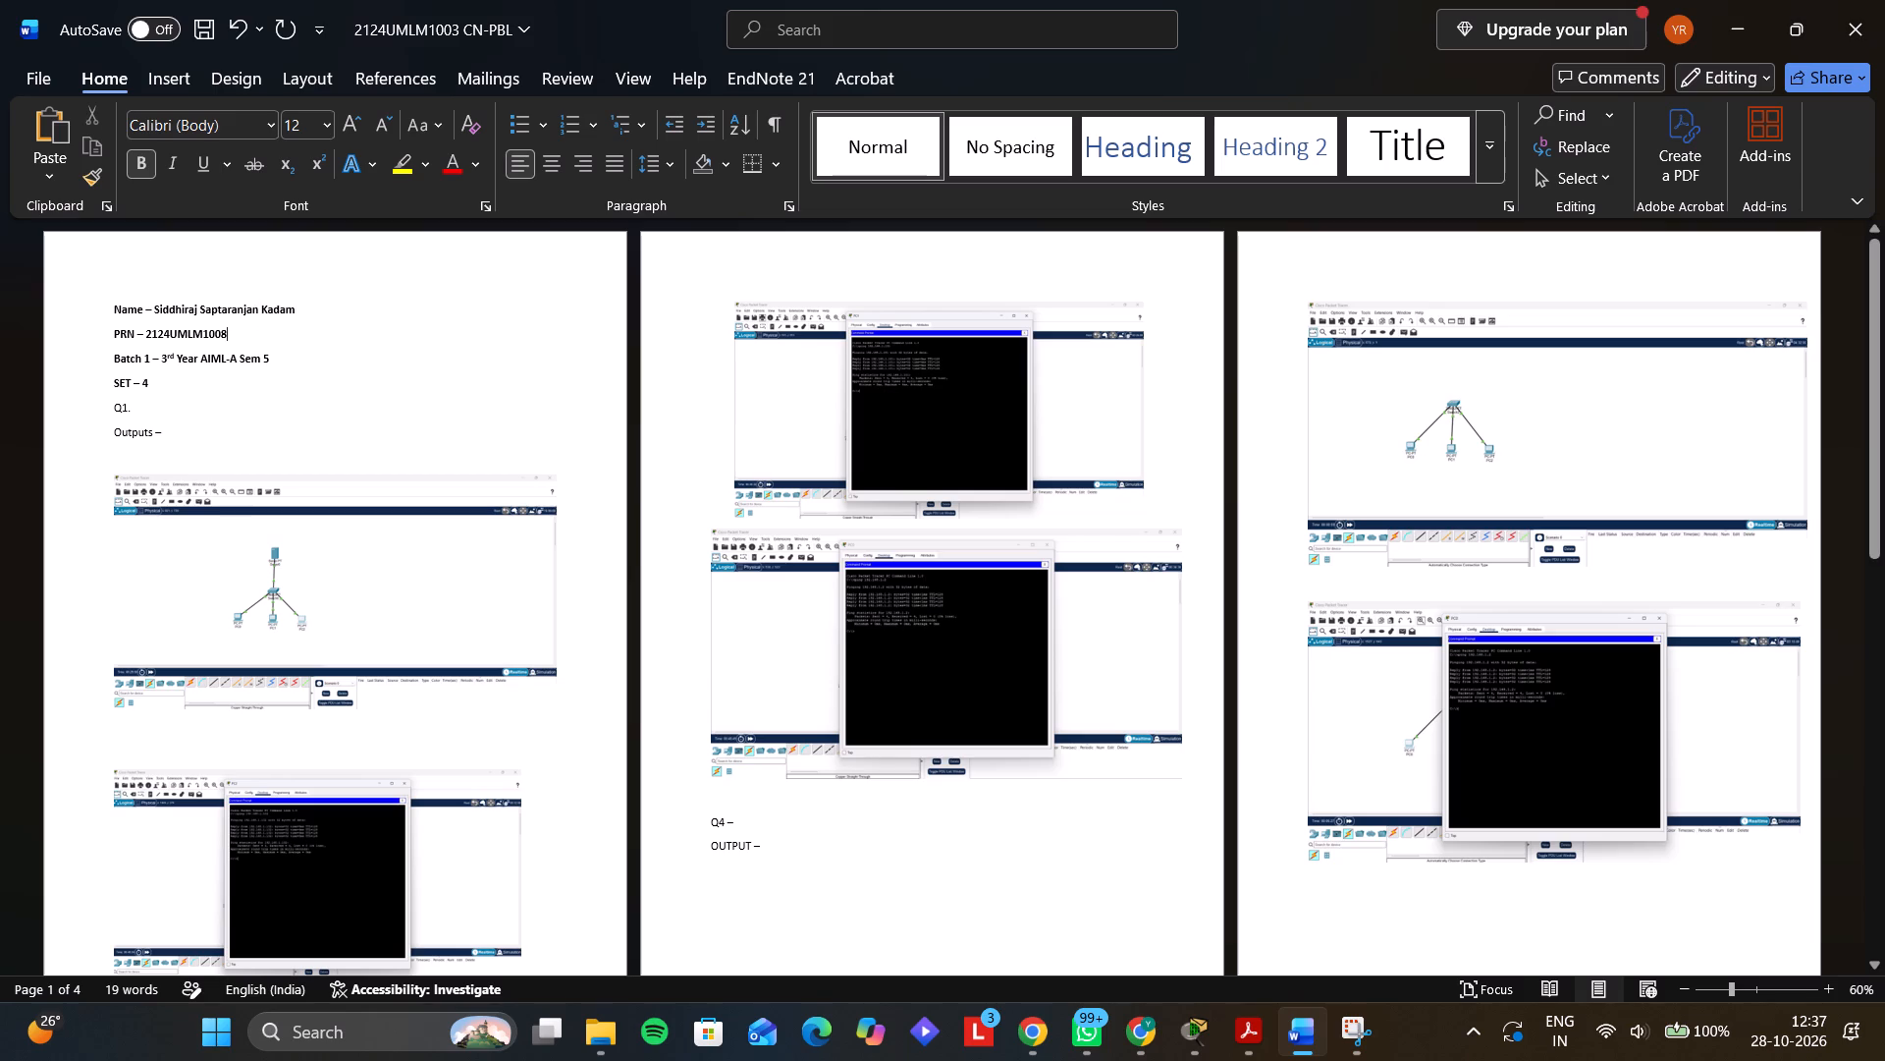
Save the edited student details in the current document under its existing file name.
{"action": "left_click", "coordinate": [160, 398]}
{"action": "key", "text": "ctrl+s"}
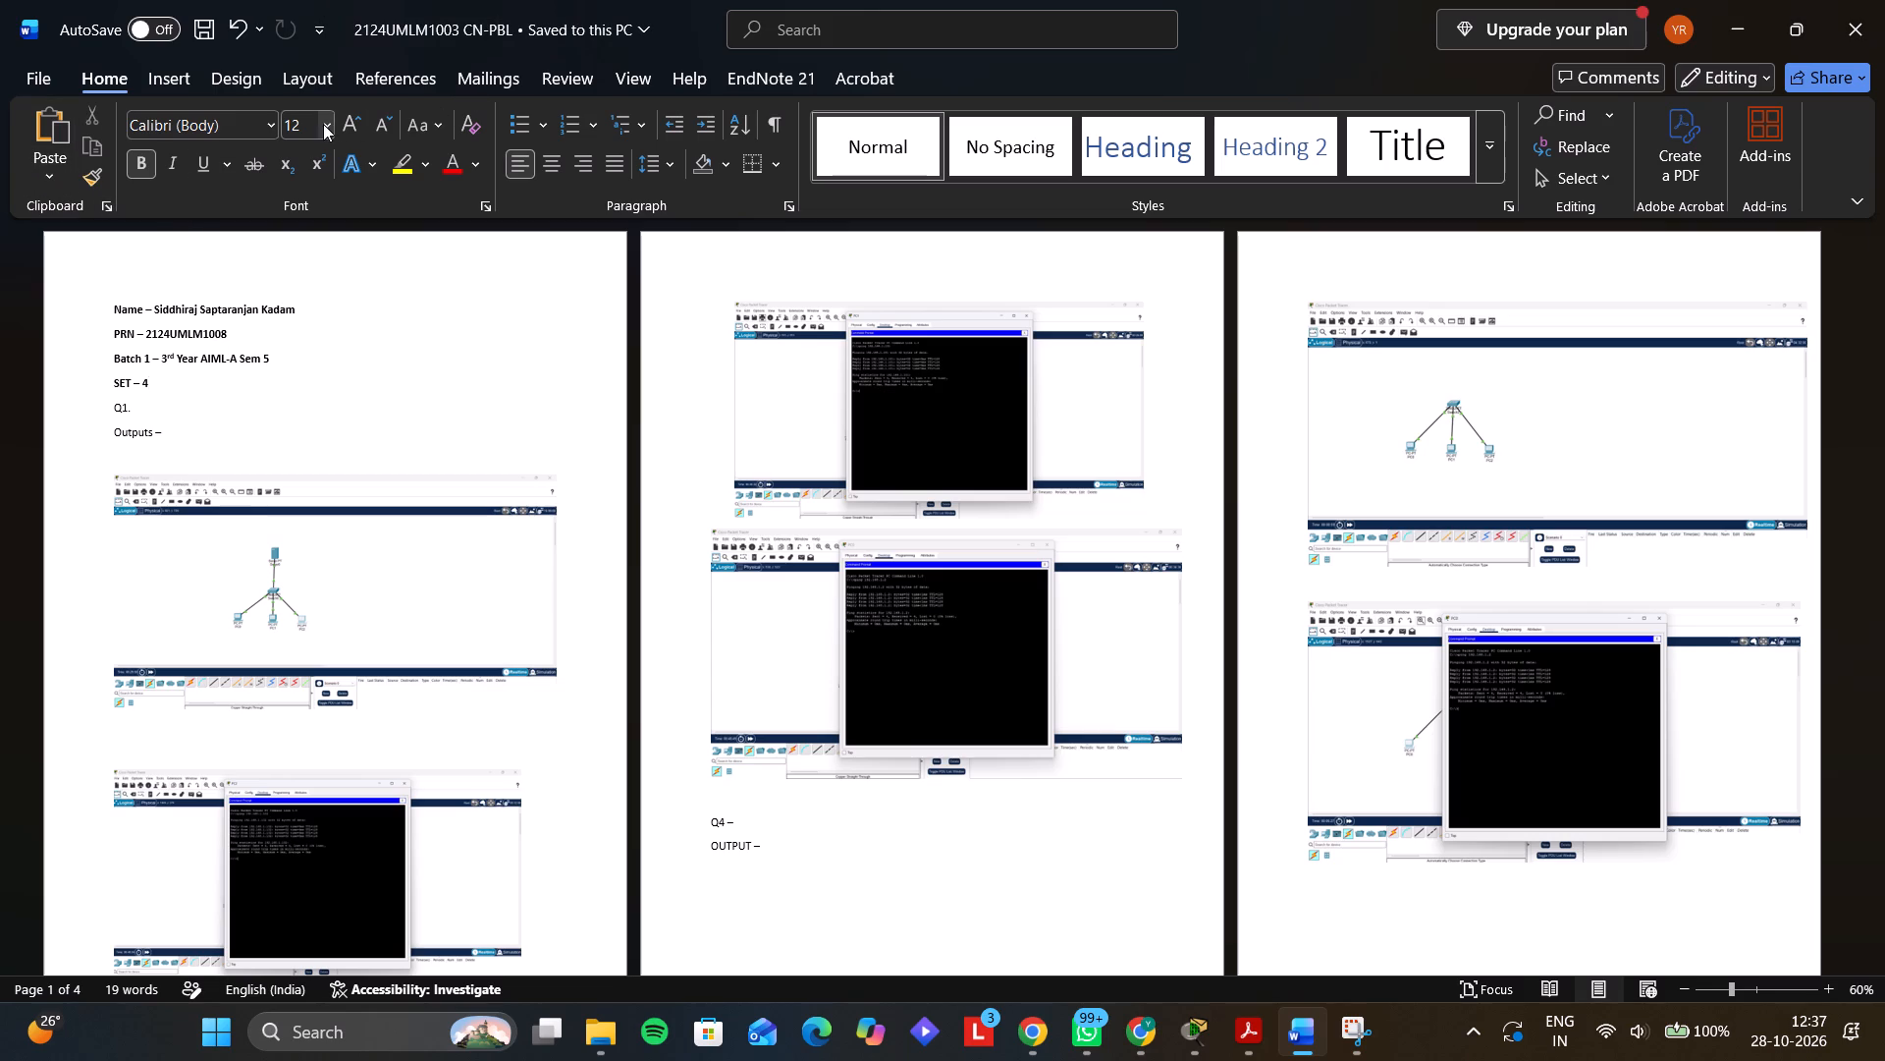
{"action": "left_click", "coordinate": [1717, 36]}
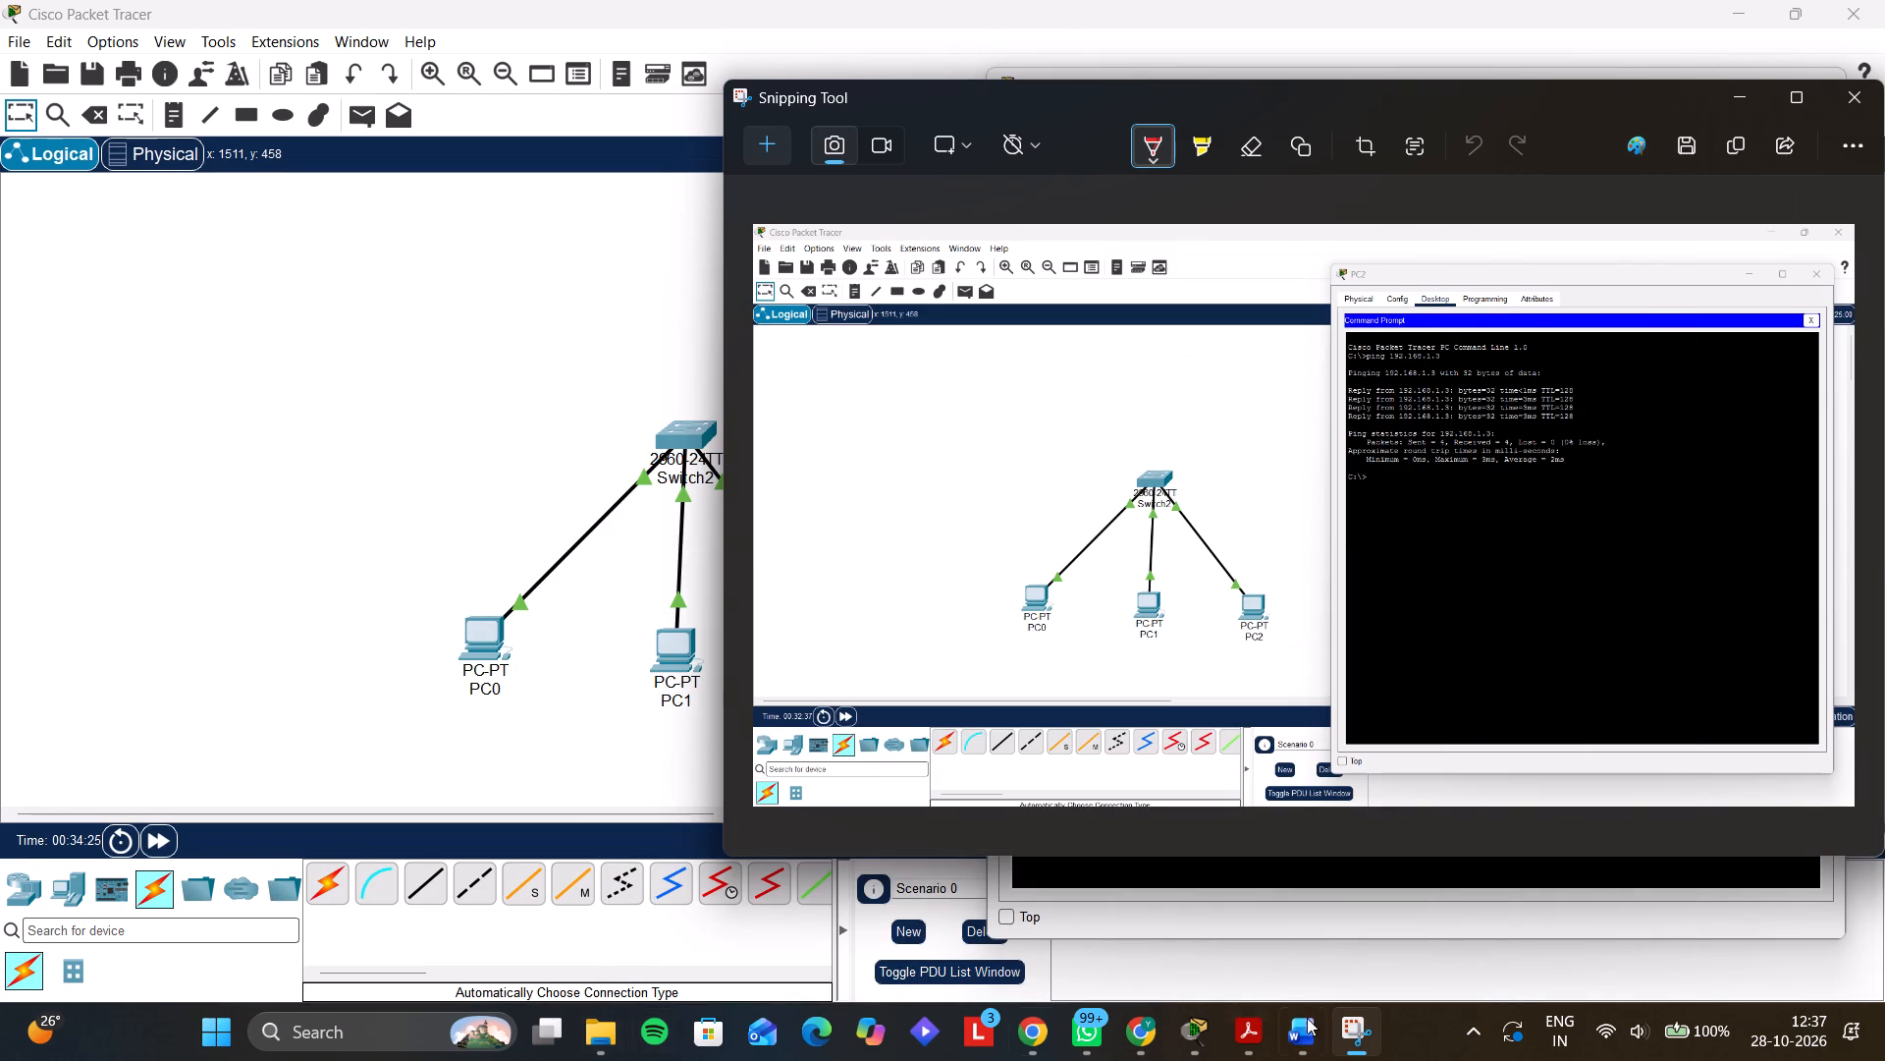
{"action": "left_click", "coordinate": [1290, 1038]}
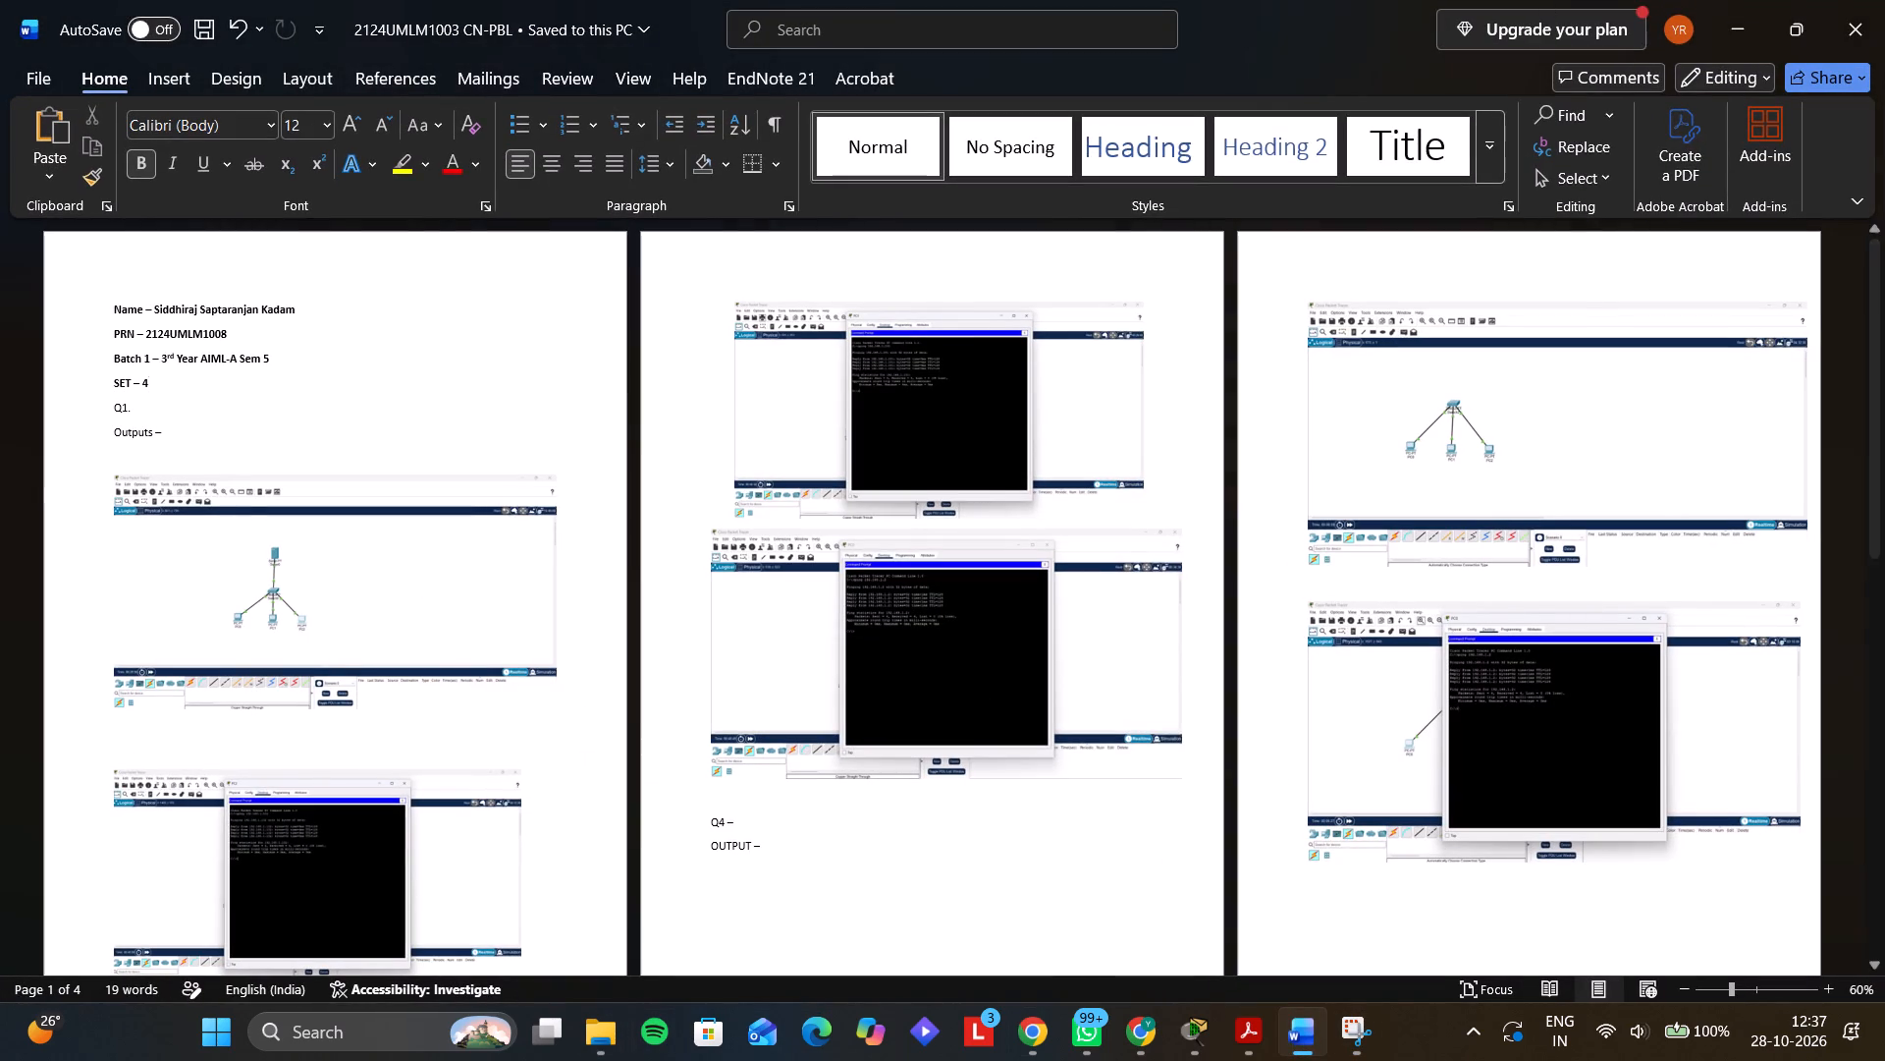
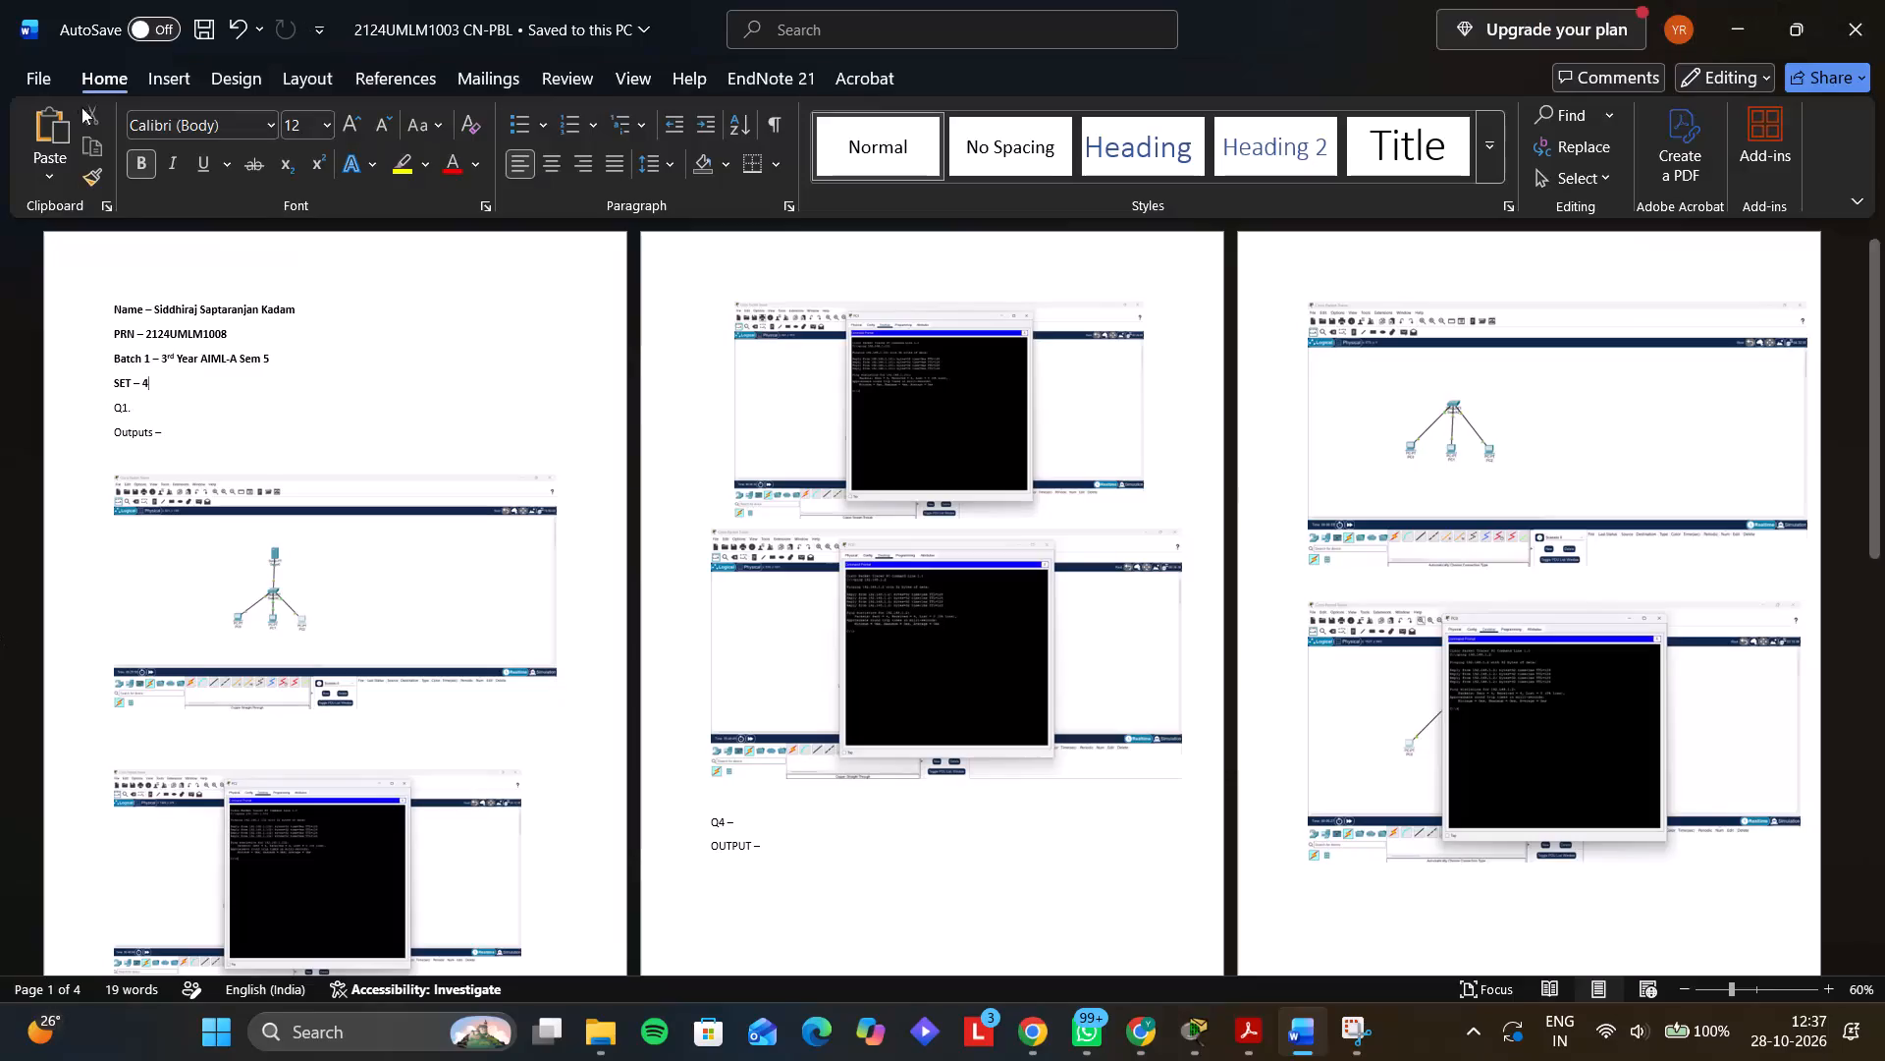
Save a copy in the Downloads folder on D:, changing the last PRN digit in the file name to match the PRN on the first page.
{"action": "left_click", "coordinate": [50, 79]}
{"action": "left_click", "coordinate": [63, 393]}
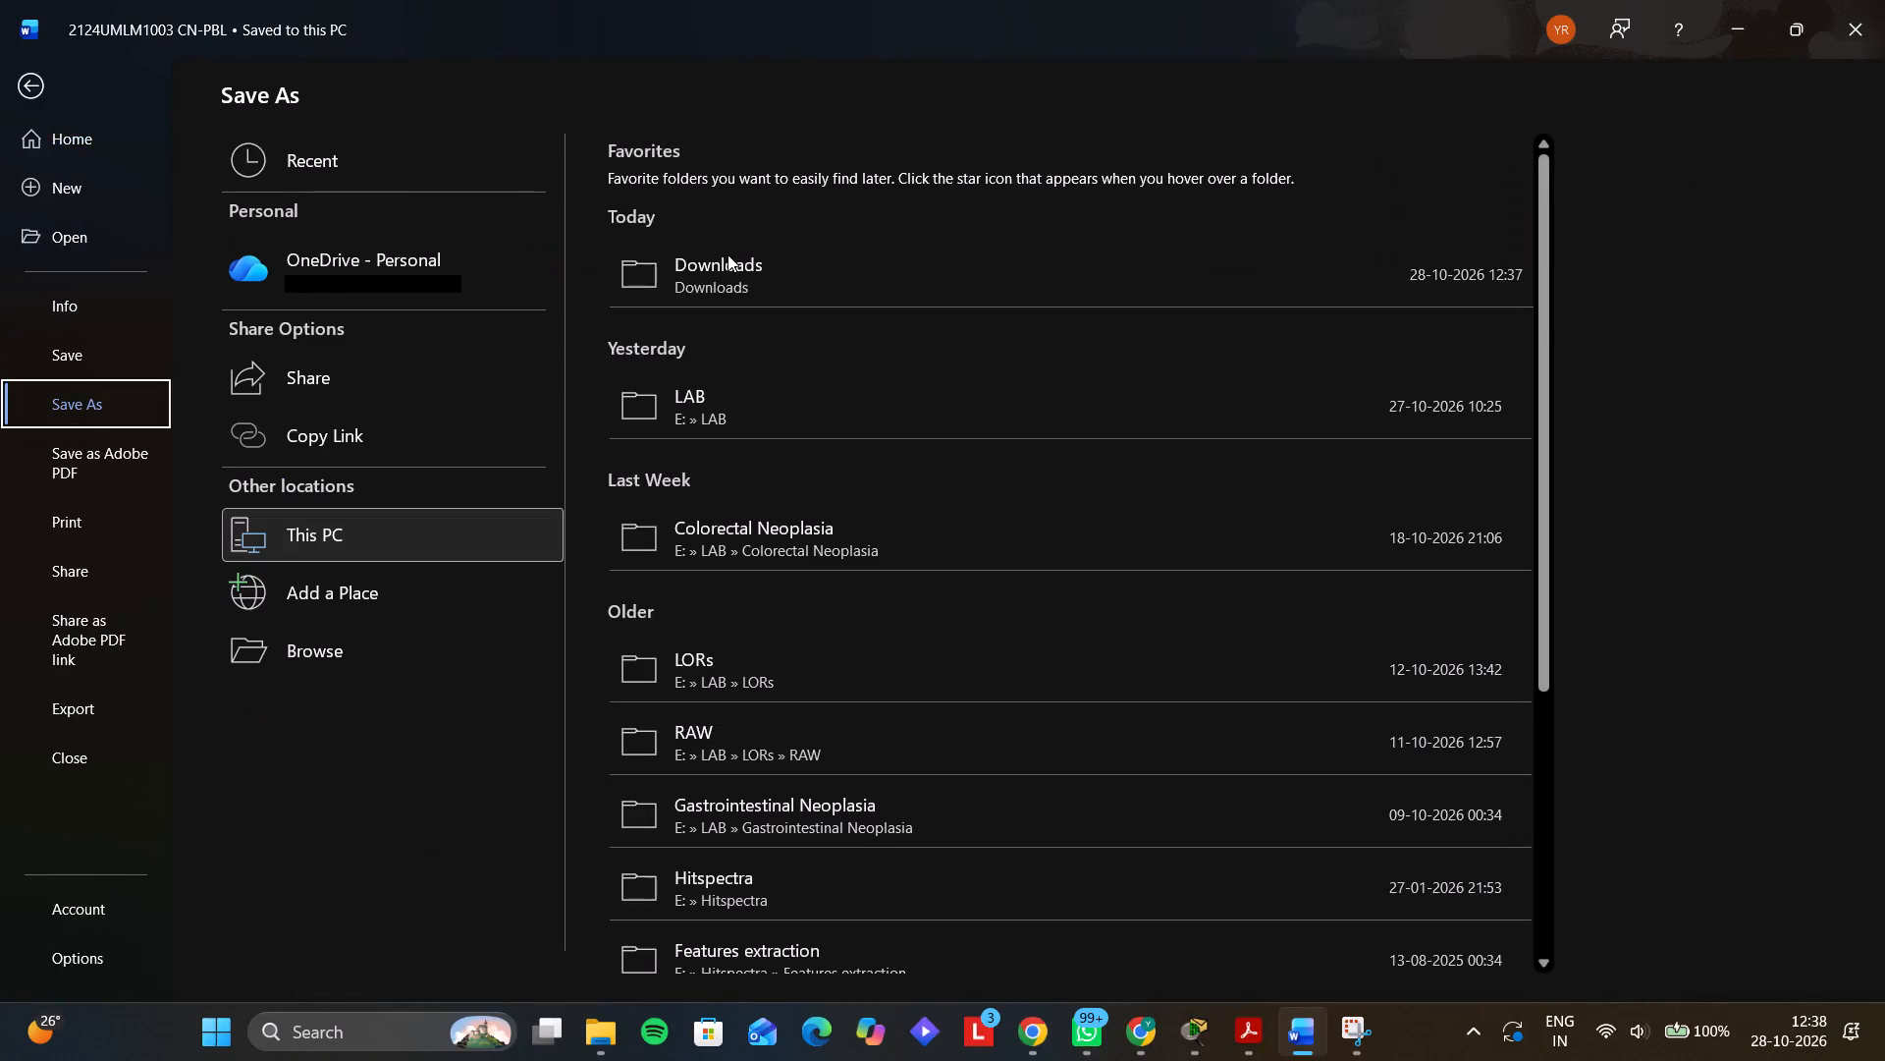
{"action": "left_click", "coordinate": [727, 254]}
{"action": "left_click", "coordinate": [356, 403]}
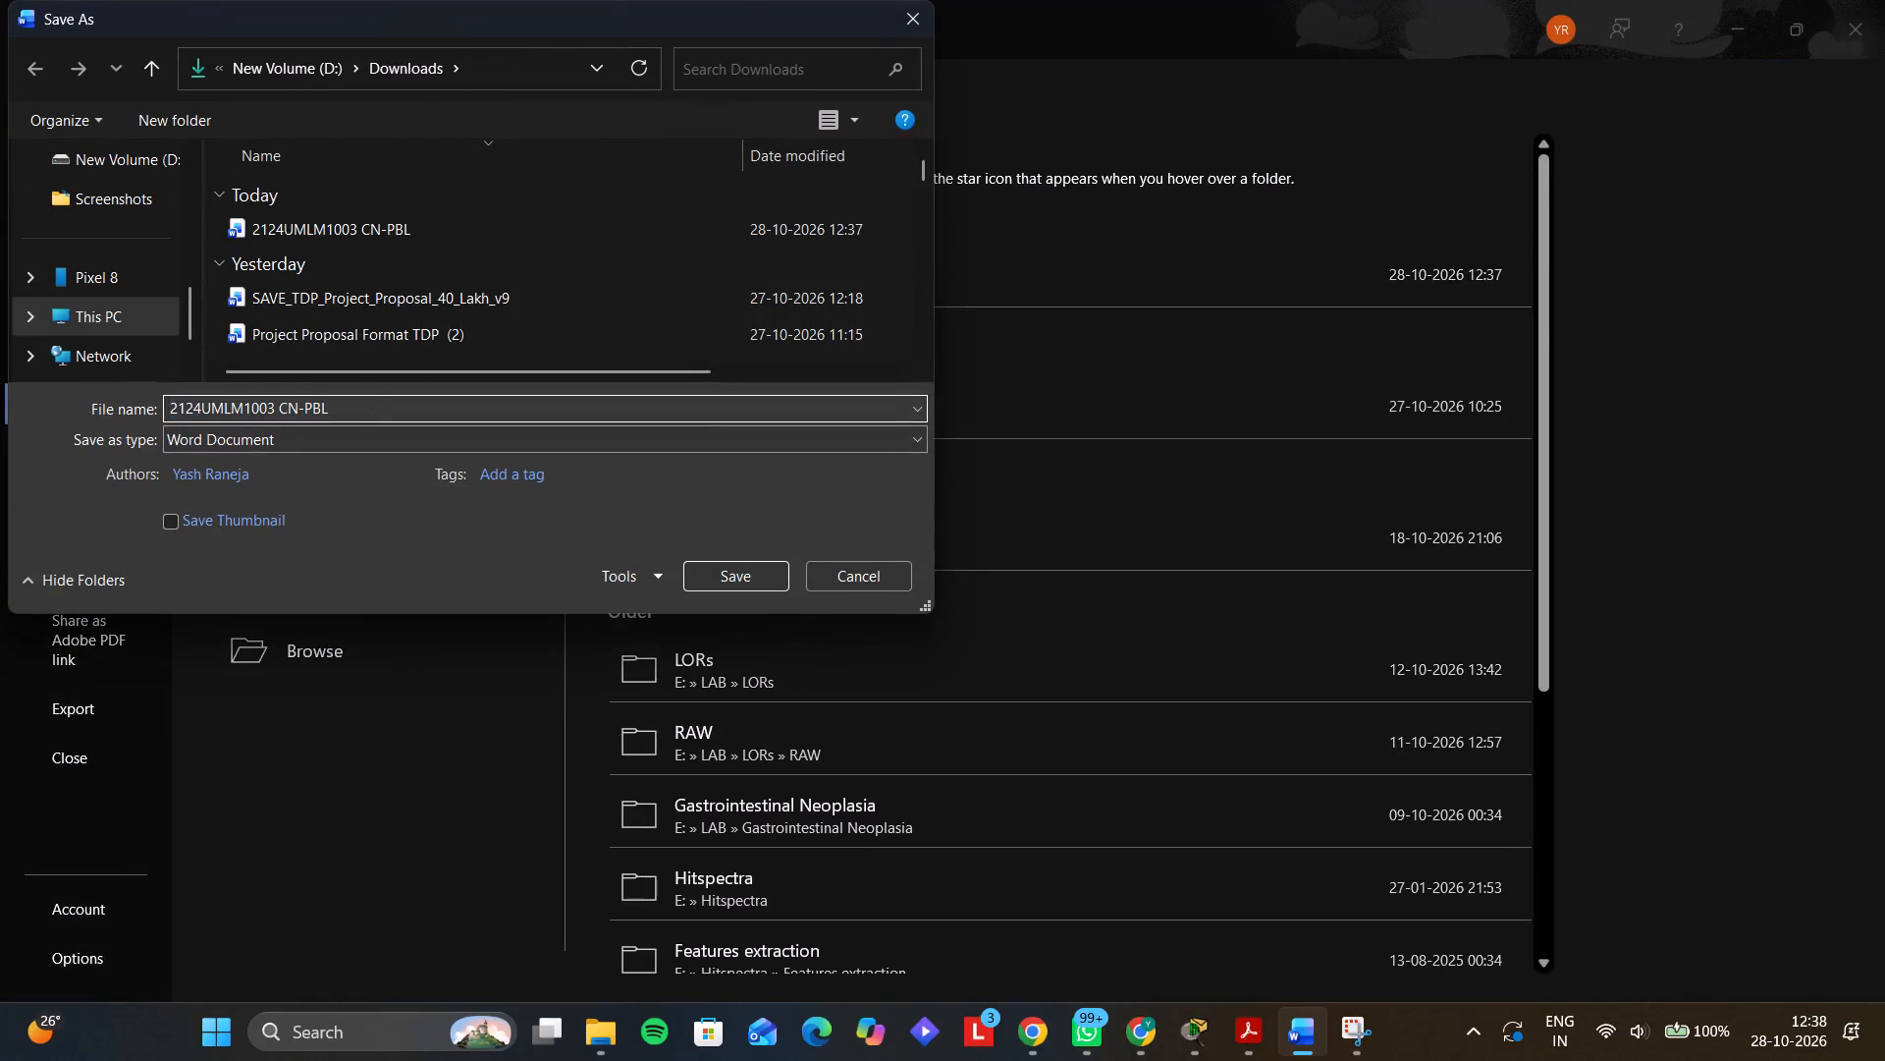
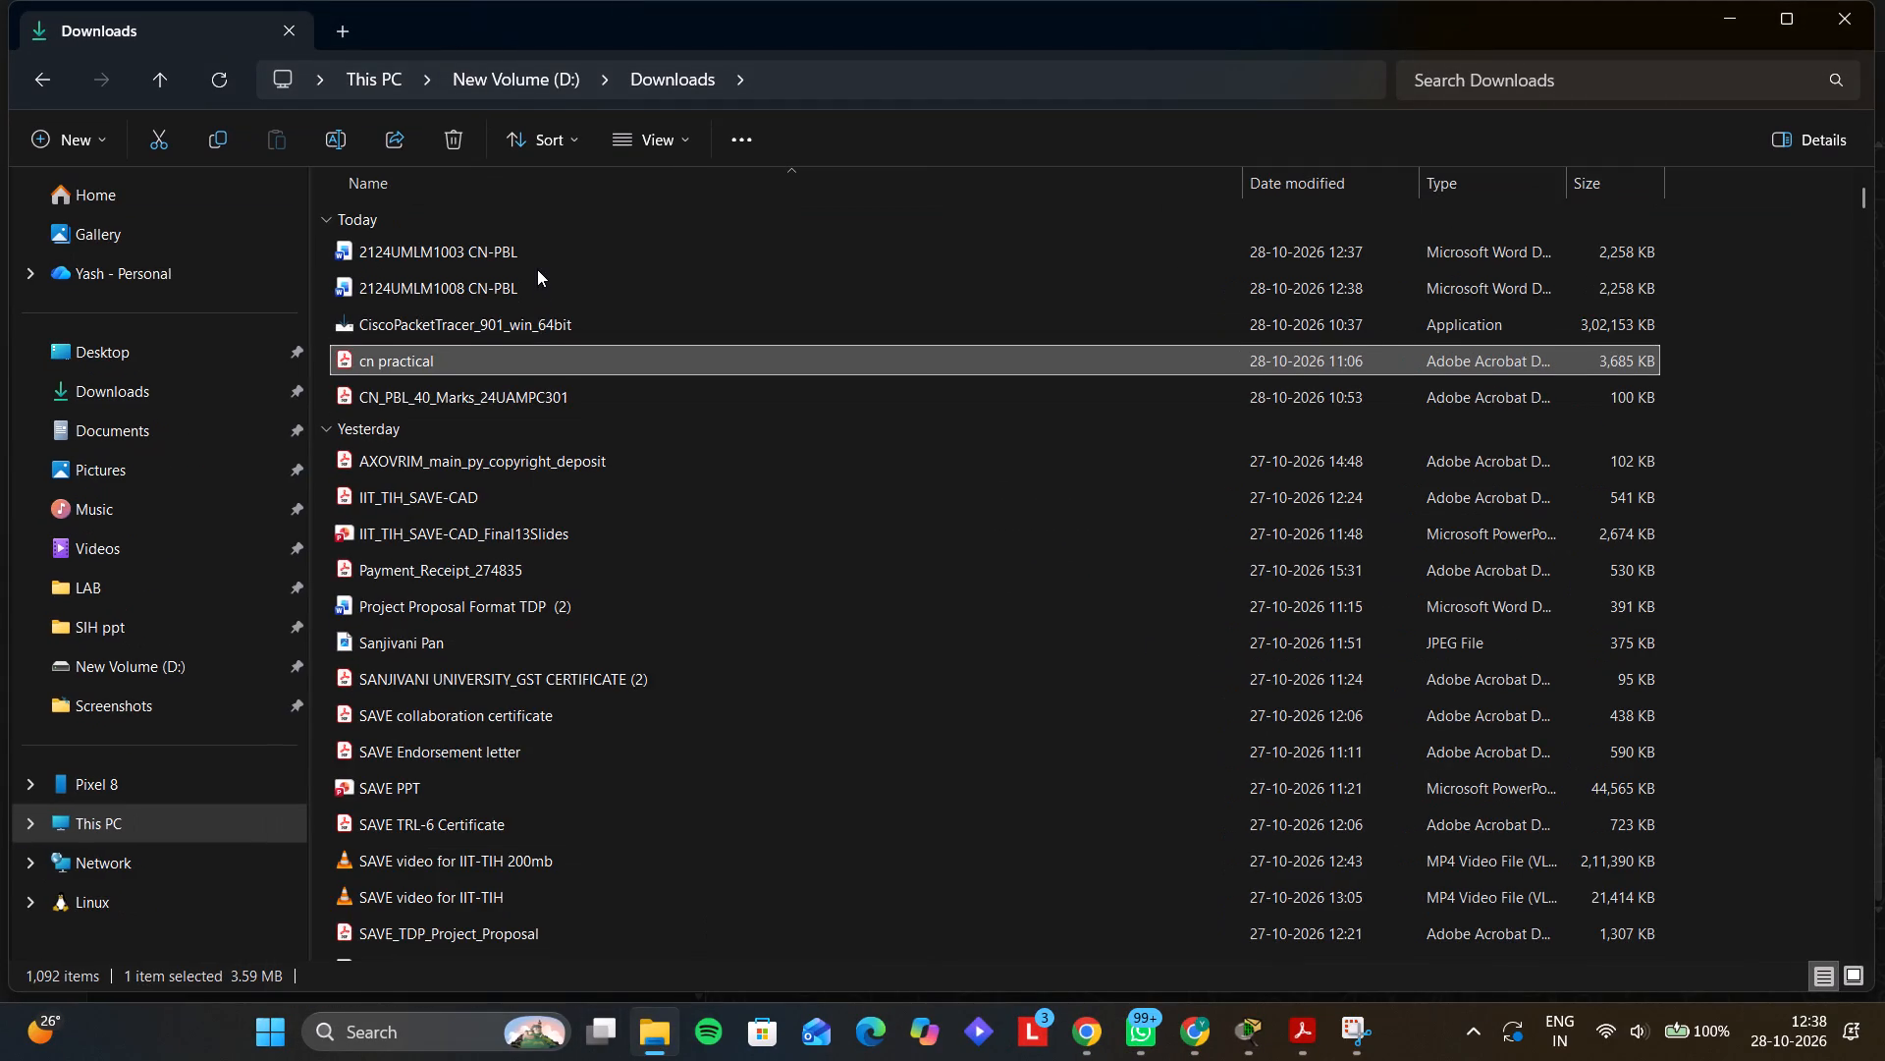
{"action": "double_click", "coordinate": [537, 250]}
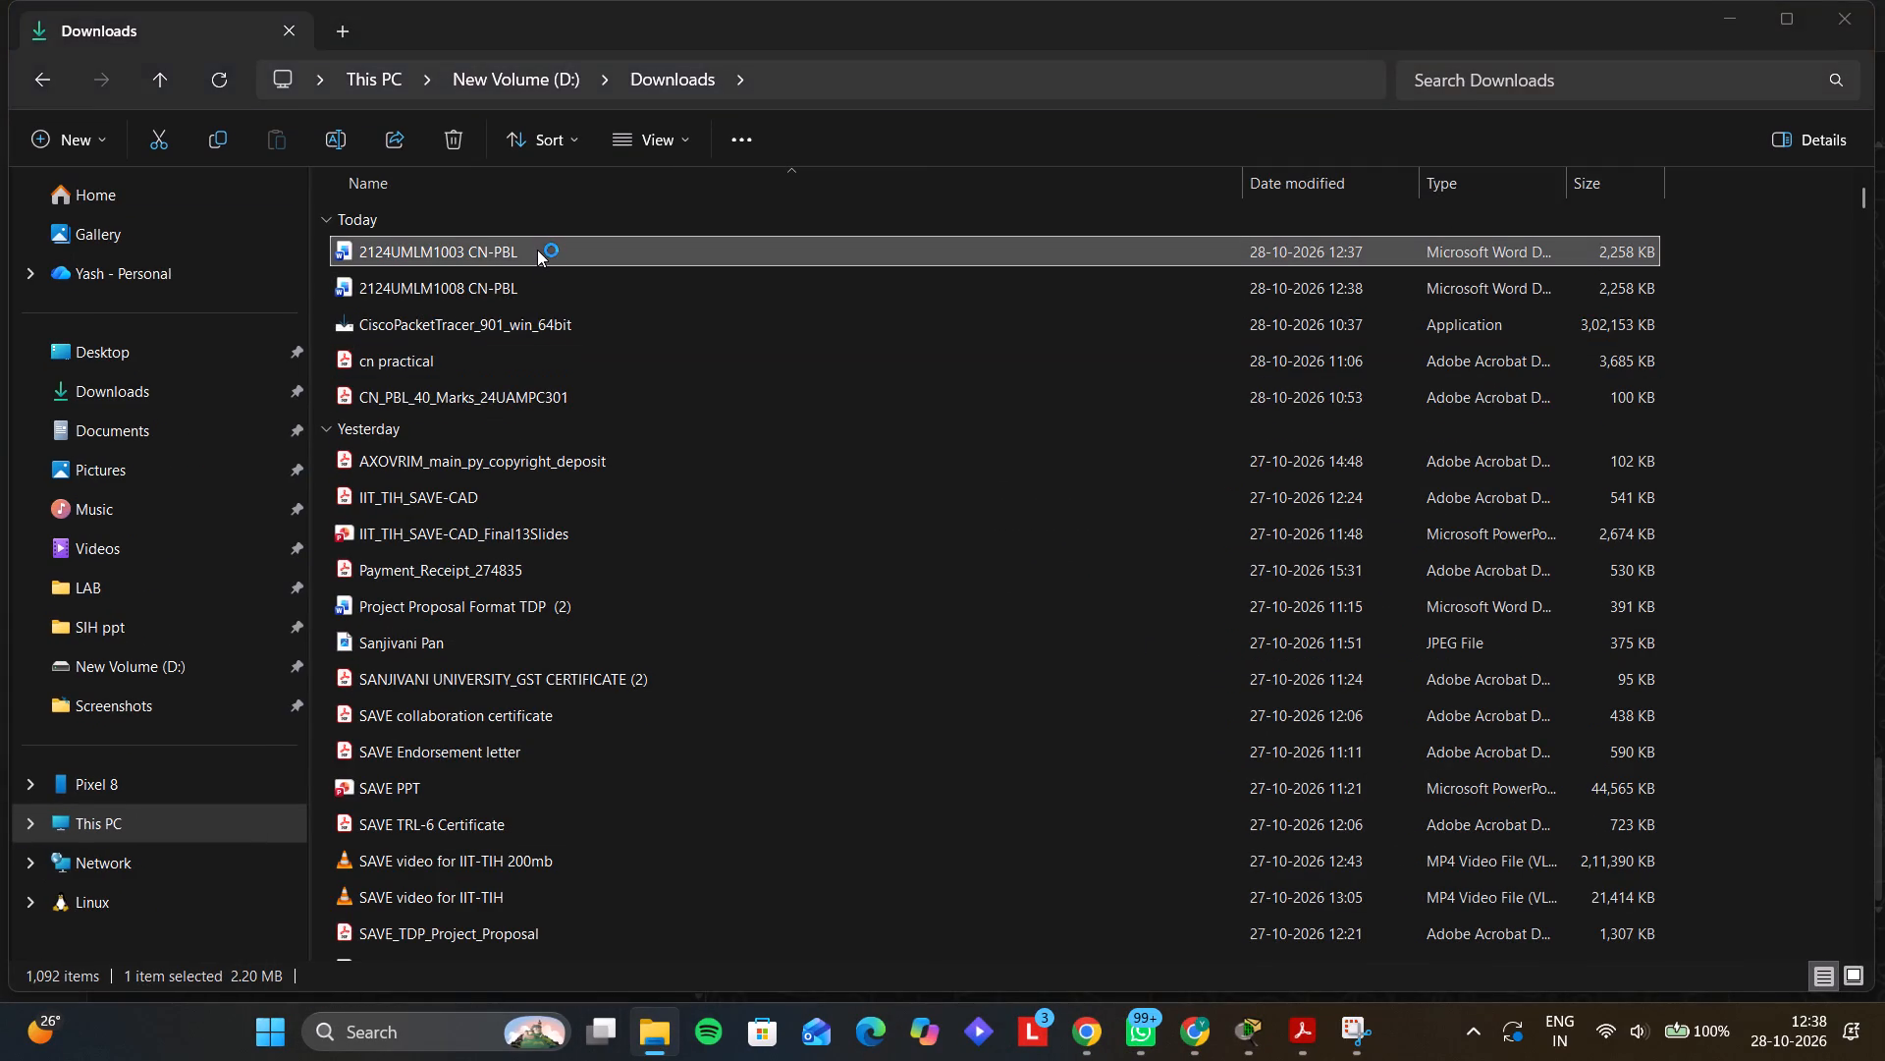
Replace the student name after "Name –" on the first page with the full name of the student this copy is for.
{"action": "left_click_drag", "start_coordinate": [313, 313], "coordinate": [165, 312]}
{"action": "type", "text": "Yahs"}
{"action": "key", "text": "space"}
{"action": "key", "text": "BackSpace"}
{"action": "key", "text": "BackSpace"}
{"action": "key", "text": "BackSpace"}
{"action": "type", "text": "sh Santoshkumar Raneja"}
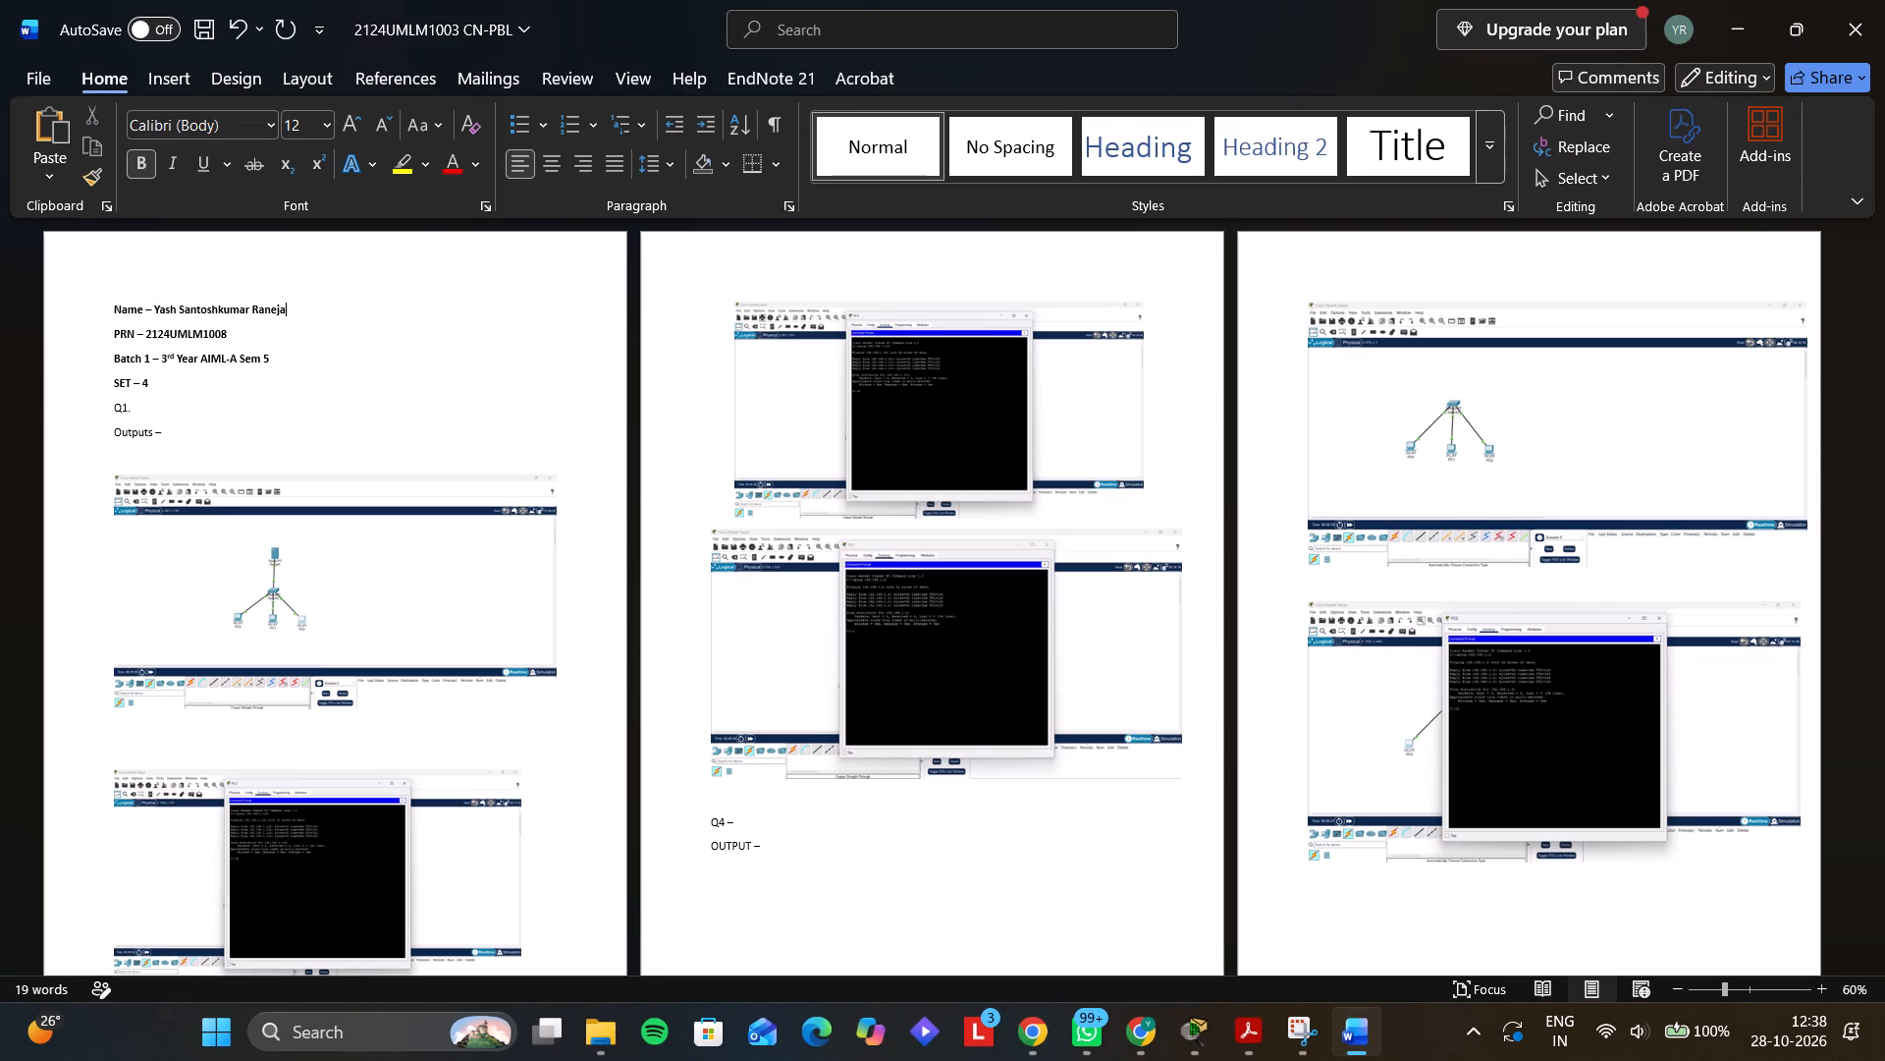
Correct the last digit of the PRN on the first page to match the file name and save the document.
{"action": "left_click", "coordinate": [242, 335]}
{"action": "key", "text": "BackSpace"}
{"action": "key", "text": "2"}
{"action": "key", "text": "BackSpace"}
{"action": "key", "text": "3"}
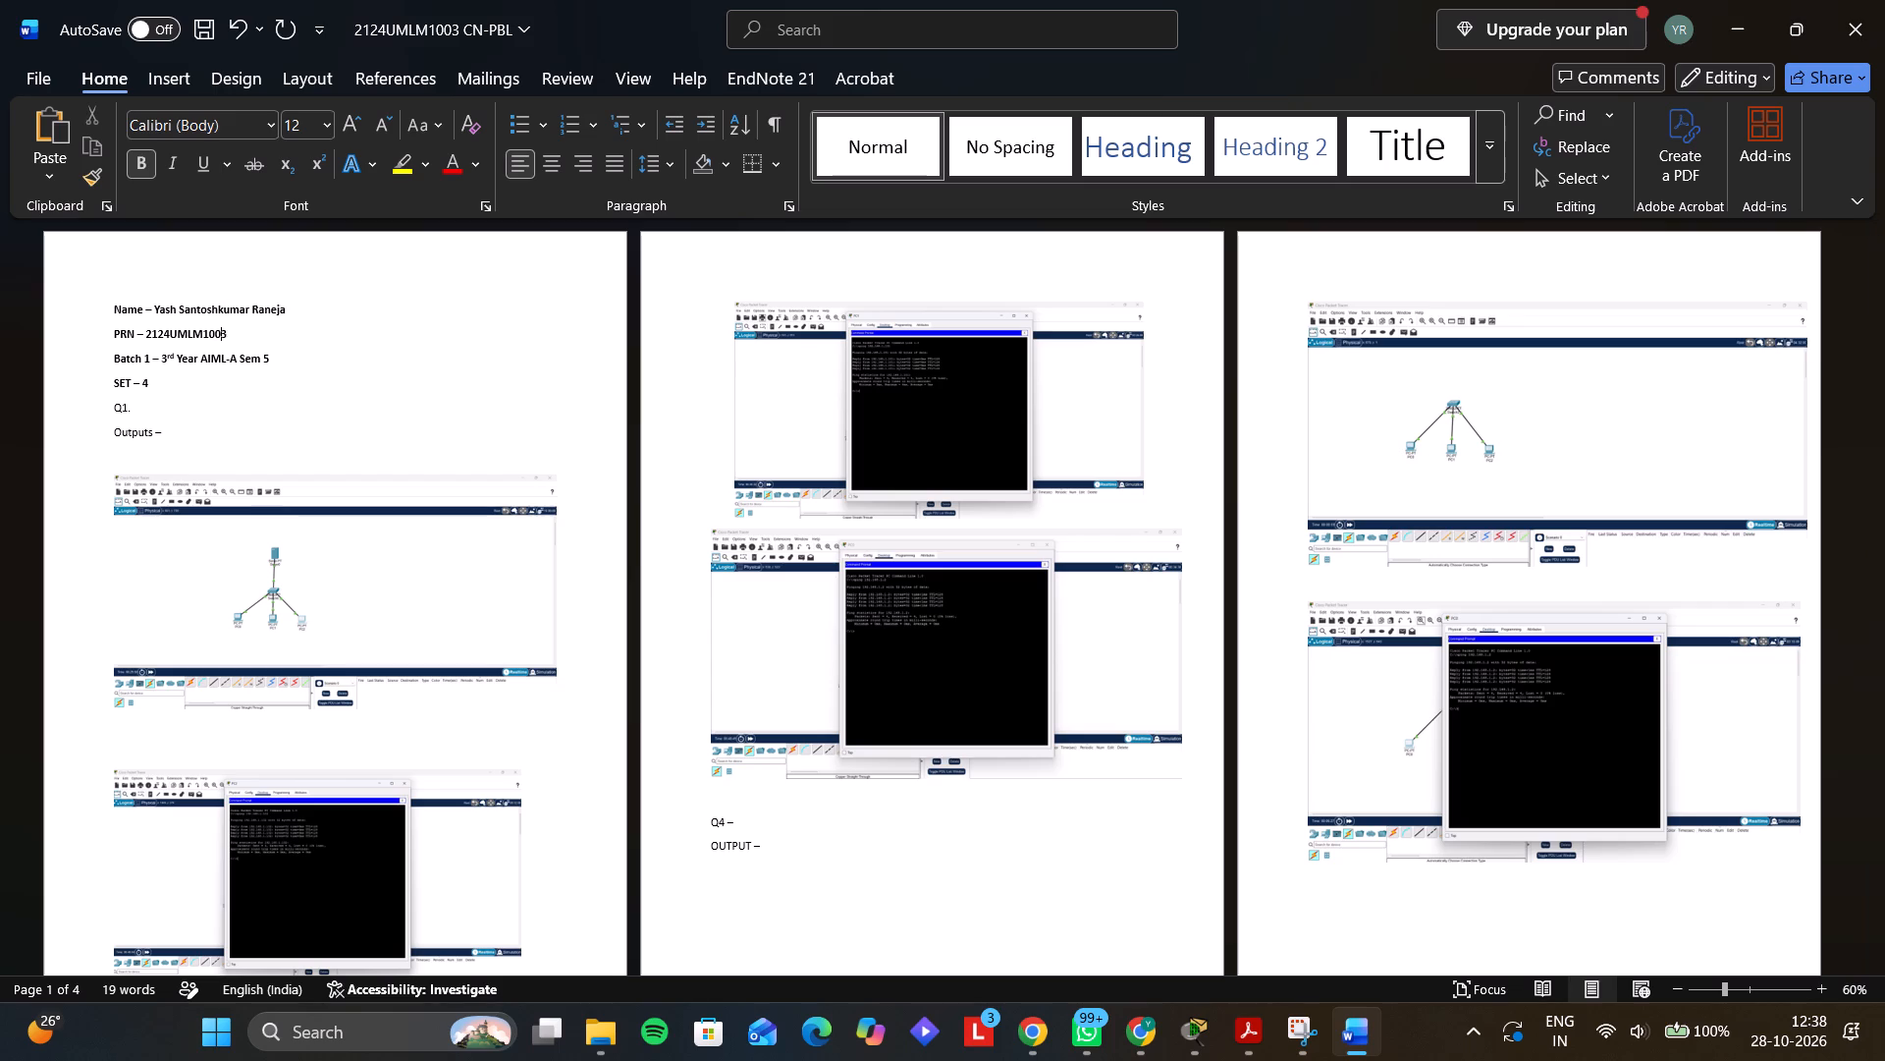
{"action": "key", "text": "ctrl+s"}
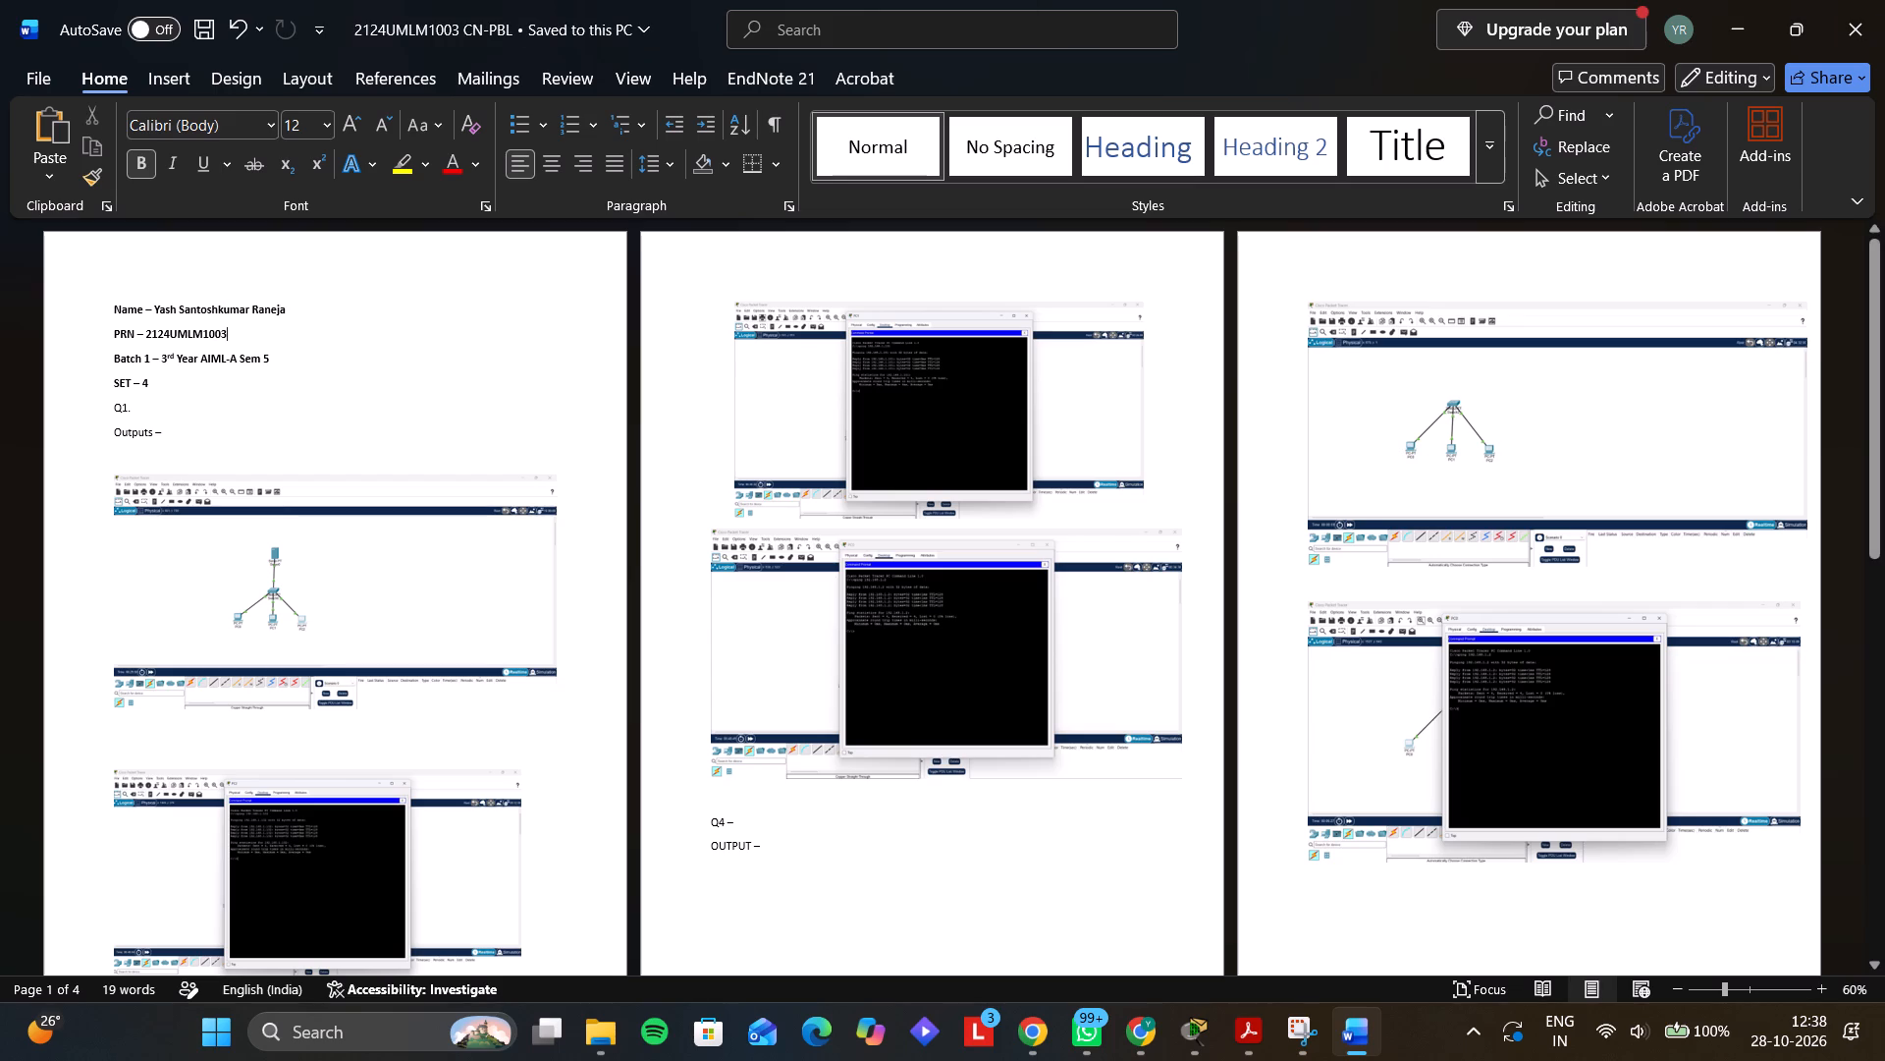
Review the student details and the Q1 and Q4 output screenshots through the document's pages.
{"action": "scroll", "coordinate": [377, 451], "scroll_direction": "up", "scroll_amount": 5, "text": "ctrl"}
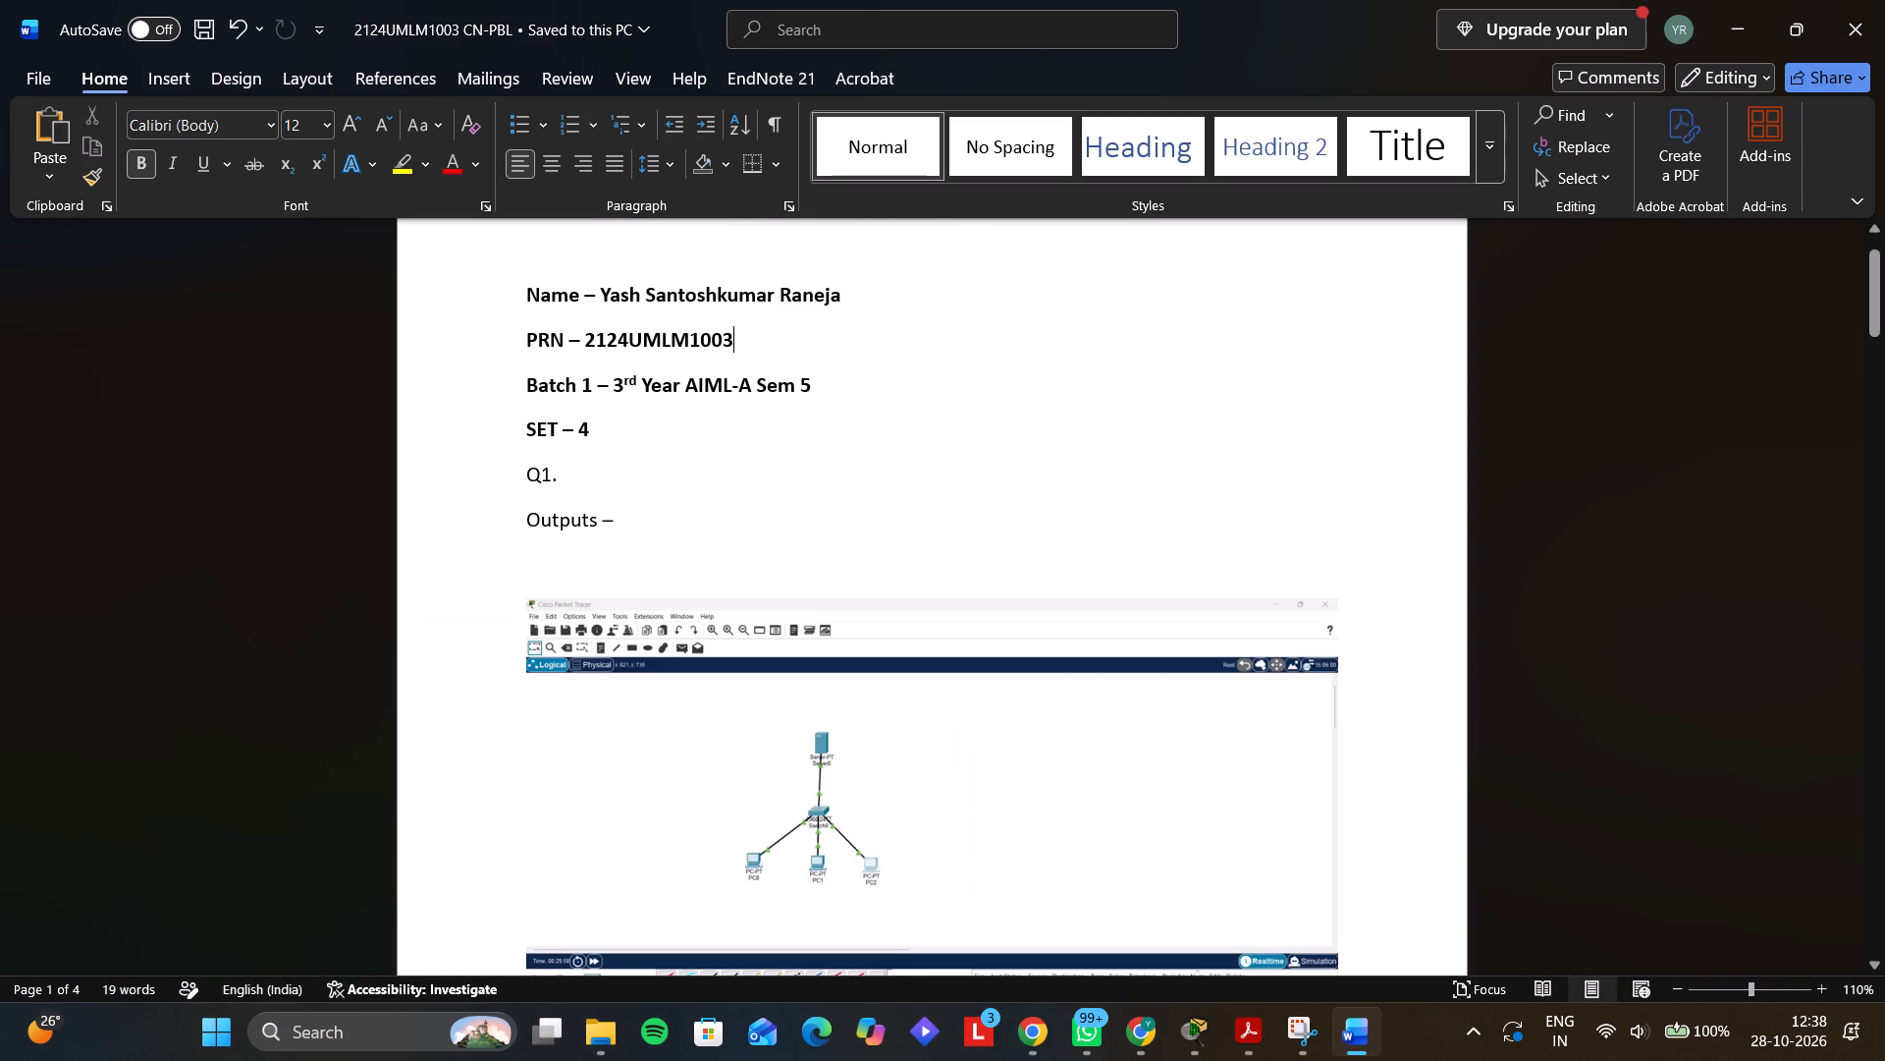
{"action": "scroll", "coordinate": [682, 474], "scroll_direction": "down", "scroll_amount": 20}
{"action": "scroll", "coordinate": [682, 474], "scroll_direction": "down", "scroll_amount": 9}
{"action": "scroll", "coordinate": [677, 503], "scroll_direction": "up", "scroll_amount": 1}
{"action": "scroll", "coordinate": [678, 503], "scroll_direction": "down", "scroll_amount": 3}
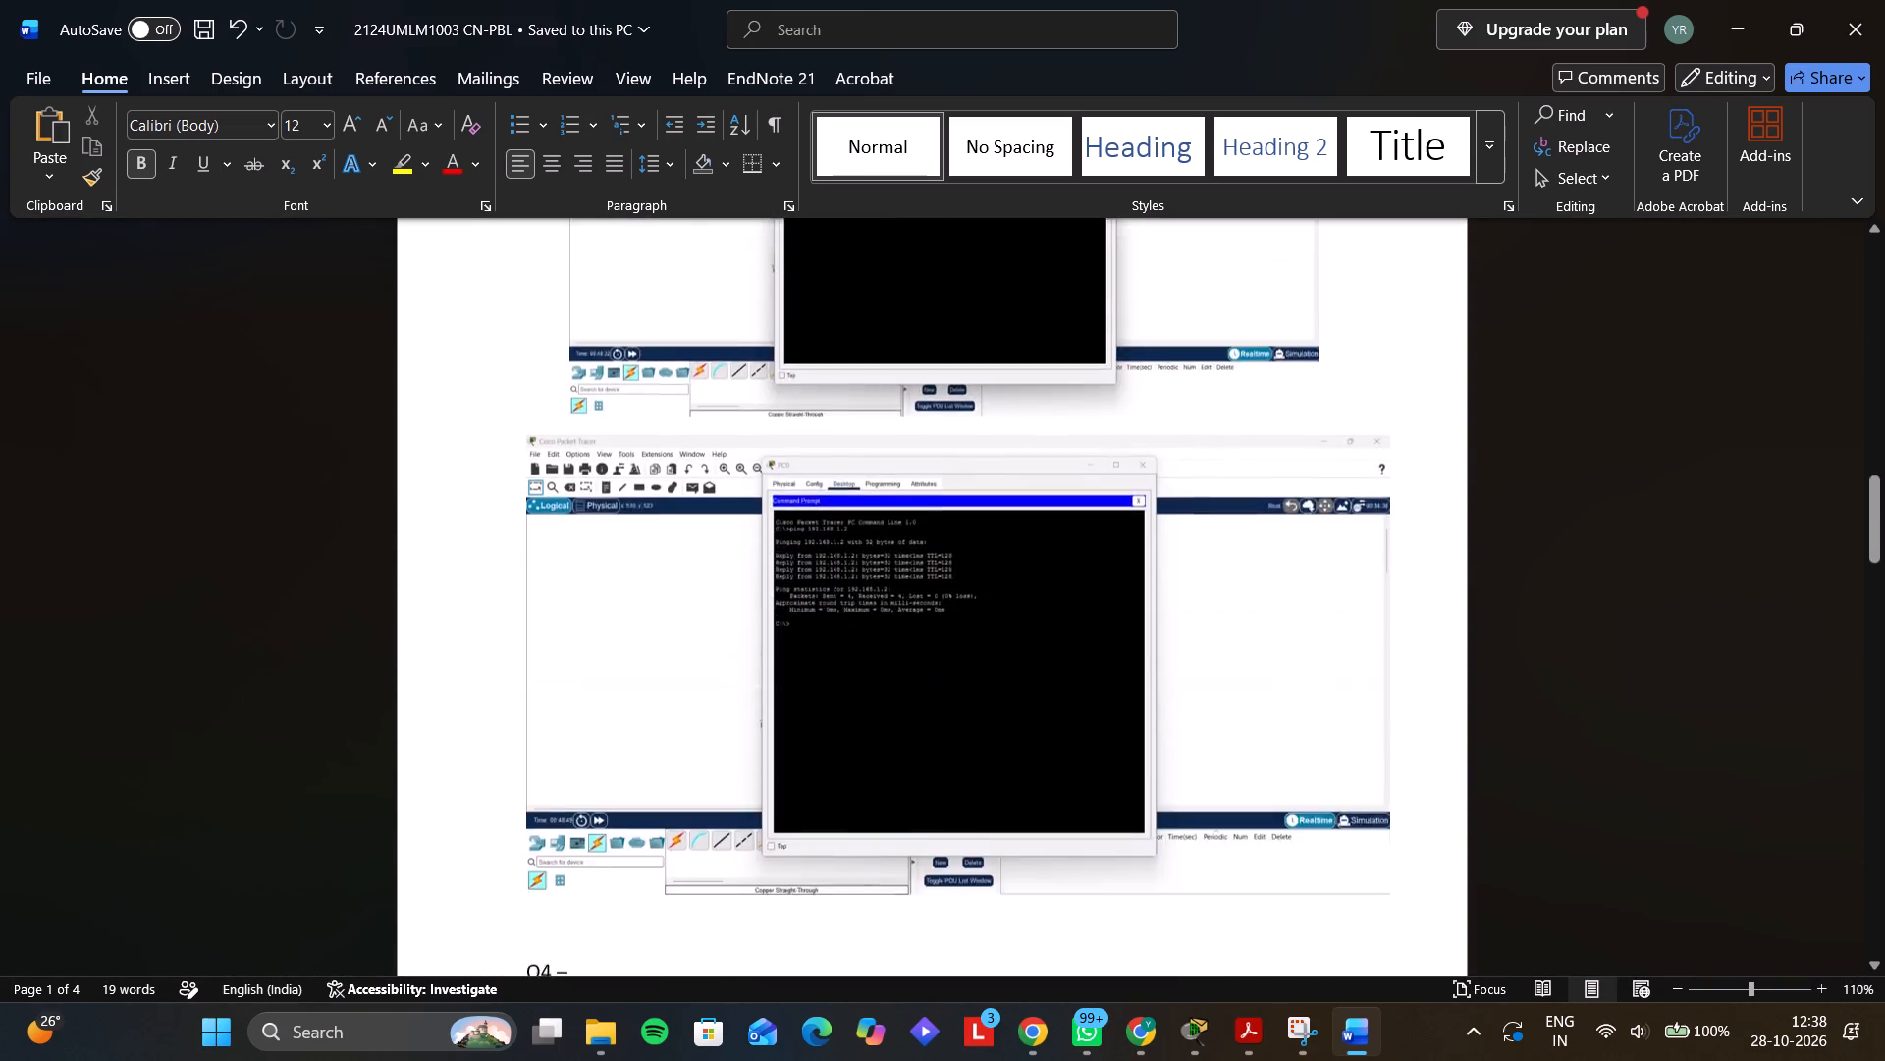
{"action": "scroll", "coordinate": [678, 504], "scroll_direction": "down", "scroll_amount": 15}
{"action": "scroll", "coordinate": [692, 504], "scroll_direction": "up", "scroll_amount": 1}
{"action": "scroll", "coordinate": [694, 504], "scroll_direction": "down", "scroll_amount": 20}
{"action": "scroll", "coordinate": [694, 504], "scroll_direction": "down", "scroll_amount": 1}
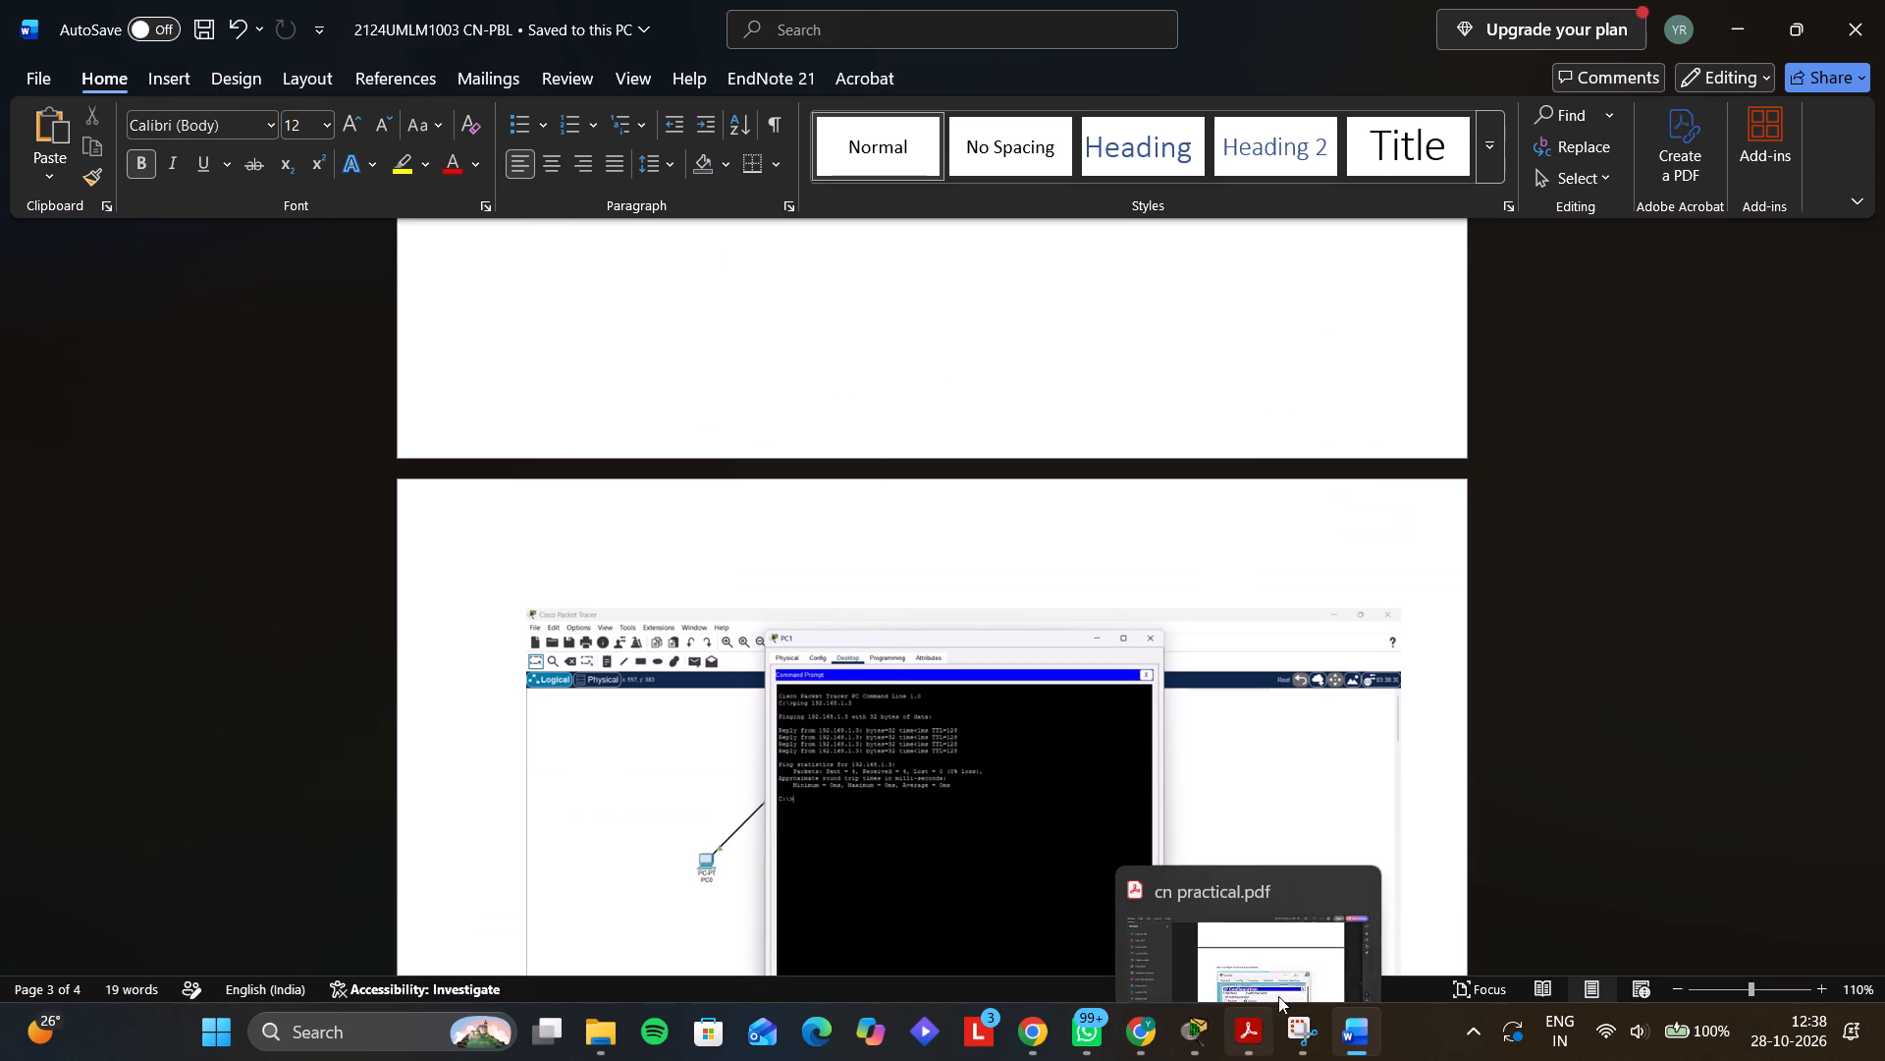
Close the open cn practical.pdf file.
{"action": "left_click", "coordinate": [1357, 810]}
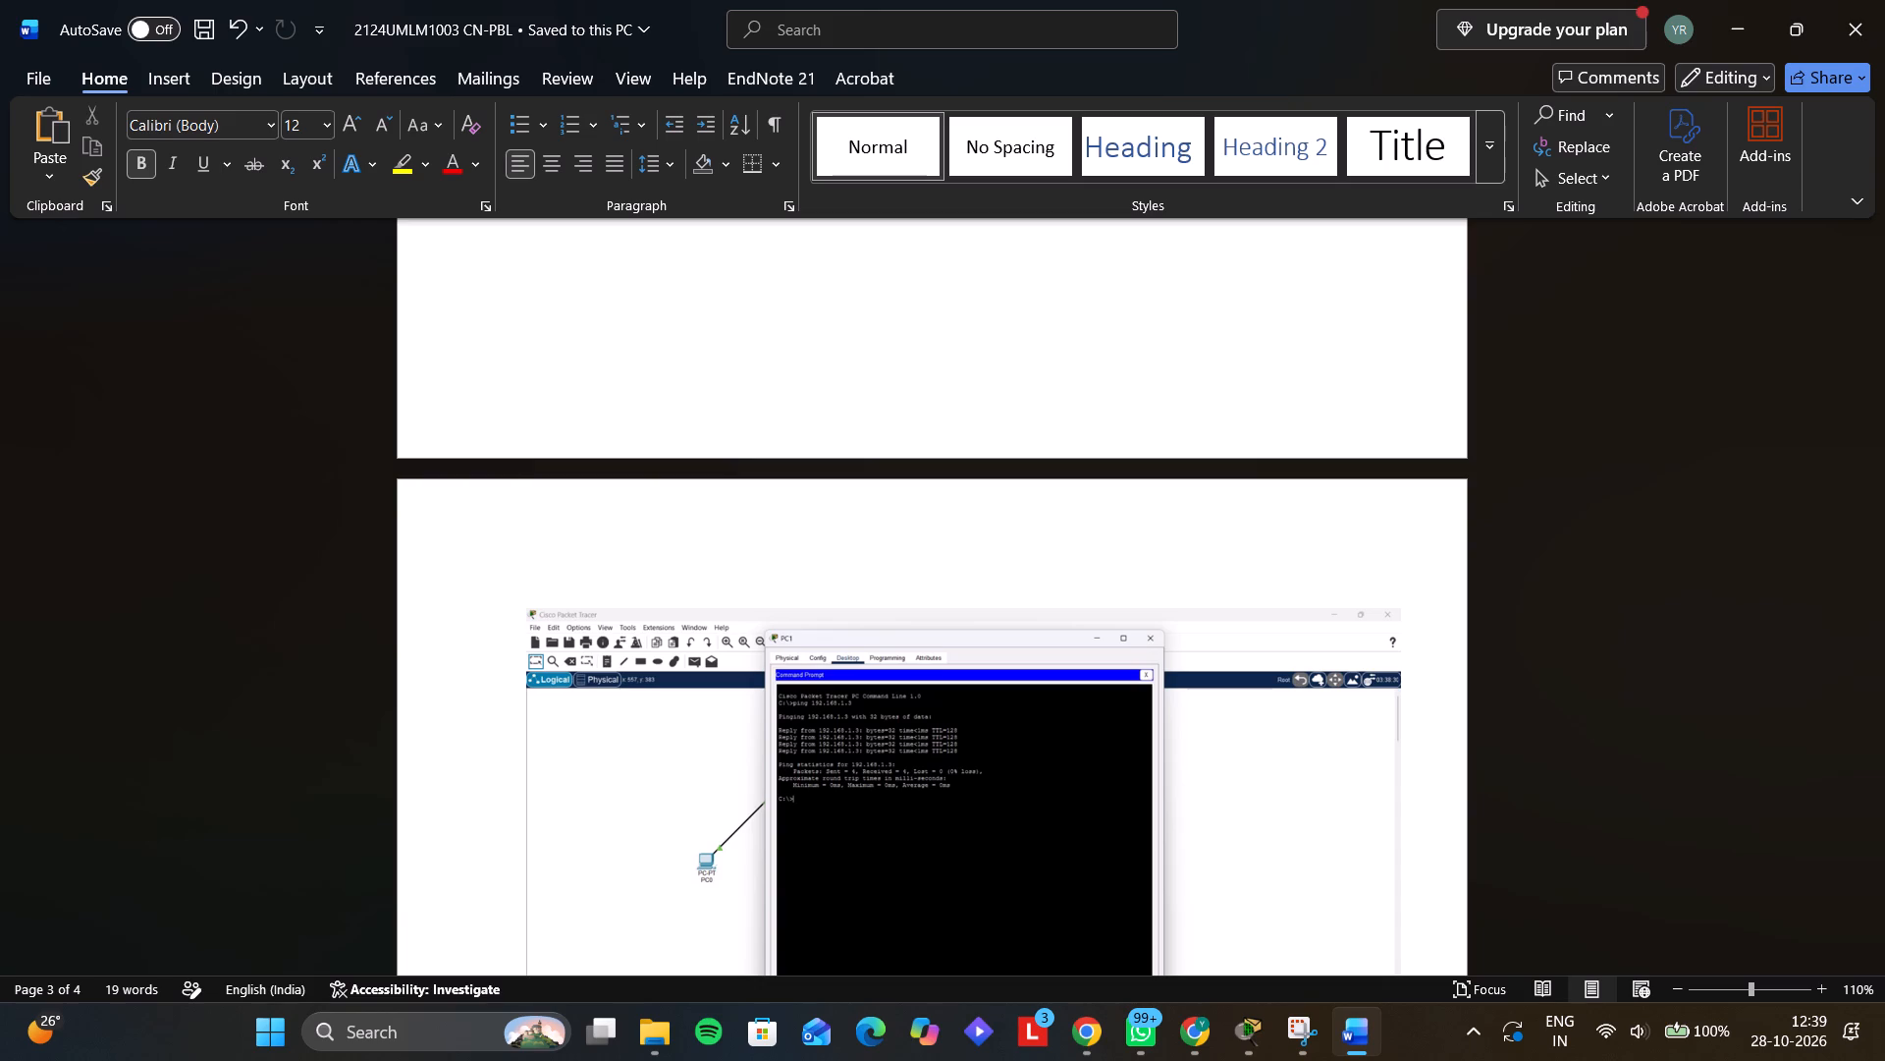
Recheck the Q4 network and ping screenshots, the first-page student details, and the Q1 outputs.
{"action": "scroll", "coordinate": [1512, 537], "scroll_direction": "up", "scroll_amount": 6}
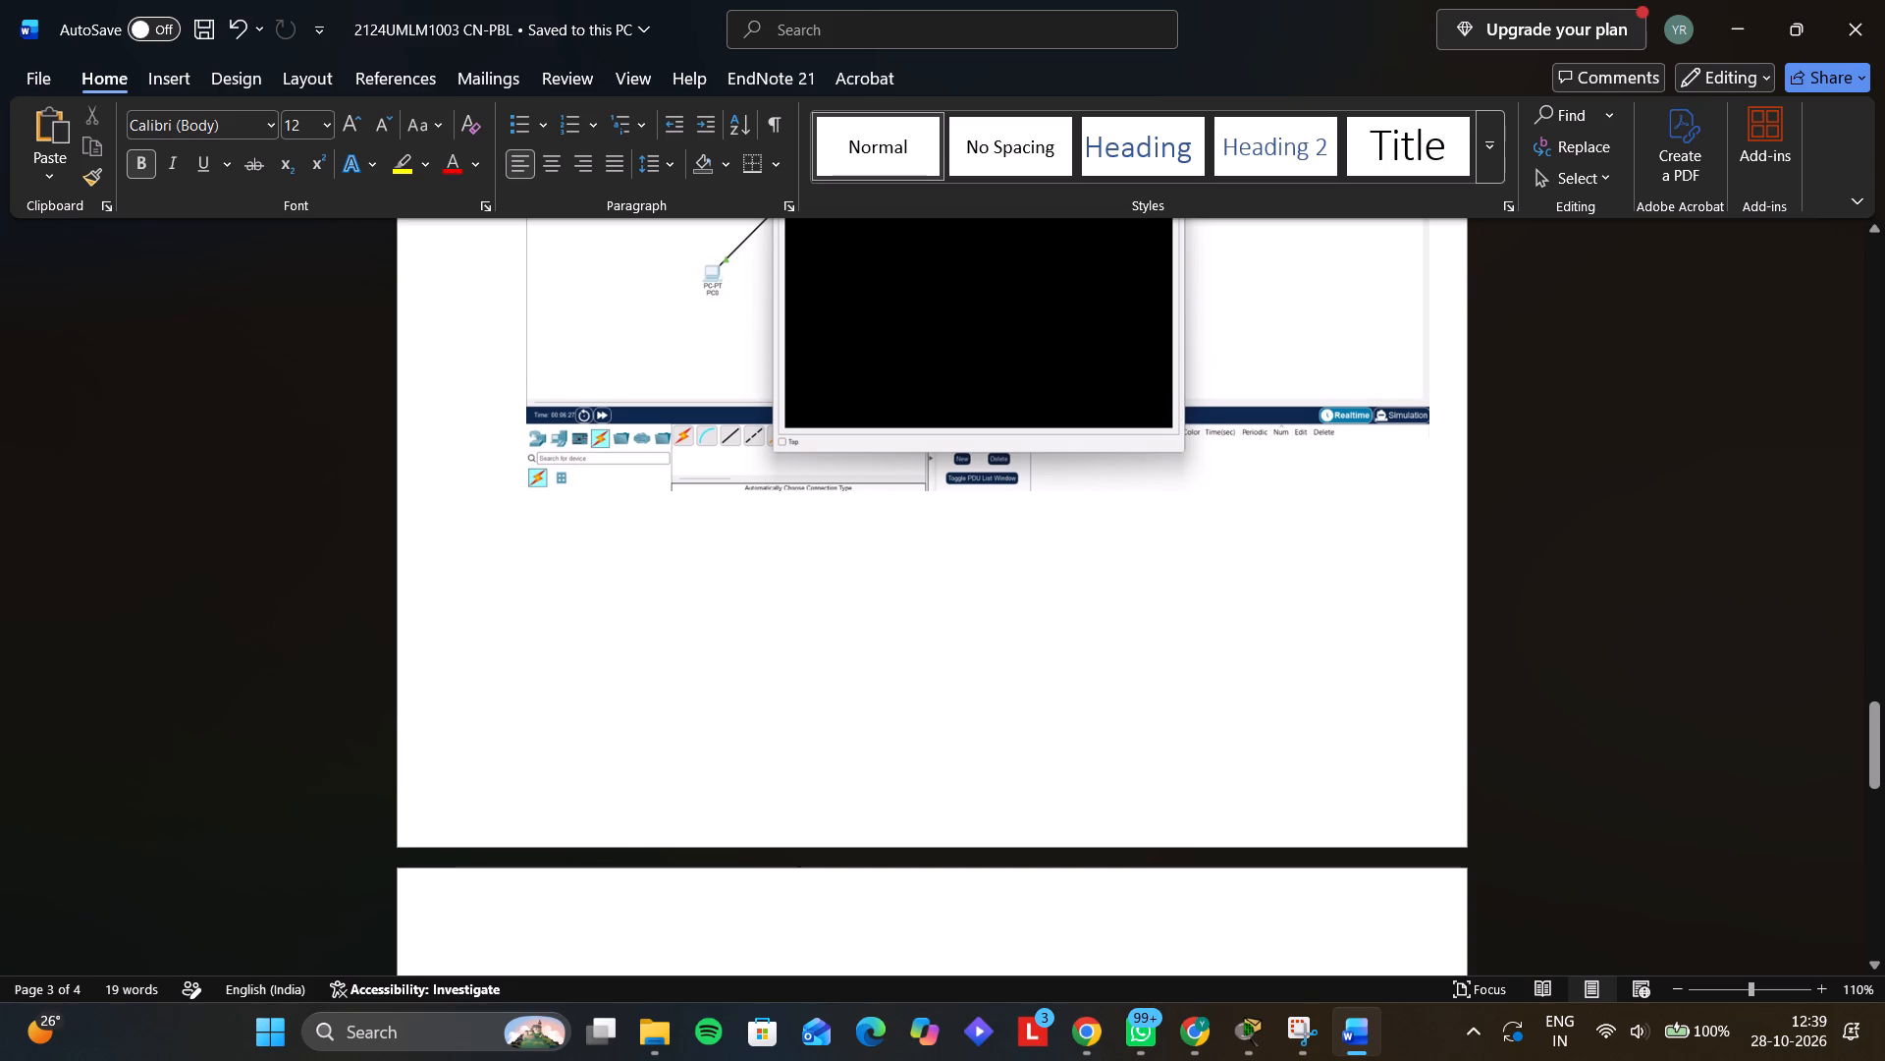
{"action": "scroll", "coordinate": [1540, 563], "scroll_direction": "up", "scroll_amount": 19}
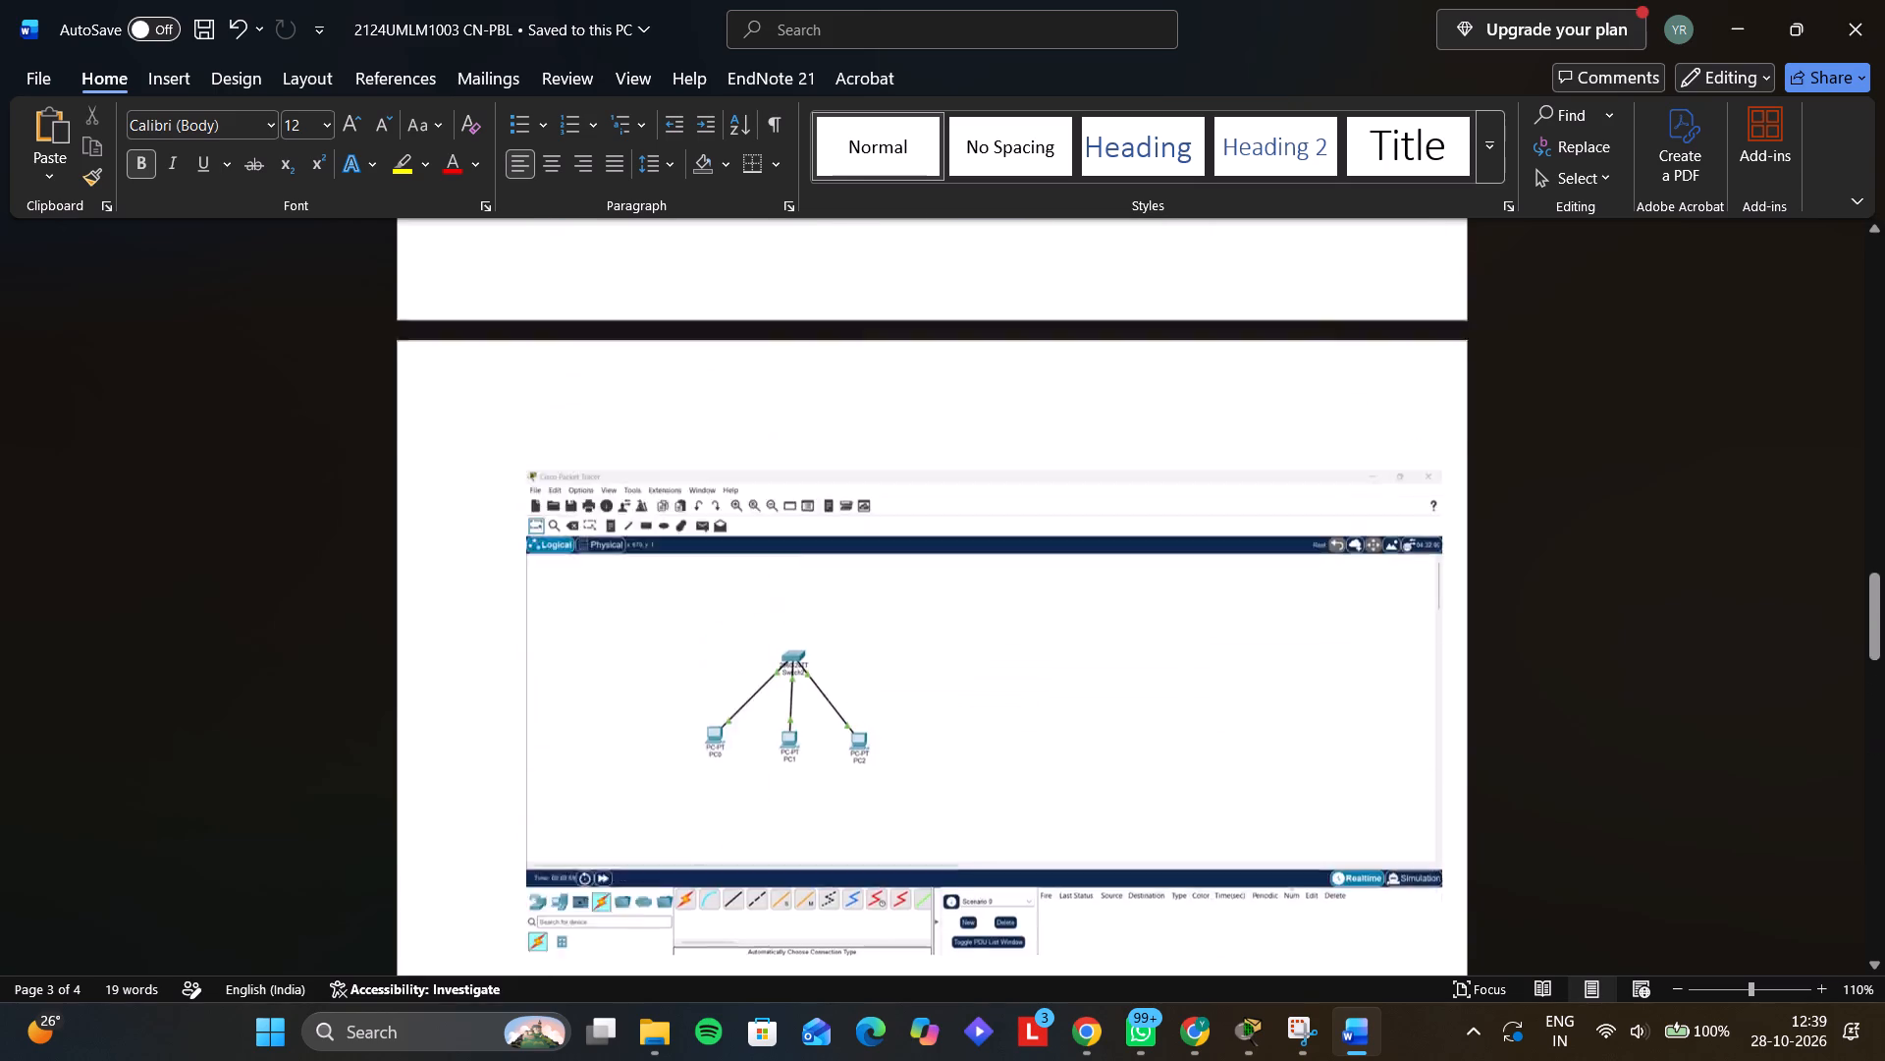
{"action": "scroll", "coordinate": [1517, 488], "scroll_direction": "up", "scroll_amount": 20}
{"action": "scroll", "coordinate": [1517, 488], "scroll_direction": "up", "scroll_amount": 20}
{"action": "scroll", "coordinate": [1517, 488], "scroll_direction": "up", "scroll_amount": 1}
{"action": "scroll", "coordinate": [425, 312], "scroll_direction": "up", "scroll_amount": 3}
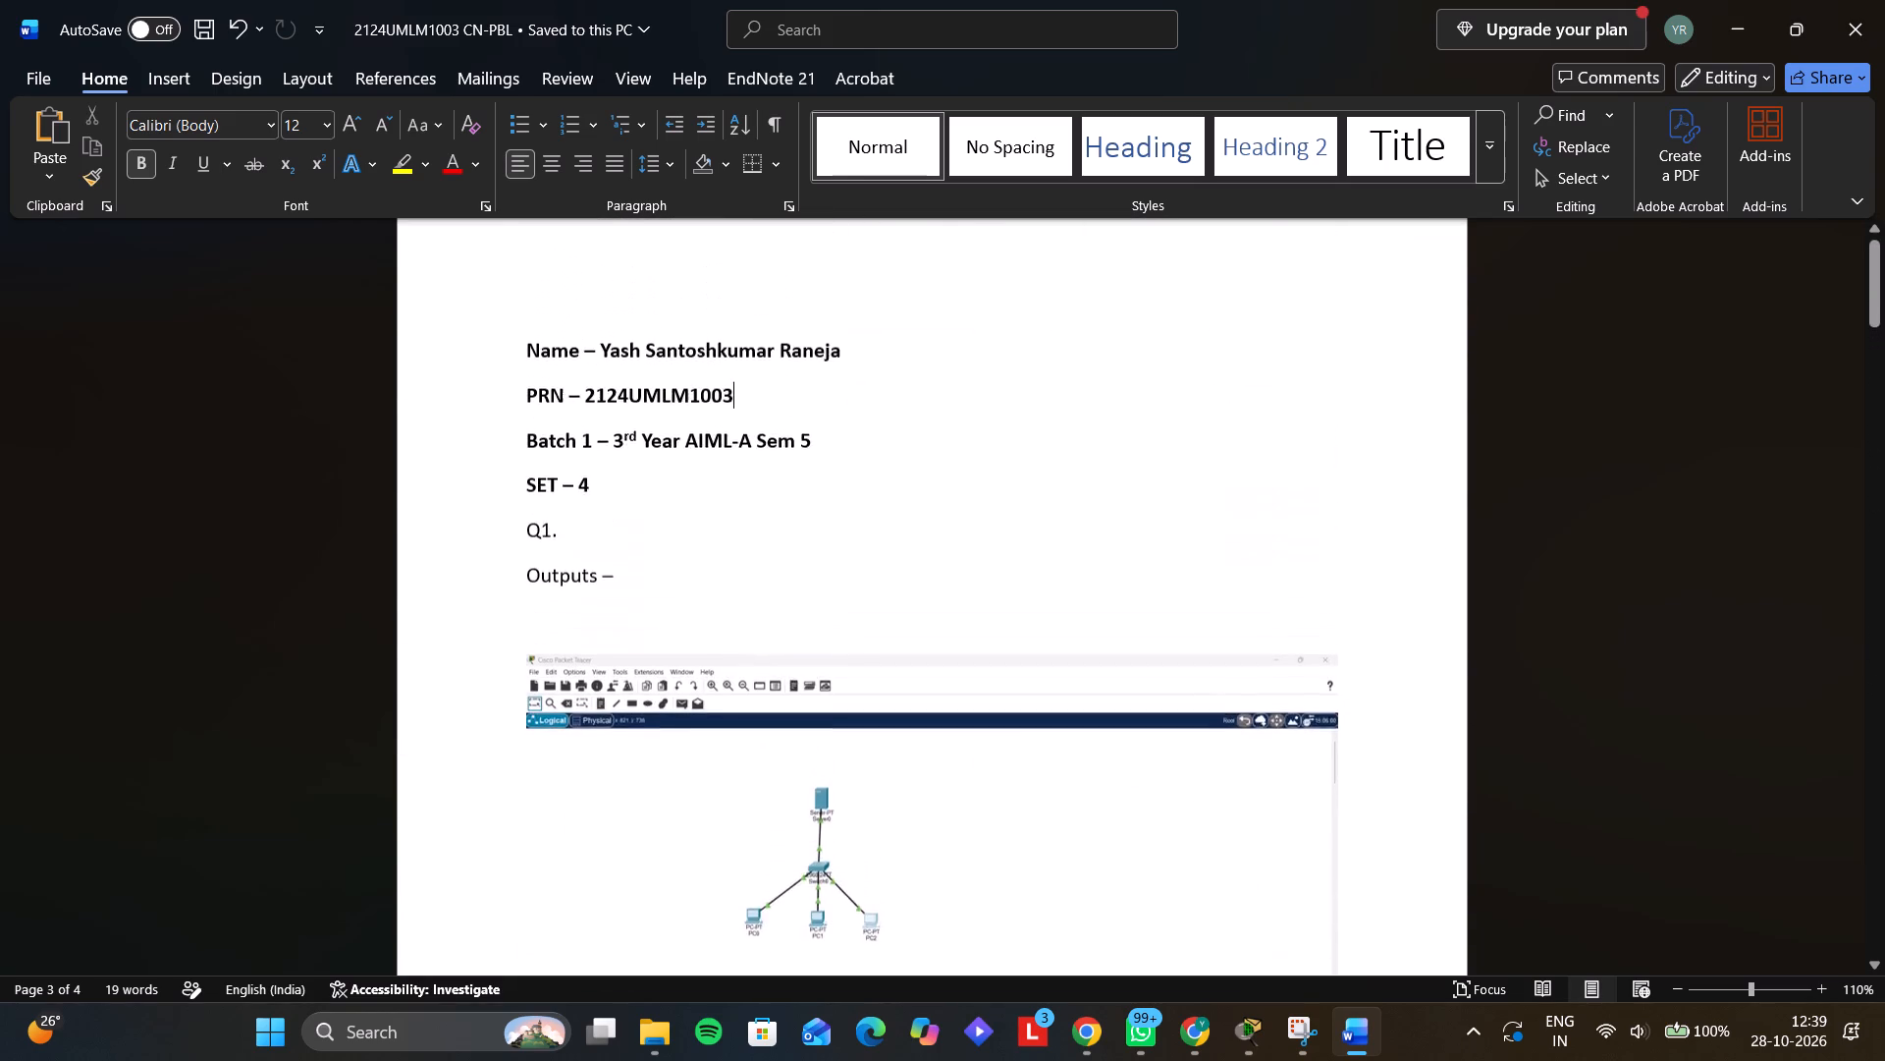
{"action": "scroll", "coordinate": [425, 312], "scroll_direction": "up", "scroll_amount": 1}
{"action": "scroll", "coordinate": [596, 551], "scroll_direction": "down", "scroll_amount": 20}
{"action": "scroll", "coordinate": [596, 551], "scroll_direction": "down", "scroll_amount": 4}
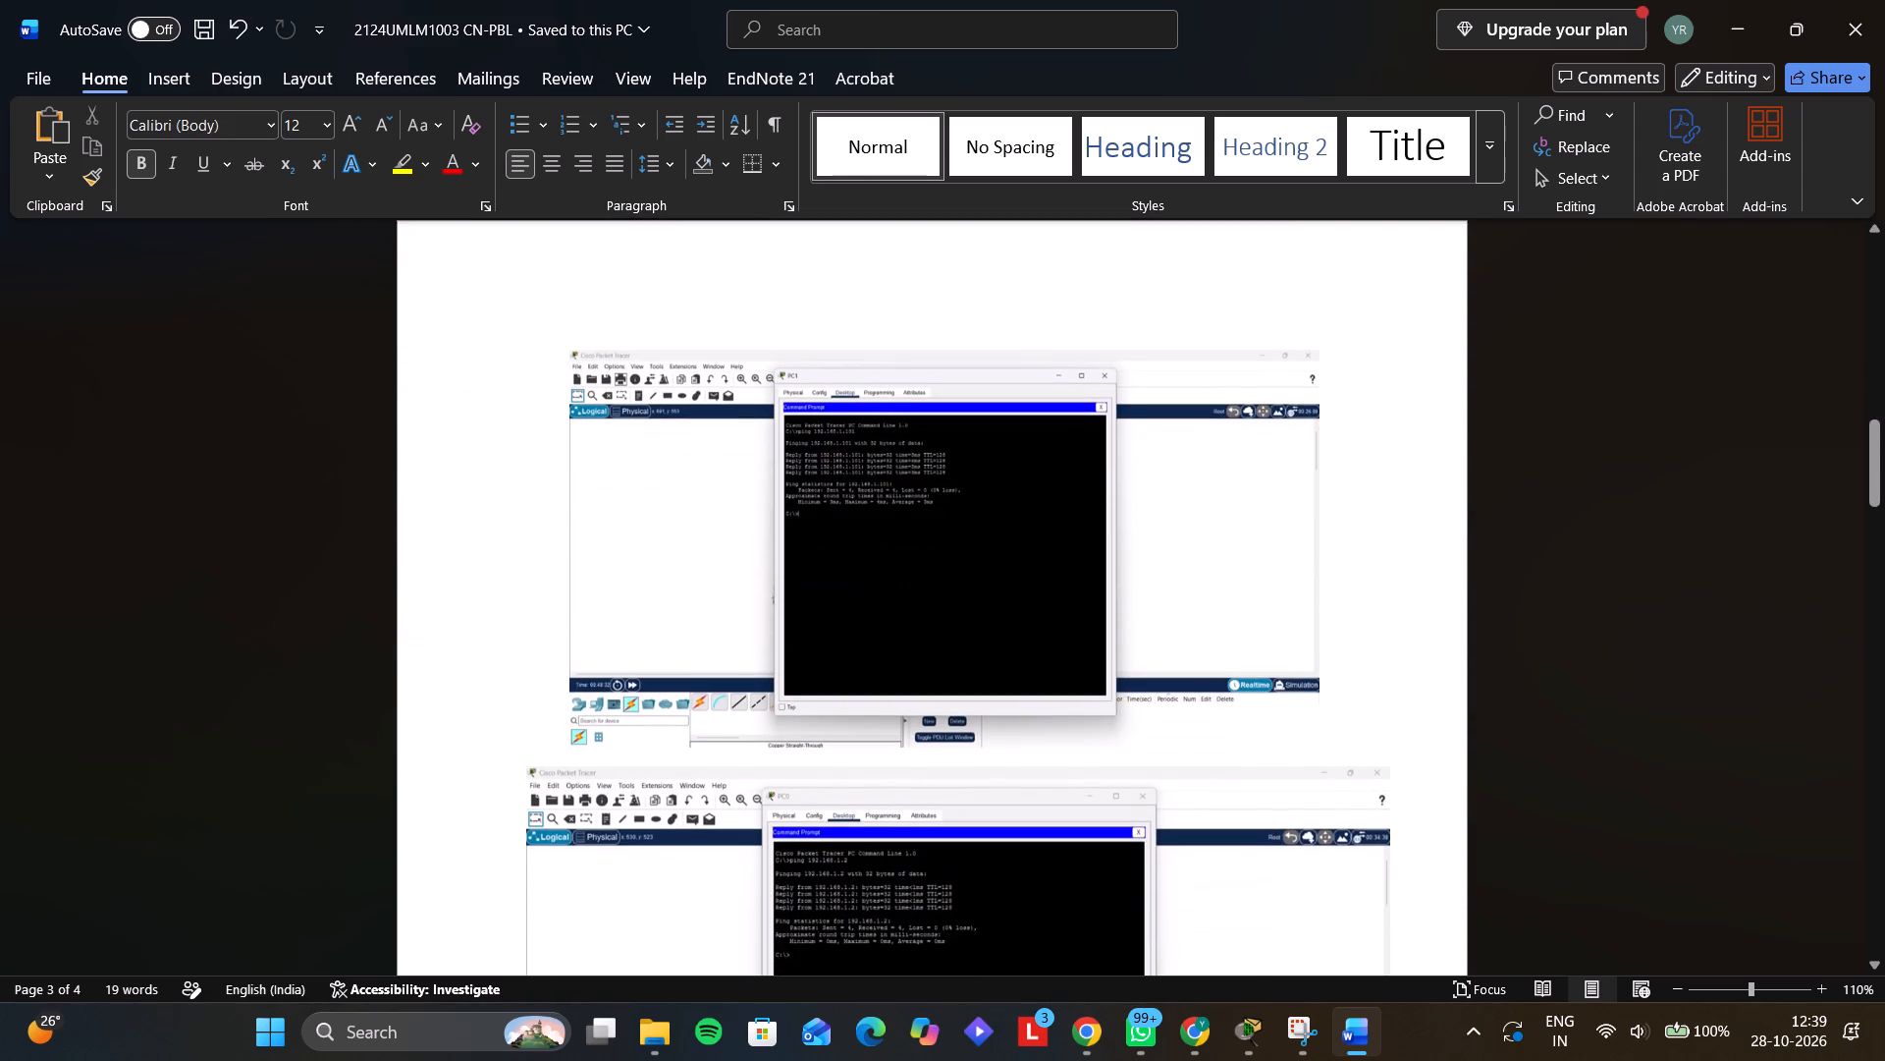
{"action": "scroll", "coordinate": [998, 587], "scroll_direction": "down", "scroll_amount": 7}
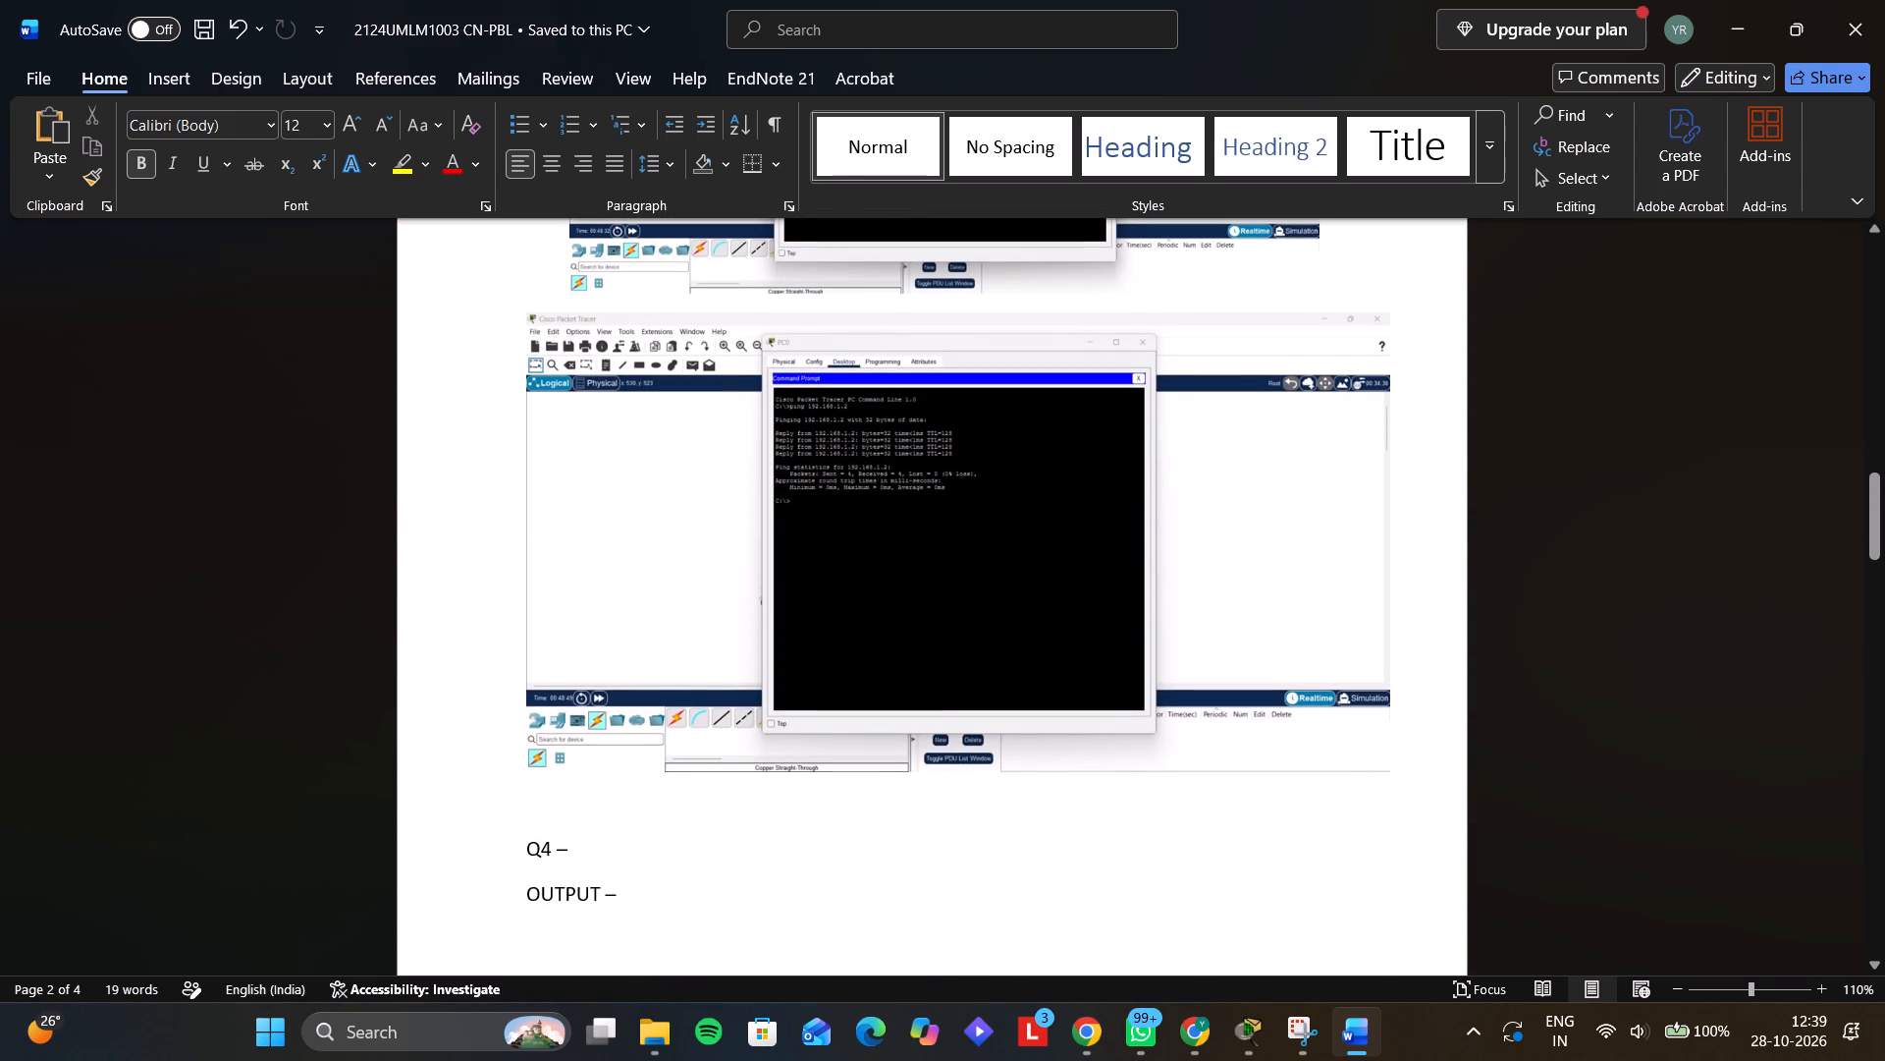
Save the reviewed submission under its existing file name and close the document.
{"action": "key", "text": "ctrl+s"}
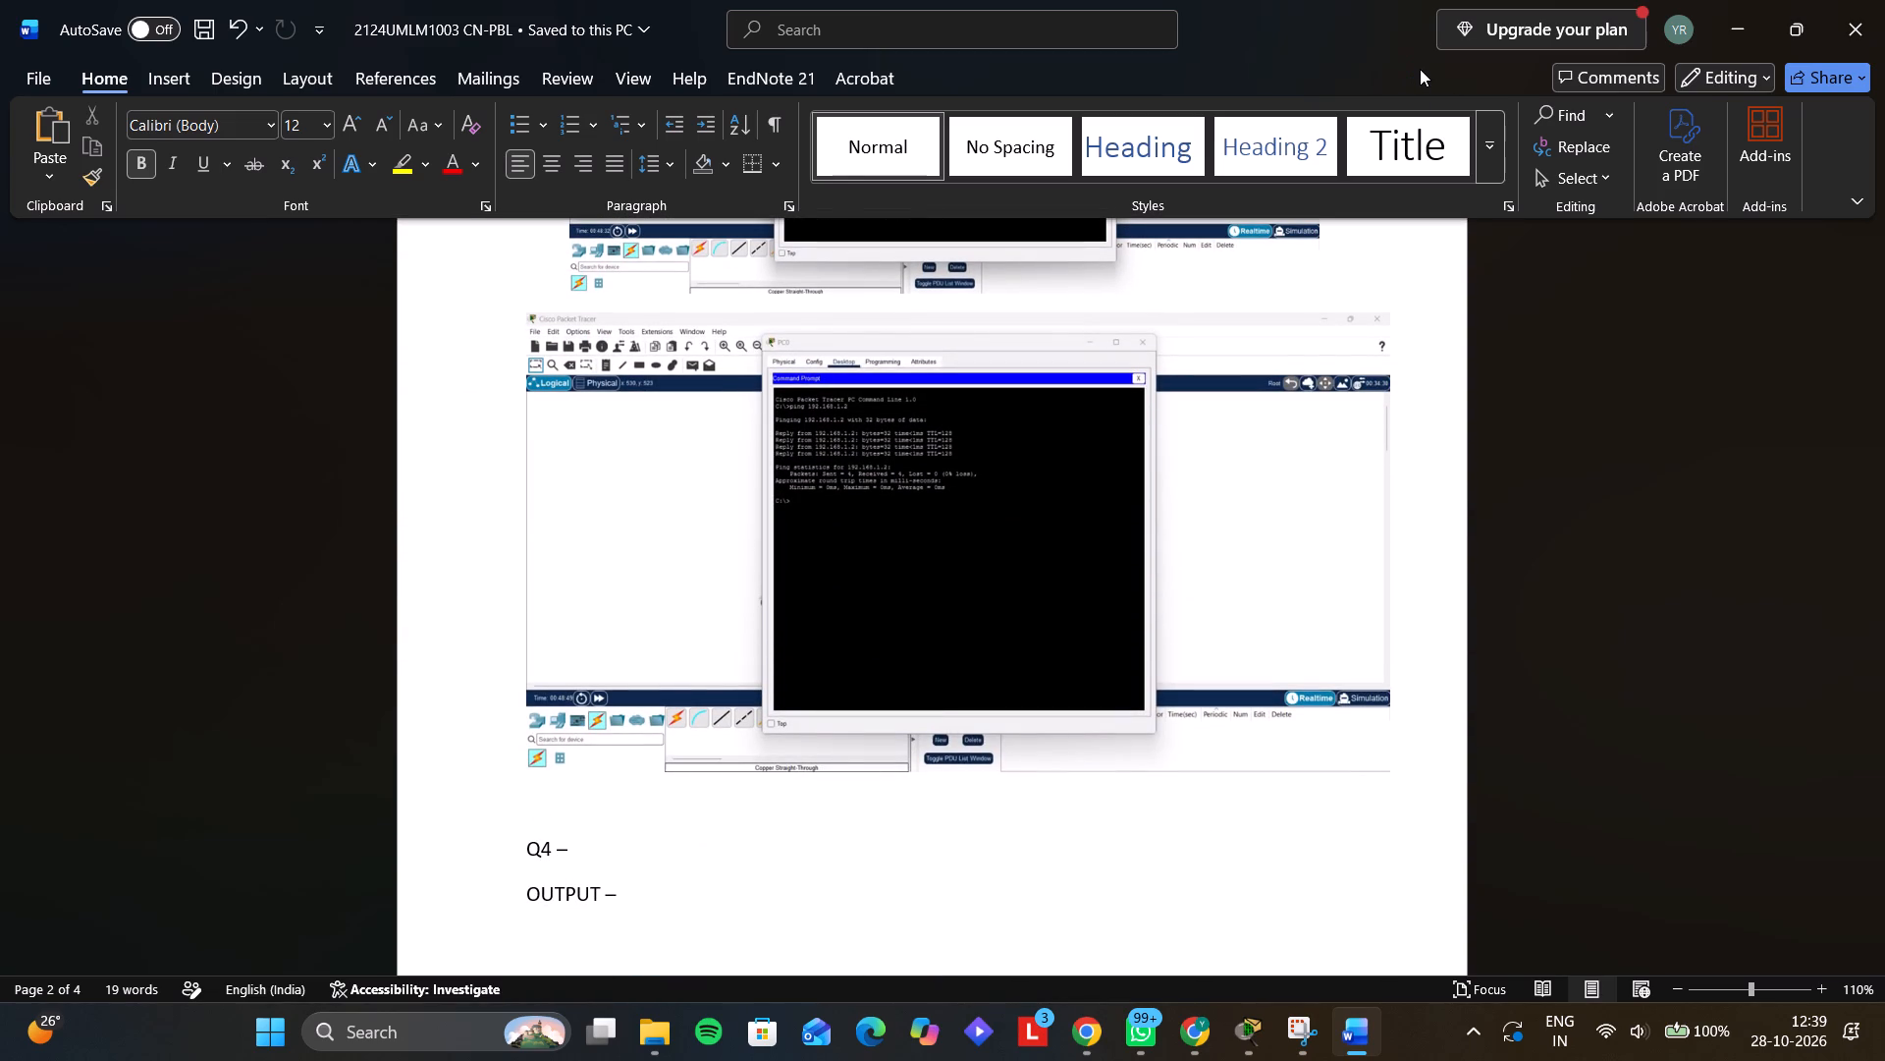
{"action": "left_click", "coordinate": [1884, 10]}
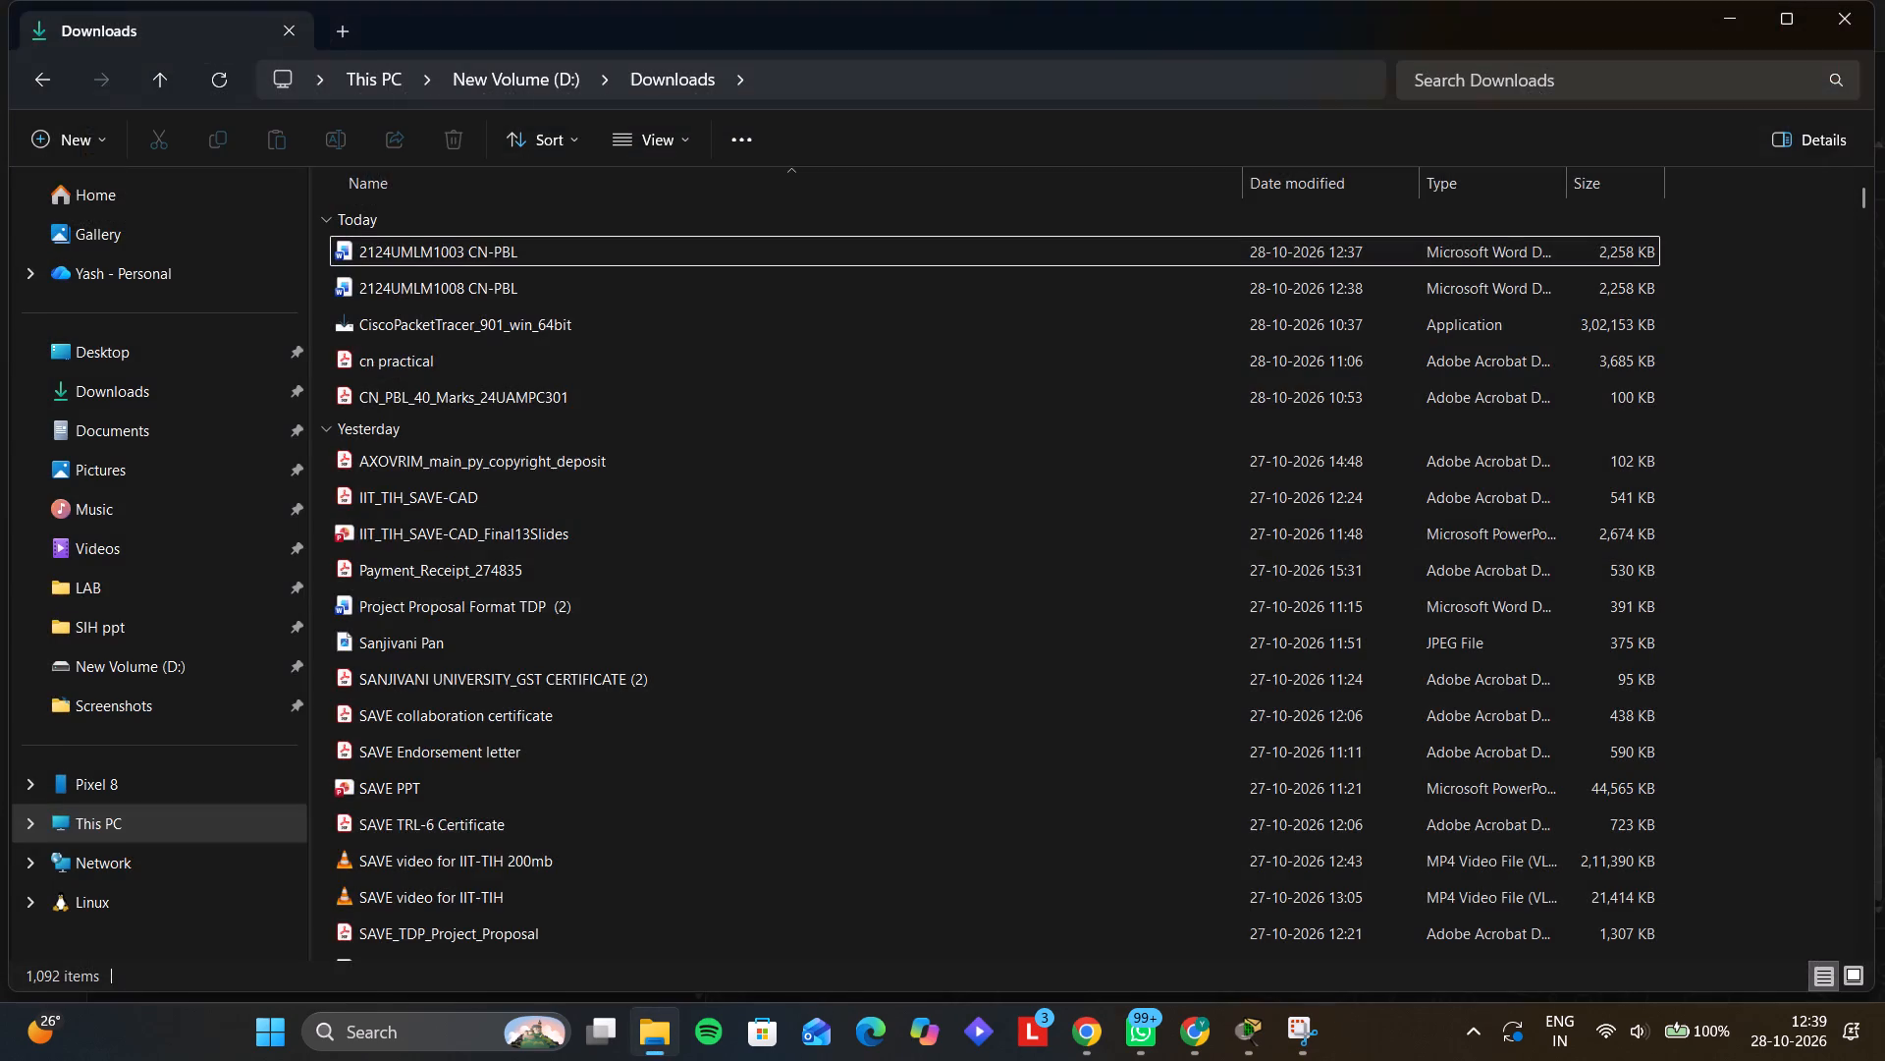
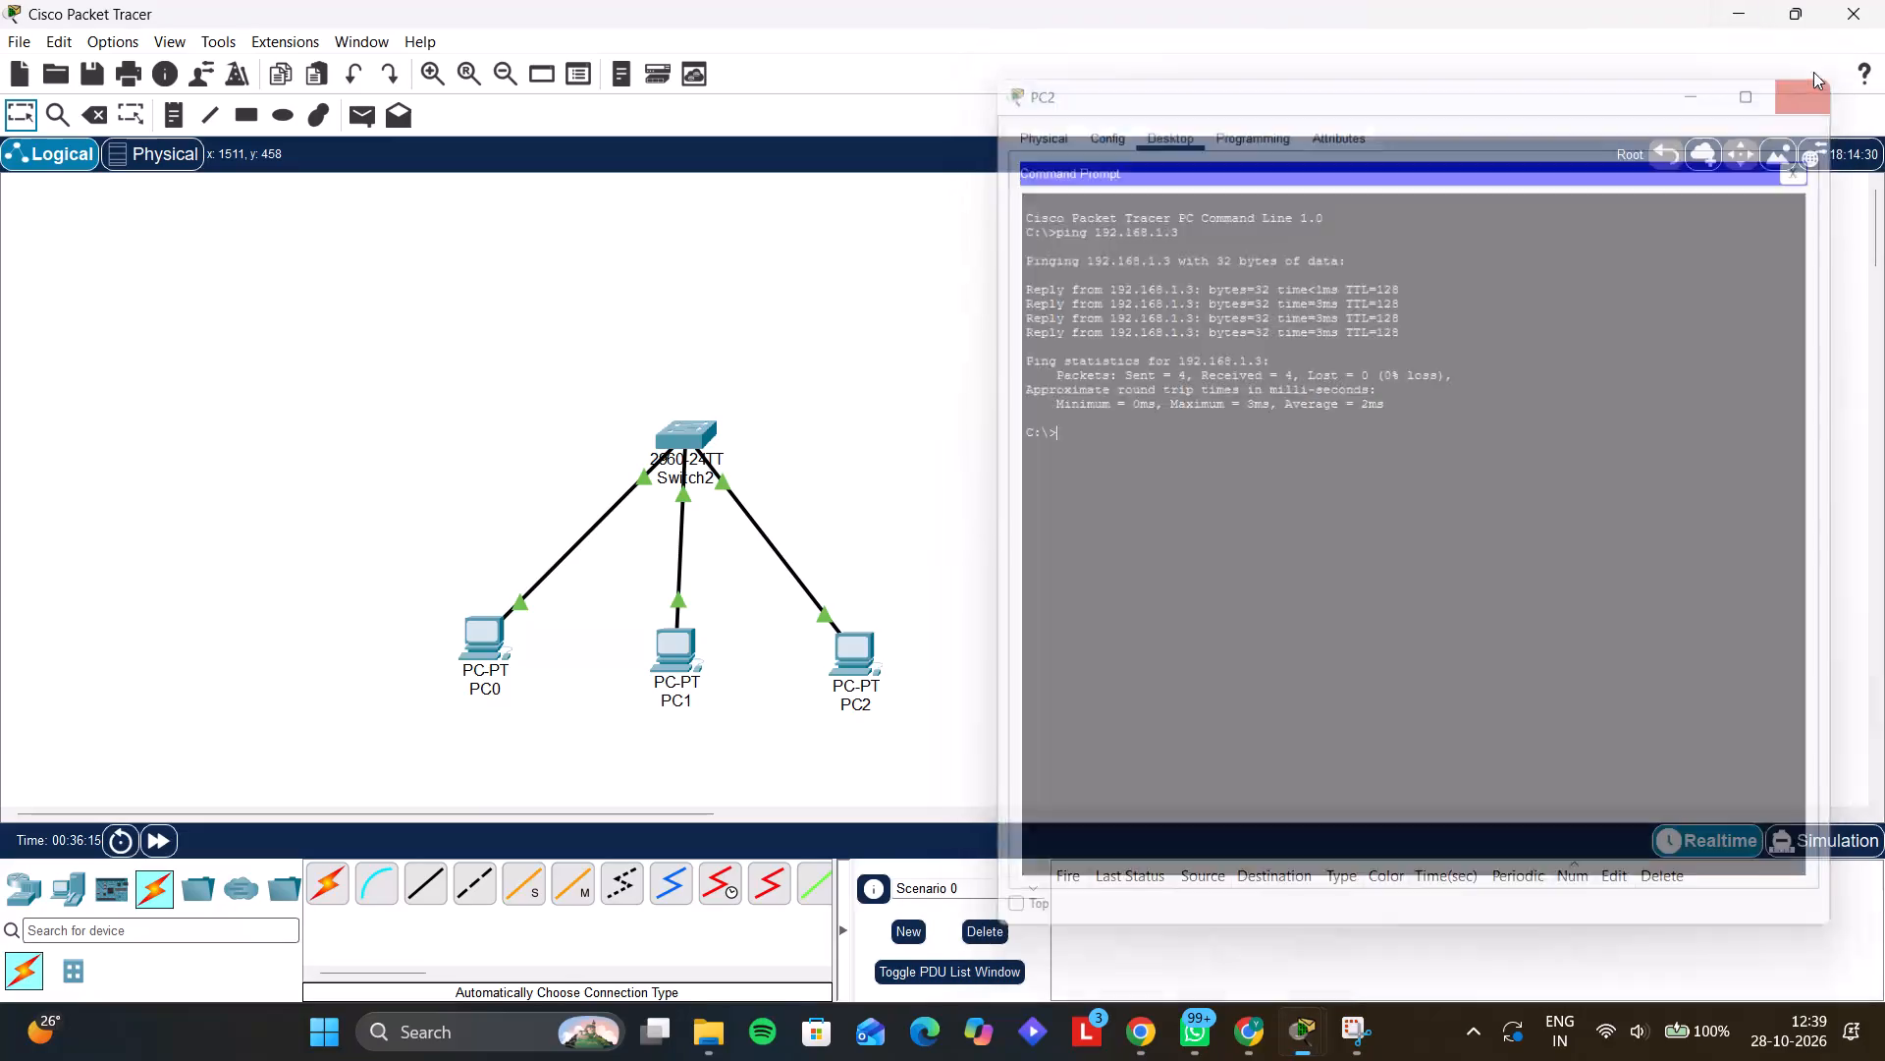
Minimize the Packet Tracer and ChatGPT windows and close PC0's IP configuration window.
{"action": "left_click", "coordinate": [1731, 0]}
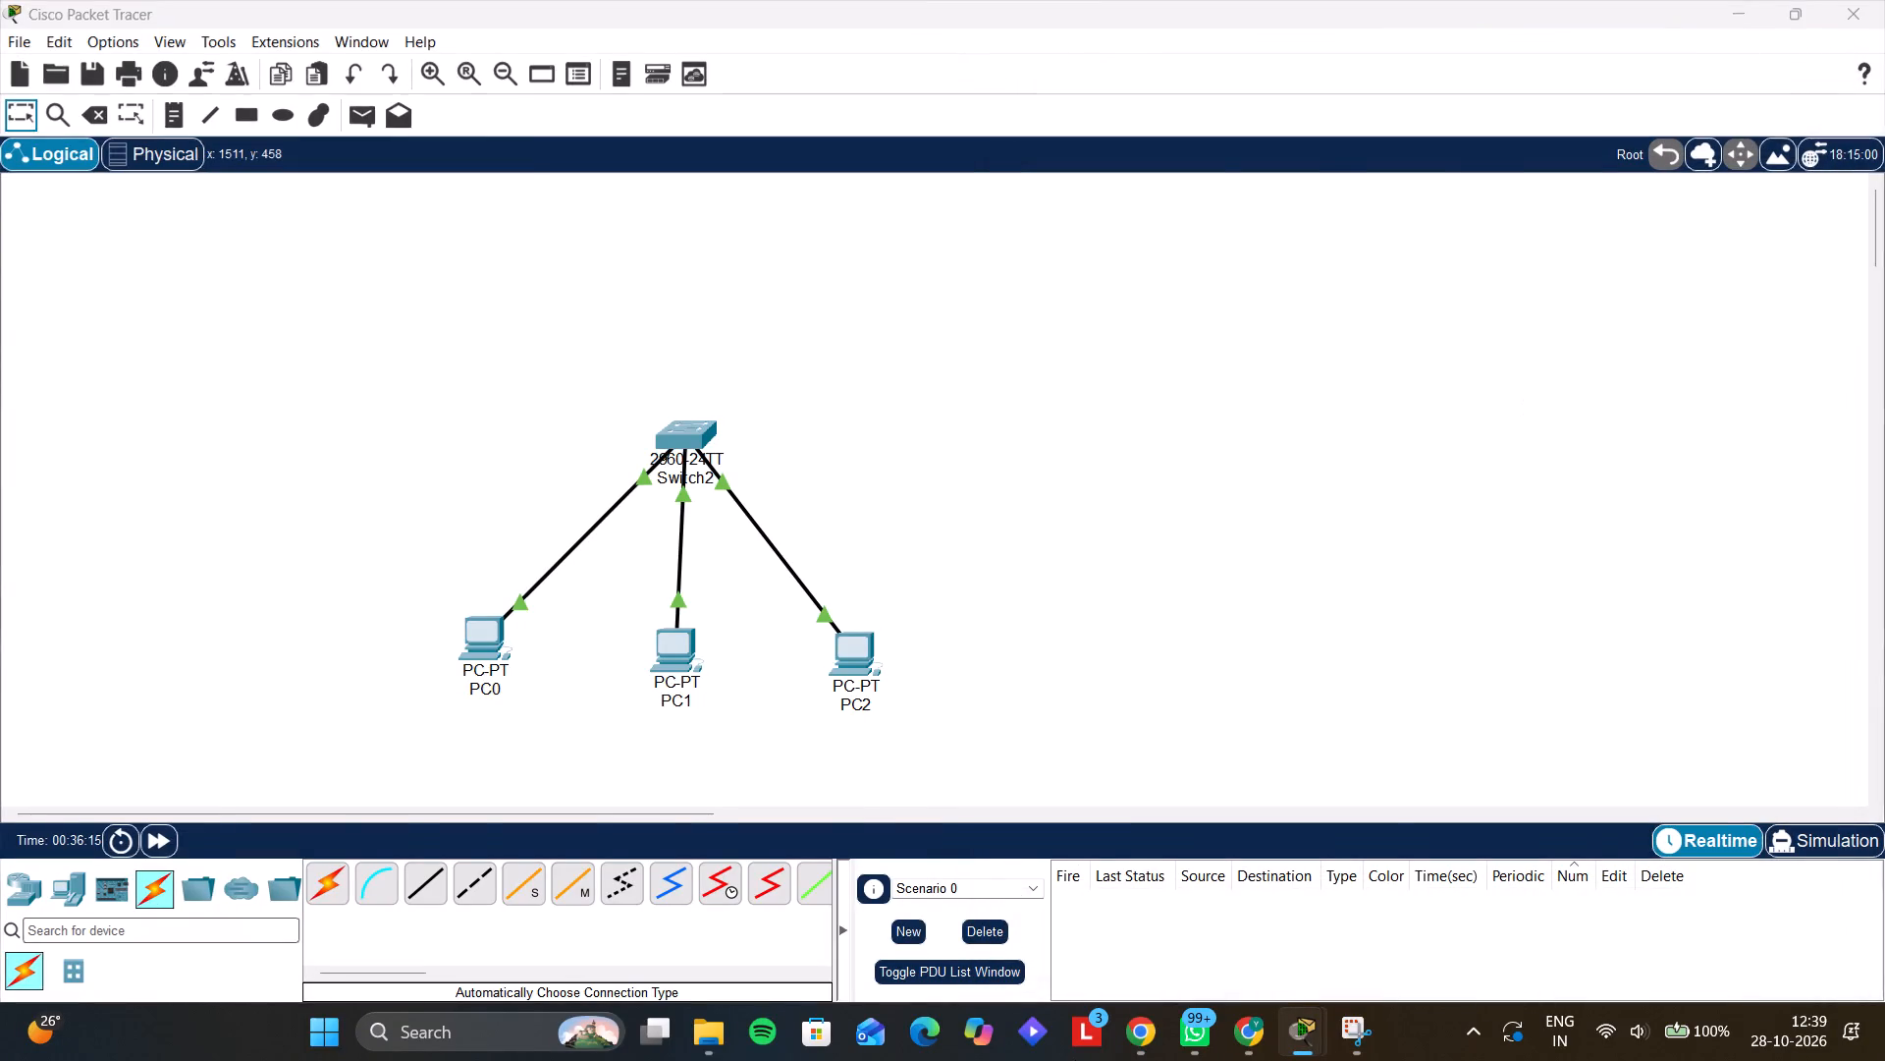
{"action": "left_click", "coordinate": [1745, 29]}
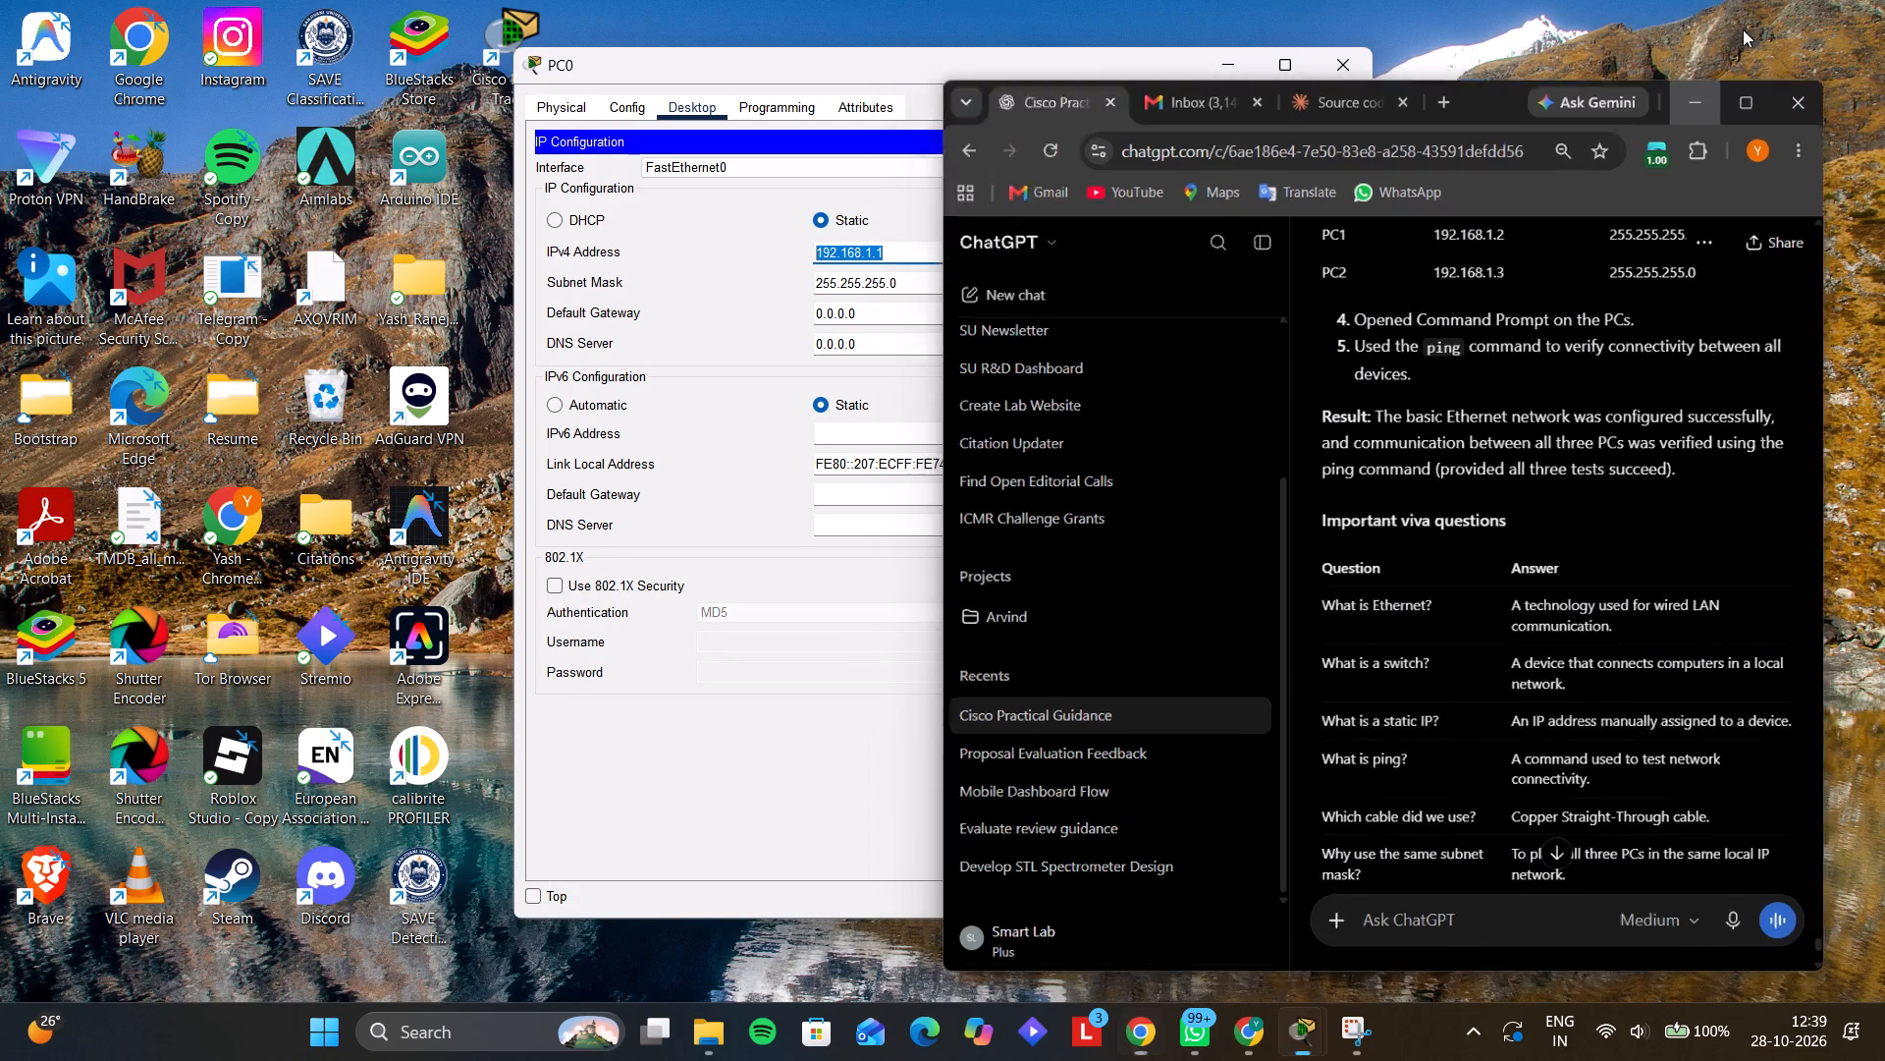
{"action": "left_click", "coordinate": [1351, 63]}
Switch to the Chrome window with the Student Panel's Computer Networks page and open the student's account menu.
{"action": "left_click", "coordinate": [1122, 1028]}
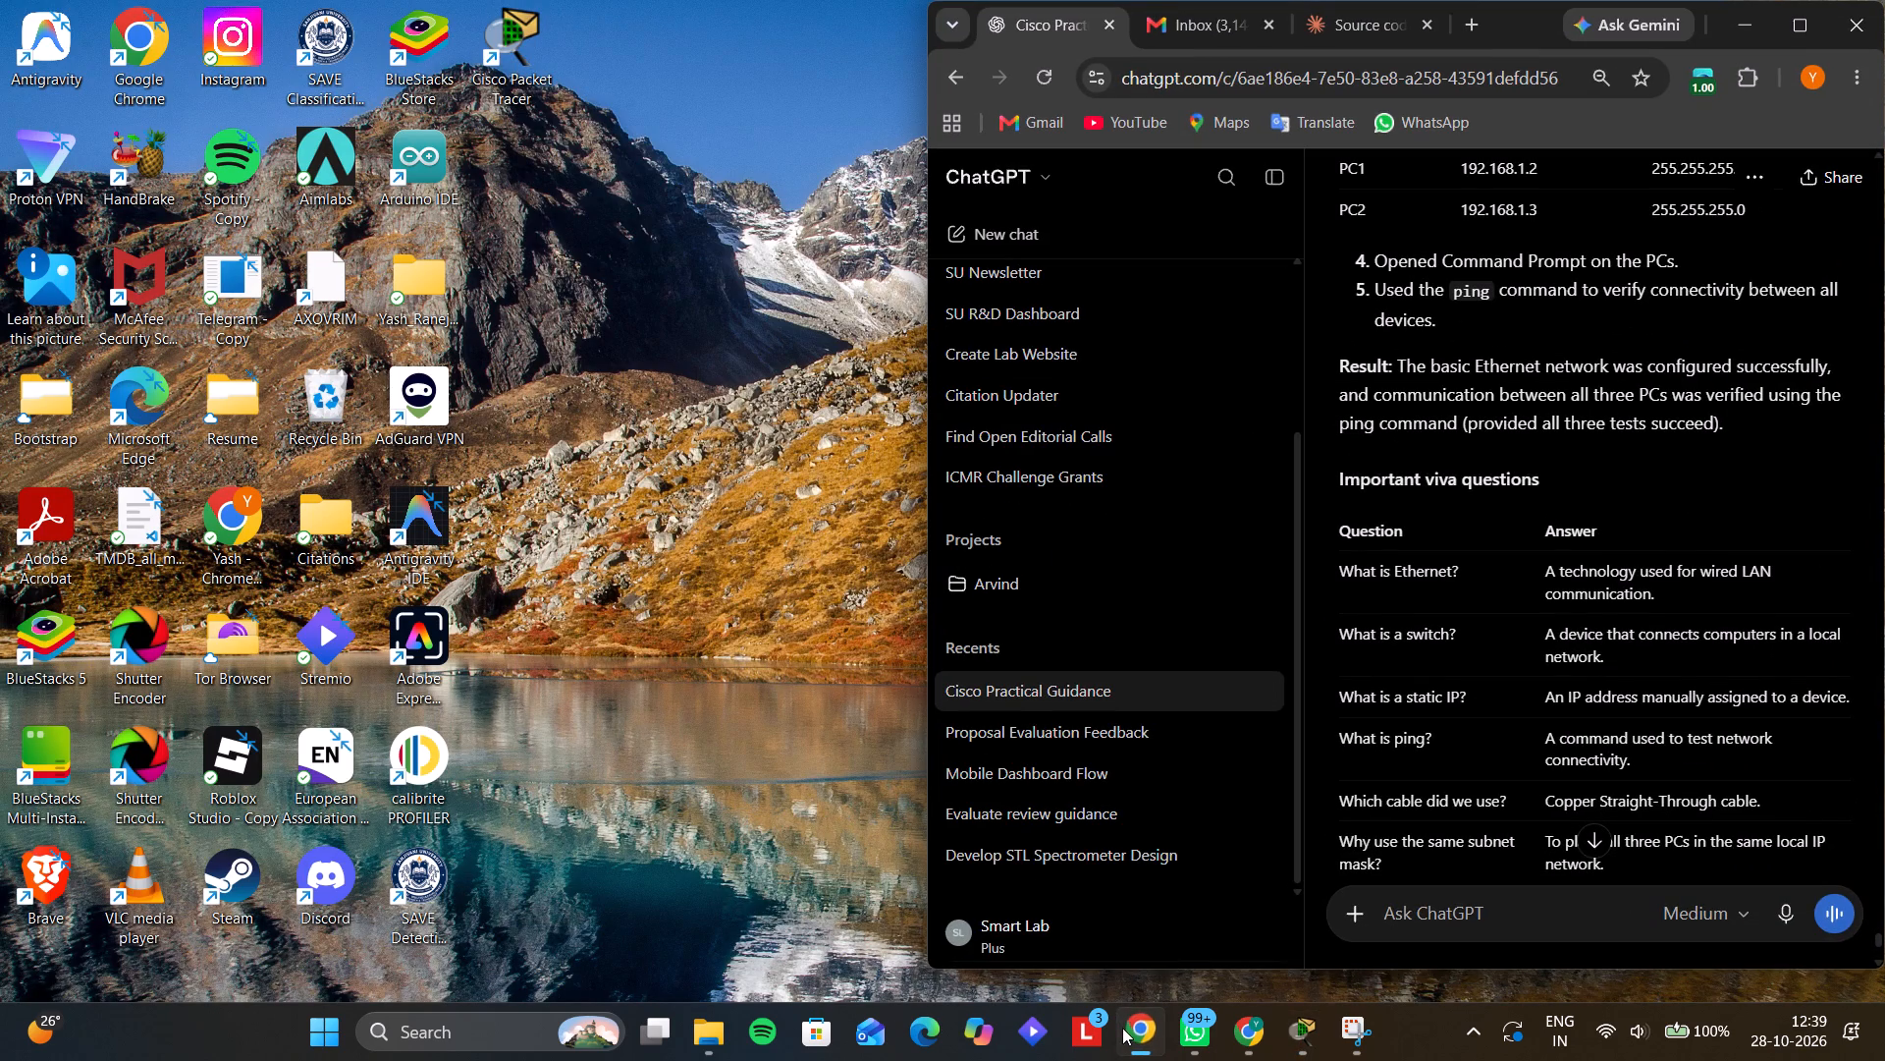
{"action": "left_click", "coordinate": [1771, 21]}
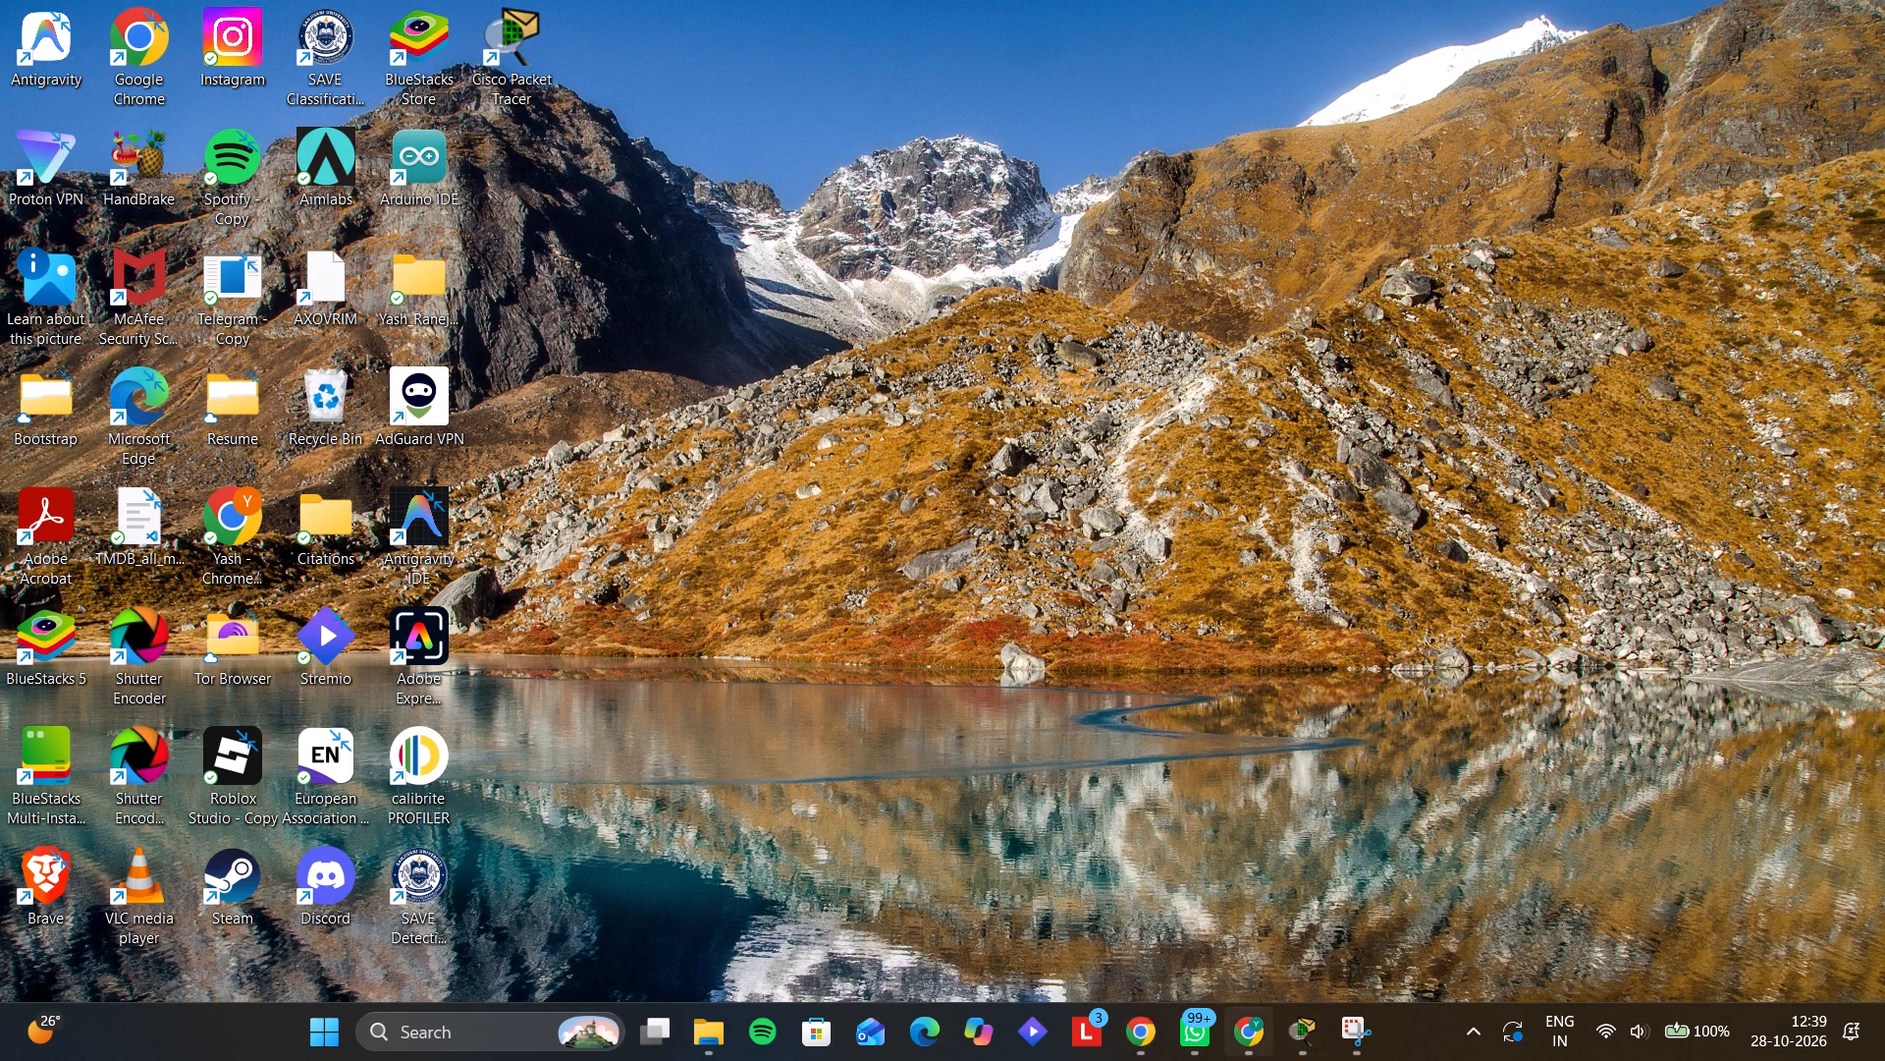
{"action": "left_click", "coordinate": [1223, 1060]}
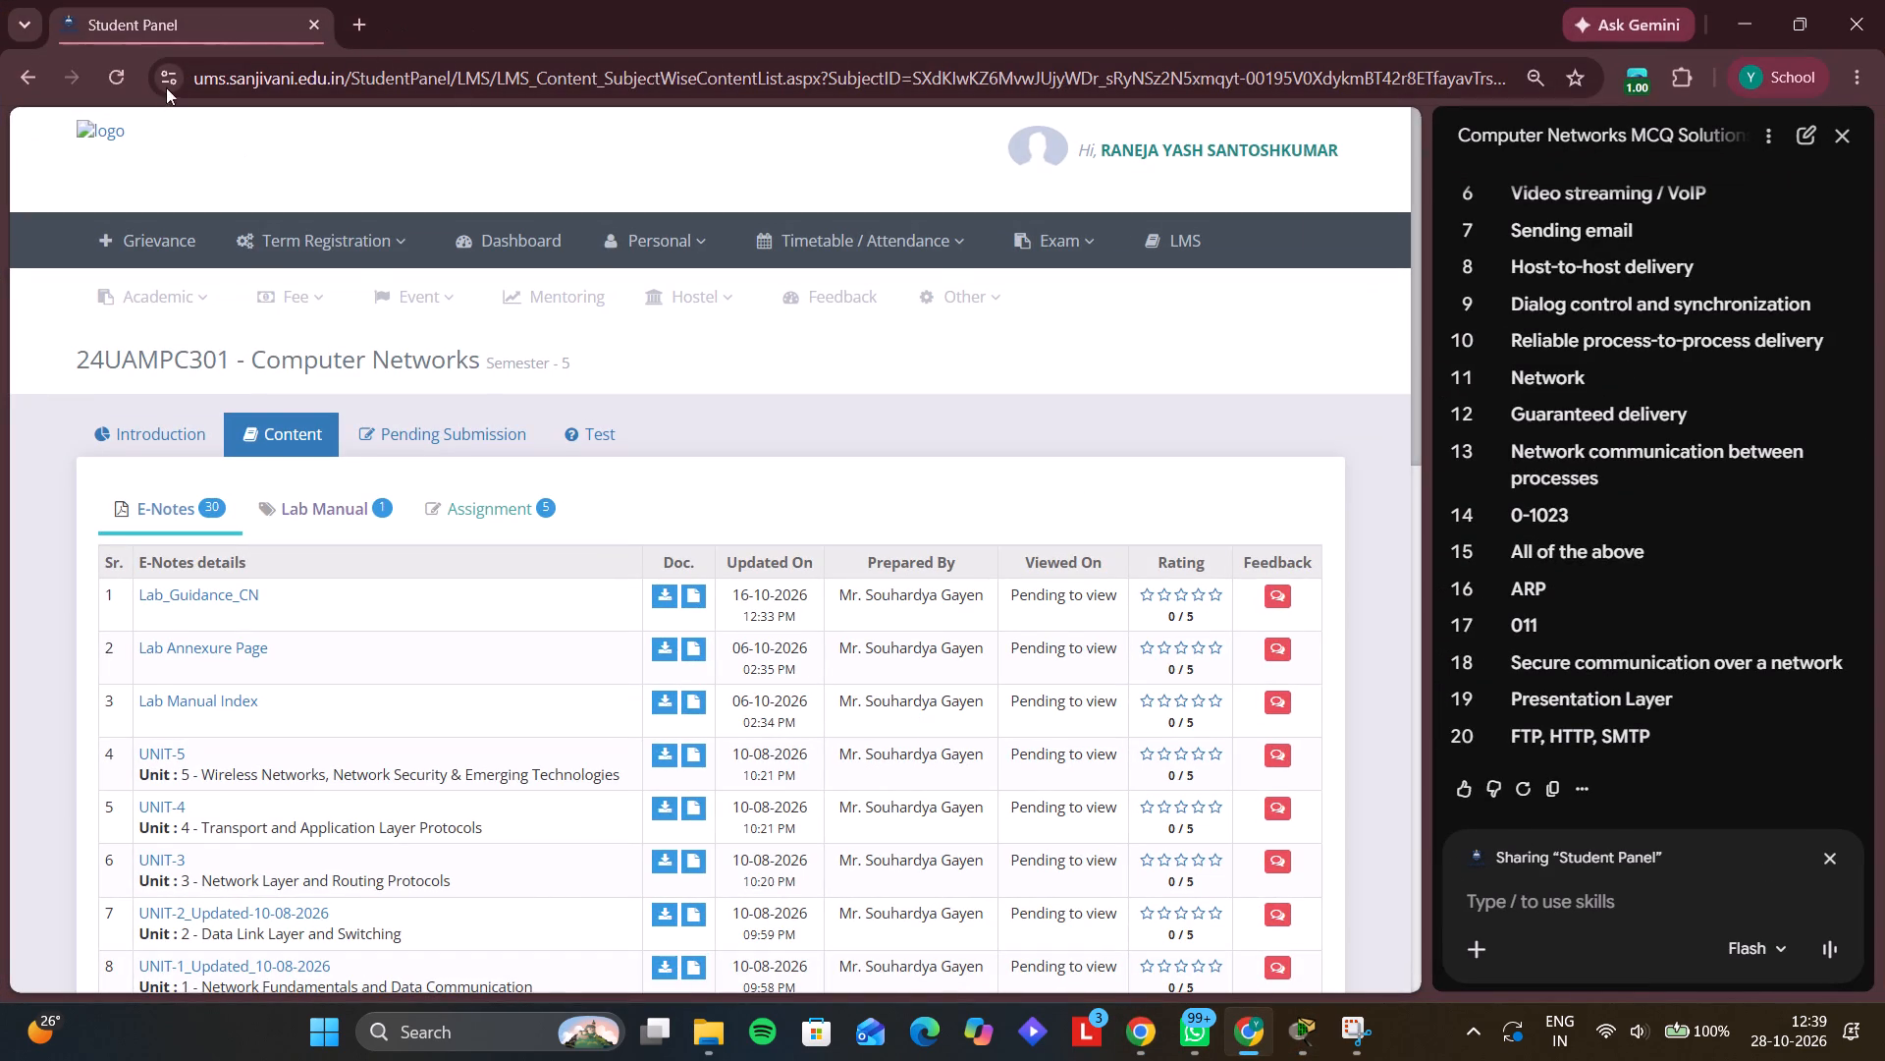
{"action": "left_click", "coordinate": [1032, 137]}
{"action": "left_click", "coordinate": [1030, 139]}
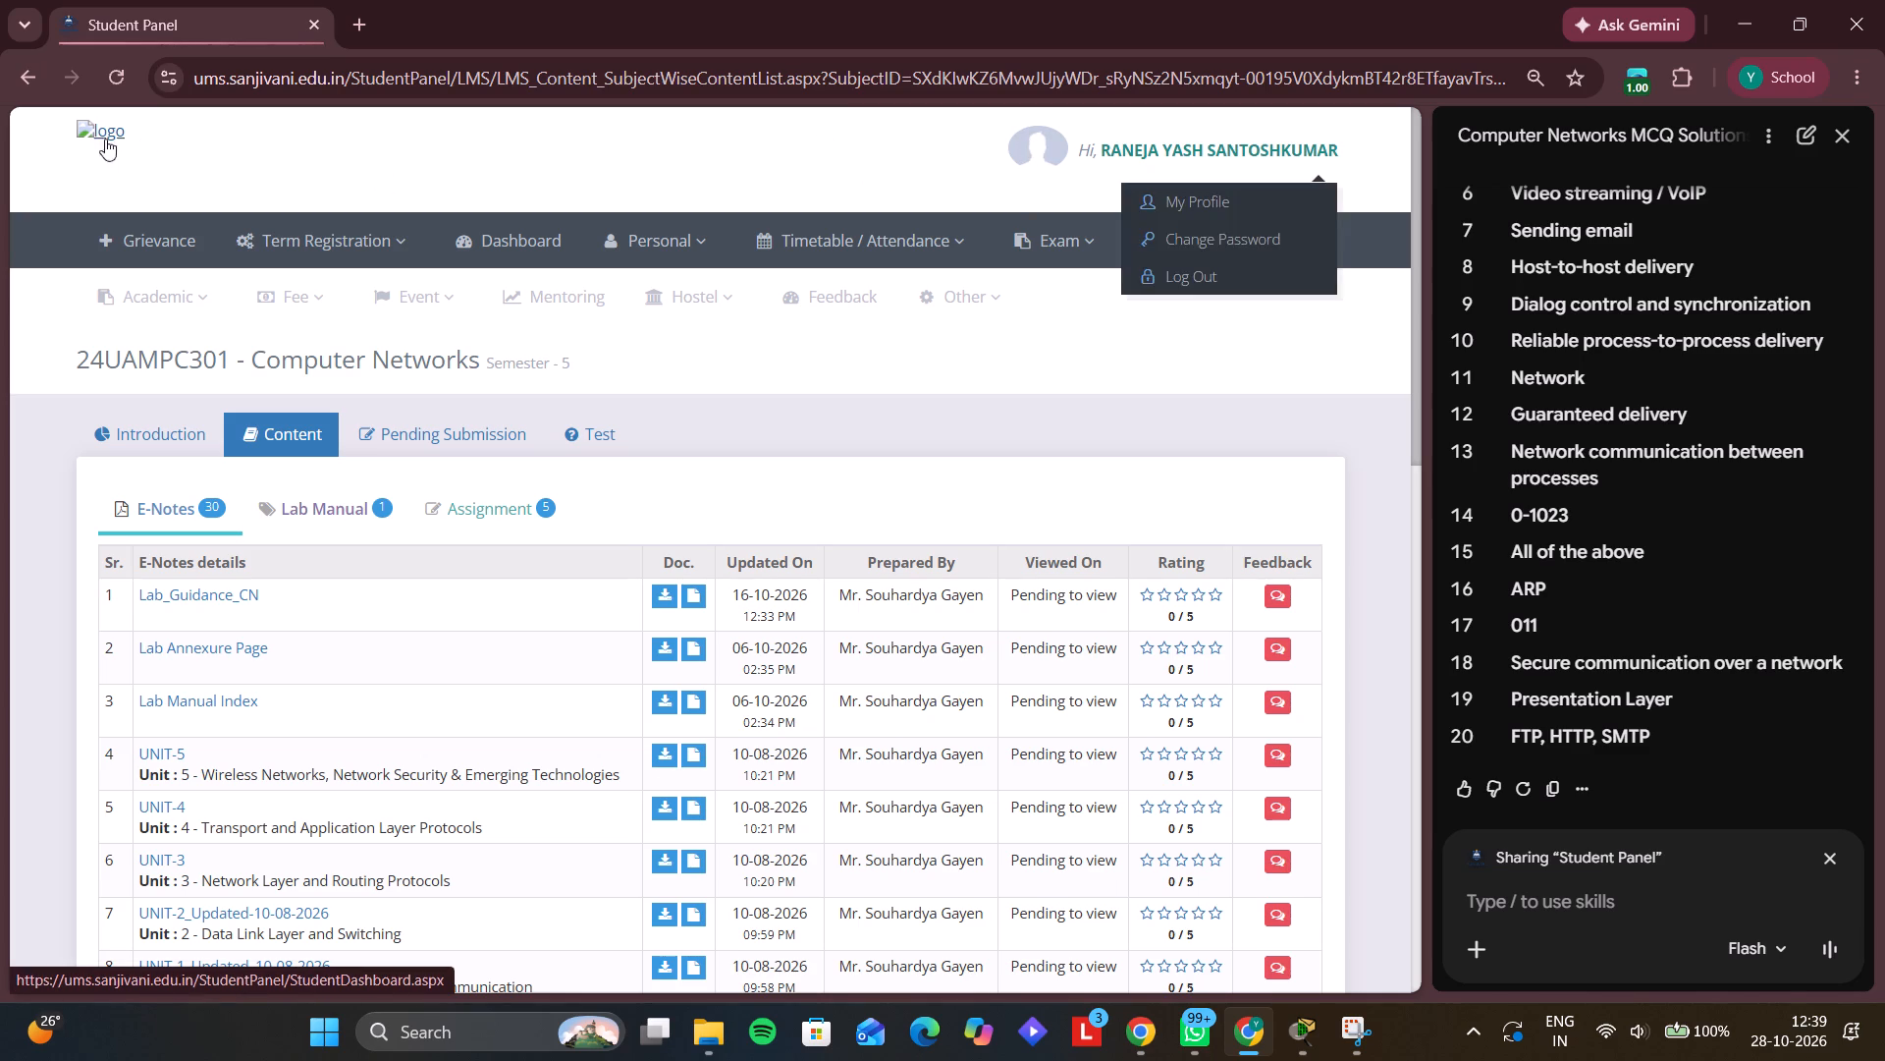
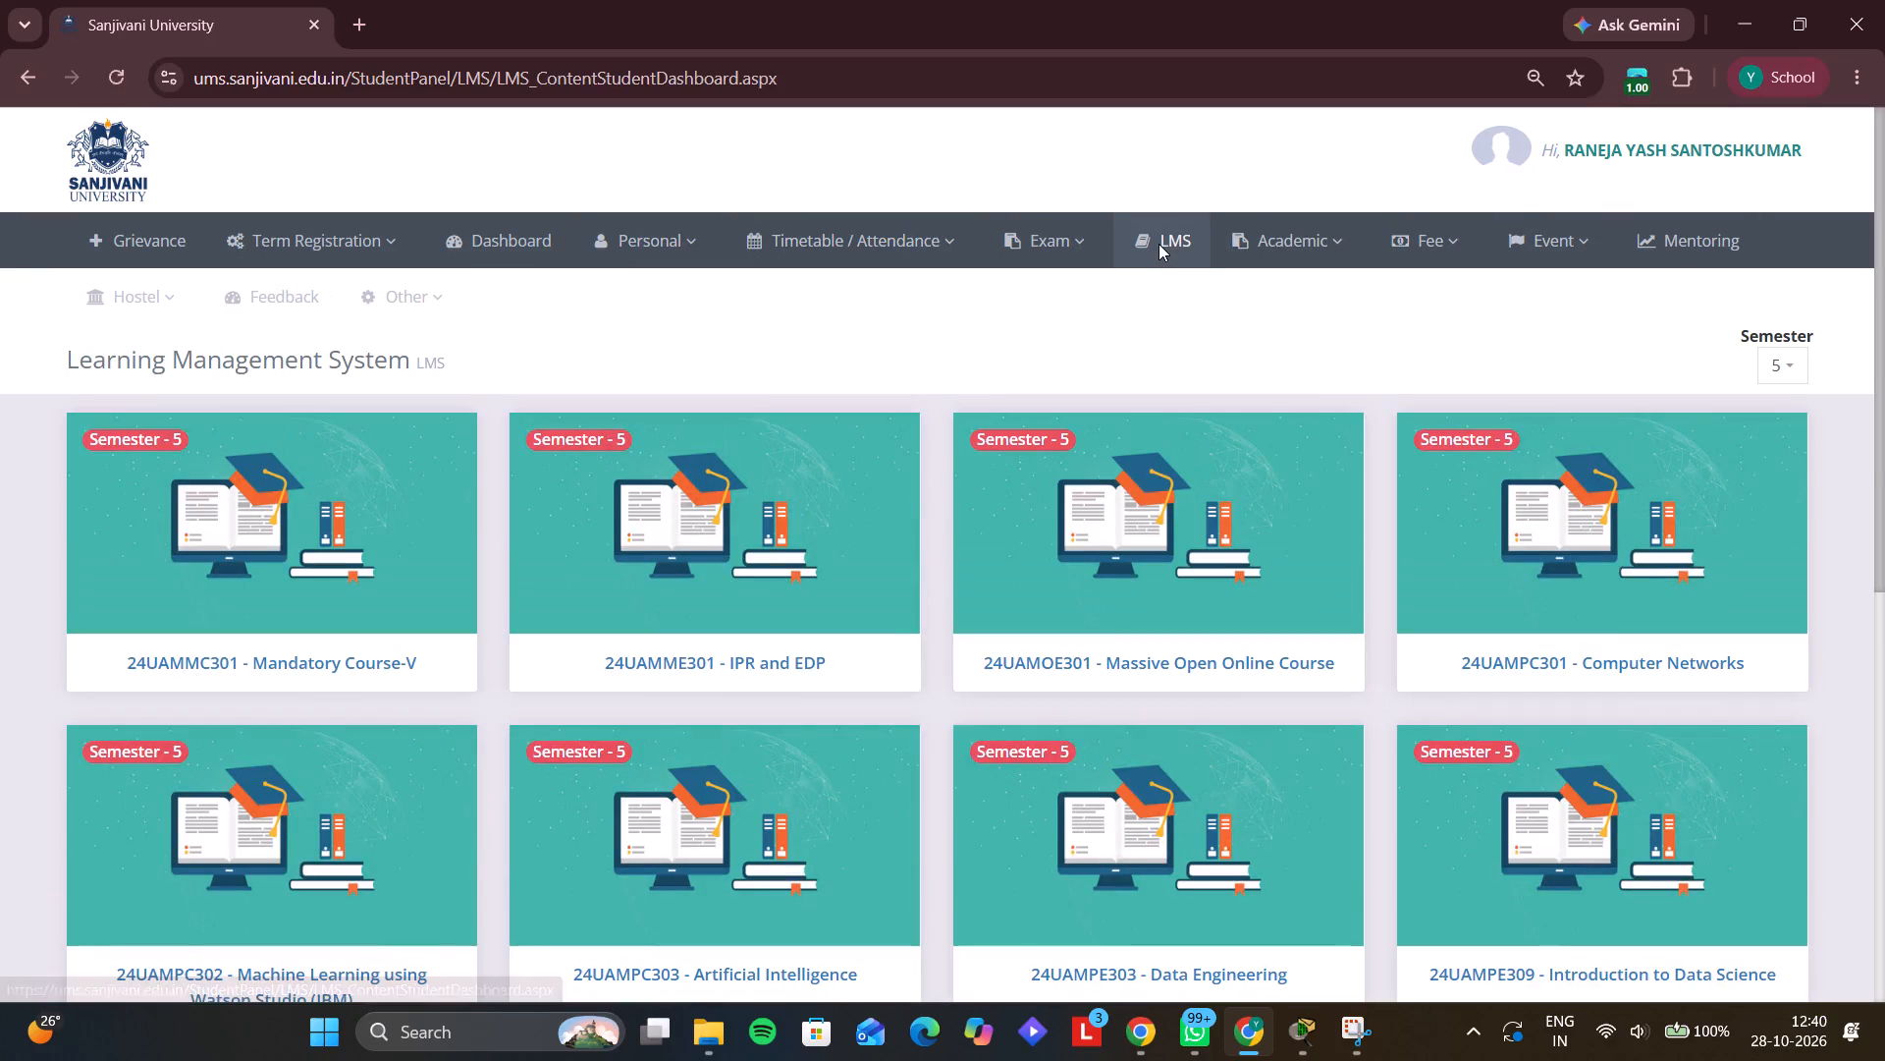
Open the 24UAMPC301 Computer Networks course in the LMS and bring up the pending CN_PBL_Batch-1 assignment's submission page.
{"action": "left_click", "coordinate": [1854, 659]}
{"action": "left_click", "coordinate": [1665, 574]}
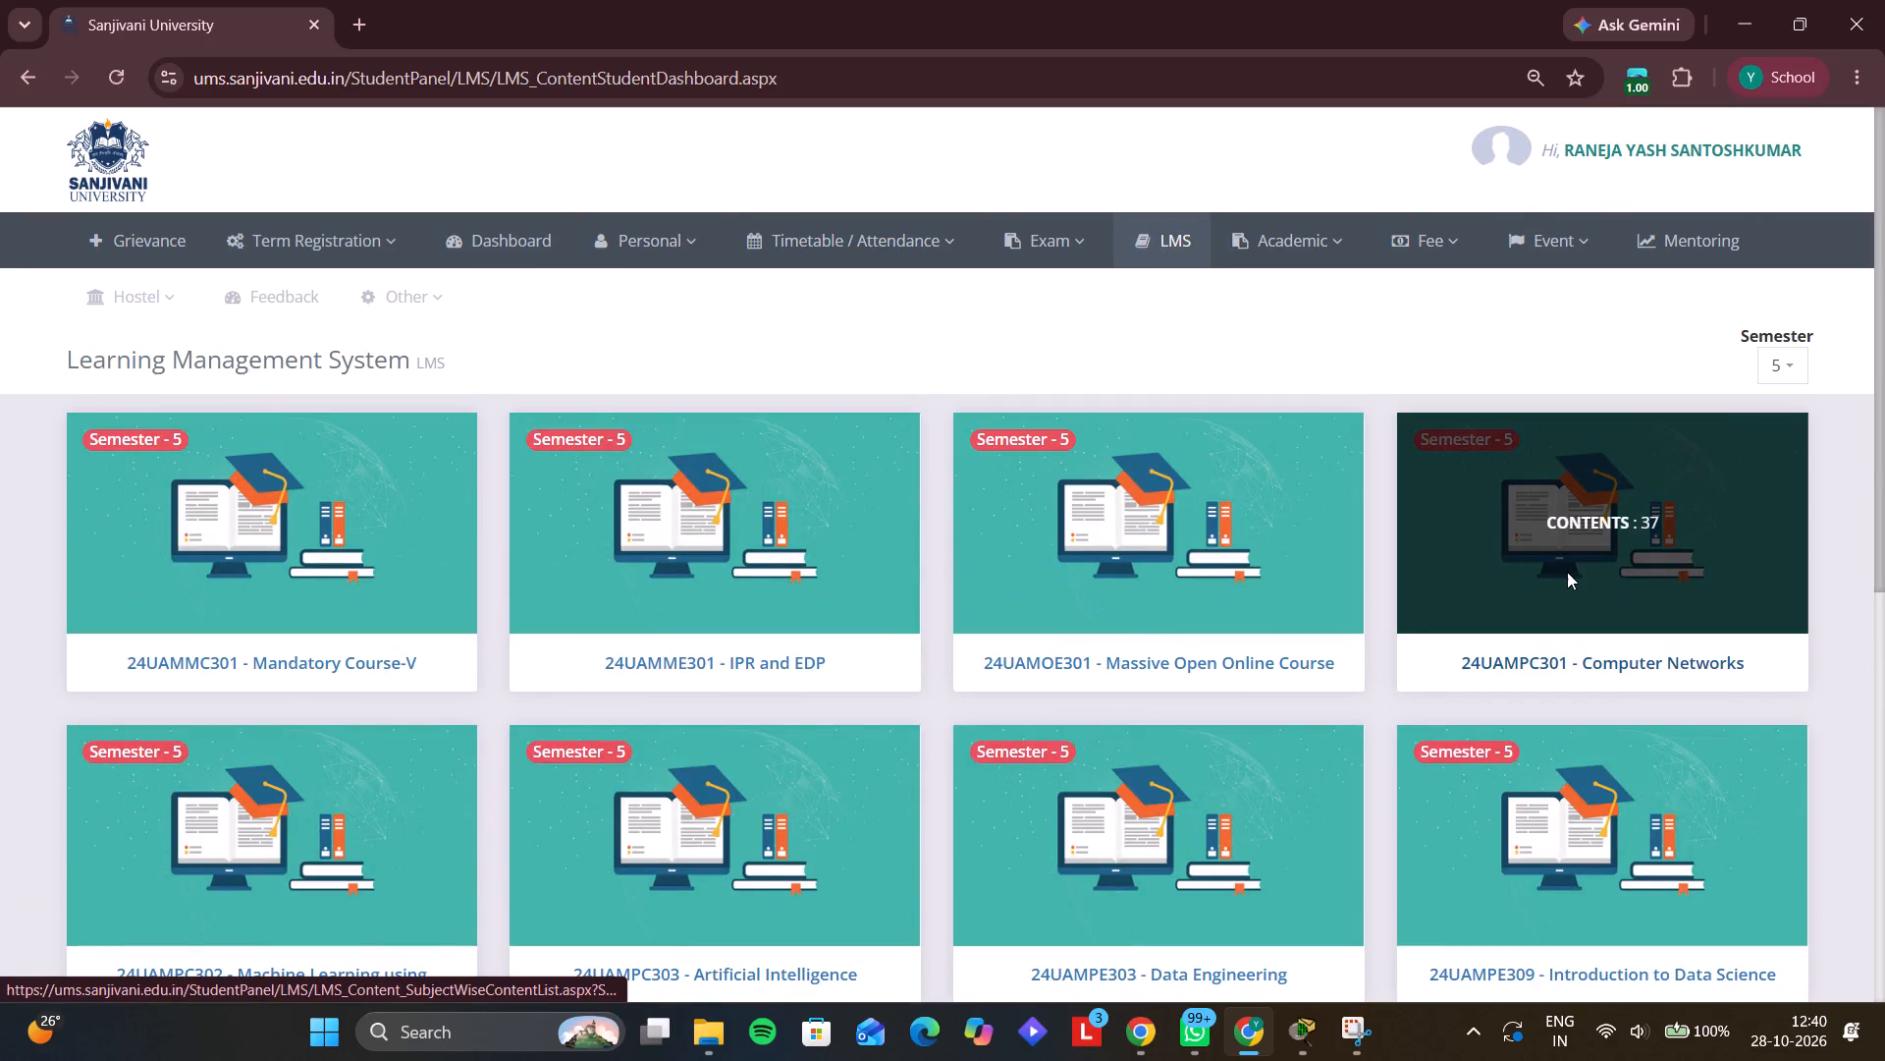
{"action": "left_click", "coordinate": [1567, 572]}
{"action": "left_click", "coordinate": [1604, 509]}
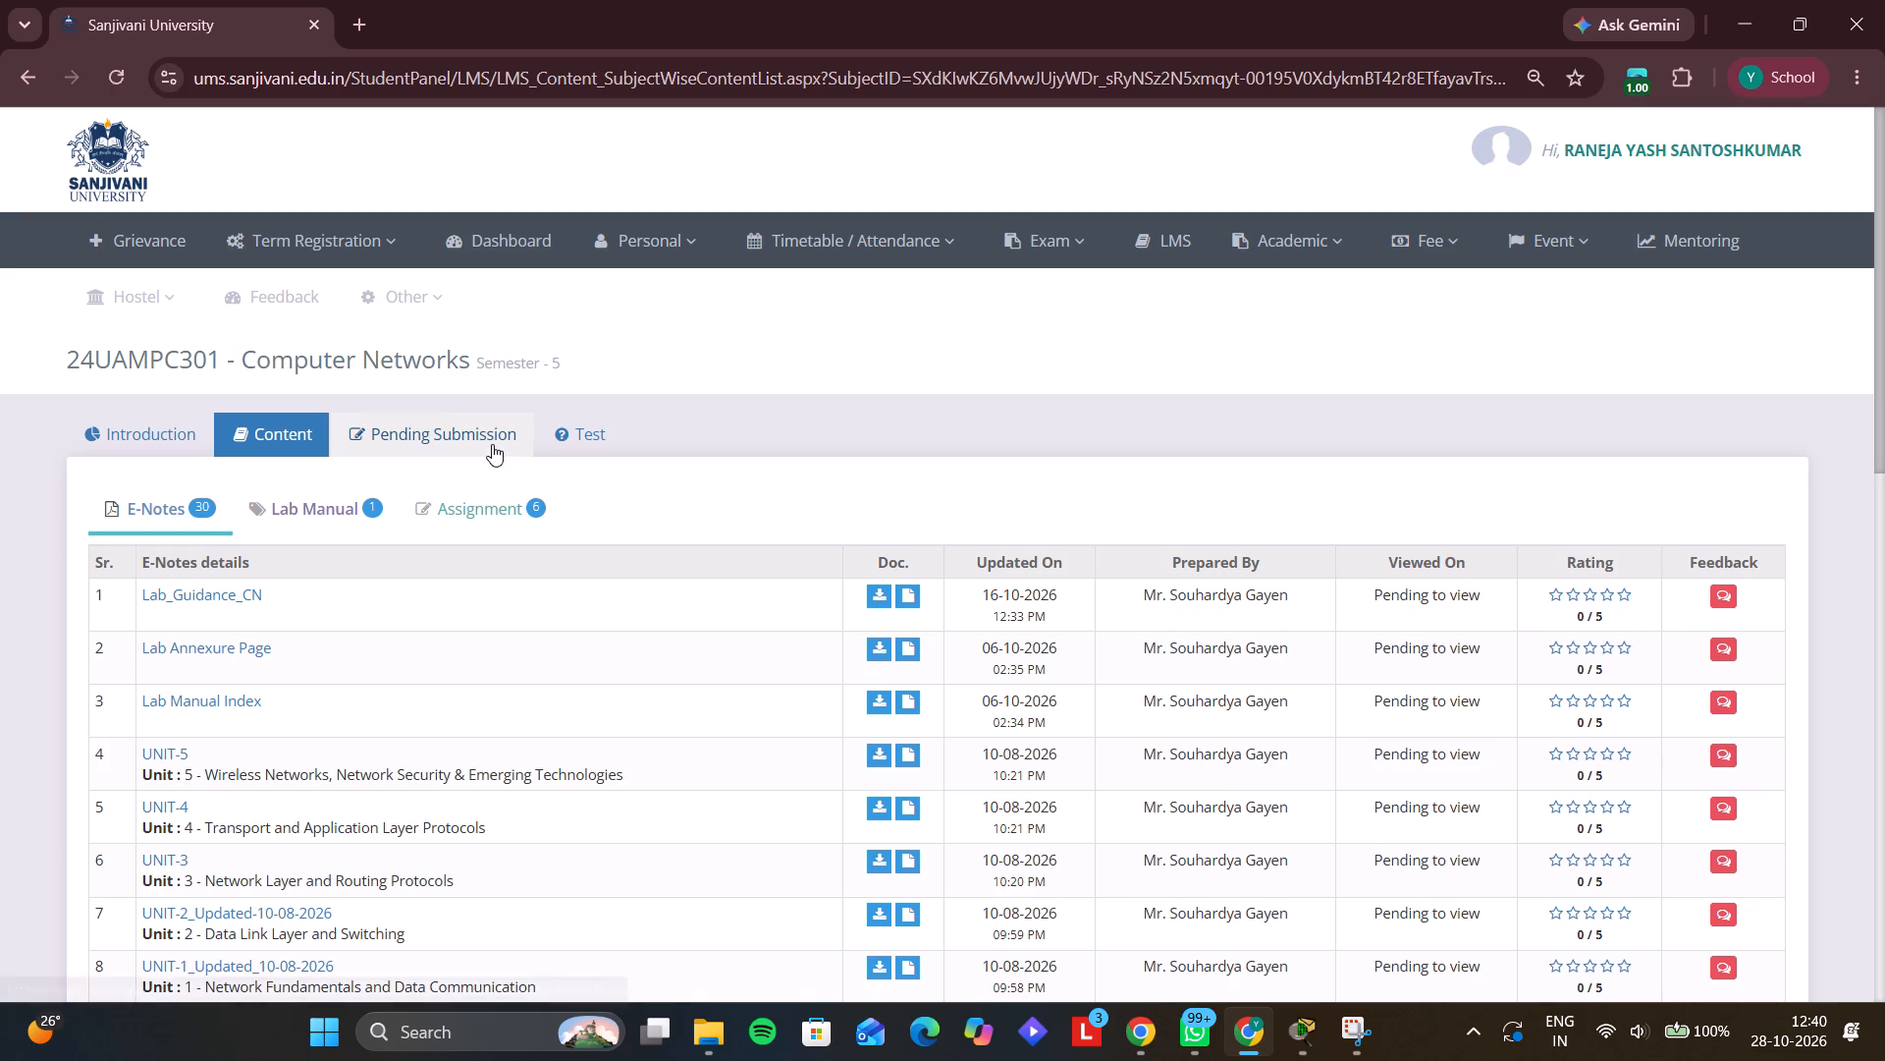
{"action": "left_click", "coordinate": [452, 437]}
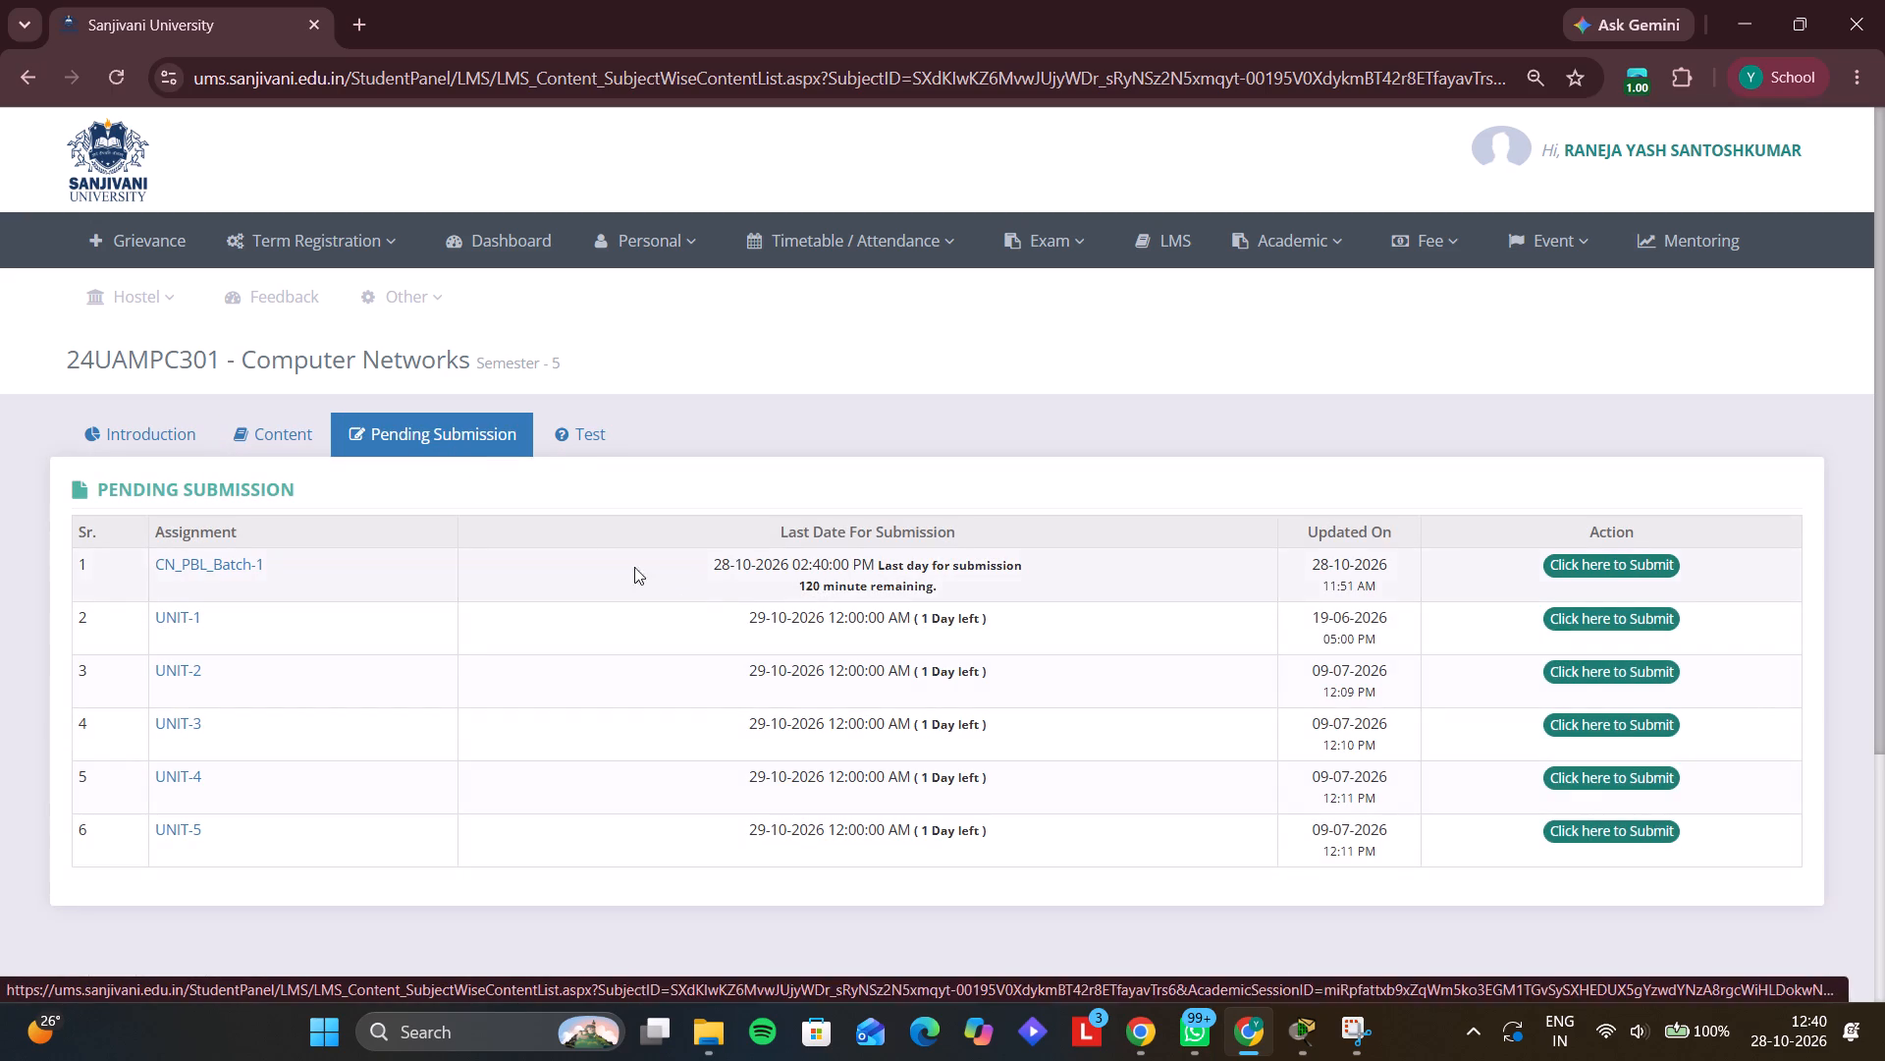
{"action": "left_click", "coordinate": [1612, 556]}
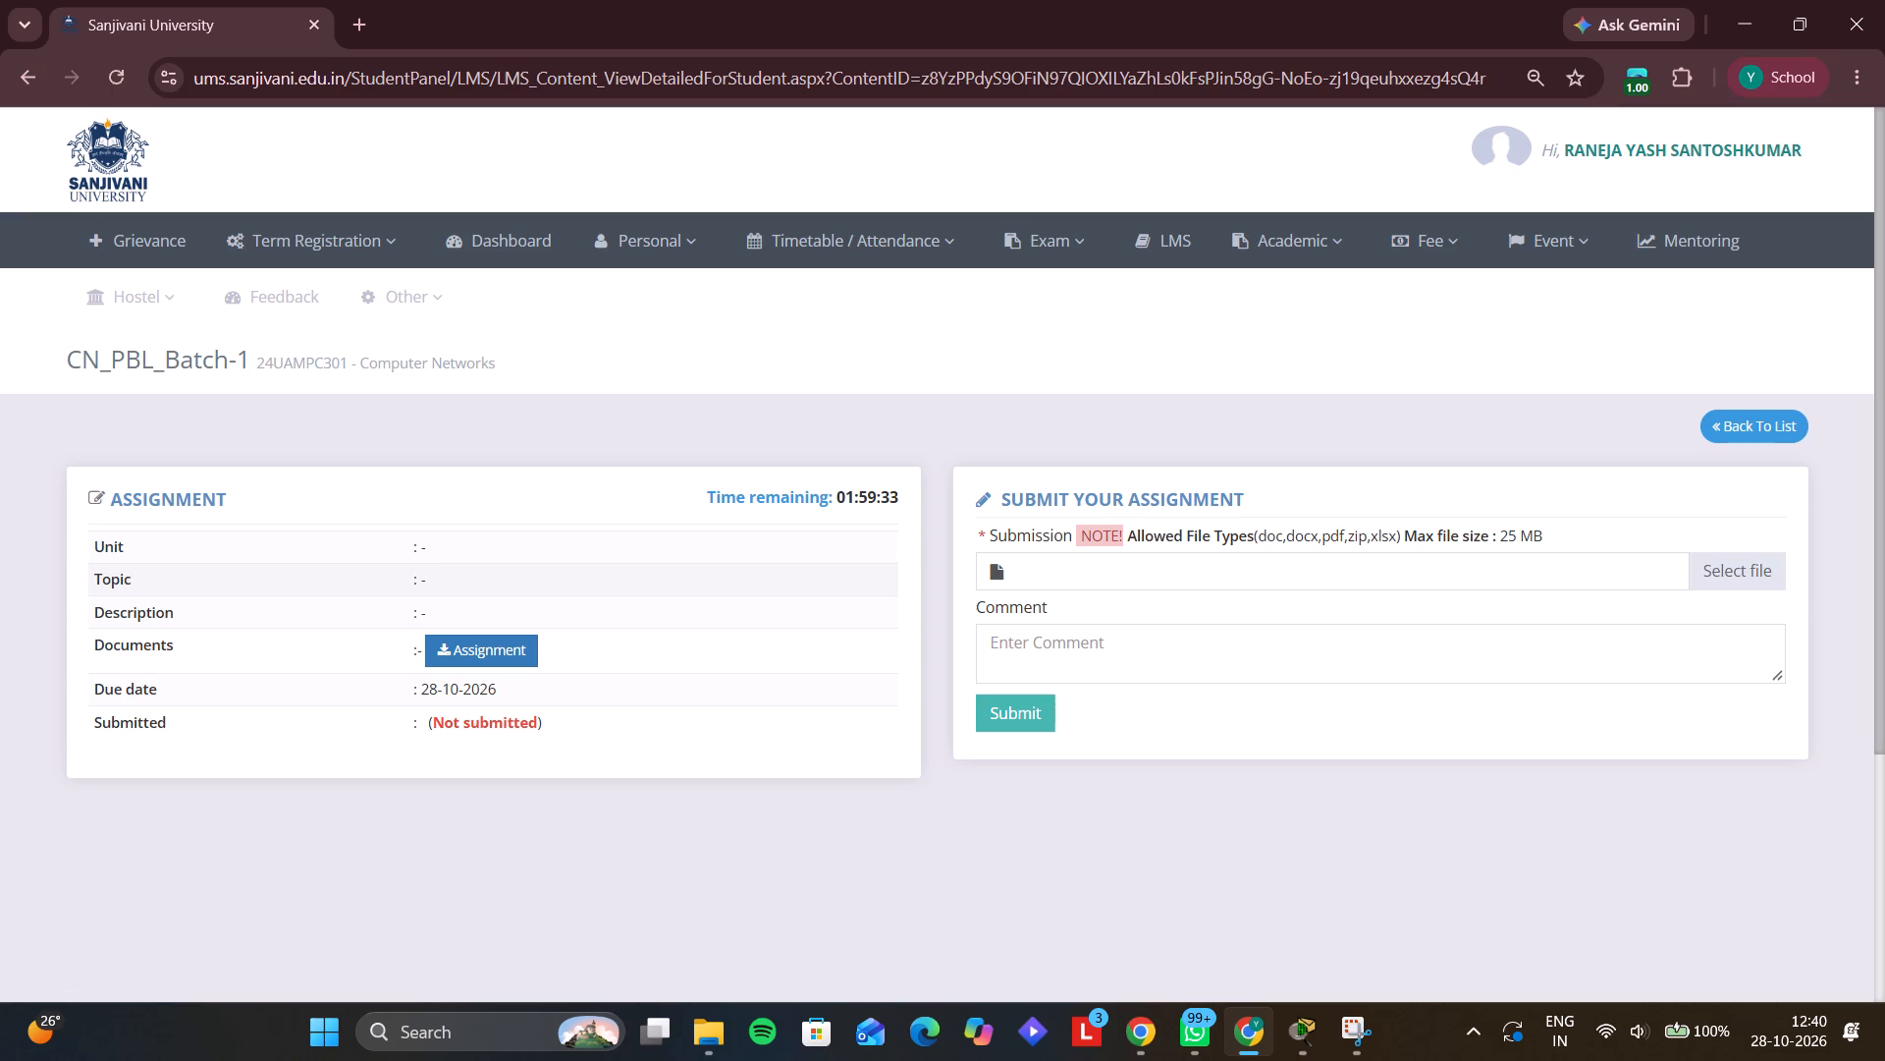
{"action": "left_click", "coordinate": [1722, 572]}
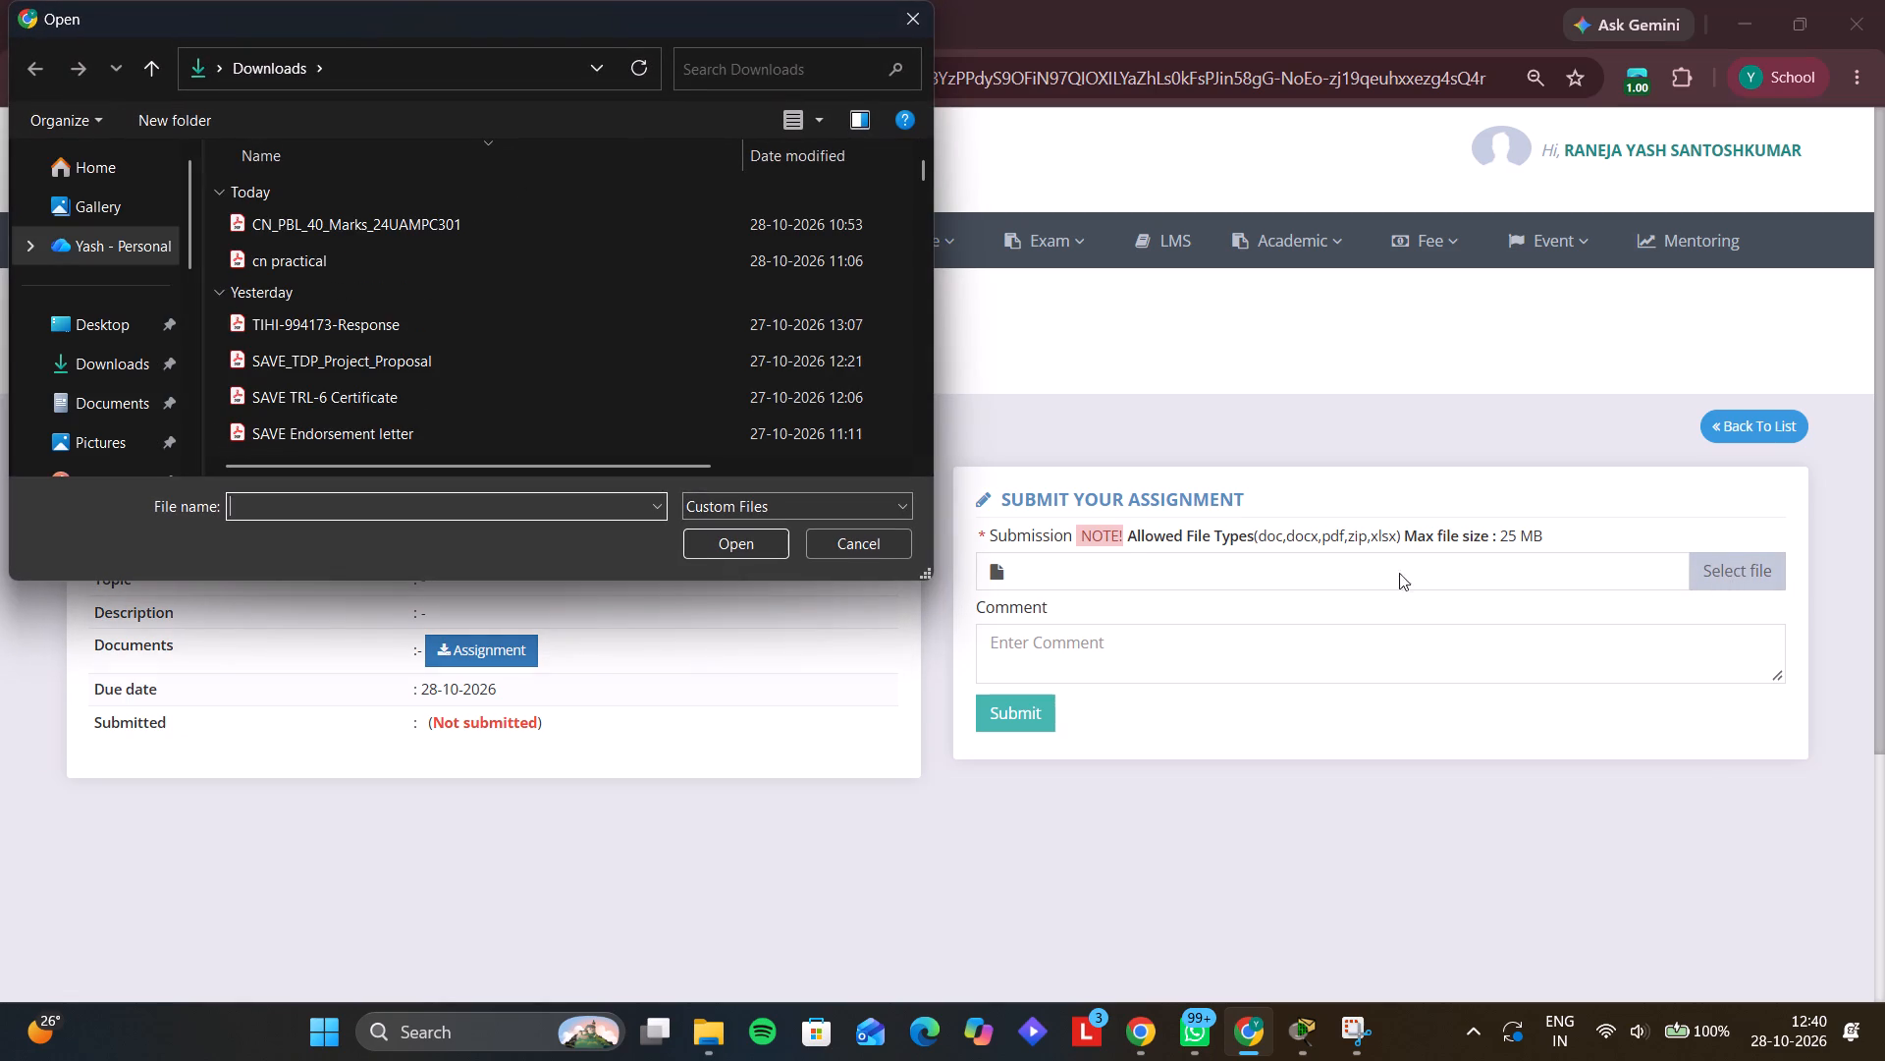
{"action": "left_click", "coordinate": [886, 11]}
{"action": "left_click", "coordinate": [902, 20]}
Search for "word to pdf" in a new browser tab and open iLovePDF's Word to PDF converter.
{"action": "left_click", "coordinate": [370, 20]}
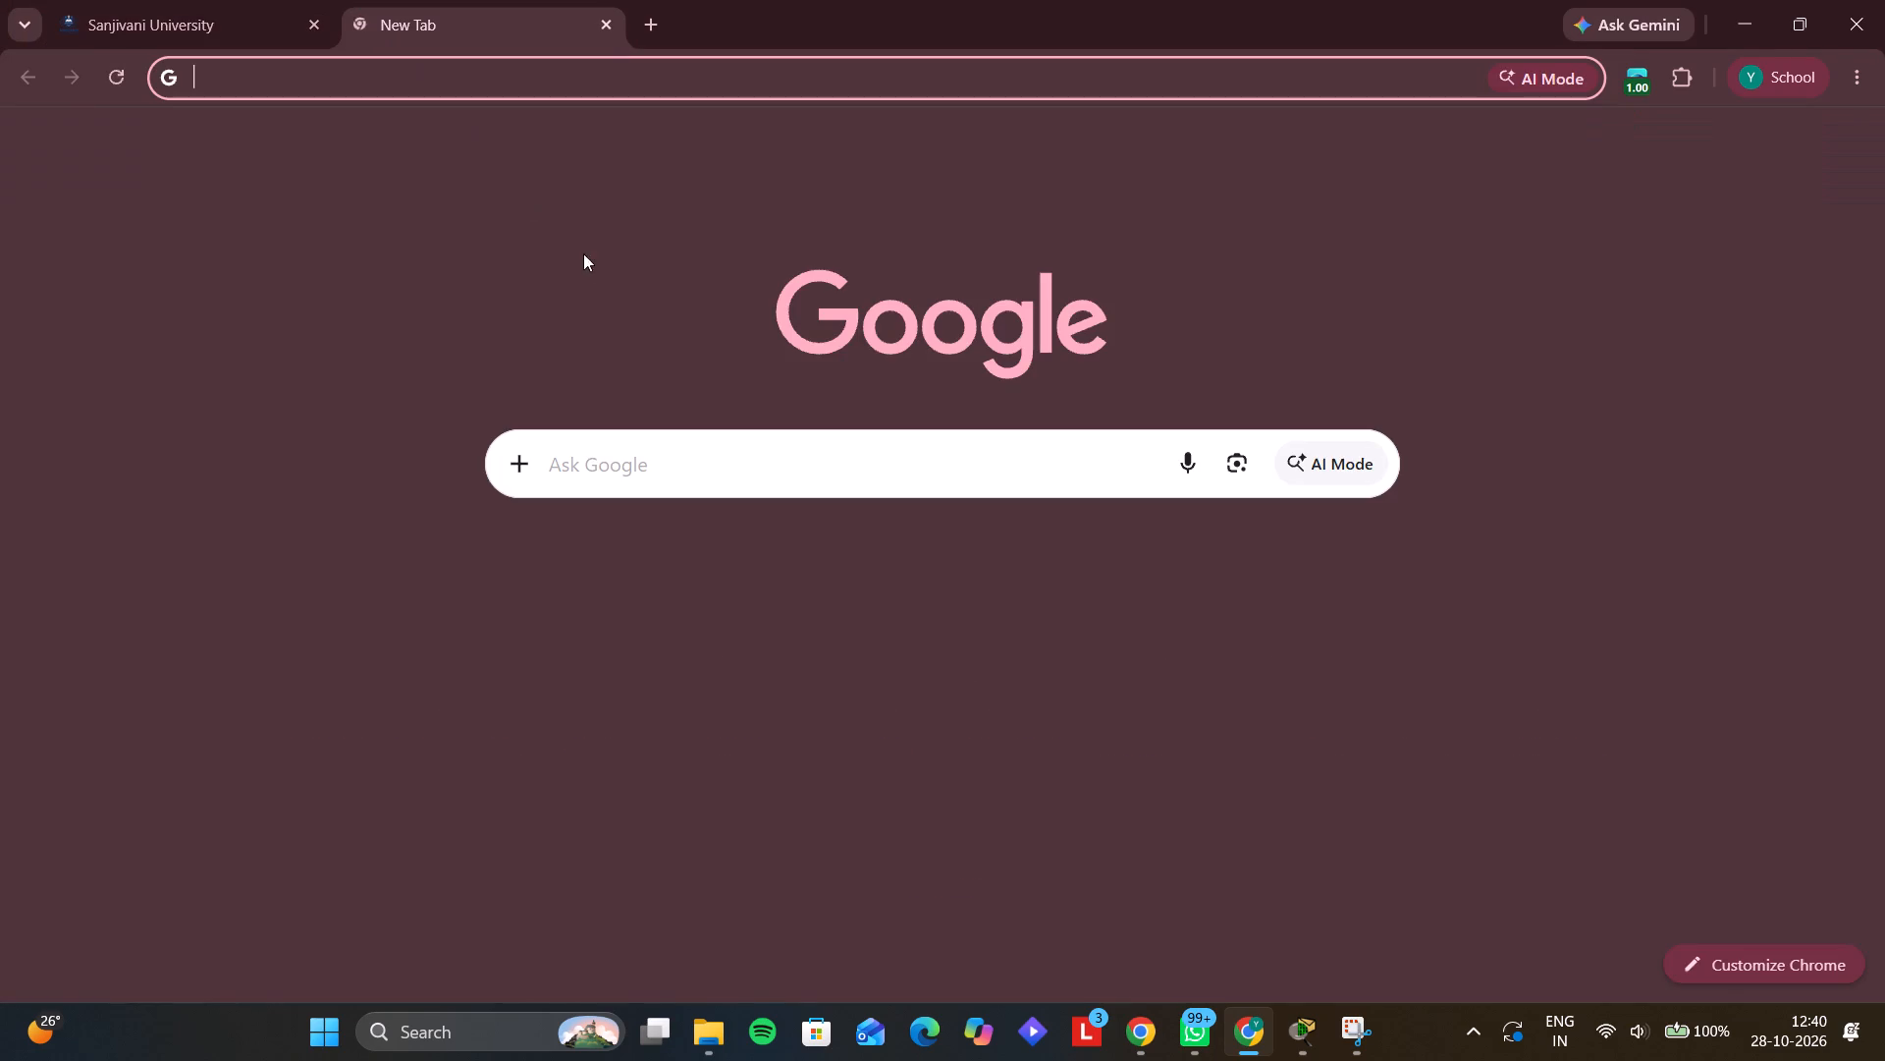
{"action": "left_click", "coordinate": [623, 451]}
{"action": "type", "text": "word to pdf"}
{"action": "key", "text": "Return"}
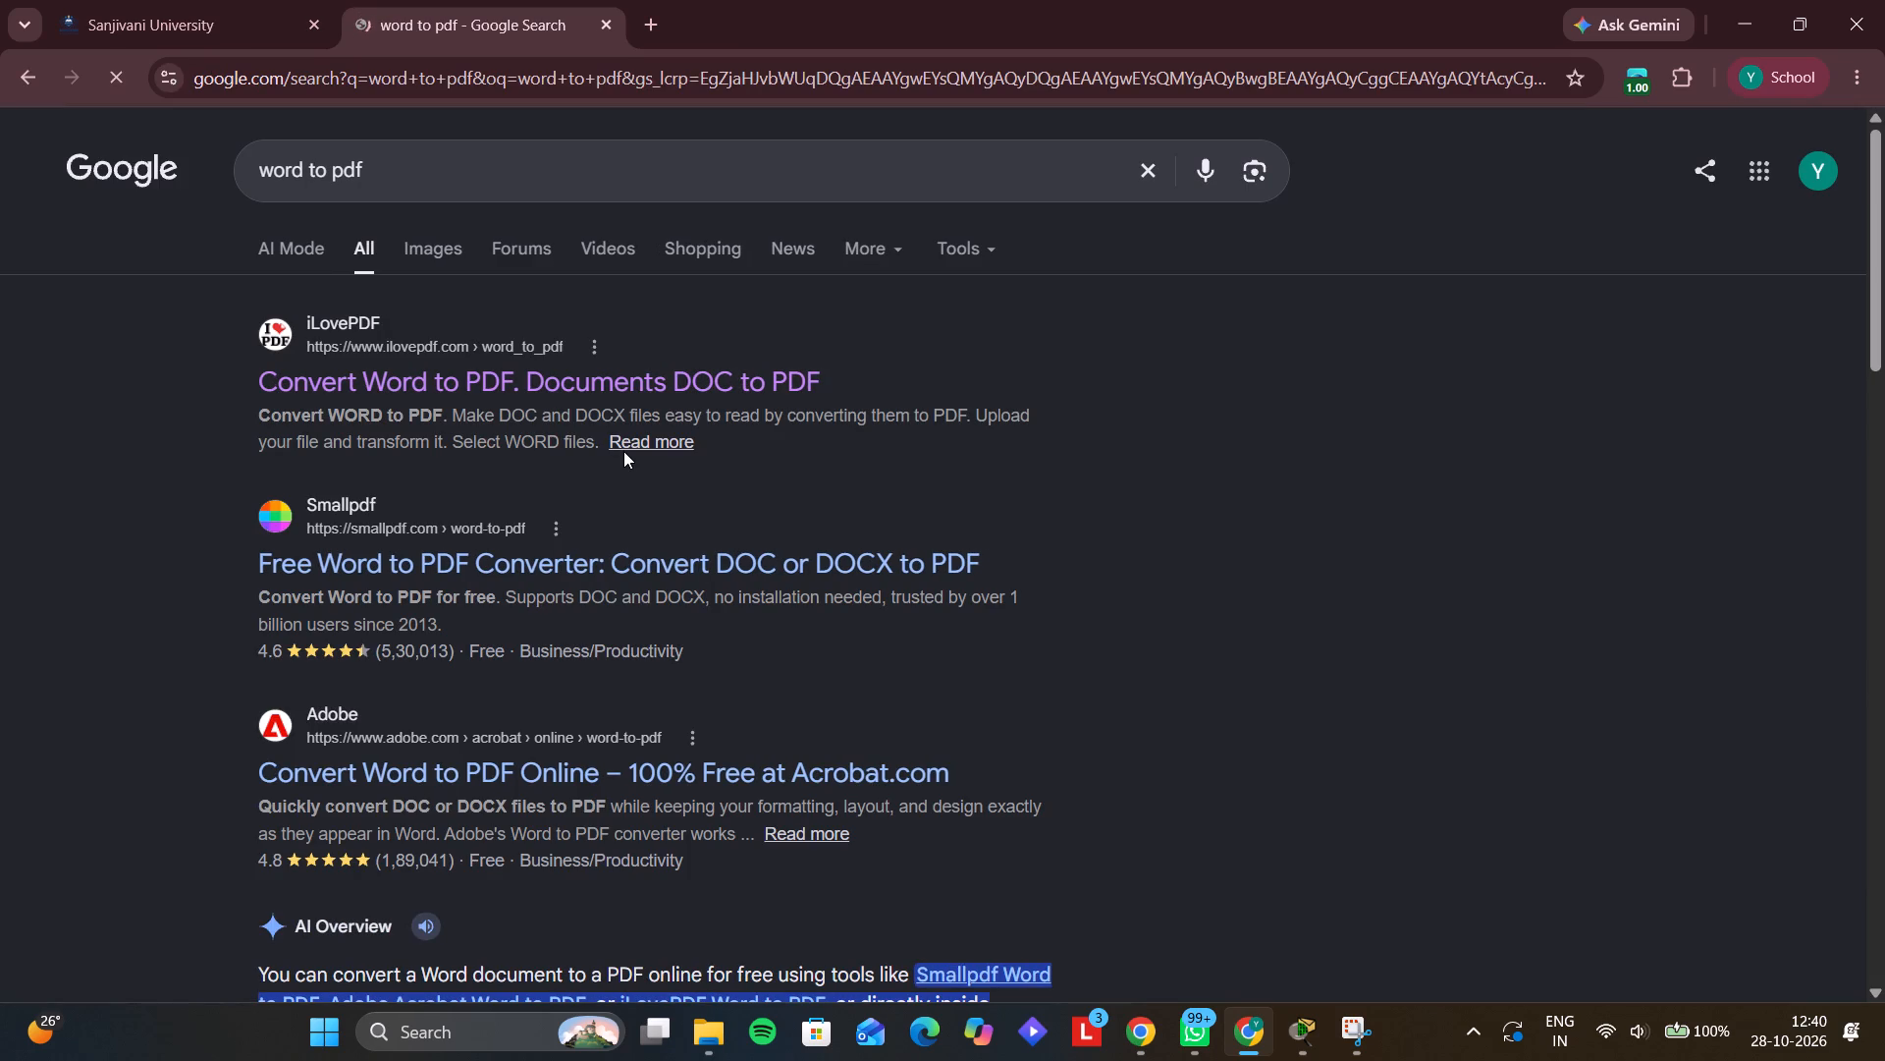
{"action": "left_click", "coordinate": [389, 363]}
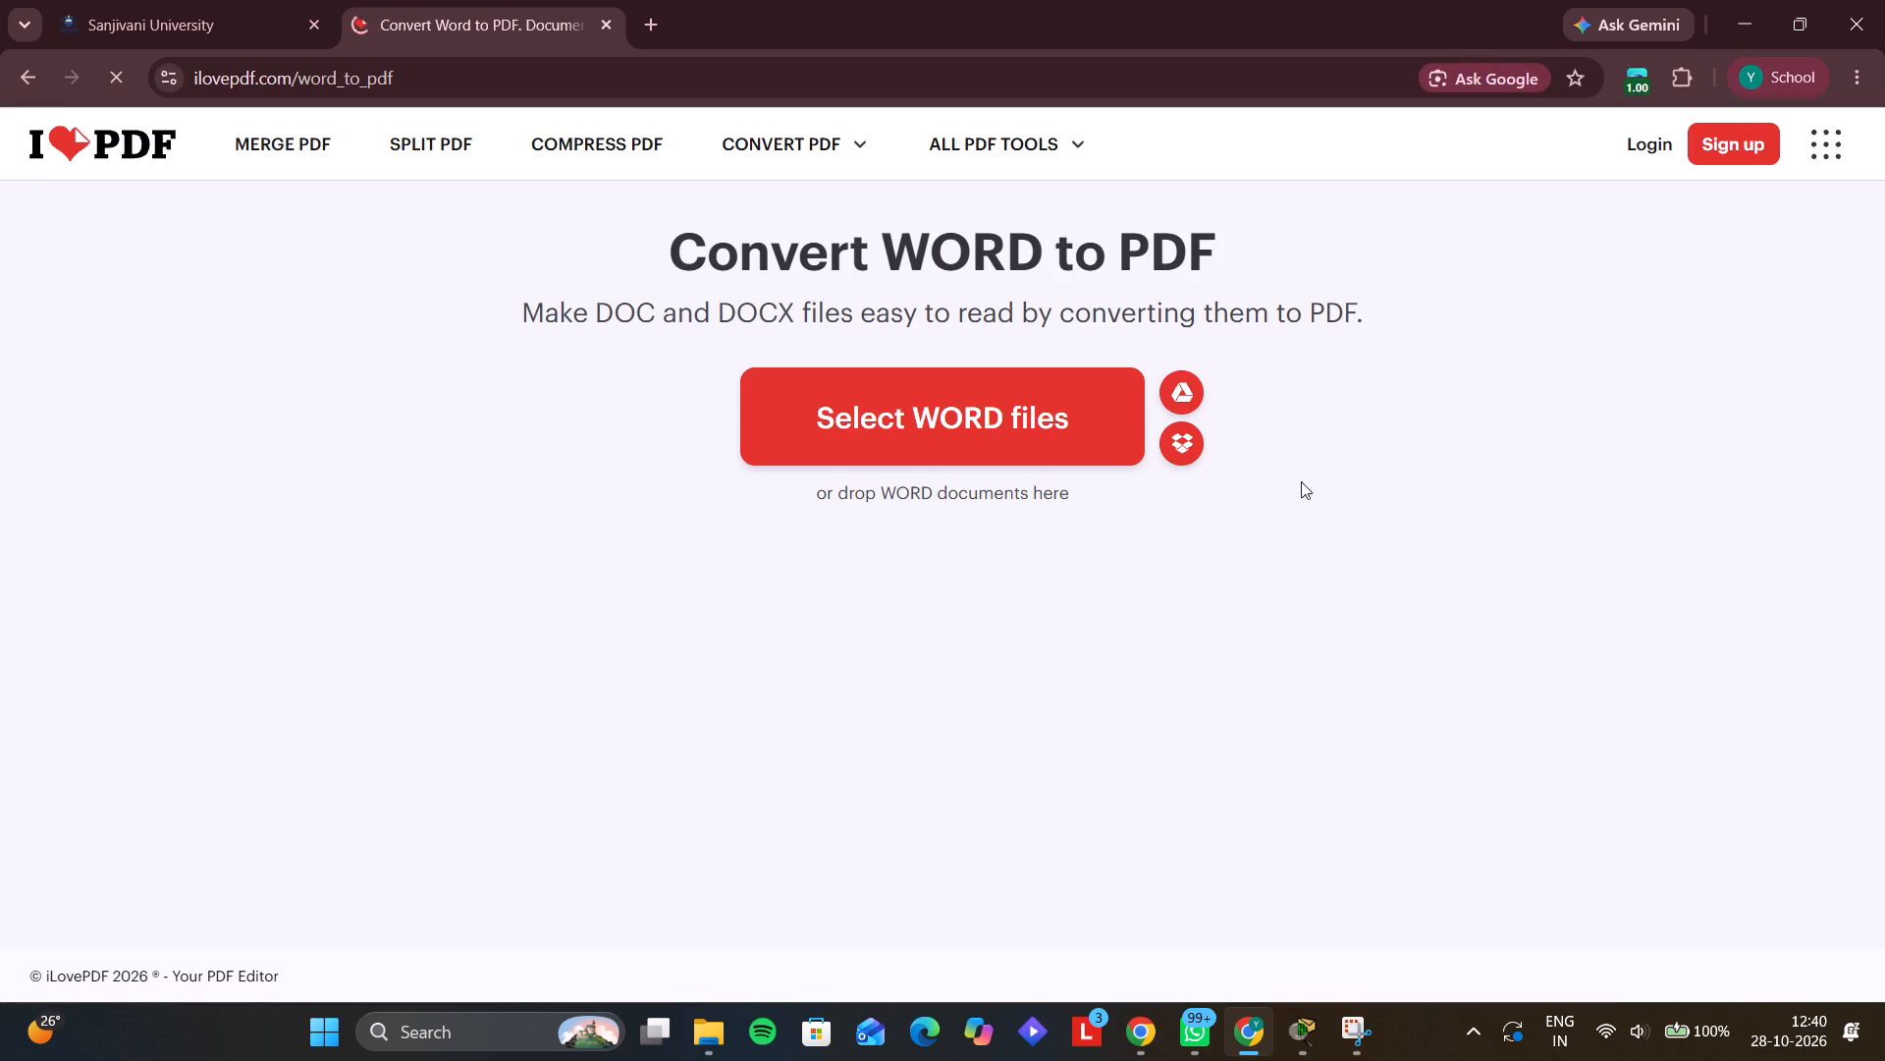
{"action": "left_click", "coordinate": [919, 413]}
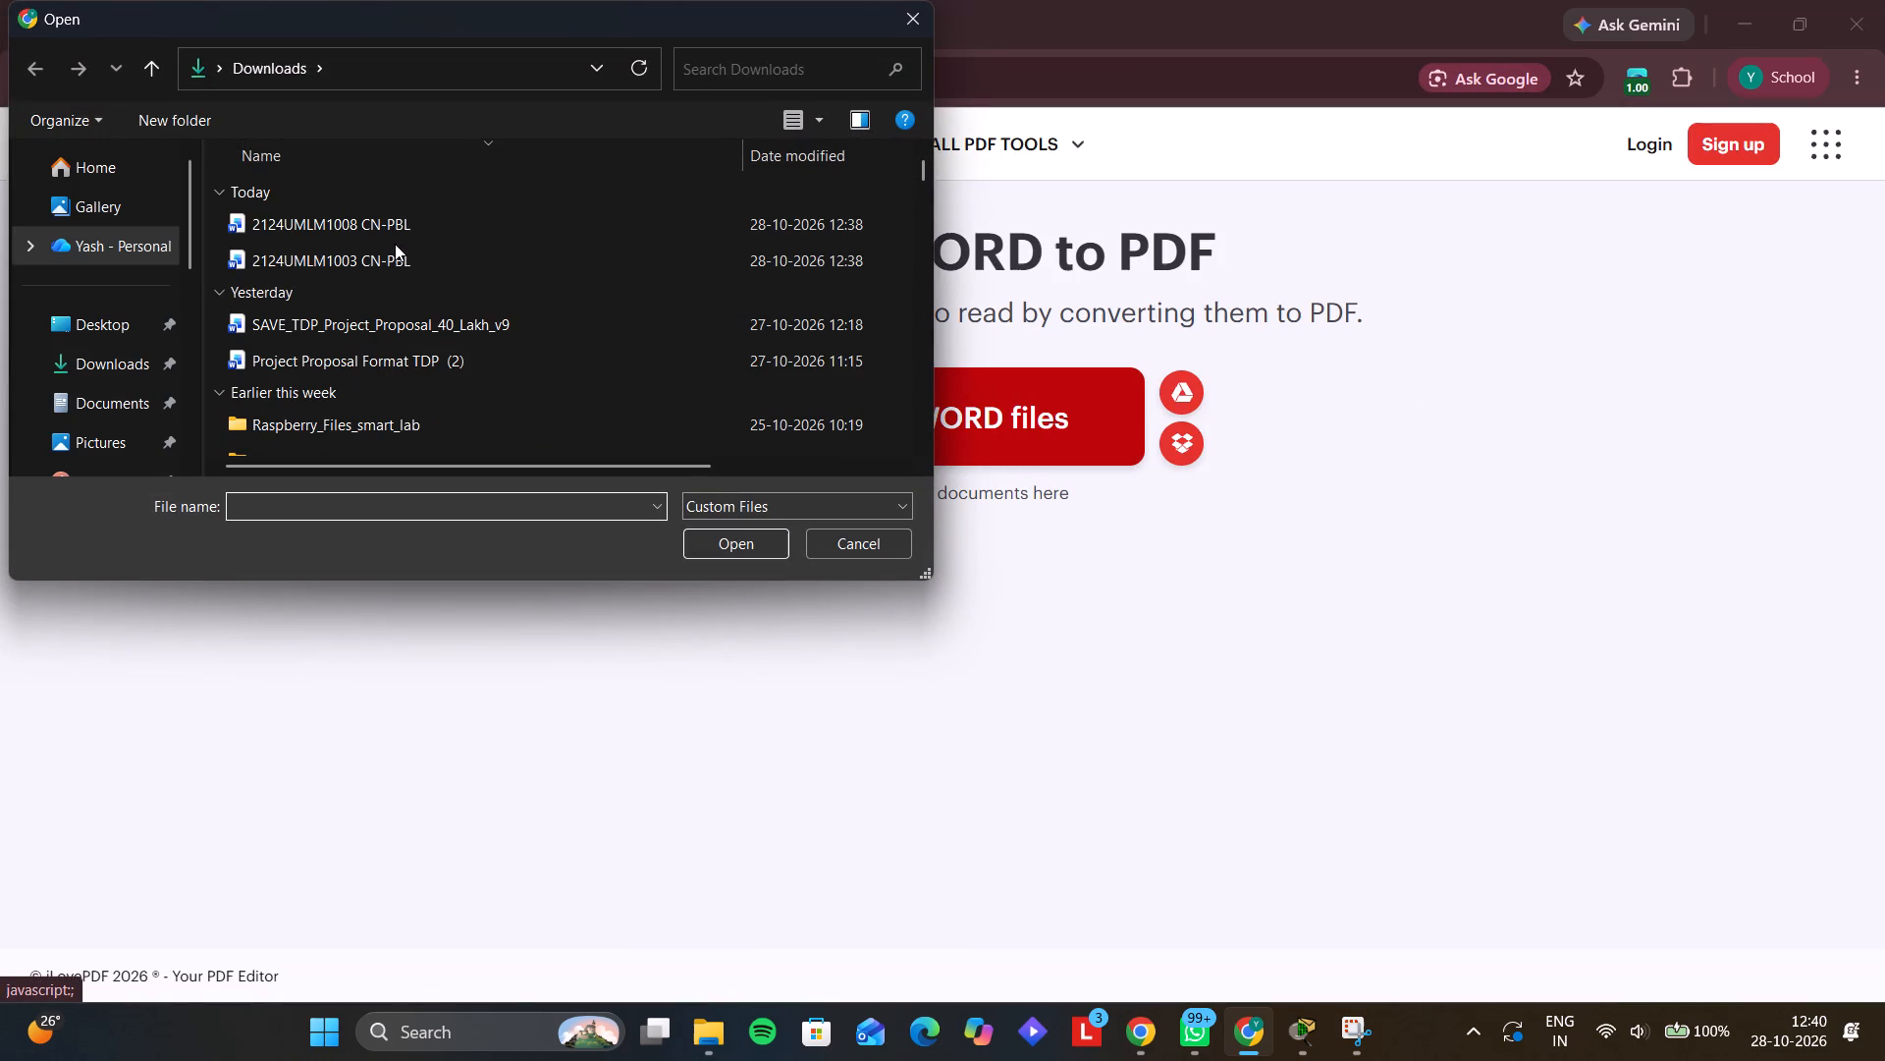
{"action": "left_click", "coordinate": [387, 284]}
{"action": "left_click", "coordinate": [390, 260]}
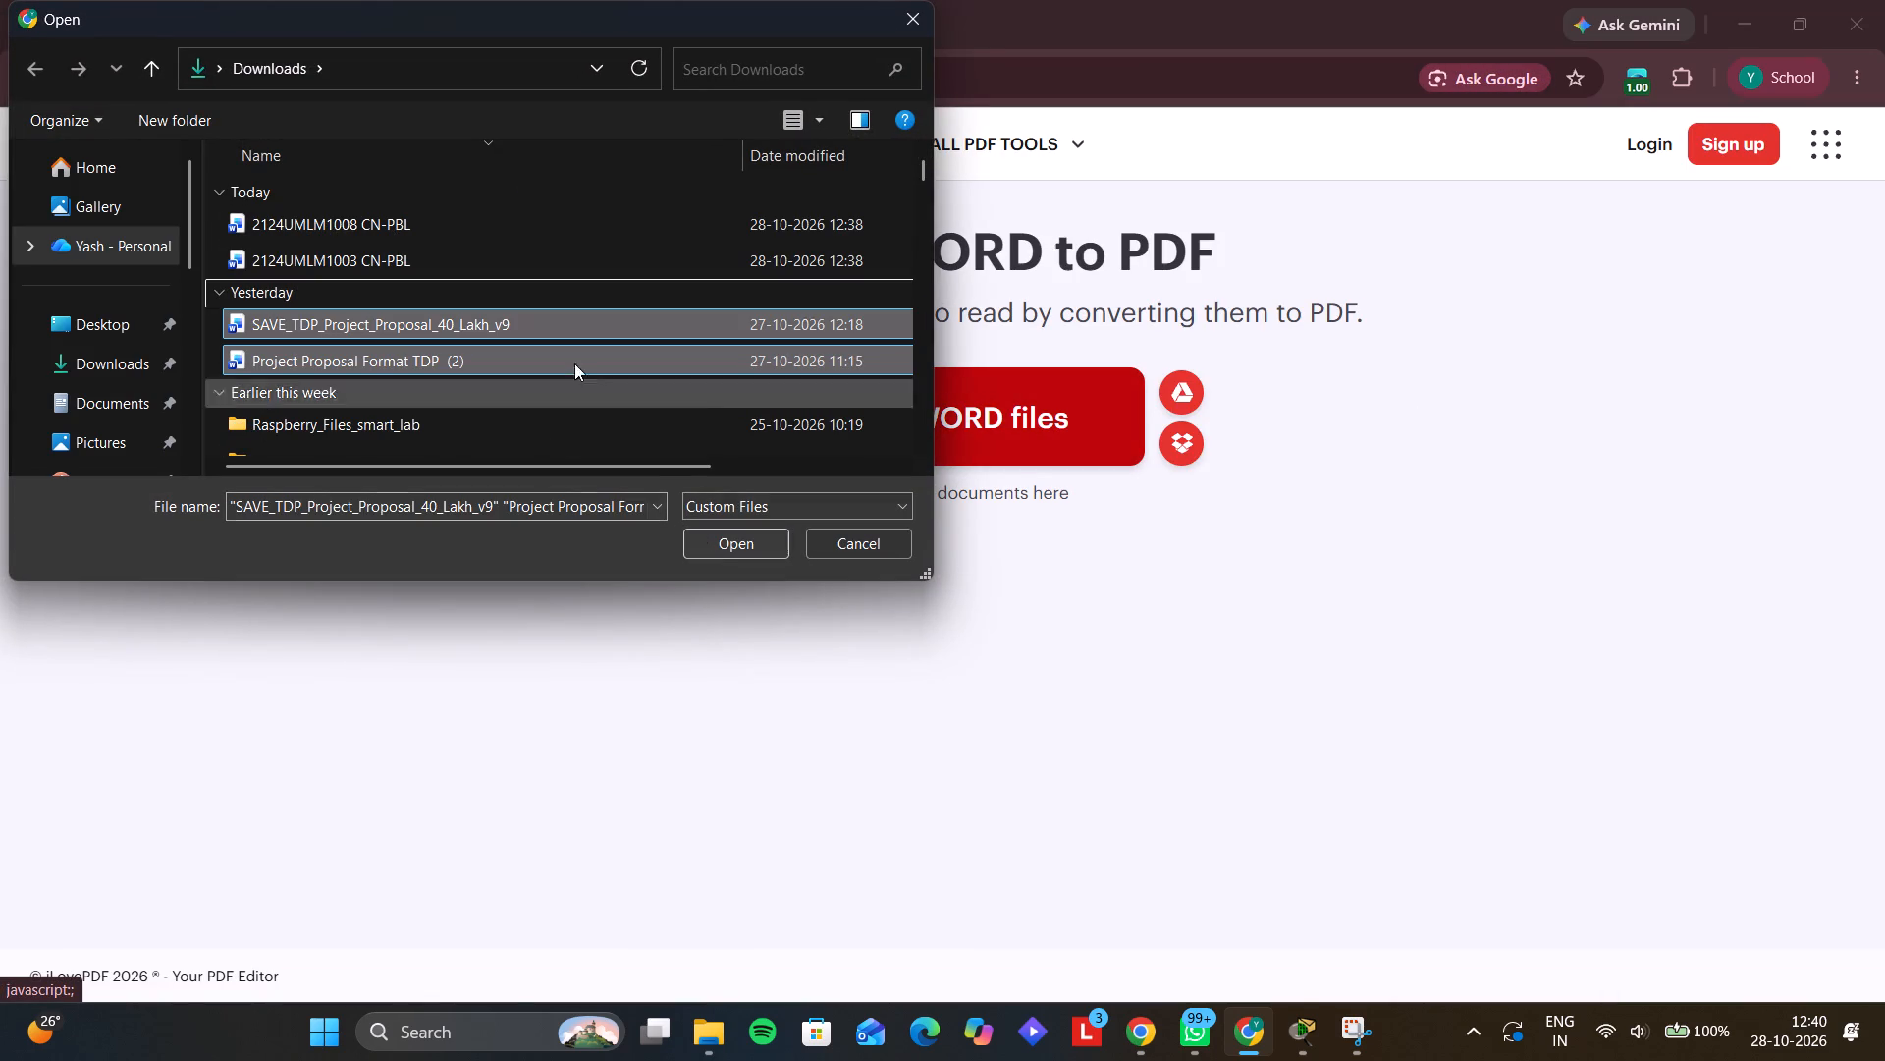
{"action": "left_click", "coordinate": [459, 259]}
{"action": "left_click", "coordinate": [714, 532]}
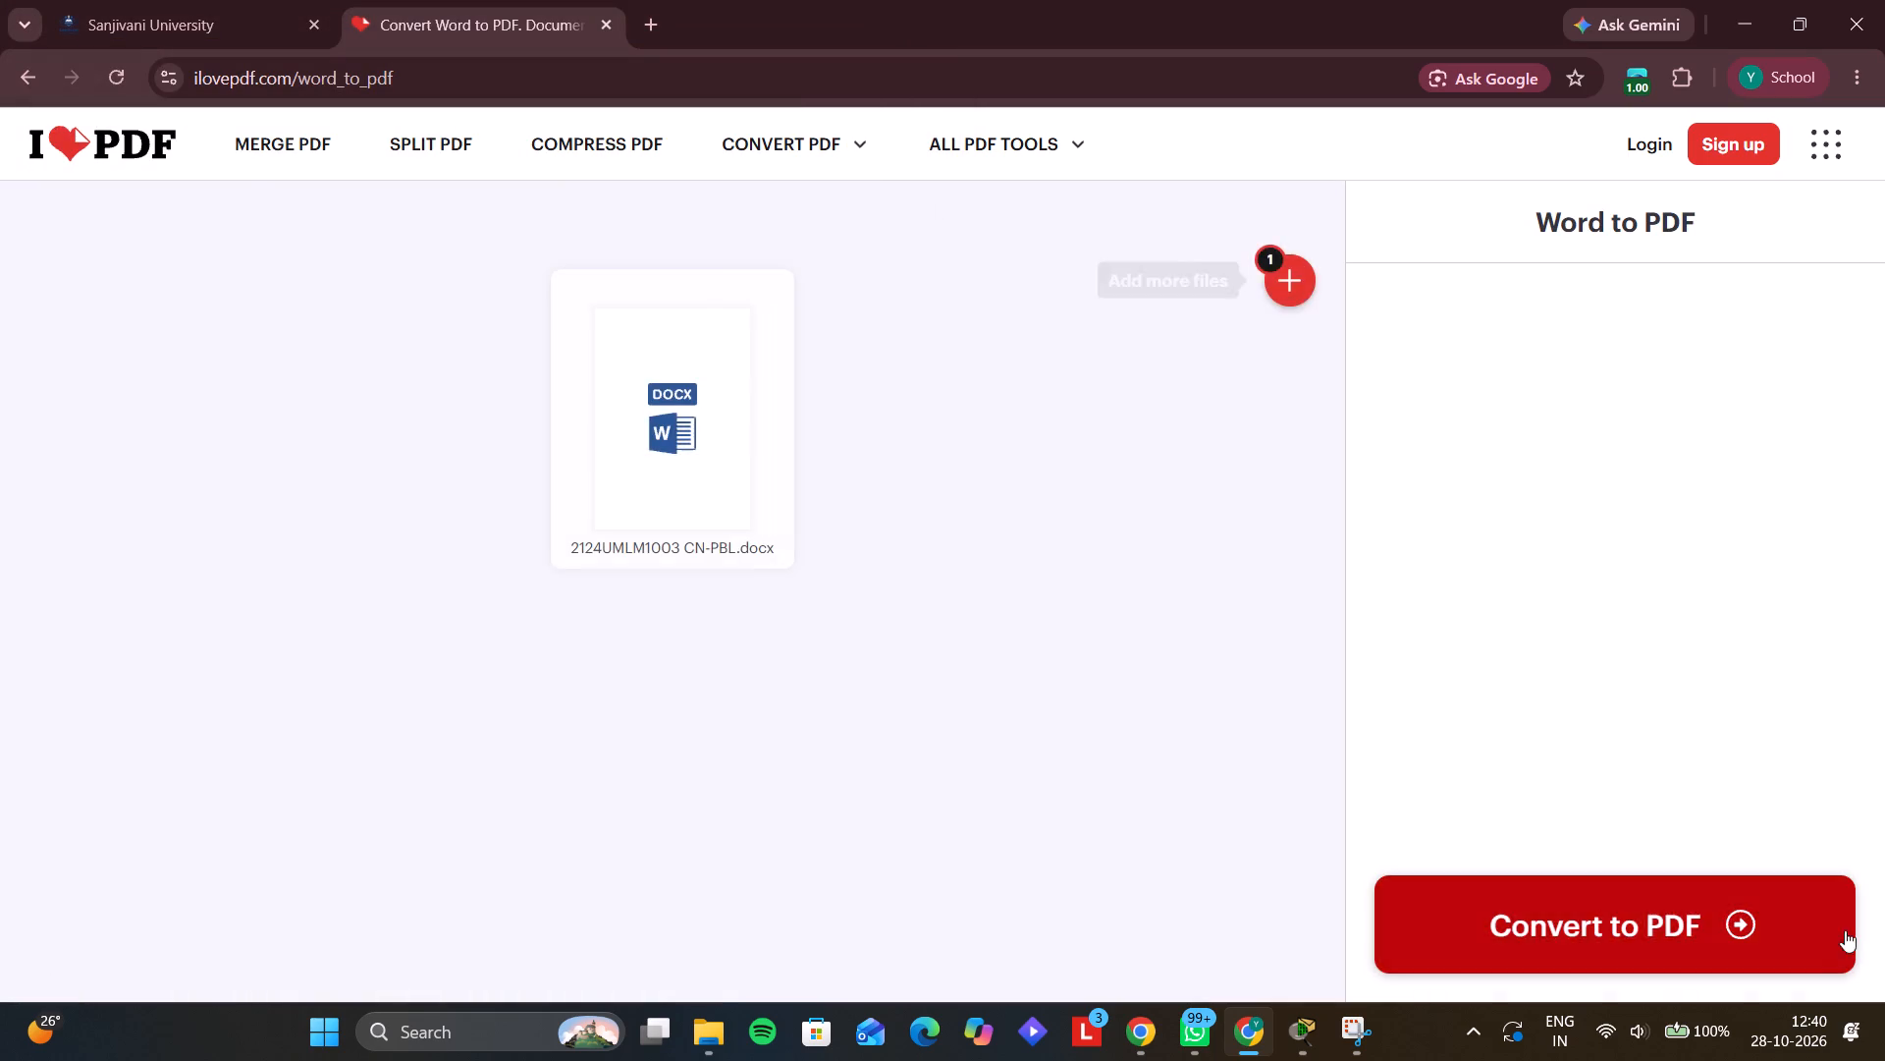
{"action": "left_click", "coordinate": [1780, 916]}
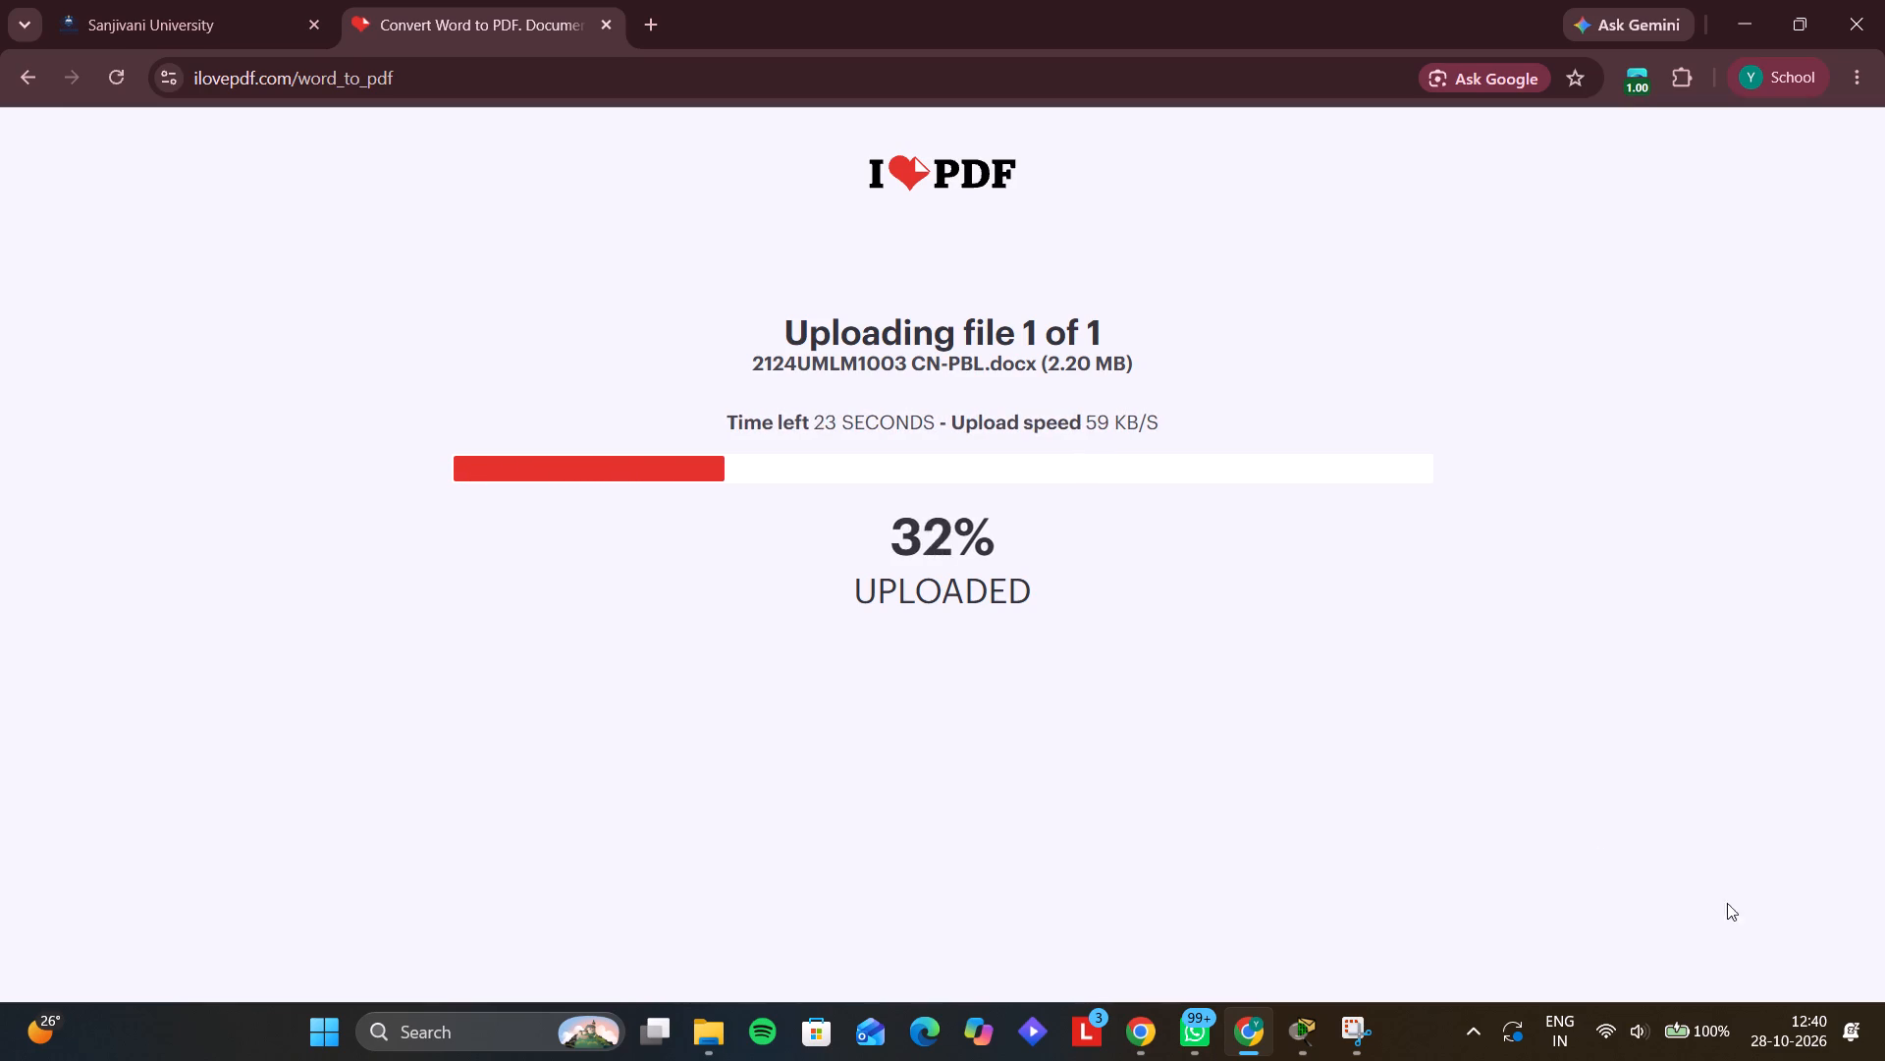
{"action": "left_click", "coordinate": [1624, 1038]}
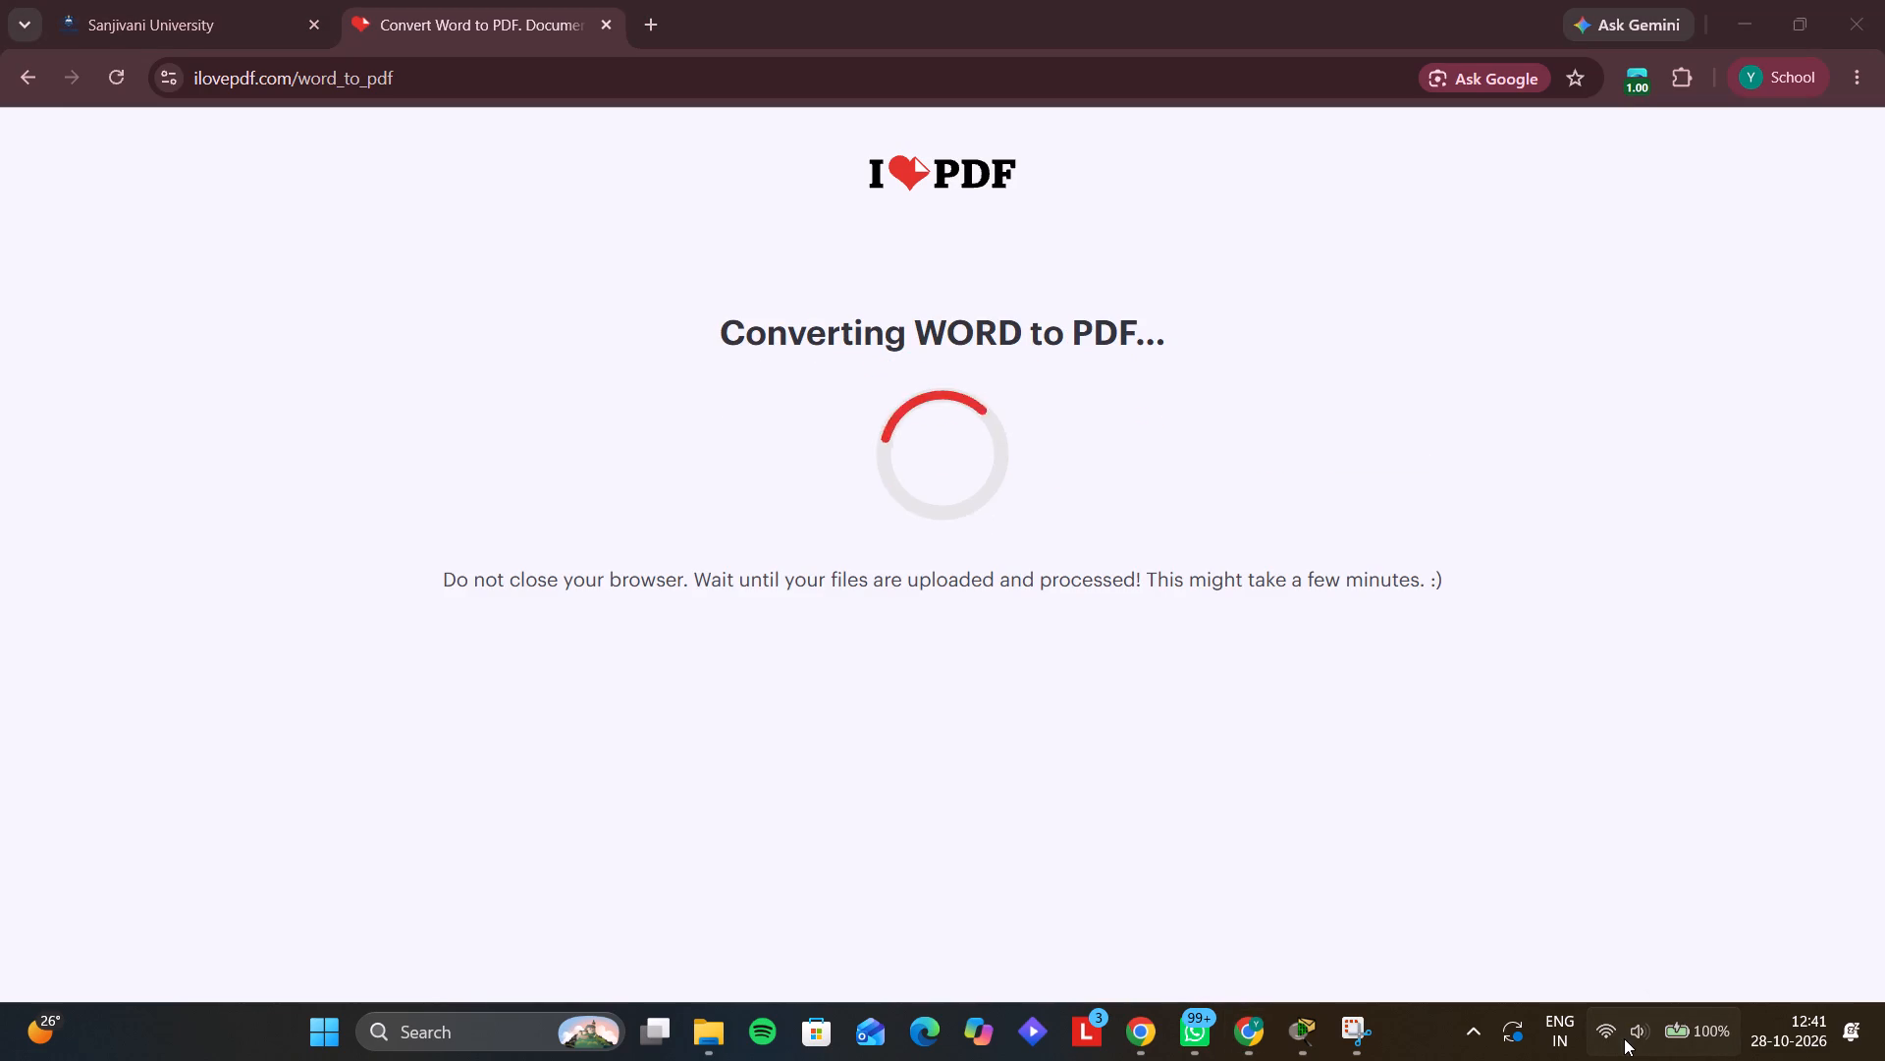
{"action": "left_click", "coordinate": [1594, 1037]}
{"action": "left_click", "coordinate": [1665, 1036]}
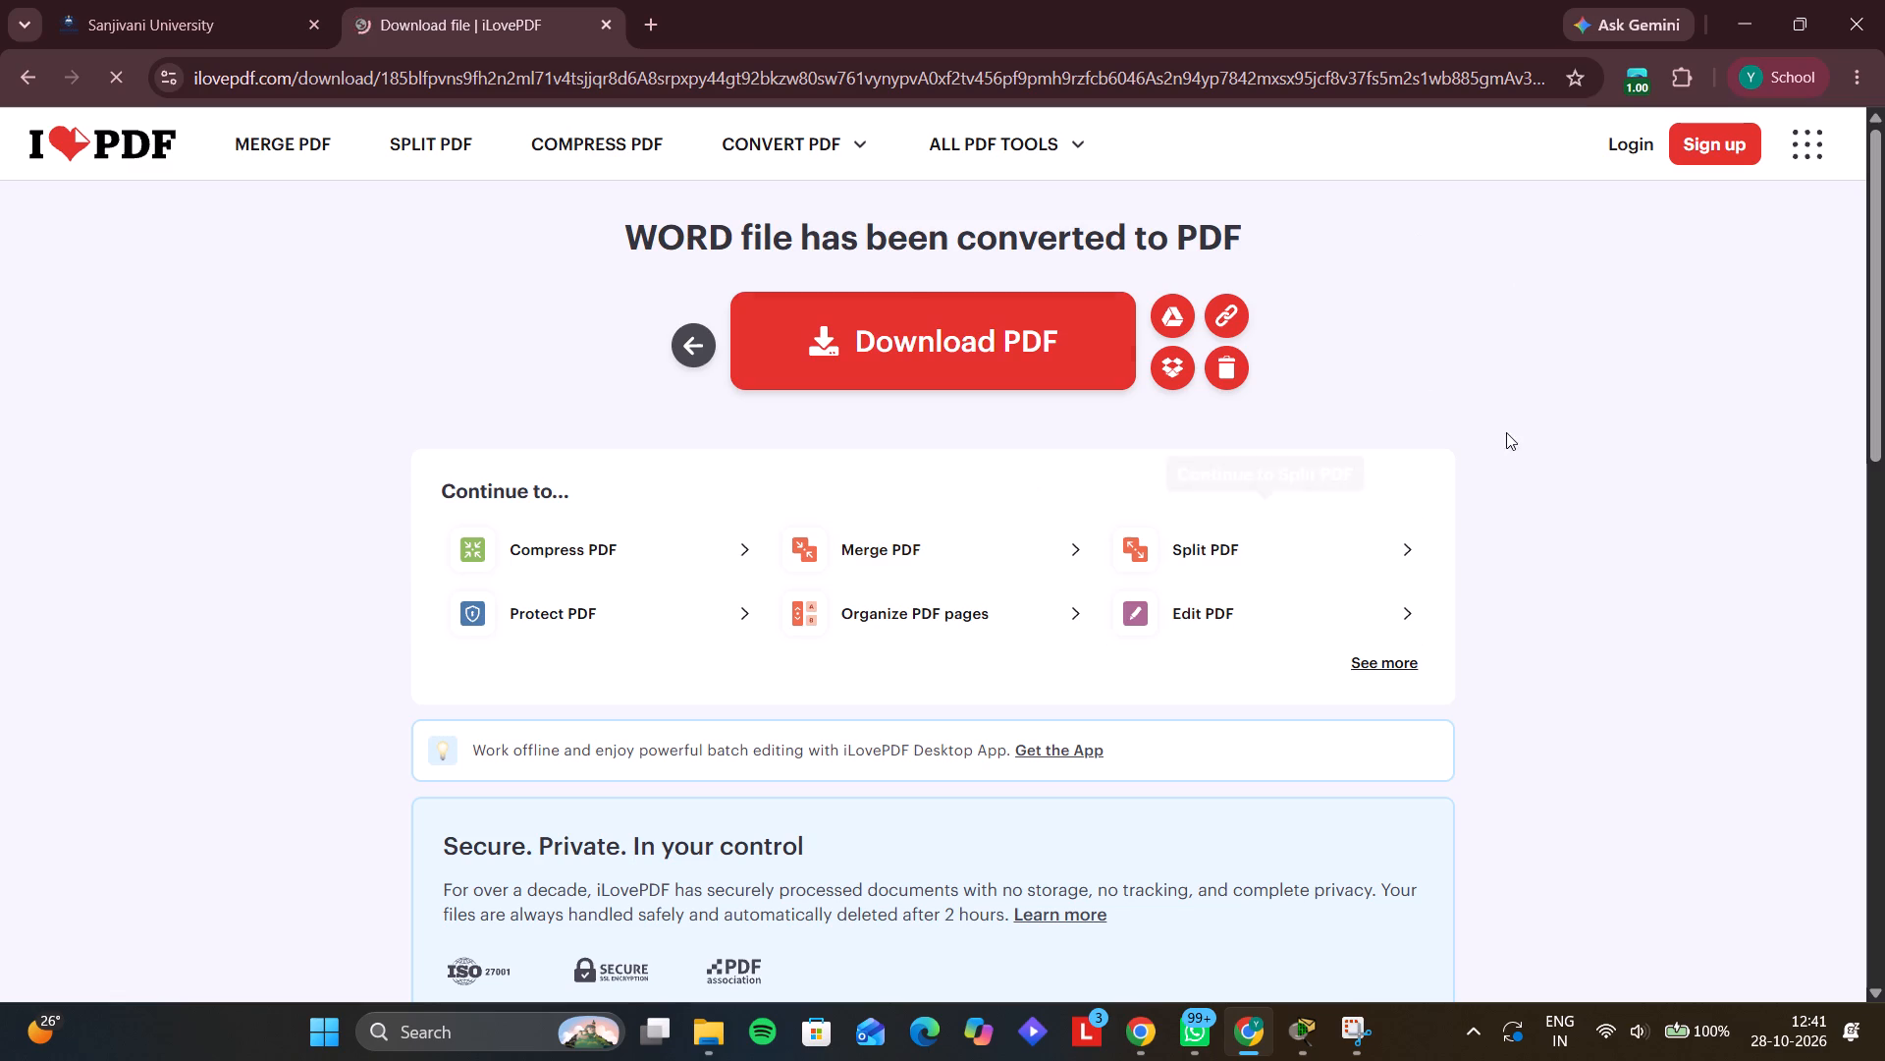
Download the converted CN-PBL PDF.
{"action": "left_click", "coordinate": [984, 316]}
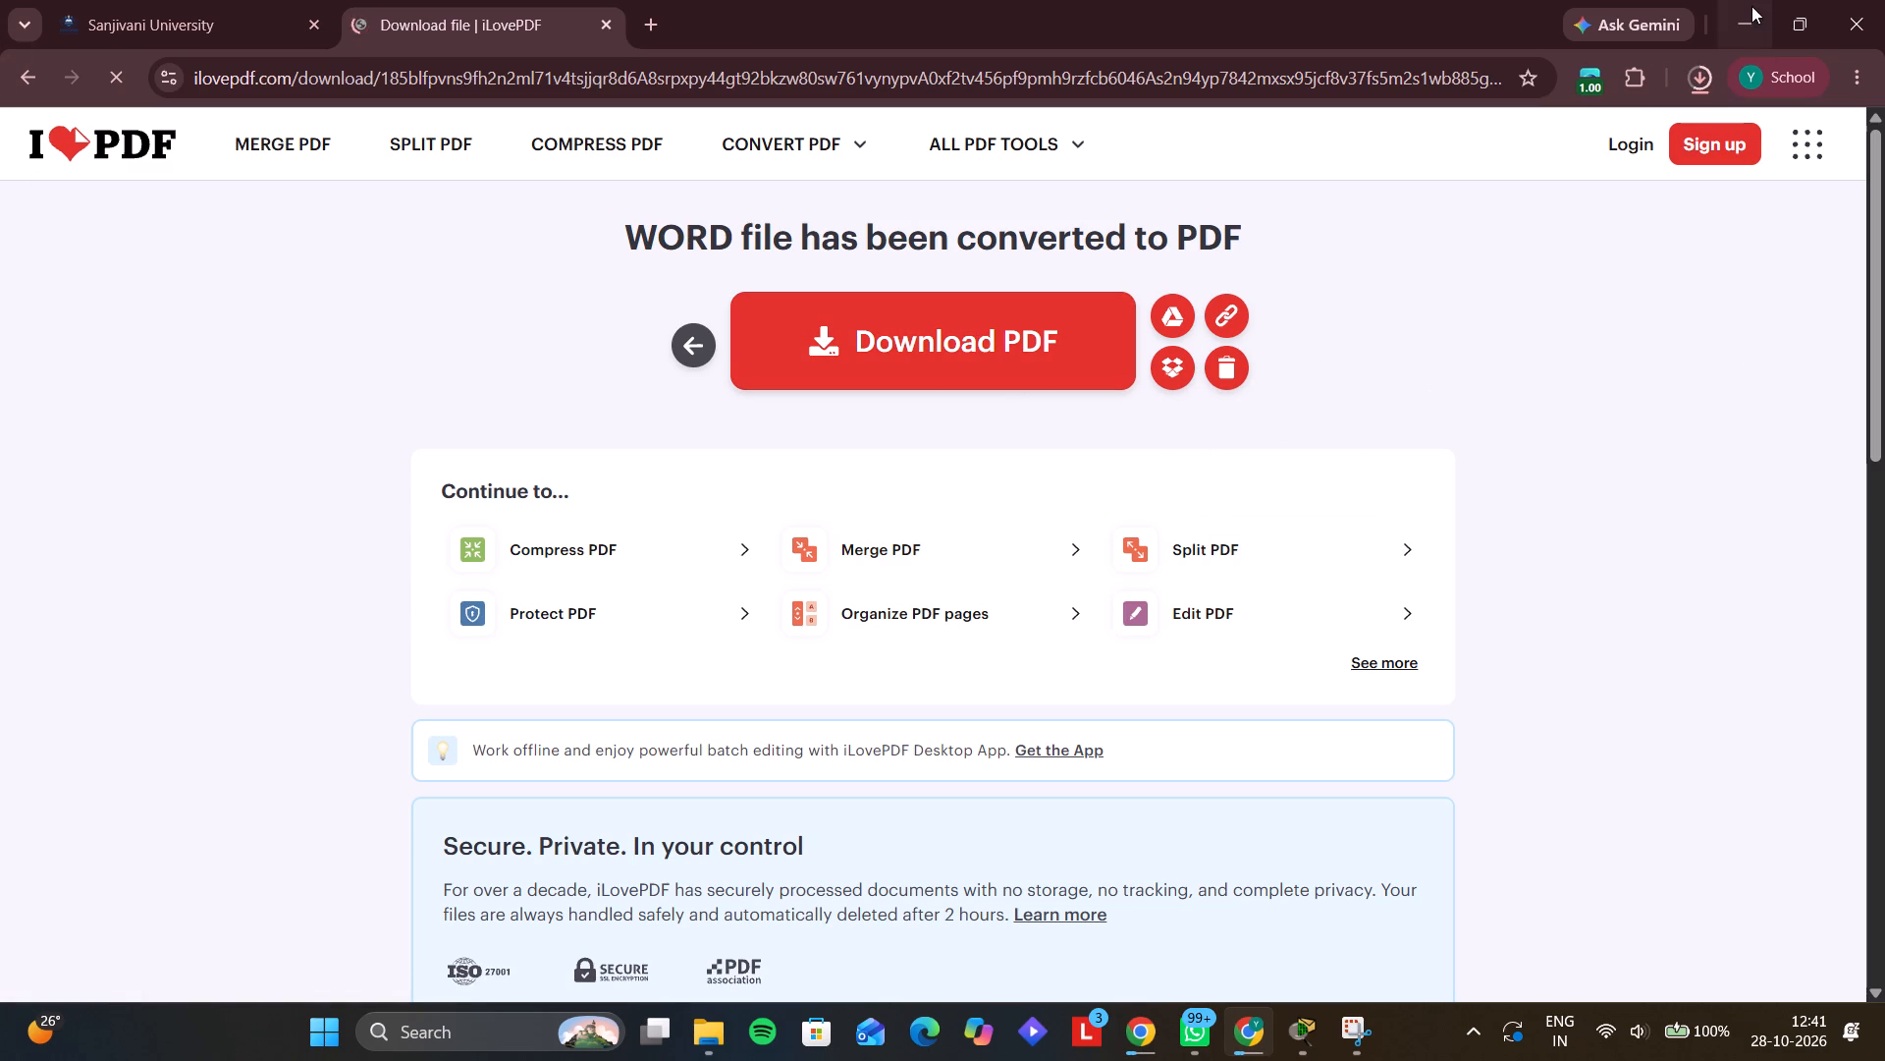
Check the first page of the downloaded CN-PBL PDF in Adobe Acrobat, including its student details and Q1 output, and close it.
{"action": "double_click", "coordinate": [1704, 67]}
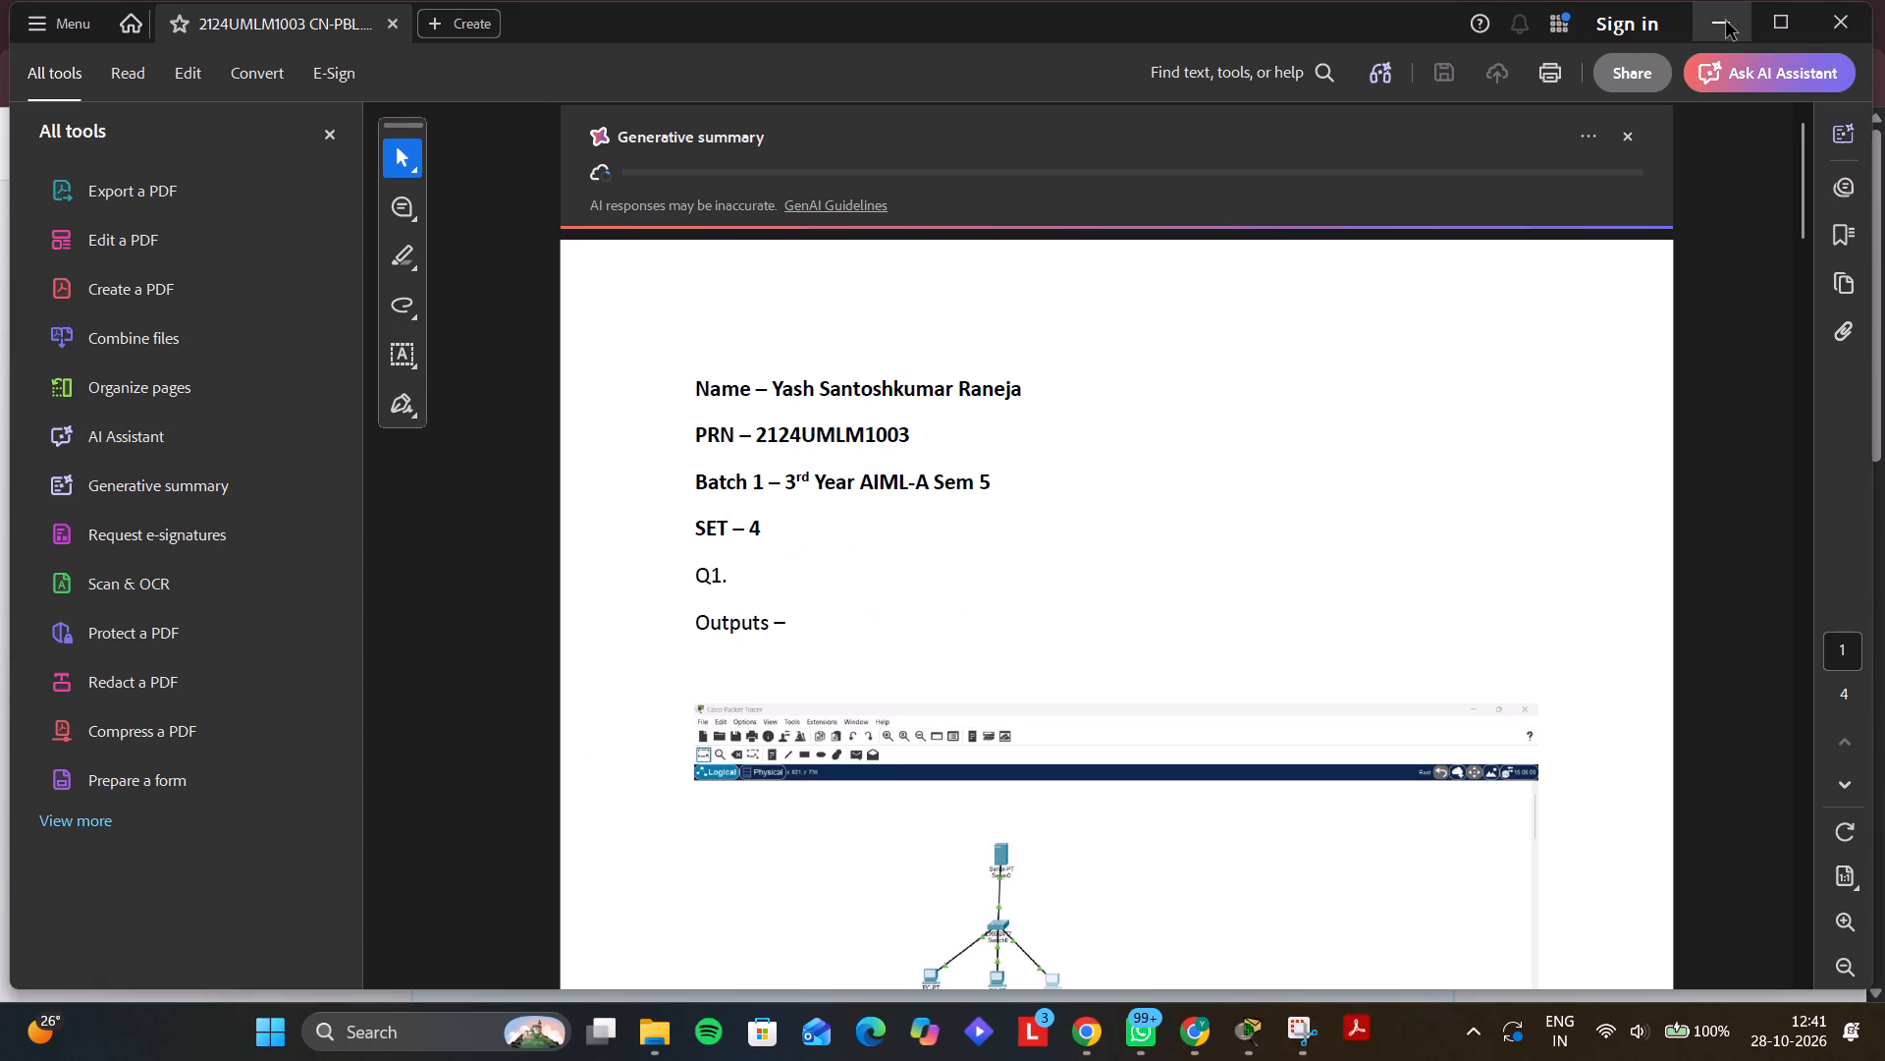
{"action": "scroll", "coordinate": [1588, 372], "scroll_direction": "down", "scroll_amount": 10}
{"action": "scroll", "coordinate": [1588, 398], "scroll_direction": "up", "scroll_amount": 1}
{"action": "scroll", "coordinate": [1588, 398], "scroll_direction": "down", "scroll_amount": 6}
{"action": "scroll", "coordinate": [1588, 403], "scroll_direction": "up", "scroll_amount": 13}
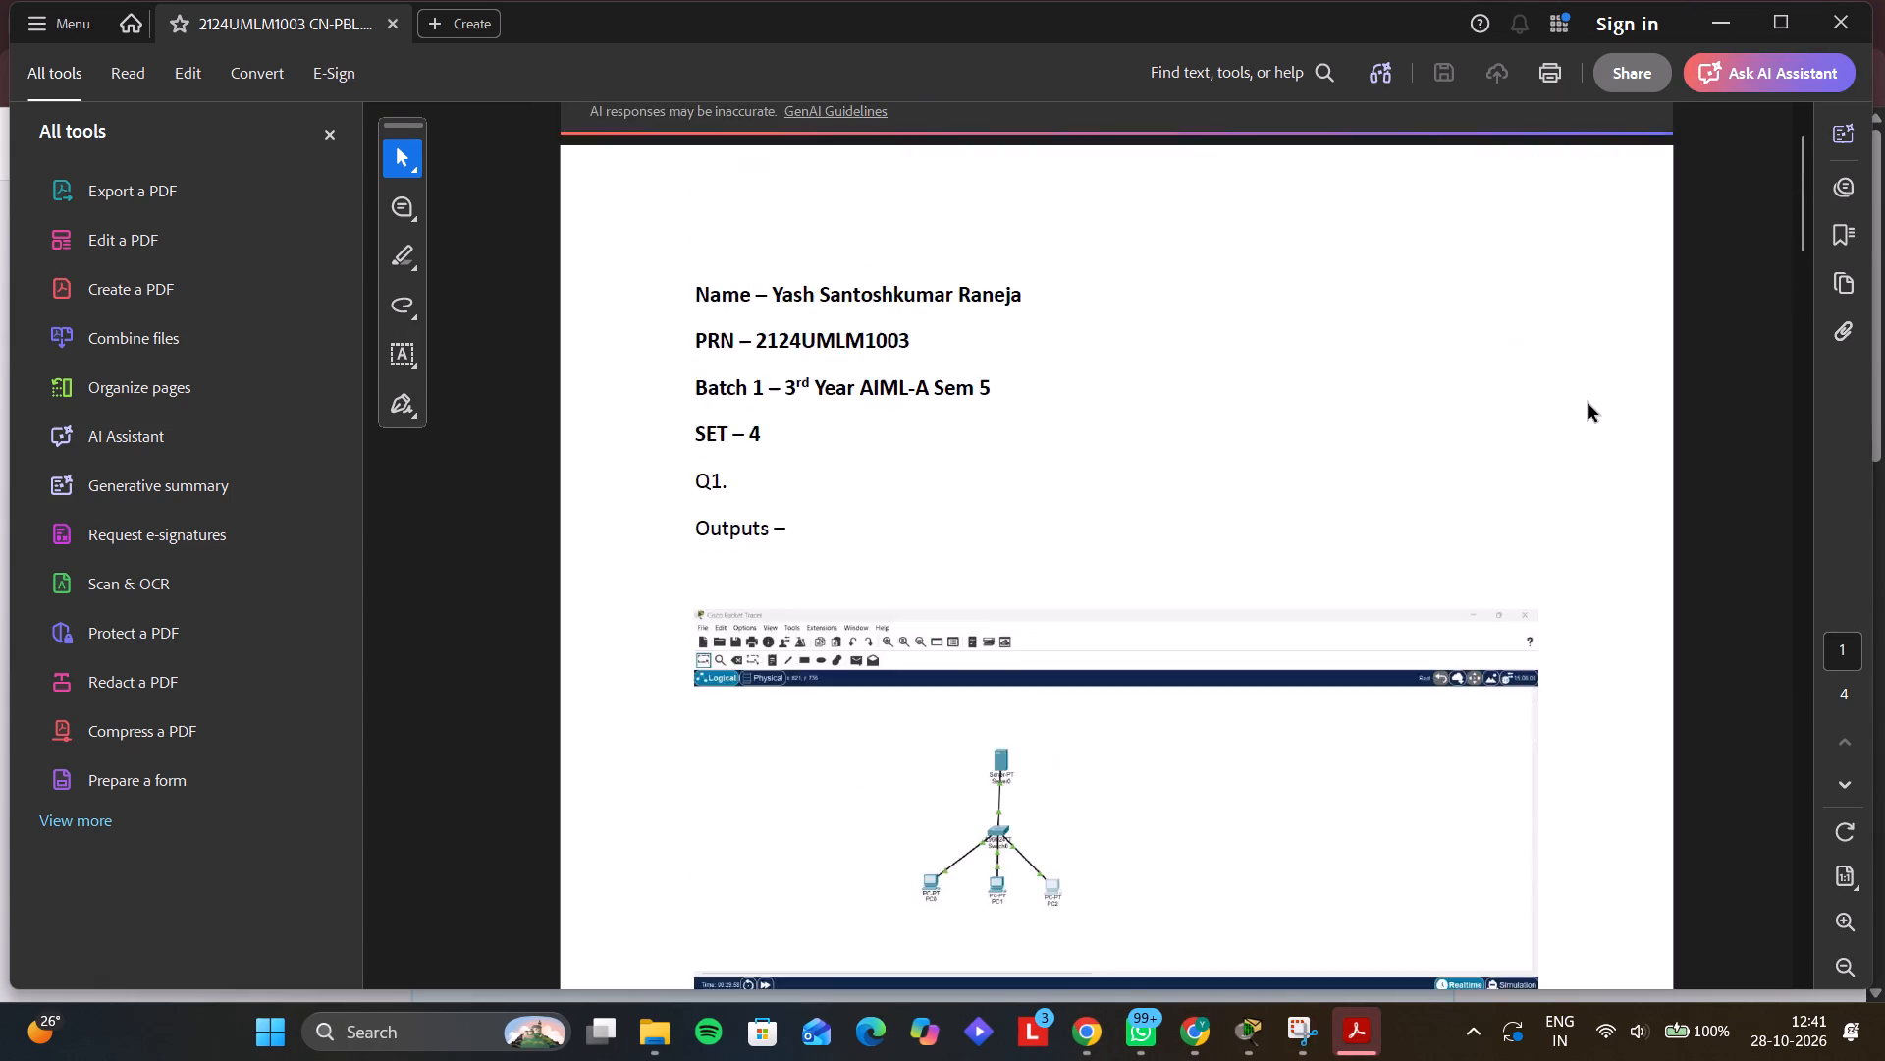
{"action": "scroll", "coordinate": [1588, 404], "scroll_direction": "down", "scroll_amount": 4}
{"action": "left_click", "coordinate": [1861, 33]}
{"action": "left_click", "coordinate": [1727, 33]}
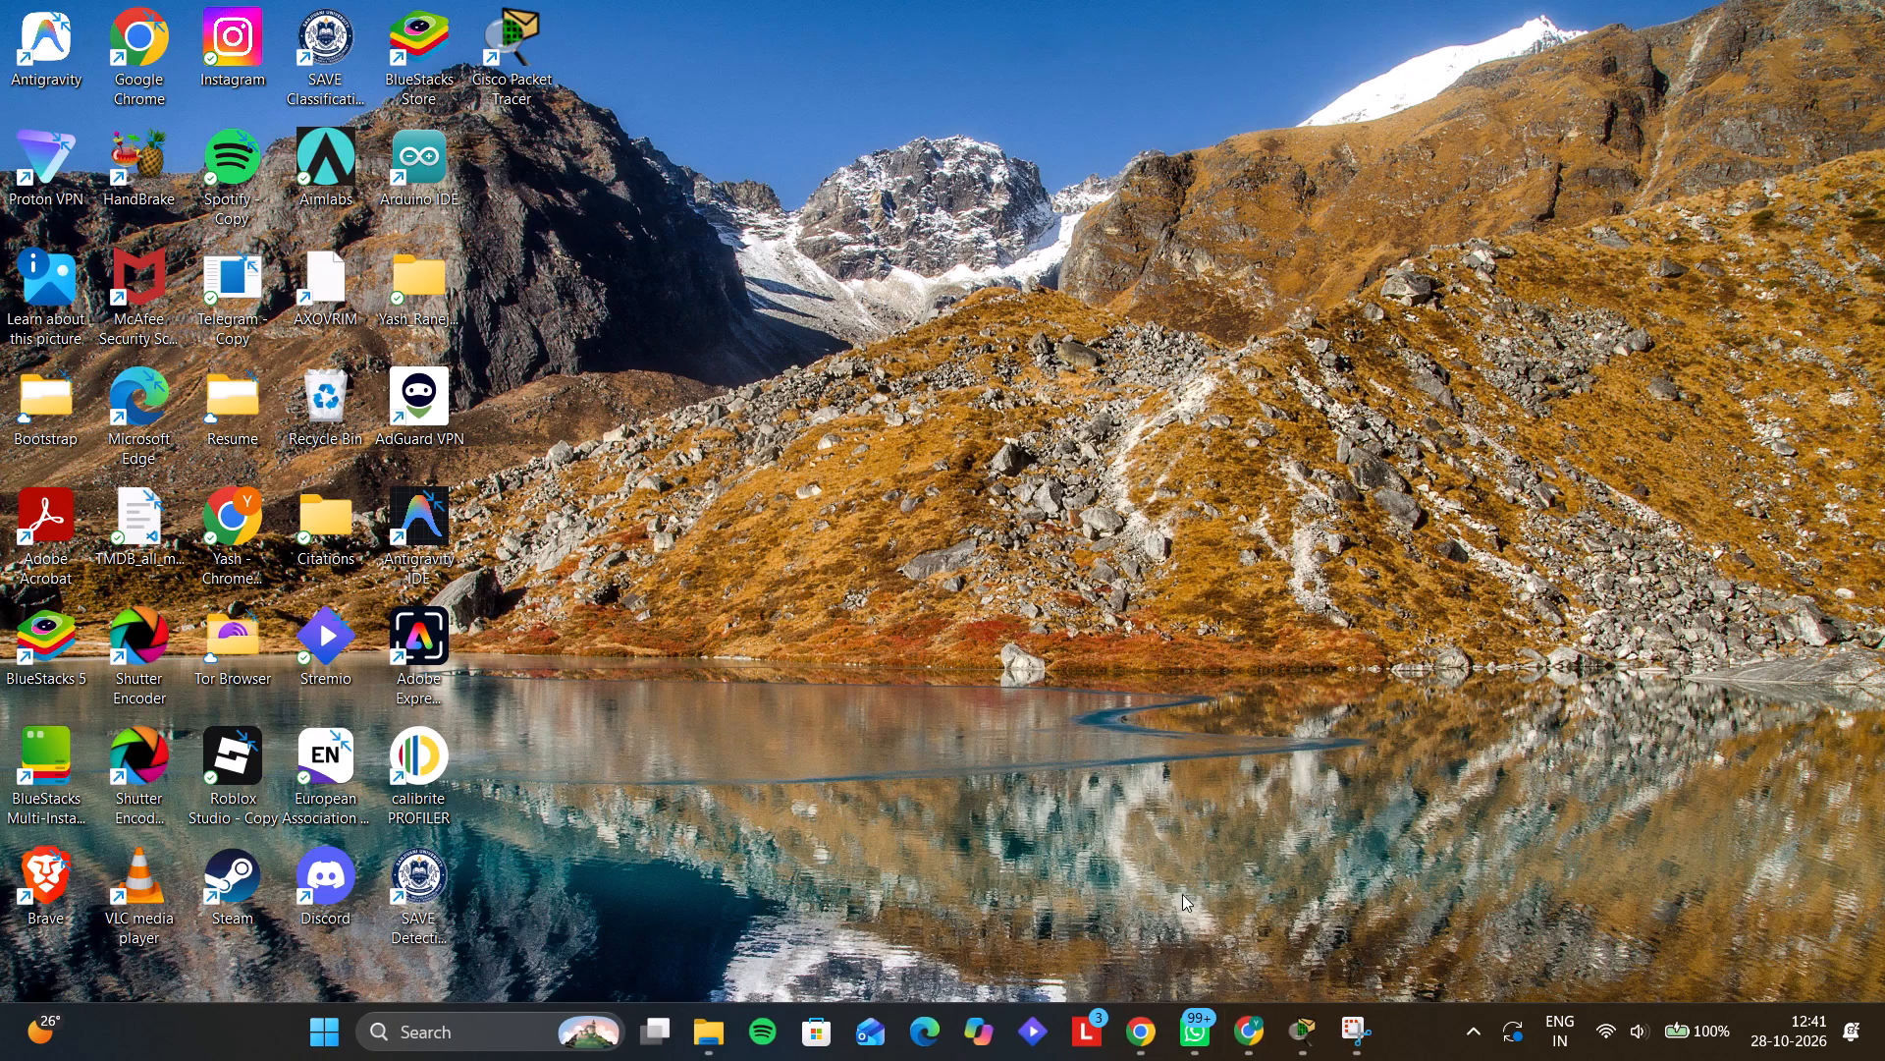
Return to the portal's CN_PBL_Batch-1 page in Chrome and attach the converted CN-PBL PDF from Downloads as the submission.
{"action": "left_click", "coordinate": [1227, 1038]}
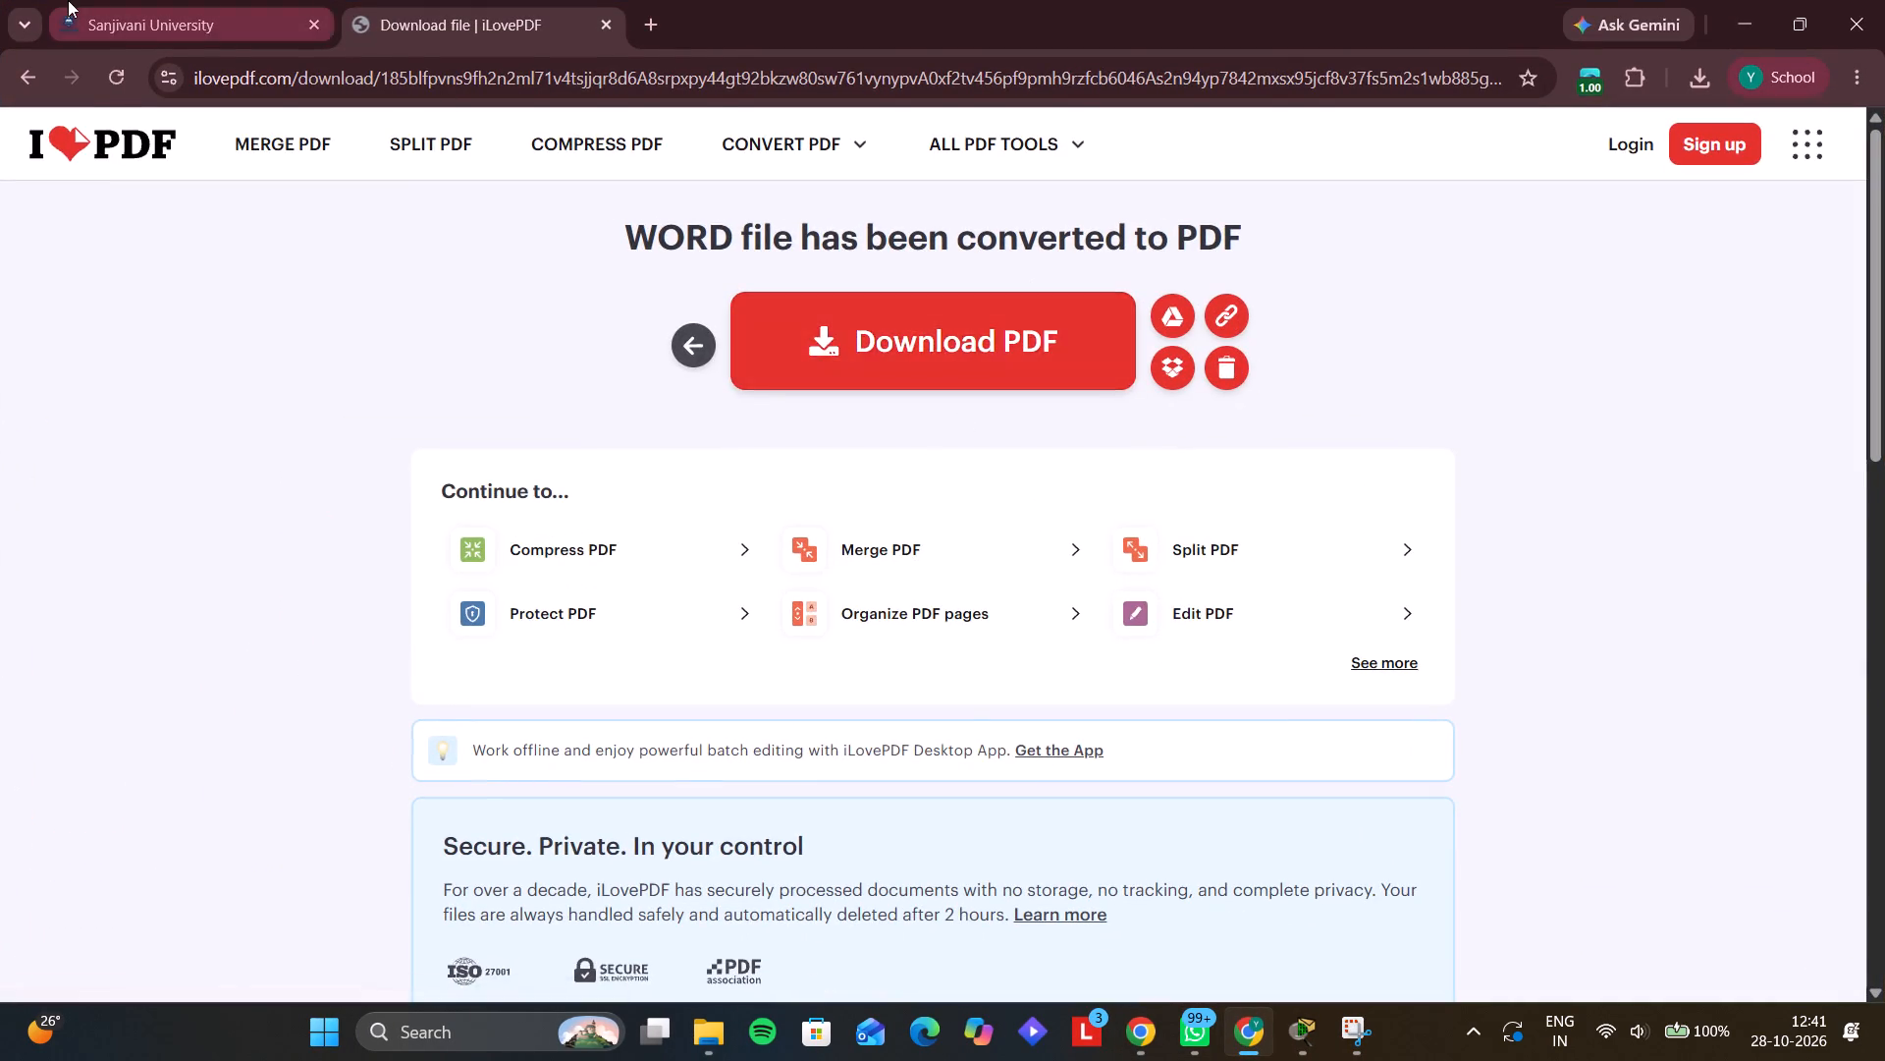
{"action": "left_click", "coordinate": [68, 0]}
{"action": "left_click", "coordinate": [1625, 560]}
{"action": "left_click", "coordinate": [1665, 553]}
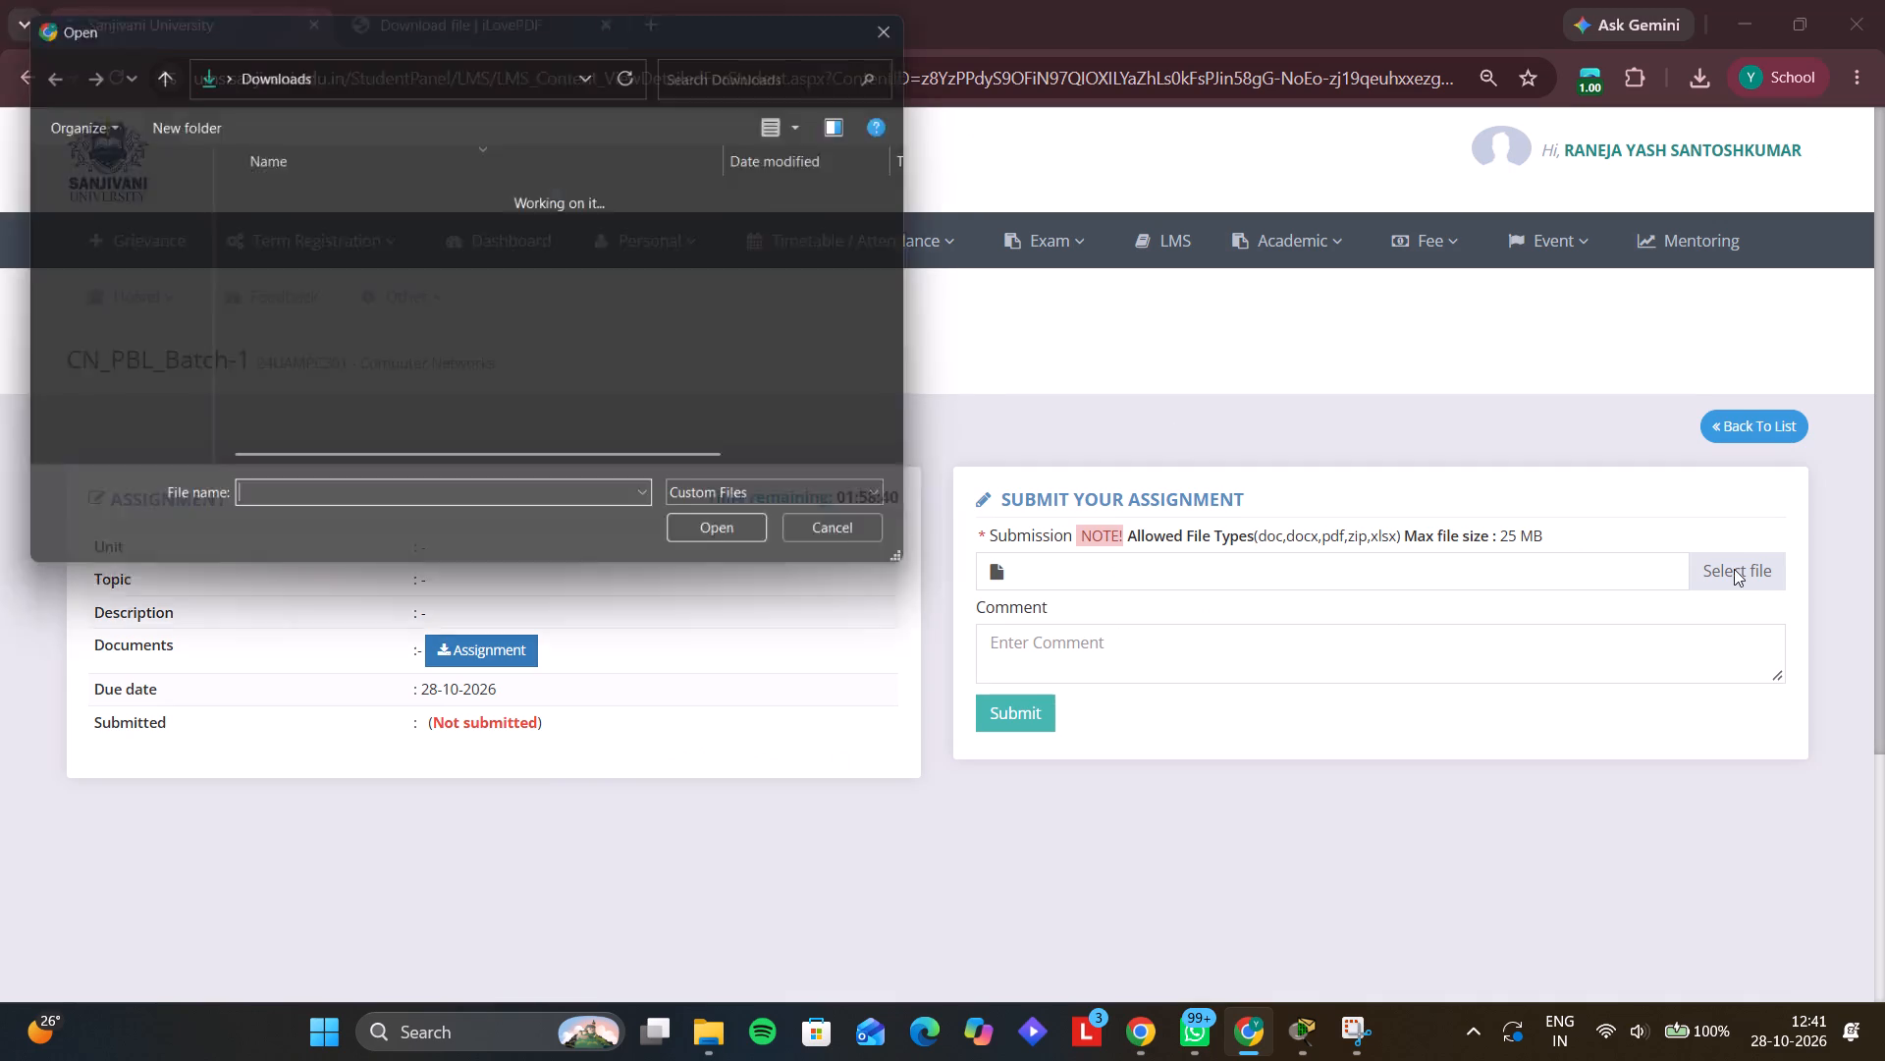
{"action": "left_click", "coordinate": [440, 230]}
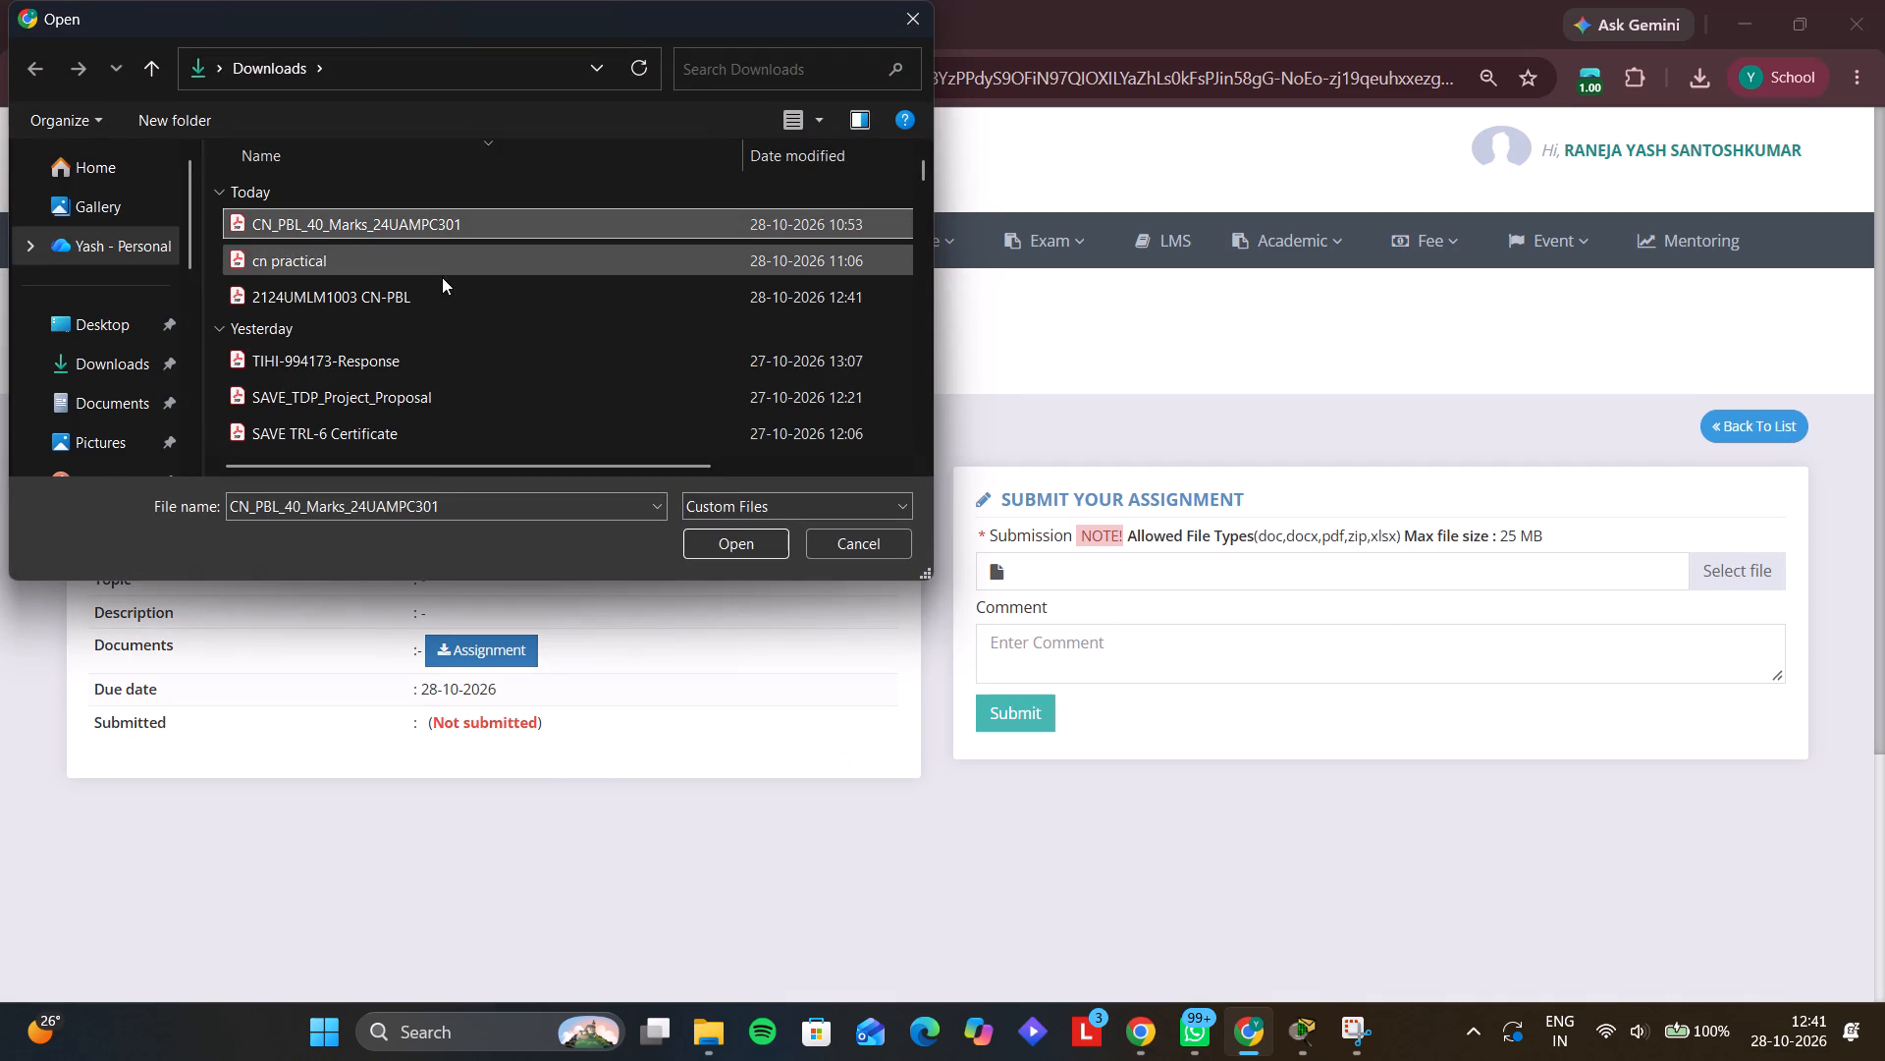
{"action": "left_click", "coordinate": [443, 306]}
{"action": "left_click", "coordinate": [729, 543]}
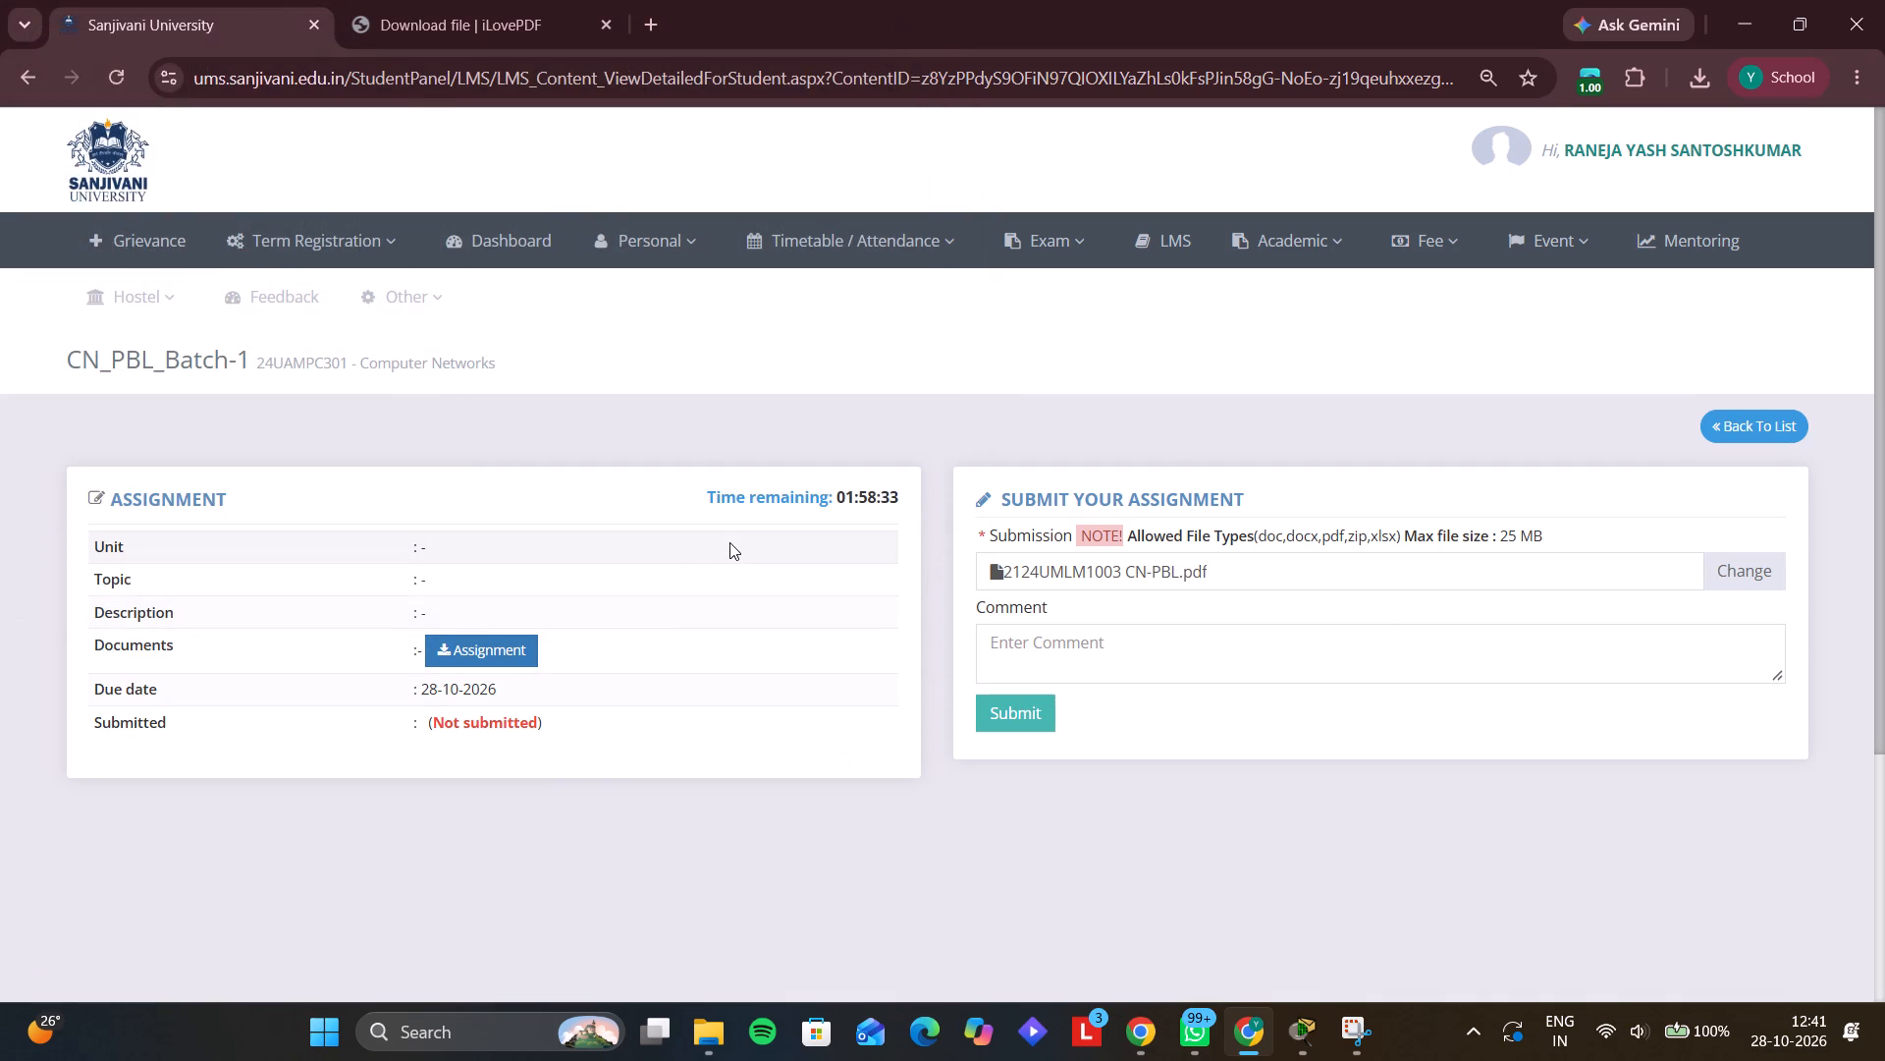
Submit the CN_PBL_Batch-1 assignment with the attached PDF and confirm the submission.
{"action": "scroll", "coordinate": [942, 649], "scroll_direction": "down", "scroll_amount": 2}
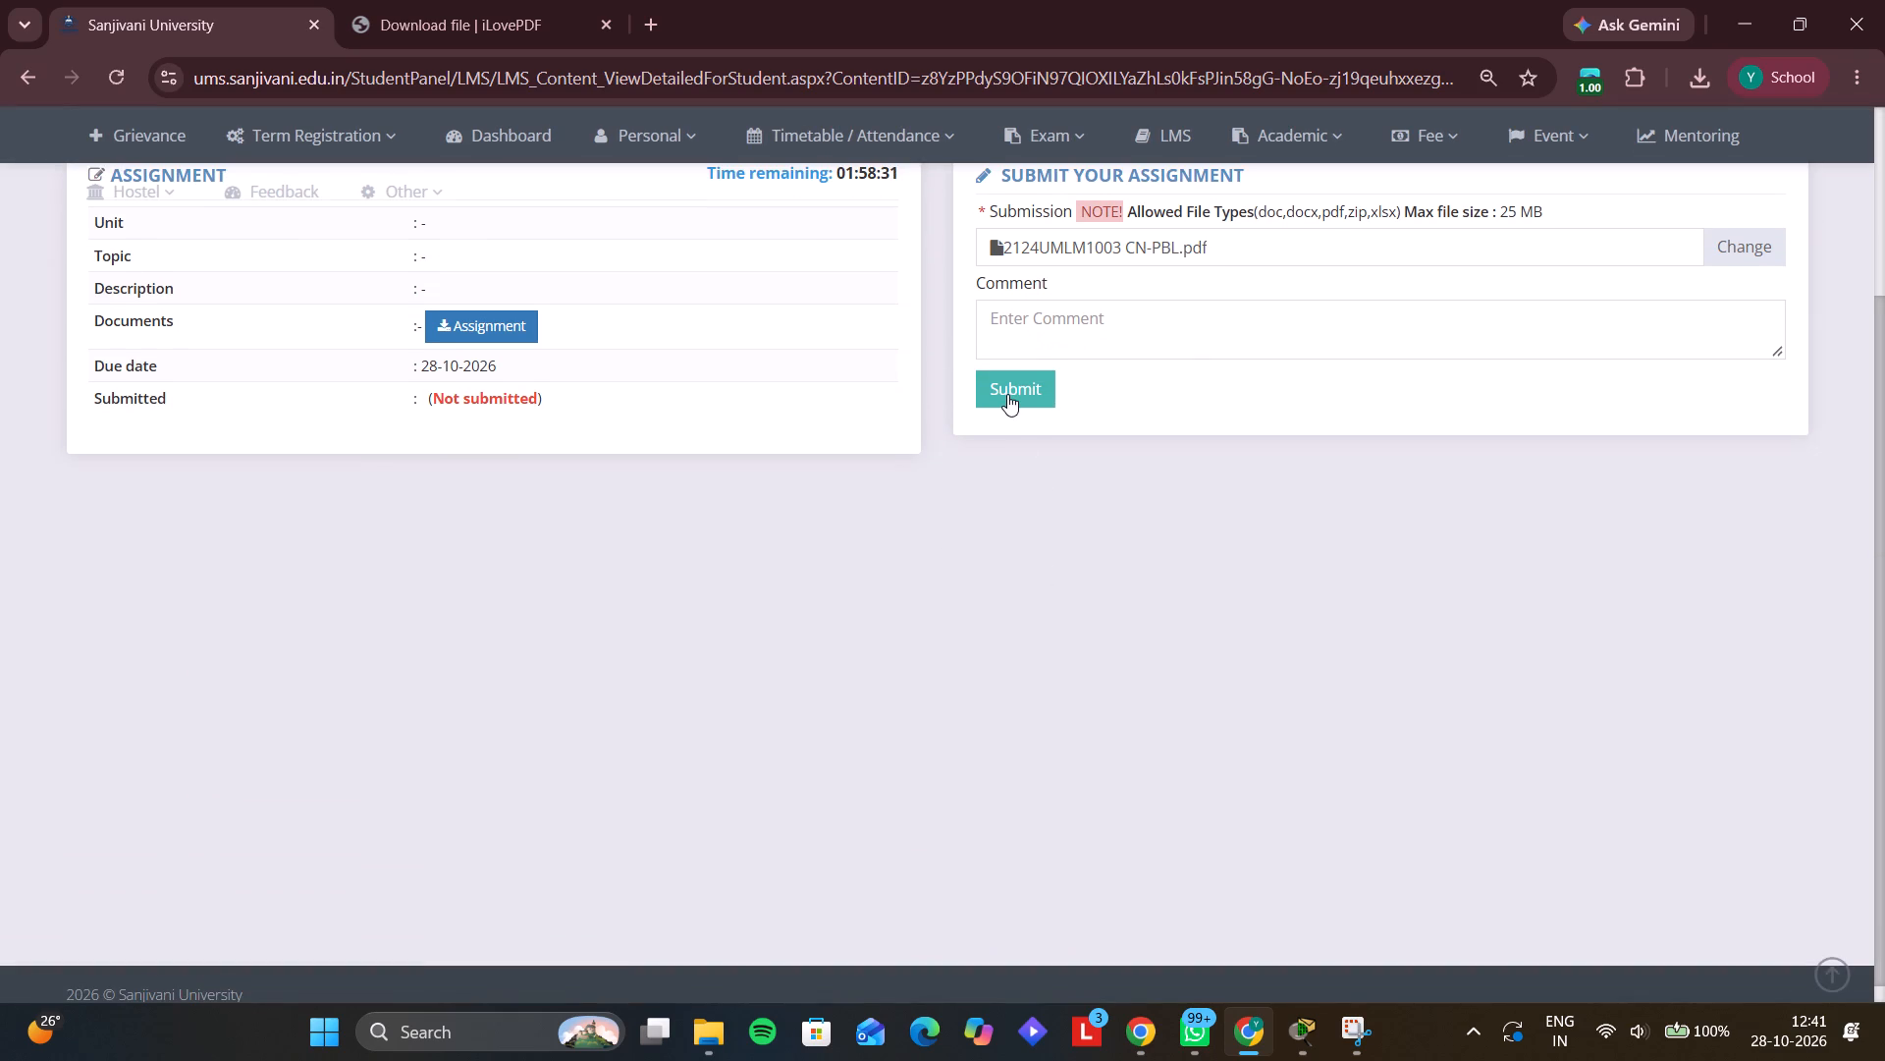
{"action": "left_click", "coordinate": [1007, 394]}
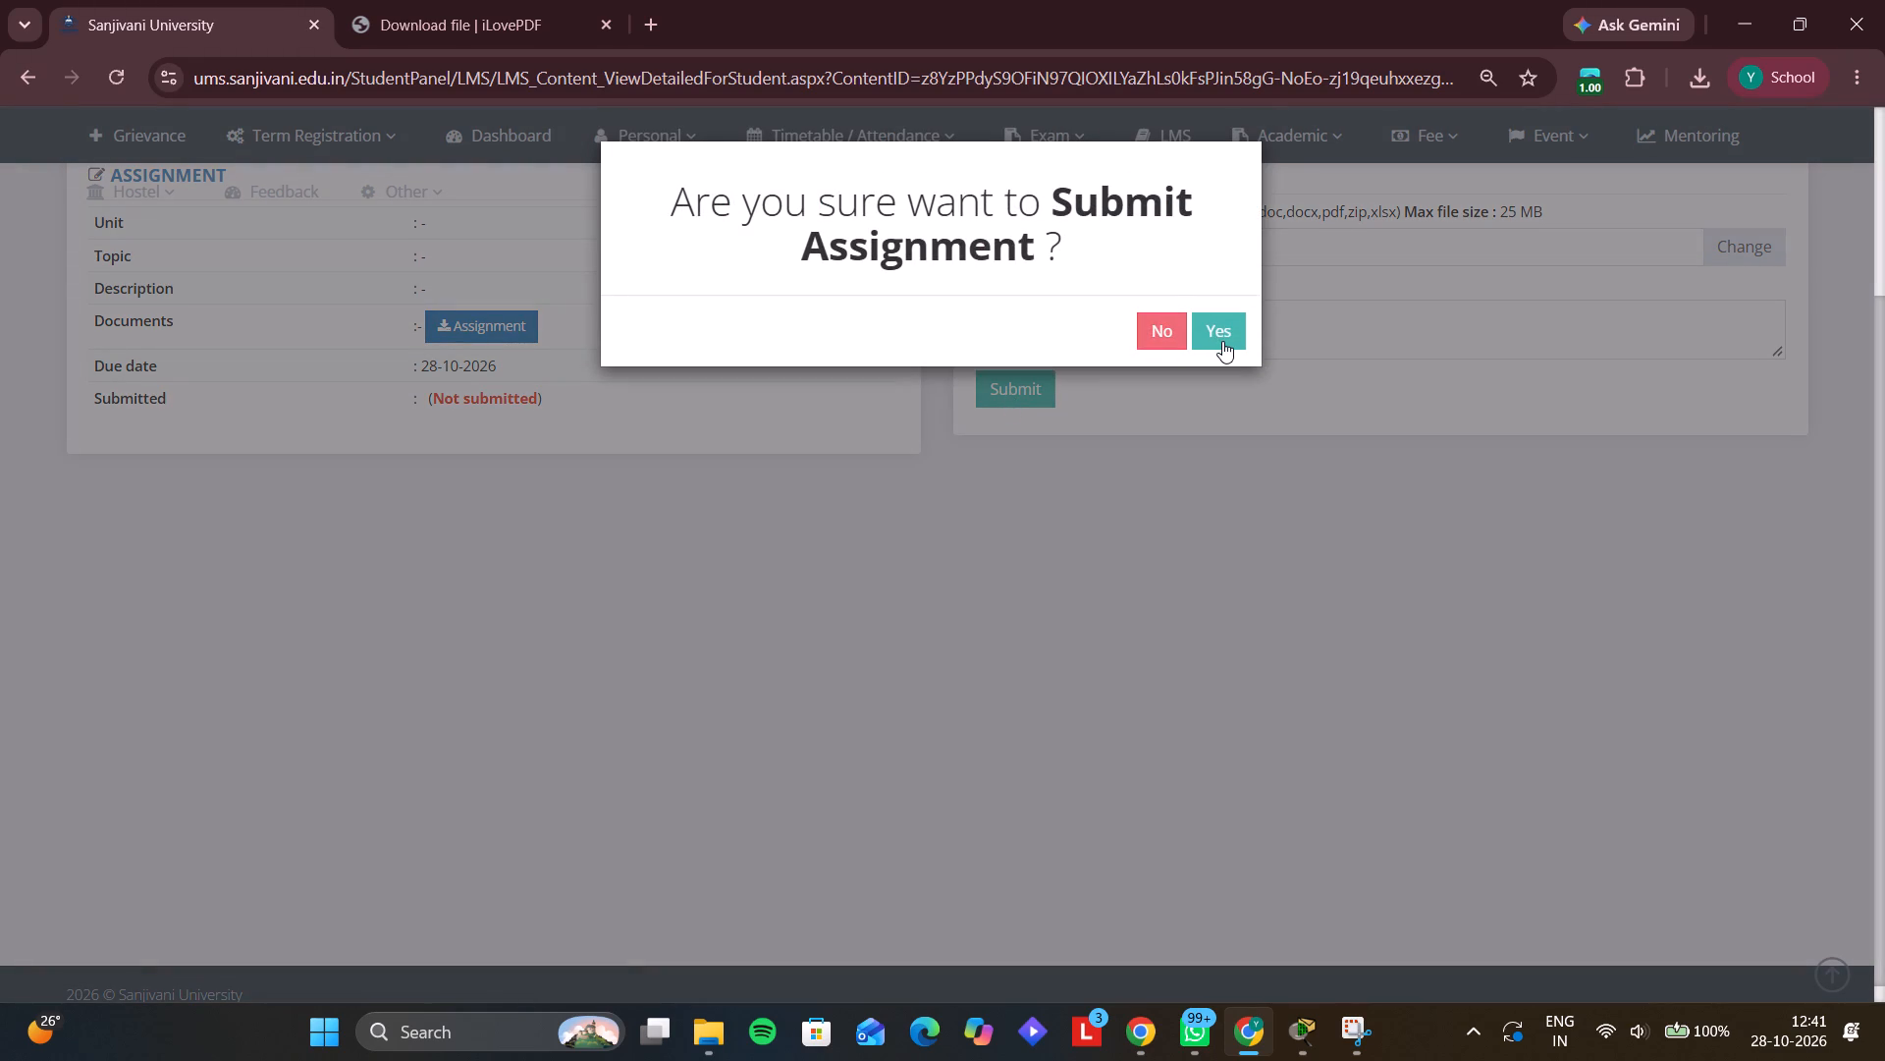
{"action": "left_click", "coordinate": [1222, 341]}
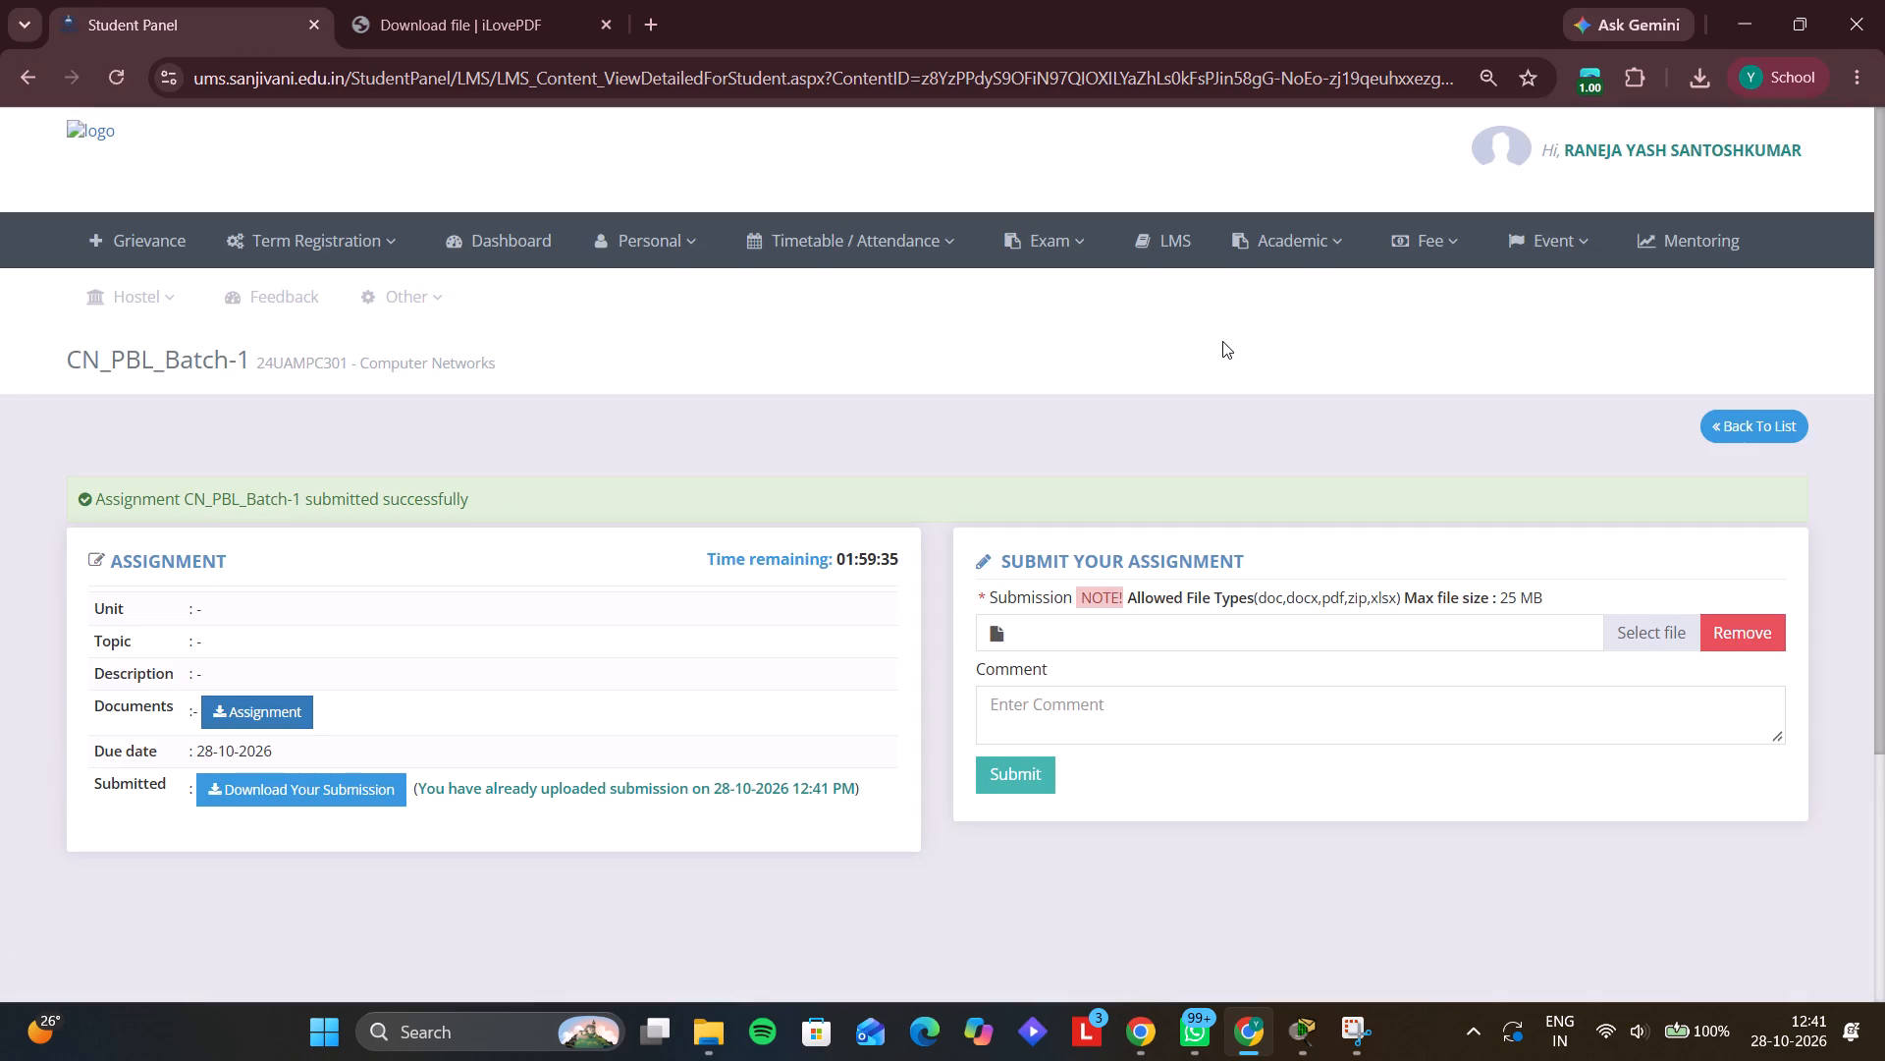
{"action": "scroll", "coordinate": [1222, 349], "scroll_direction": "up", "scroll_amount": 4}
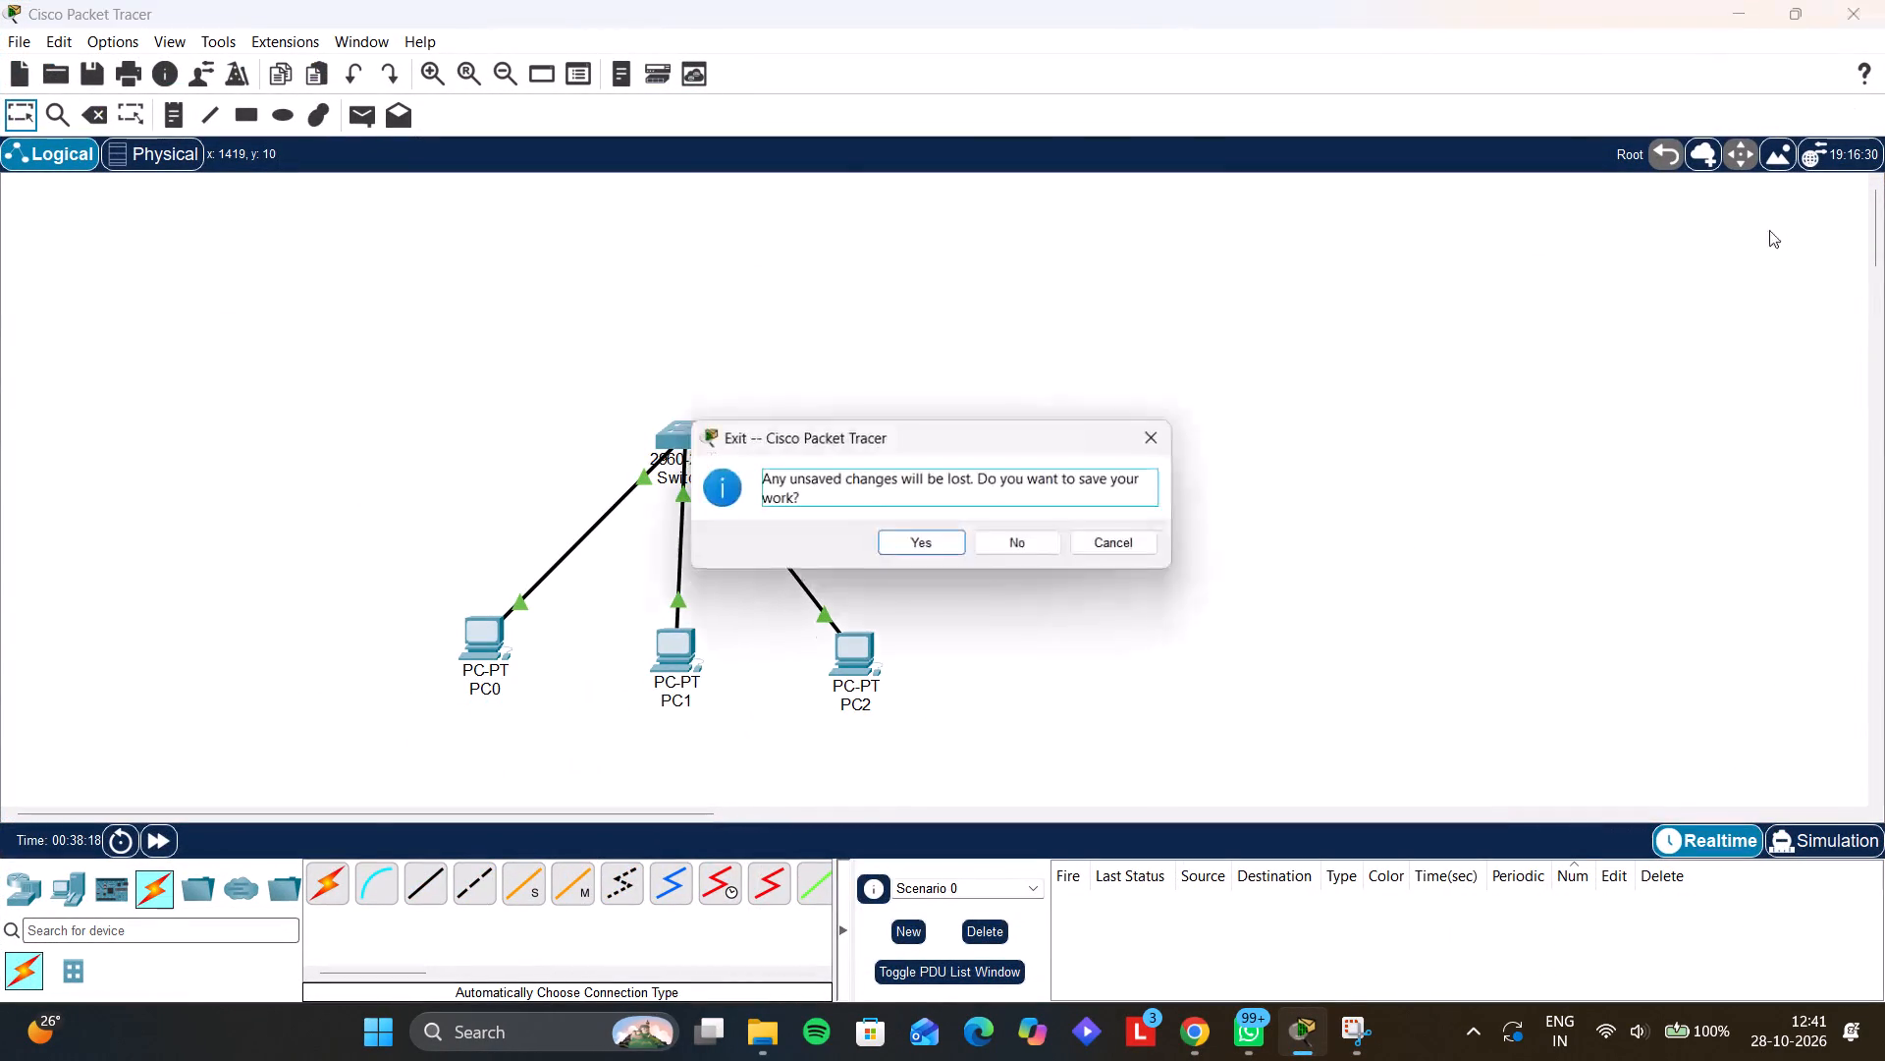
{"action": "left_click", "coordinate": [942, 543]}
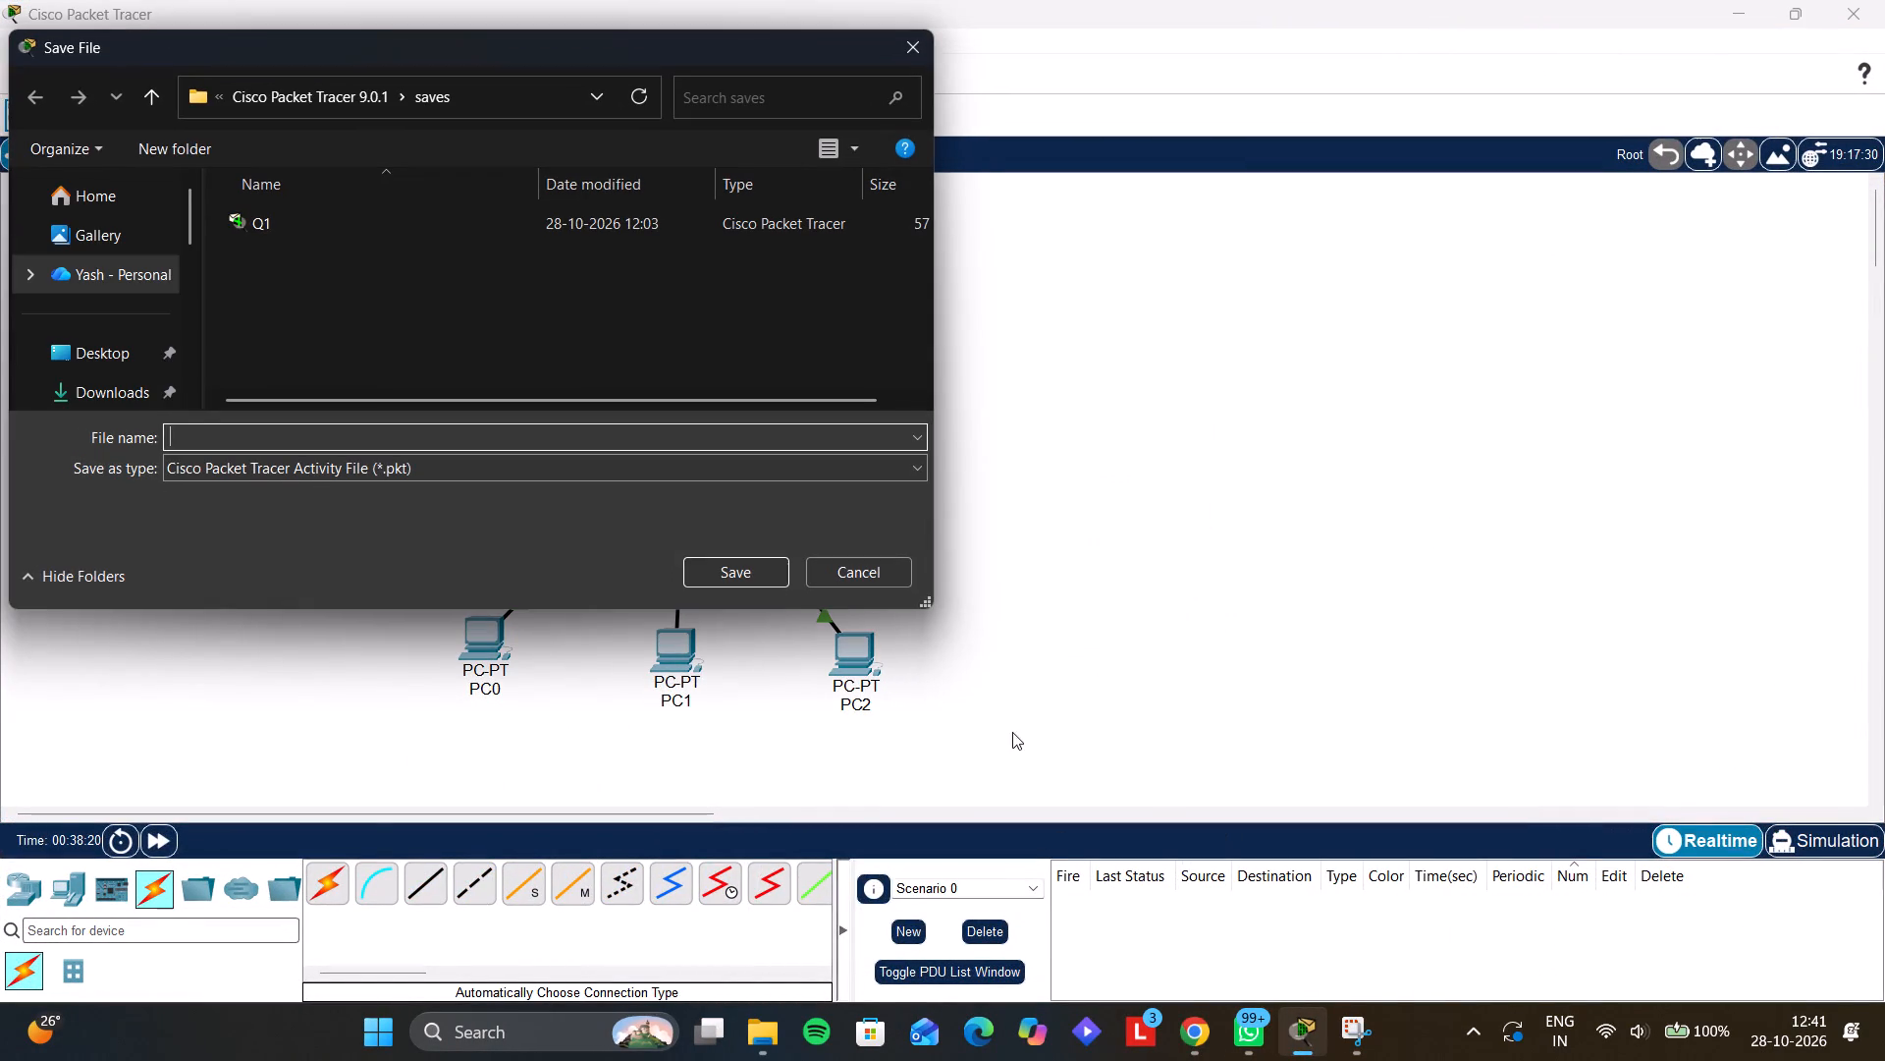
{"action": "left_click", "coordinate": [726, 564]}
{"action": "left_click", "coordinate": [406, 438]}
{"action": "key", "text": "shift+q"}
{"action": "key", "text": "4"}
{"action": "key", "text": "Return"}
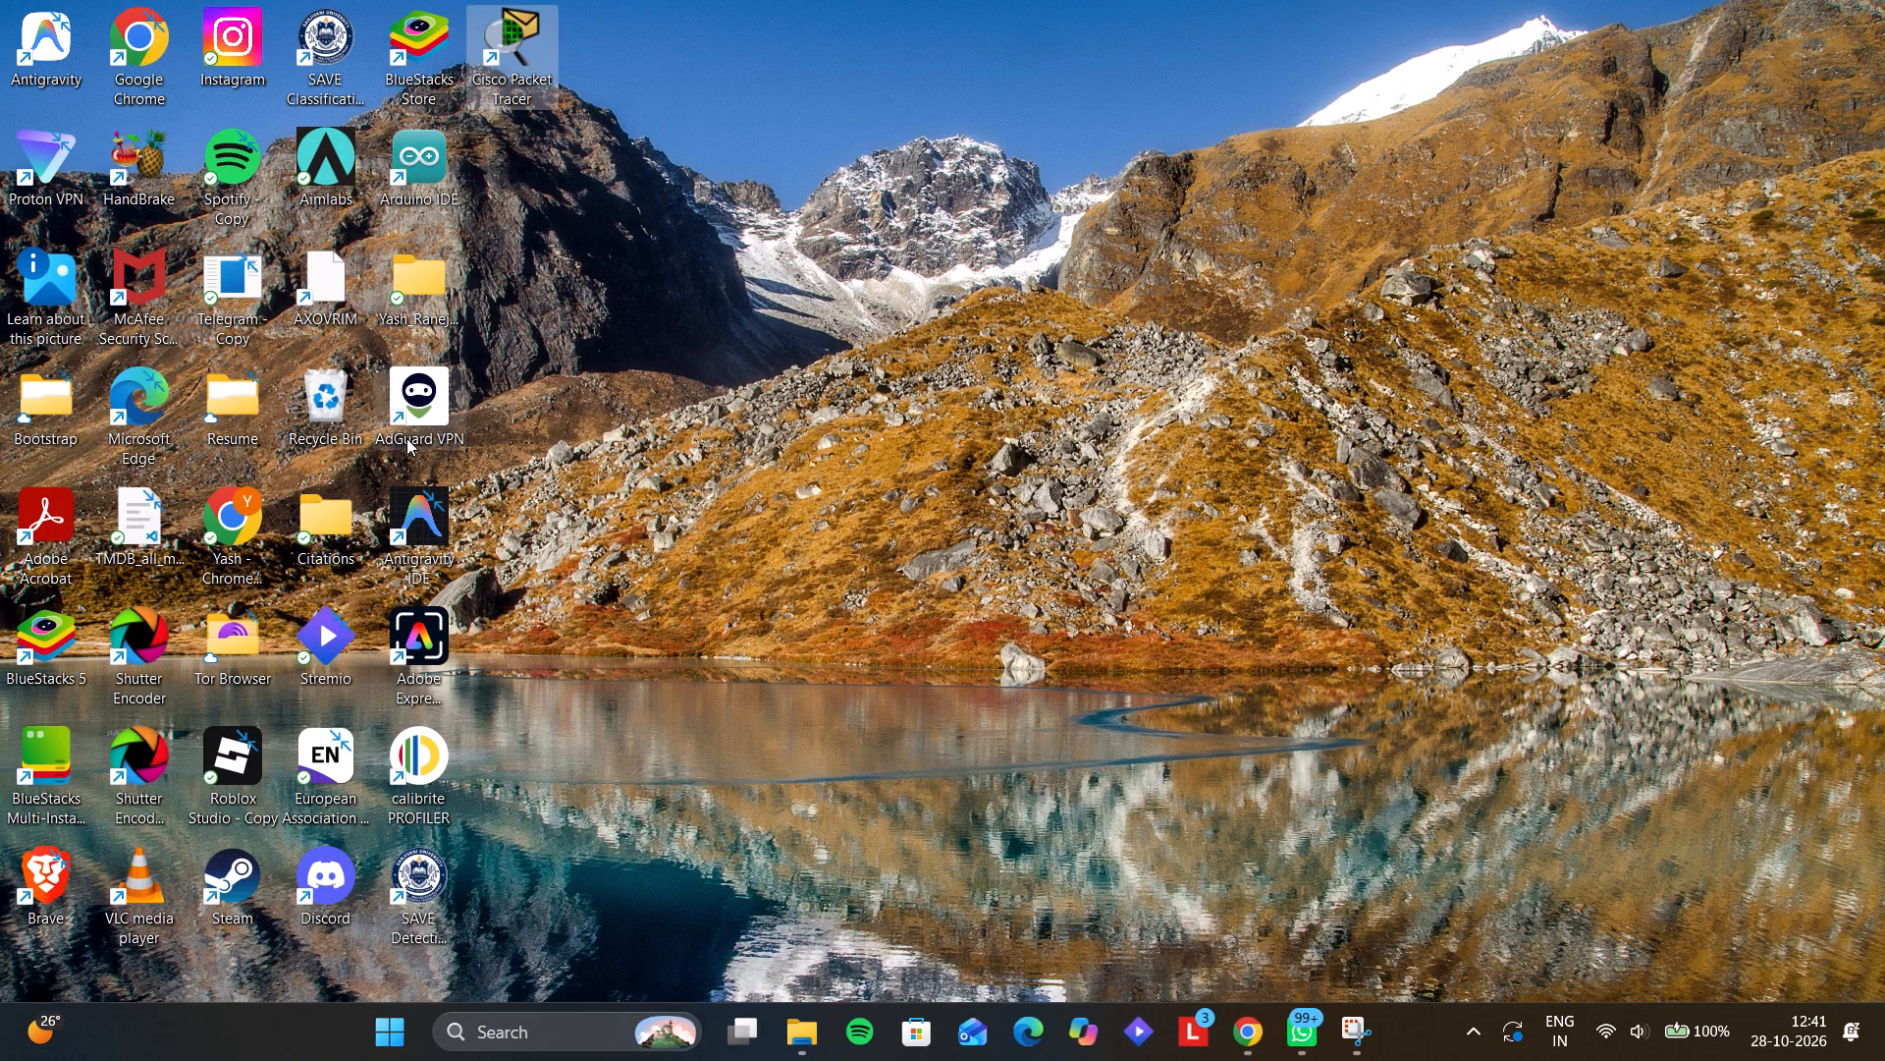